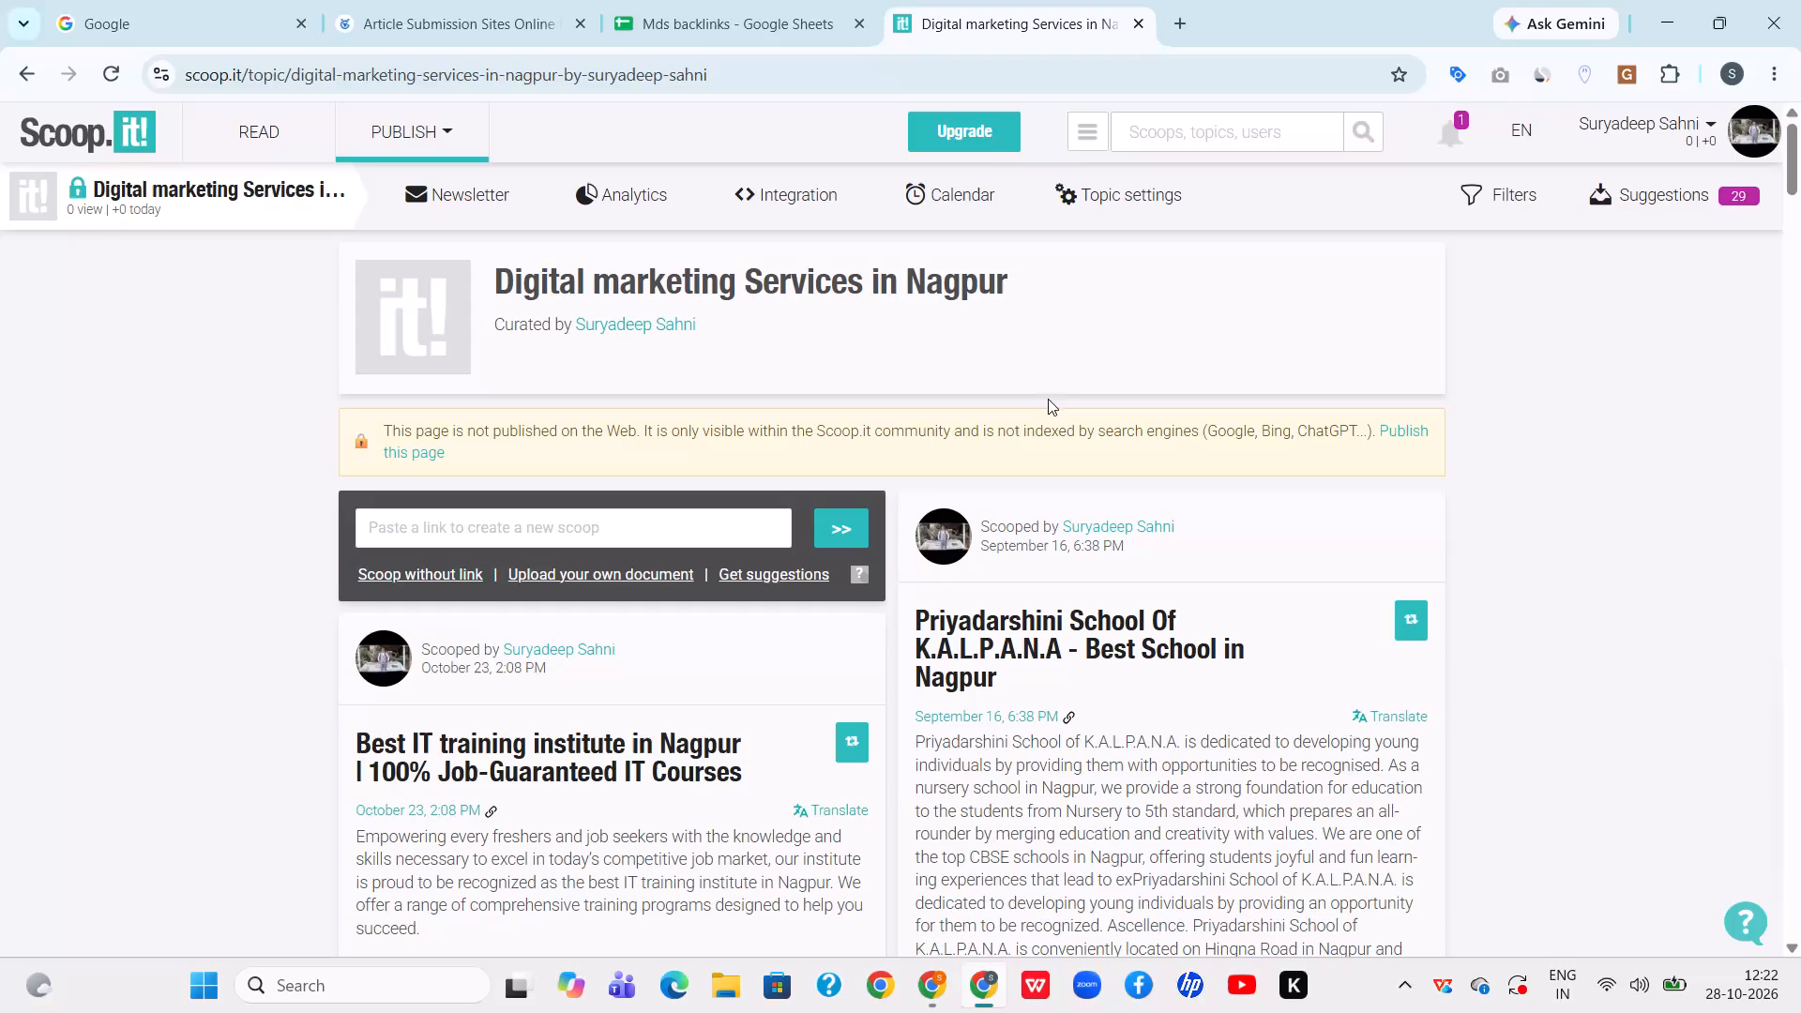
Copy the share URL of the "Best IT training institute in Nagpur" scoop into cell H3411 of the Mds backlinks sheet.
scroll(1012, 652, "down", 6)
scroll(1012, 652, "right", 1)
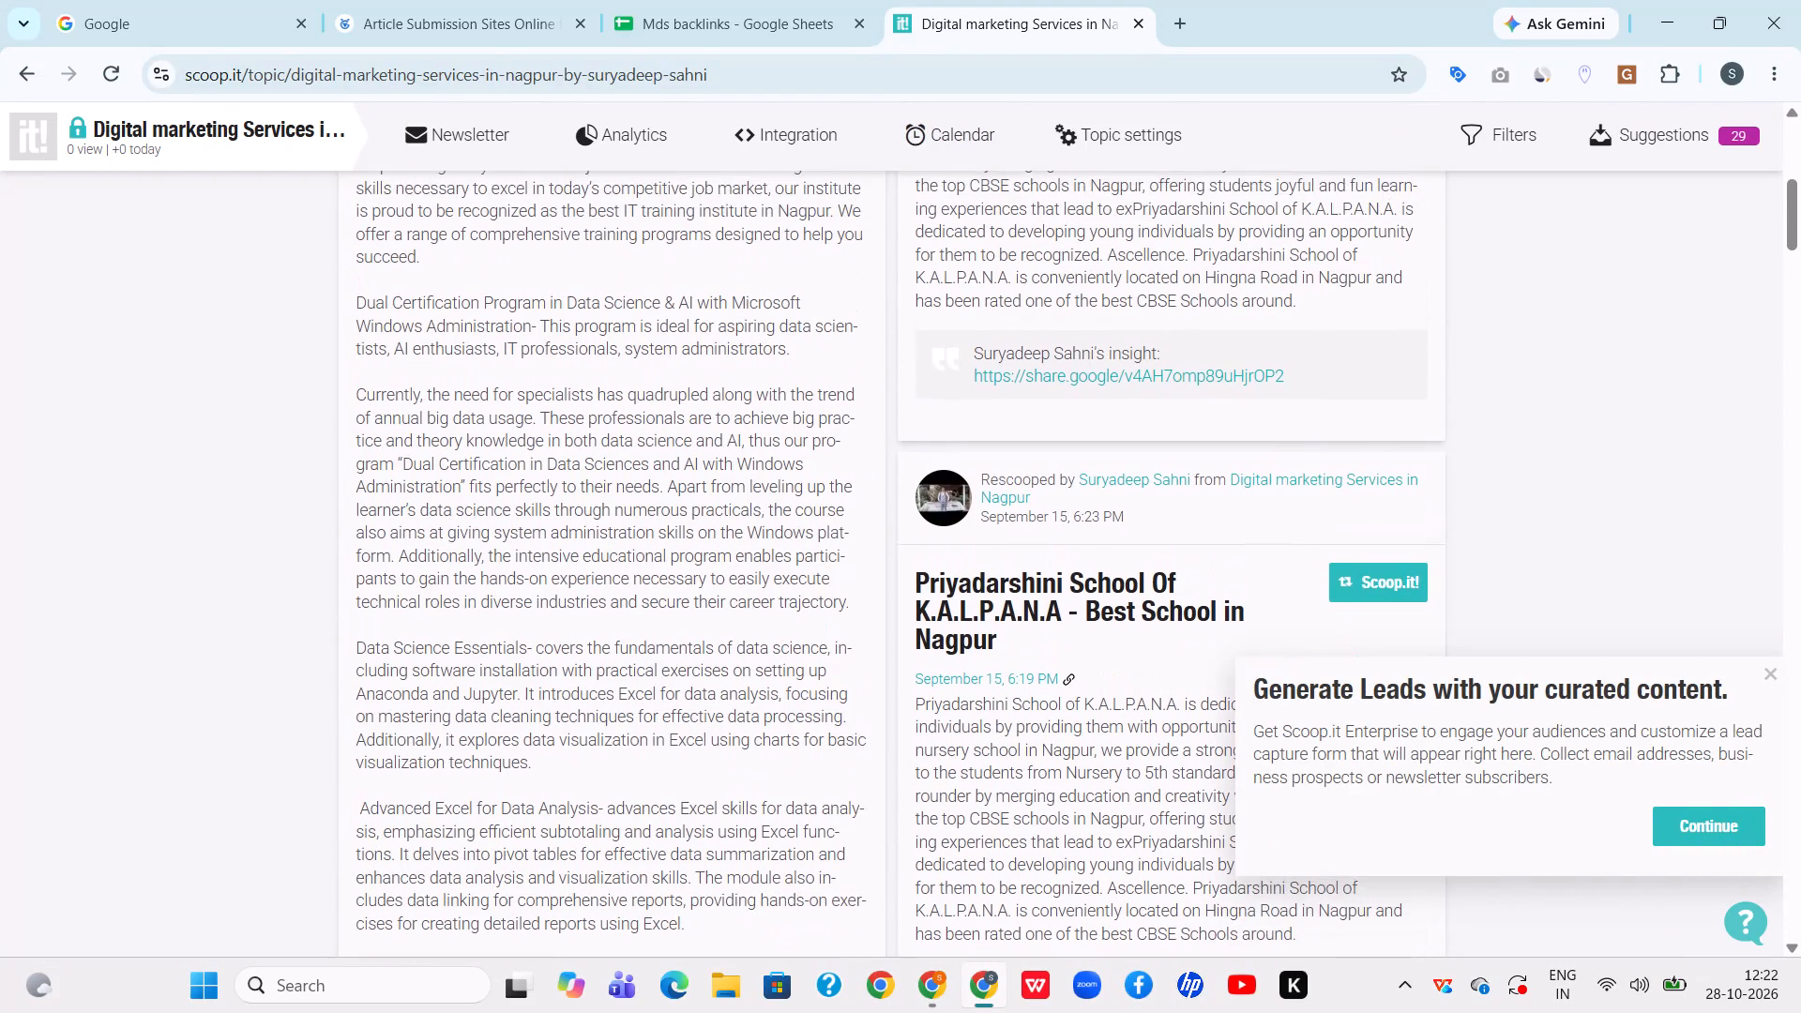
scroll(1012, 652, "right", 1)
scroll(1012, 653, "up", 6)
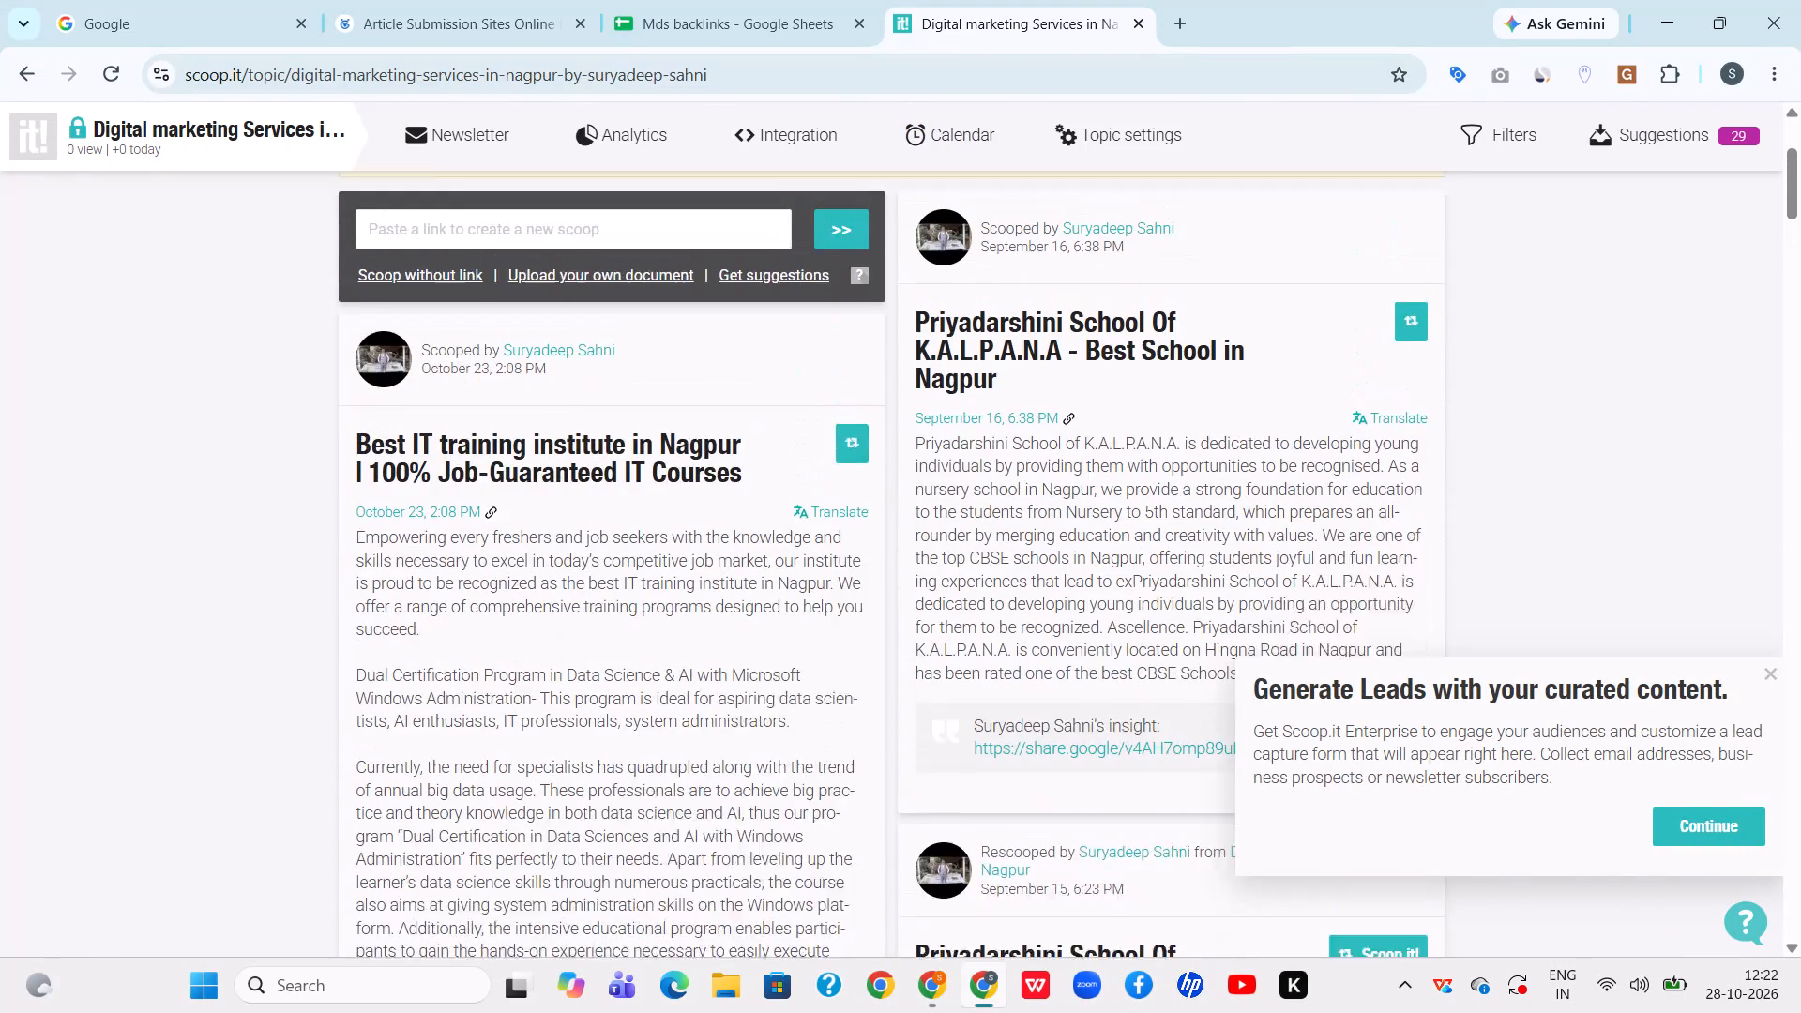
scroll(1012, 653, "down", 6)
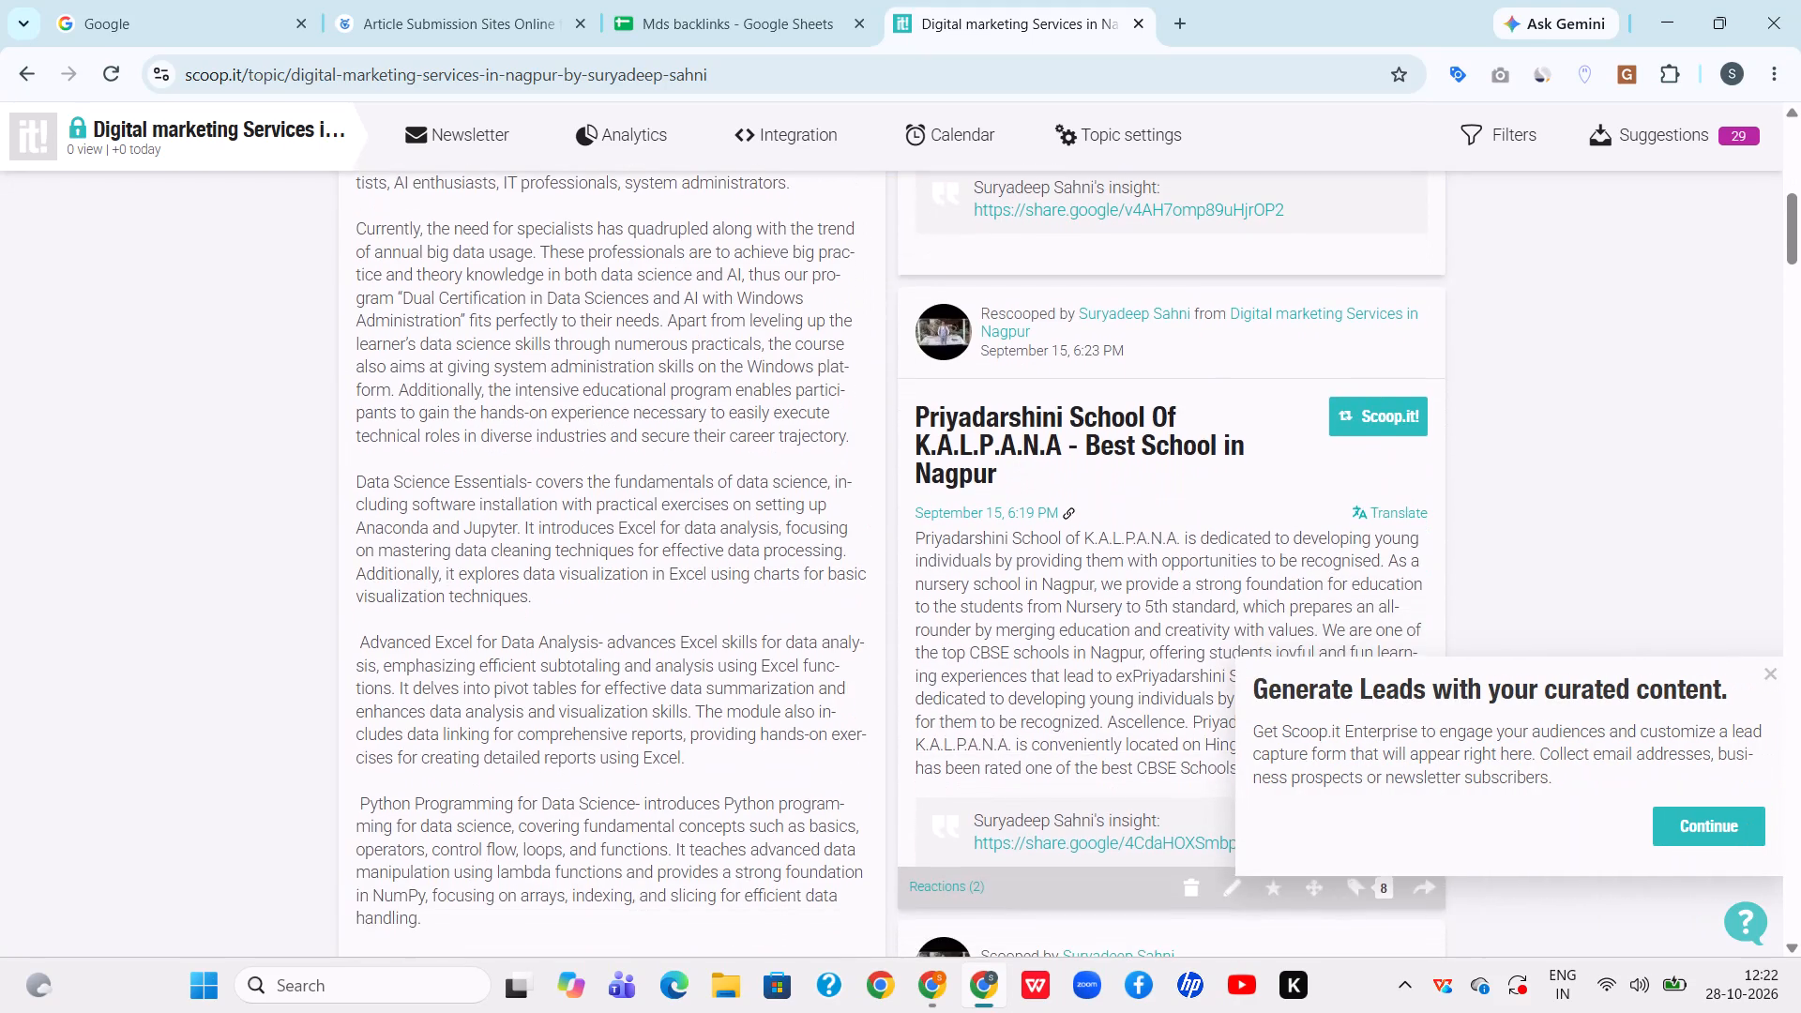
scroll(1012, 653, "down", 4)
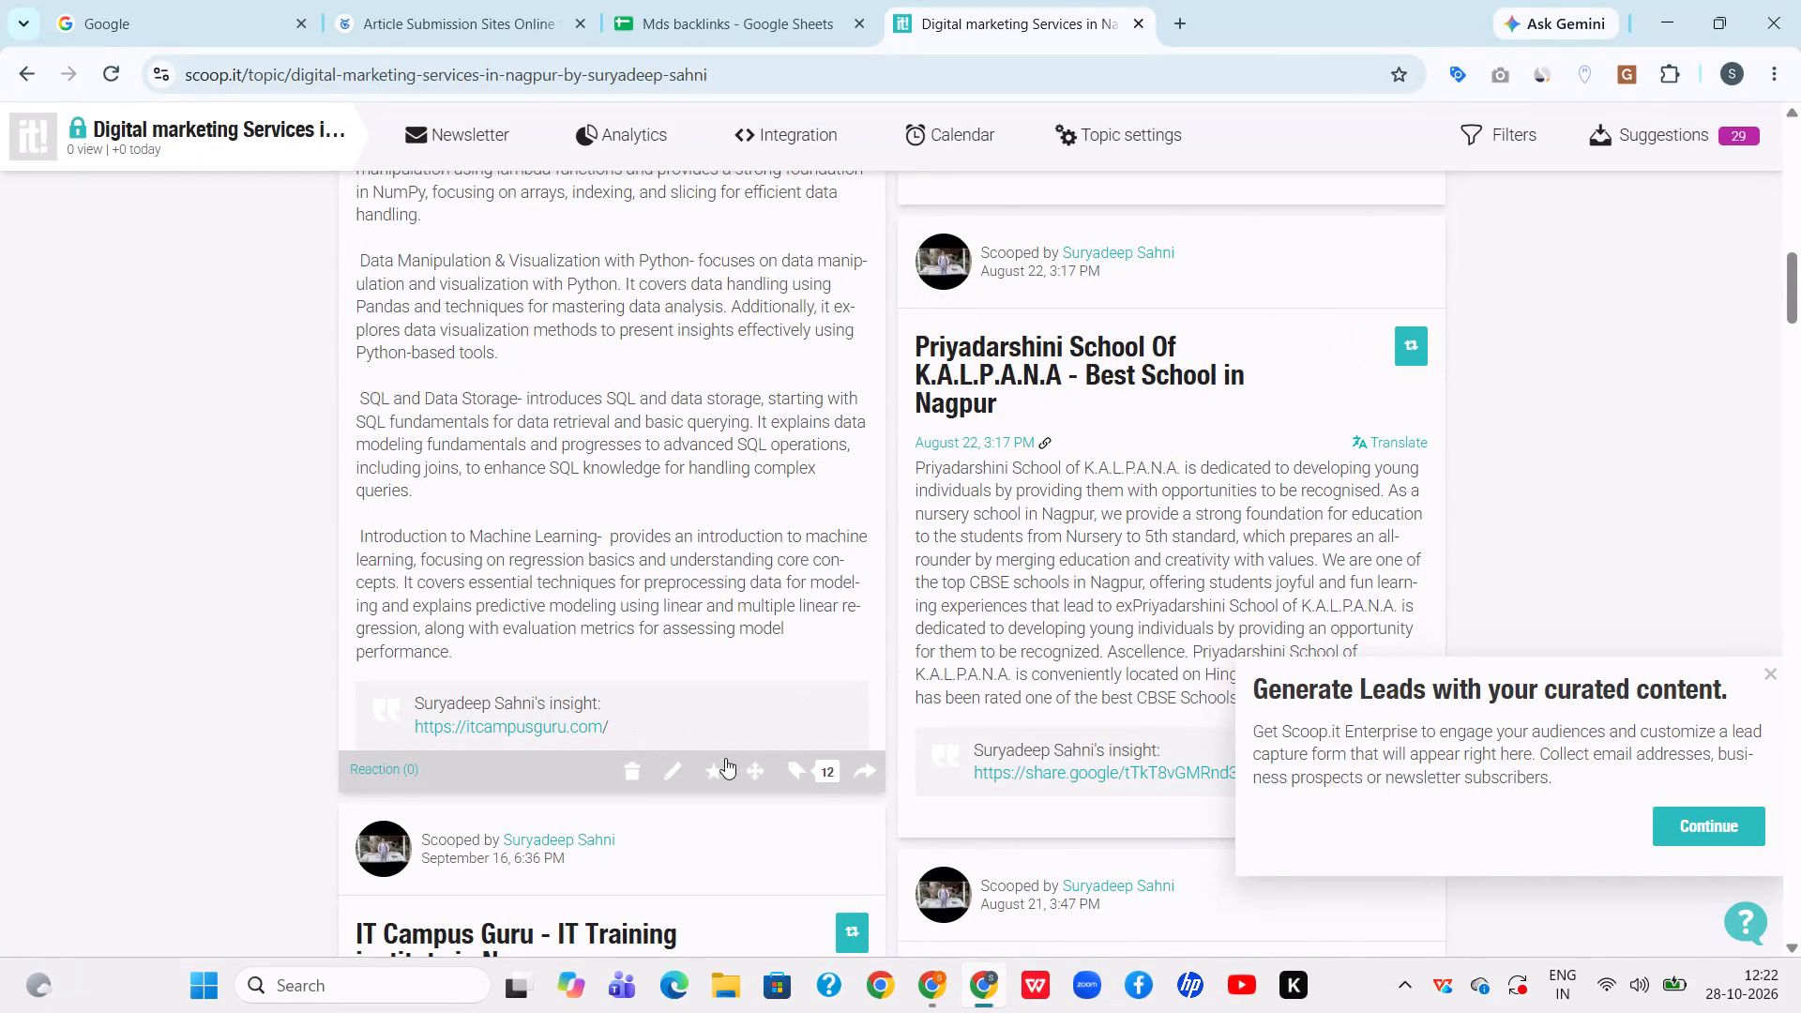
left_click(848, 759)
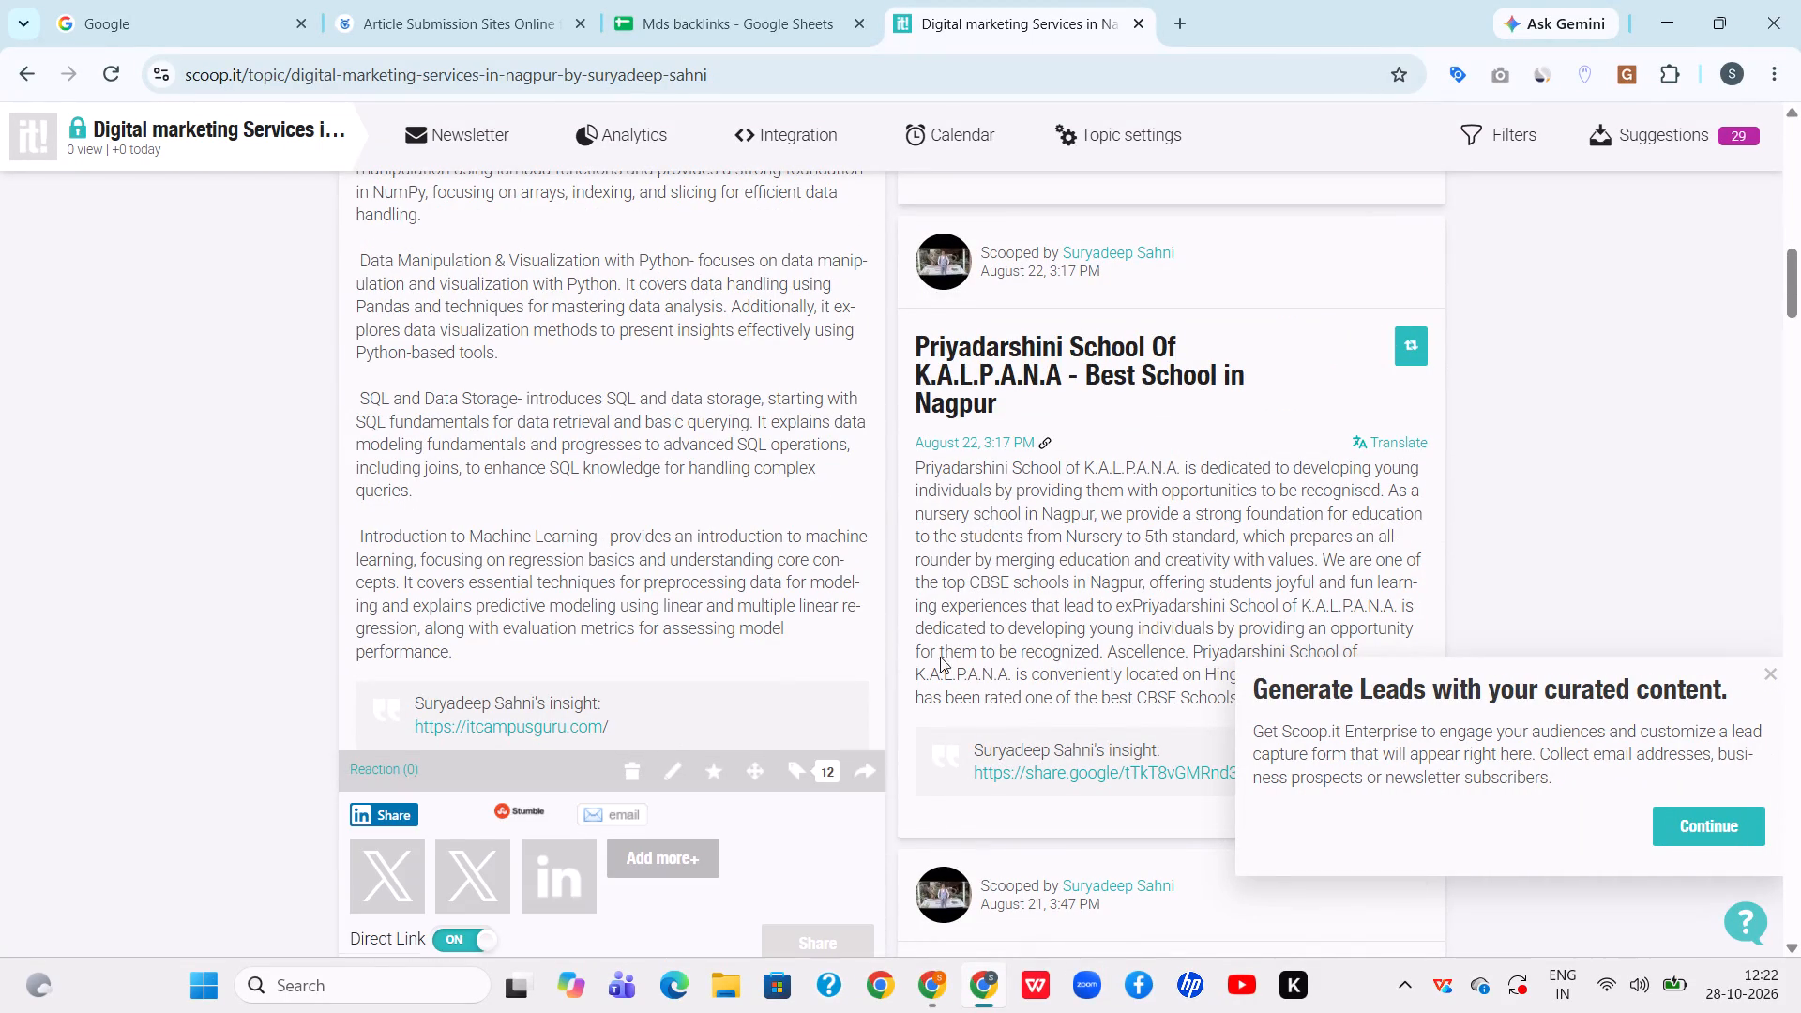
scroll(637, 838, "down", 2)
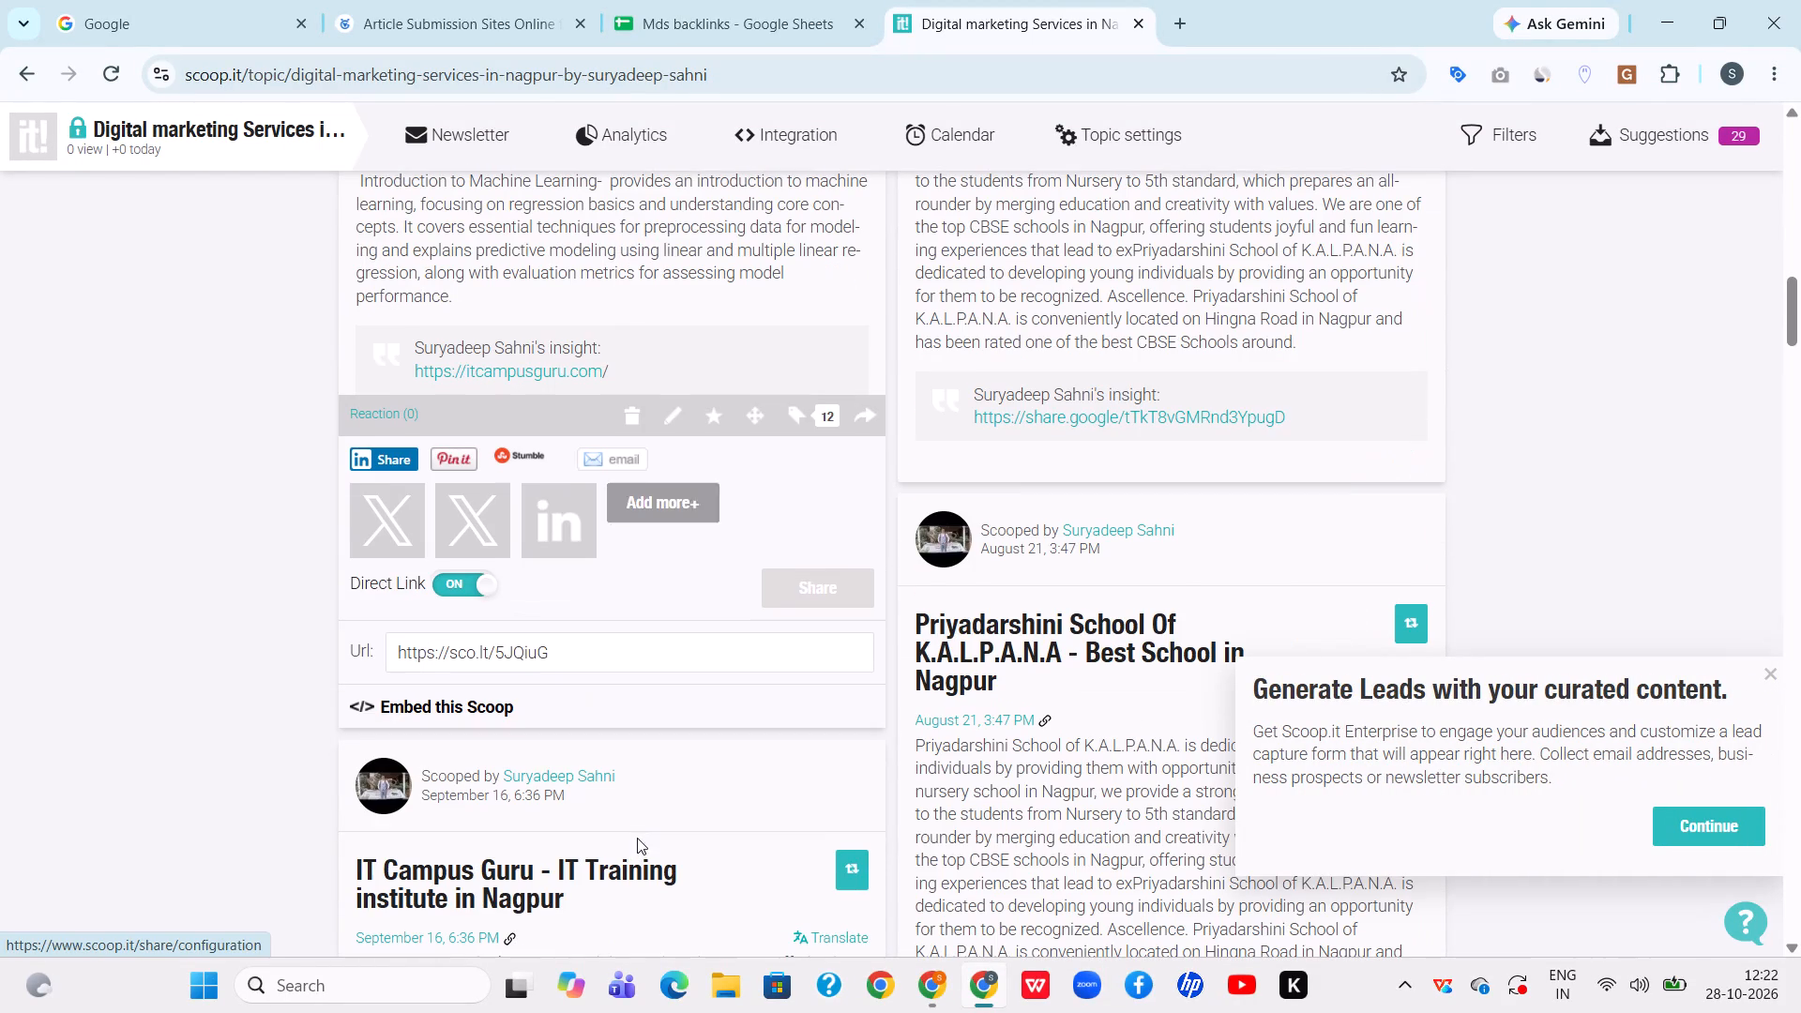
triple_click(636, 636)
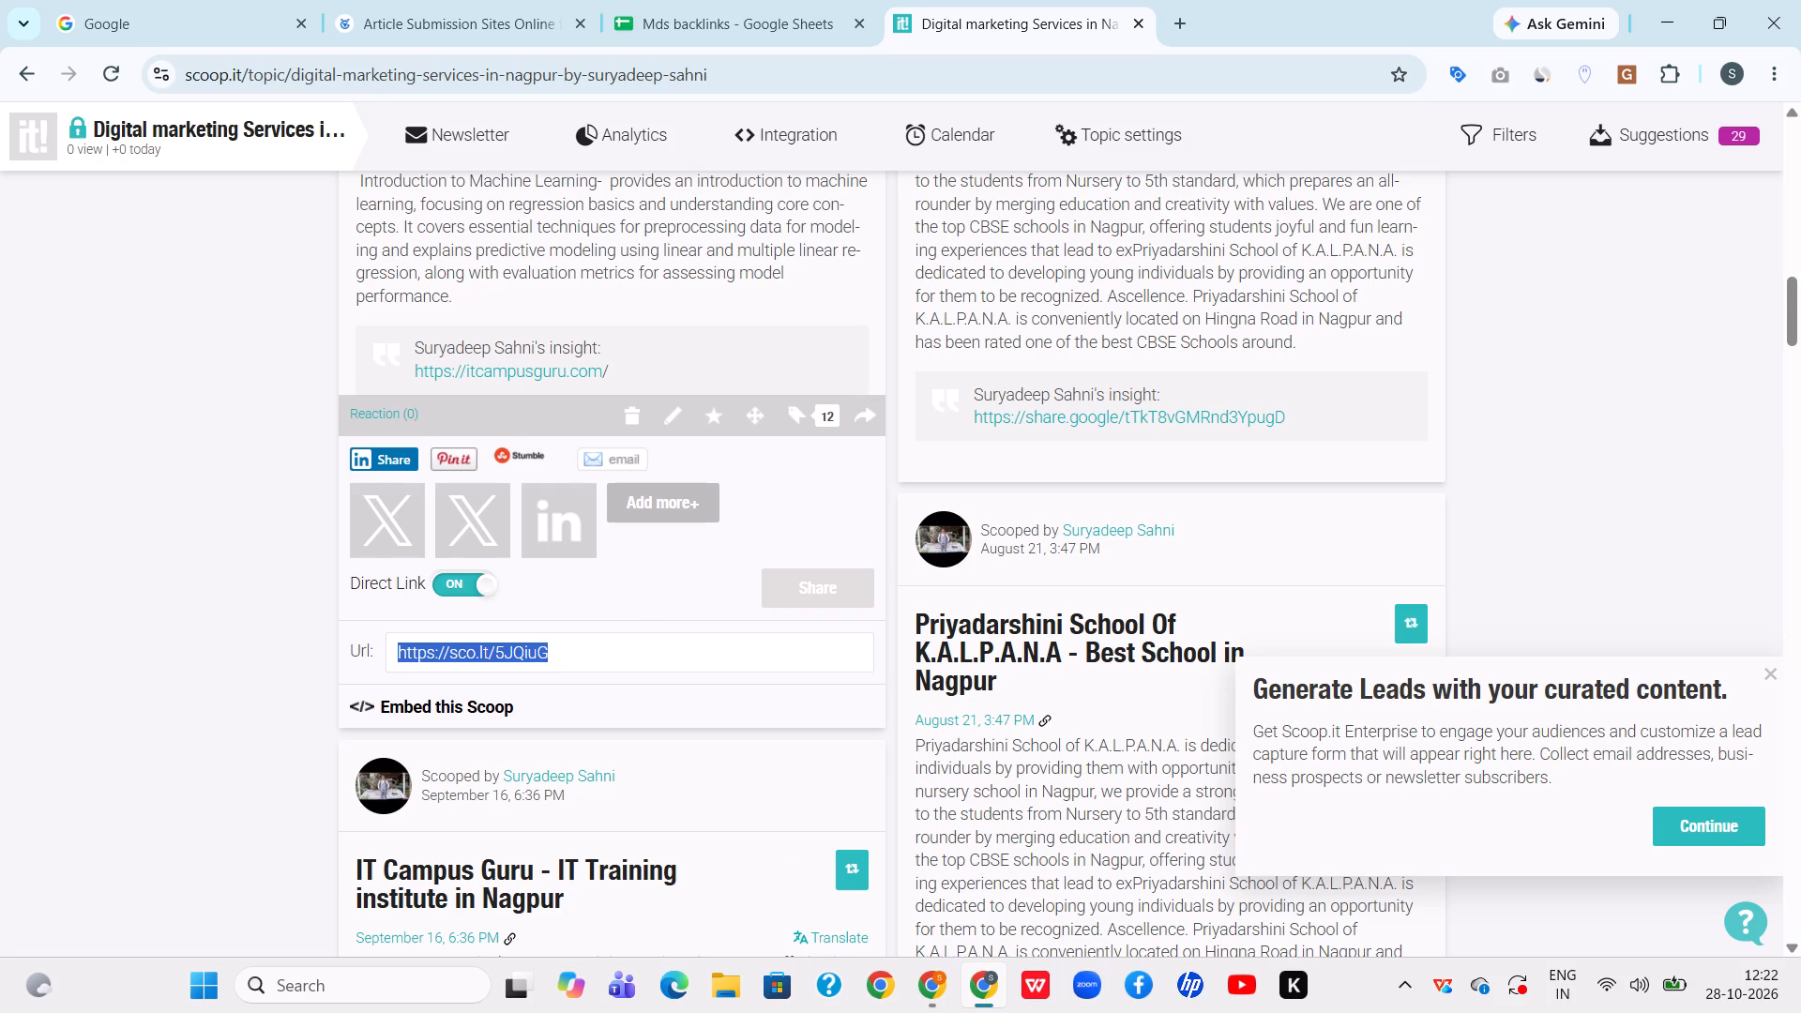
left_click(636, 636, "ctrl")
key("ctrl+c")
left_click(829, 0)
key("ctrl+v")
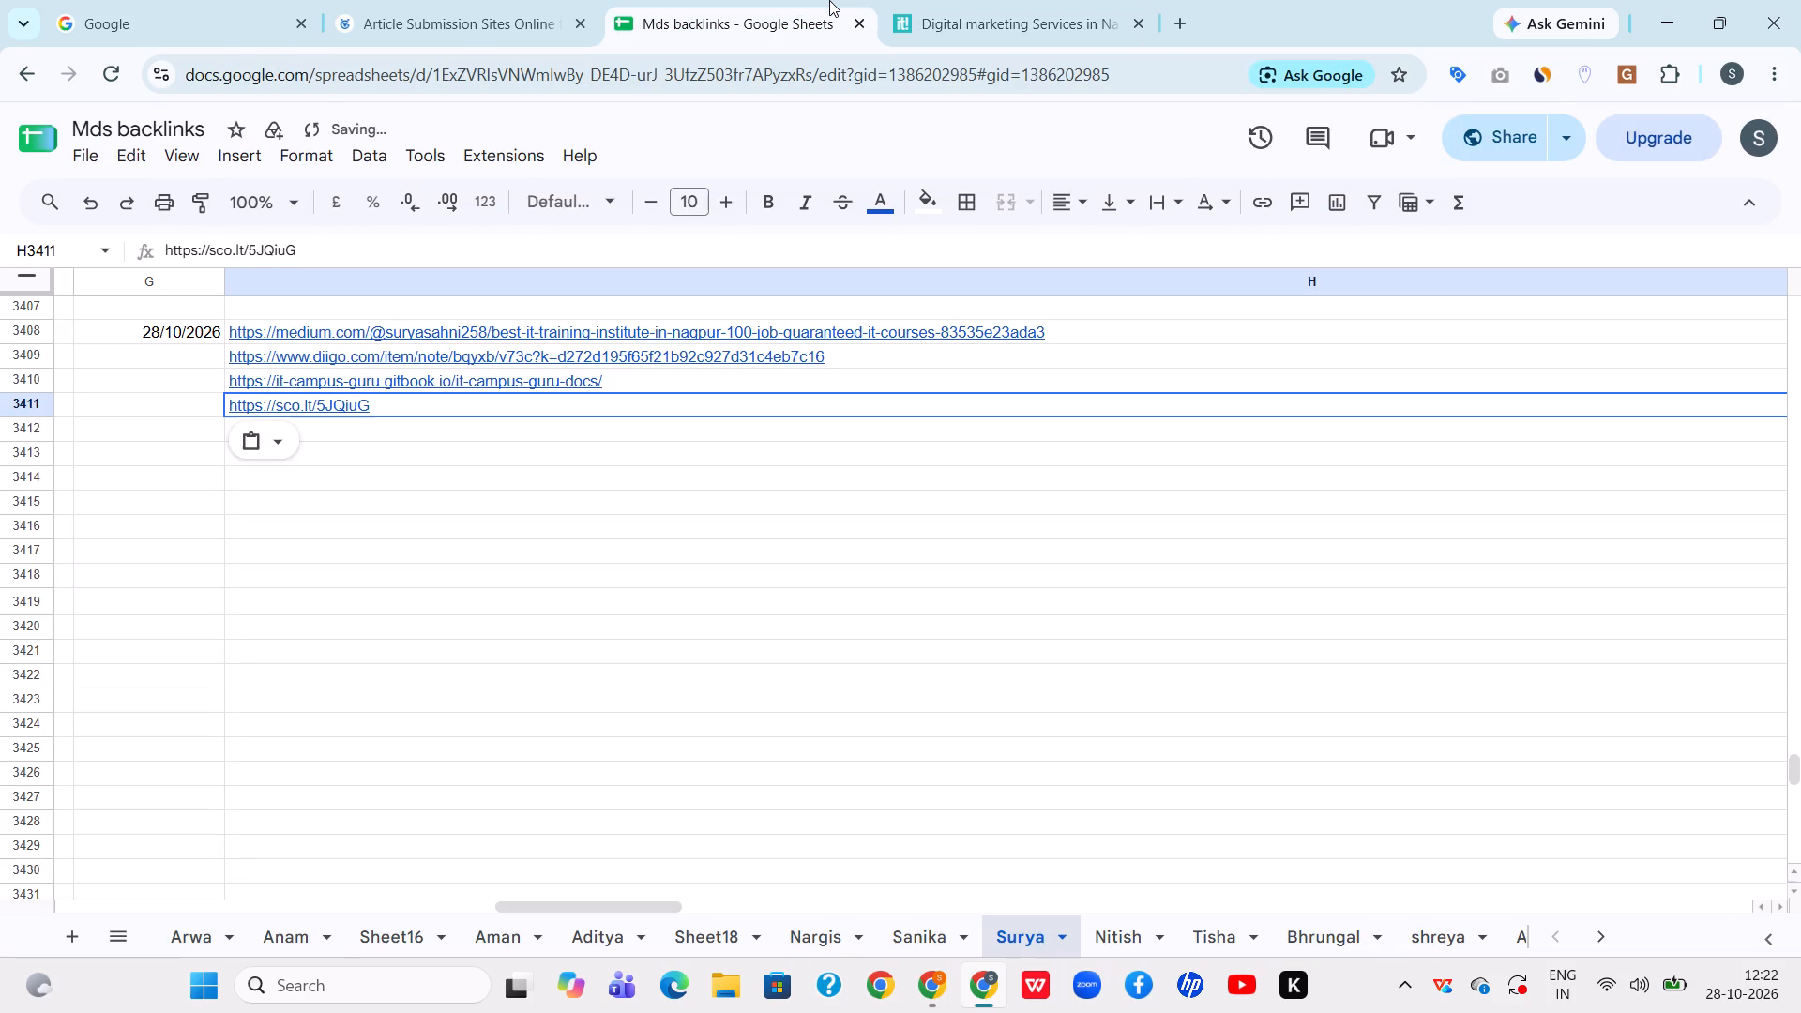
Select cell D3595 beside the 28/10/2026 date in column C of the Surya sheet.
key("Left")
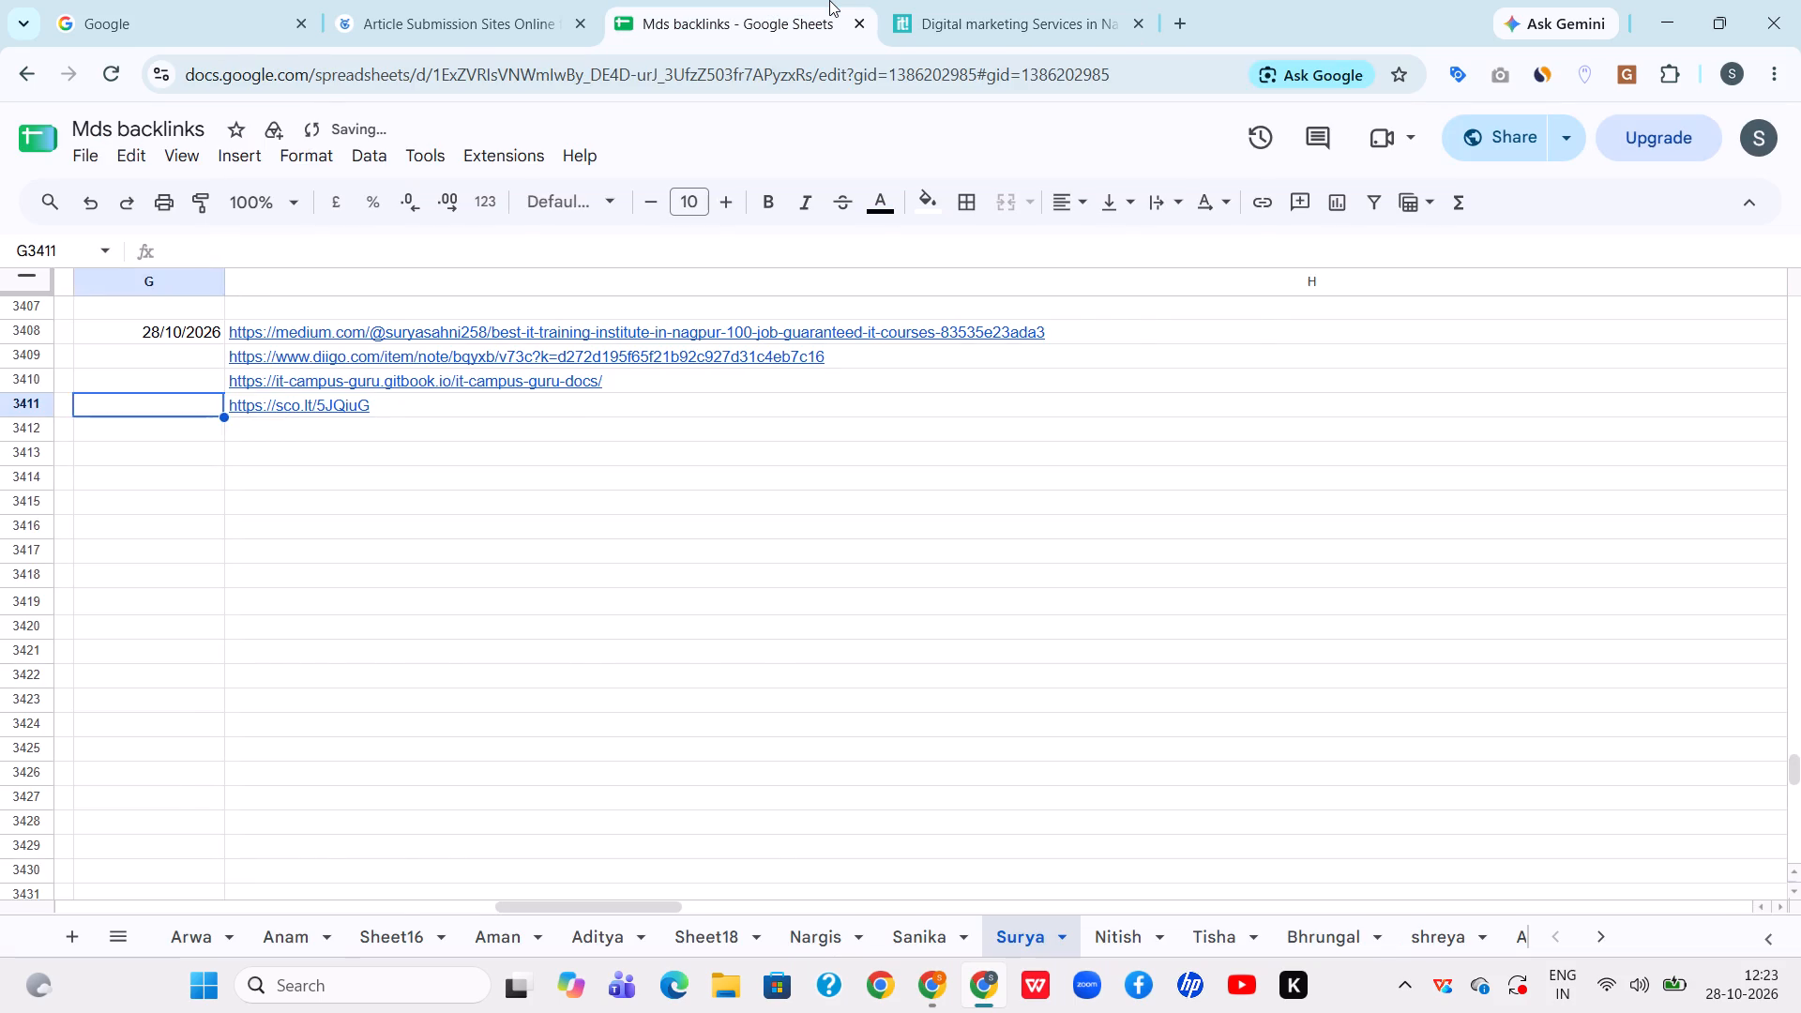
key("Left")
key("Left")
key("Left")
key("Left")
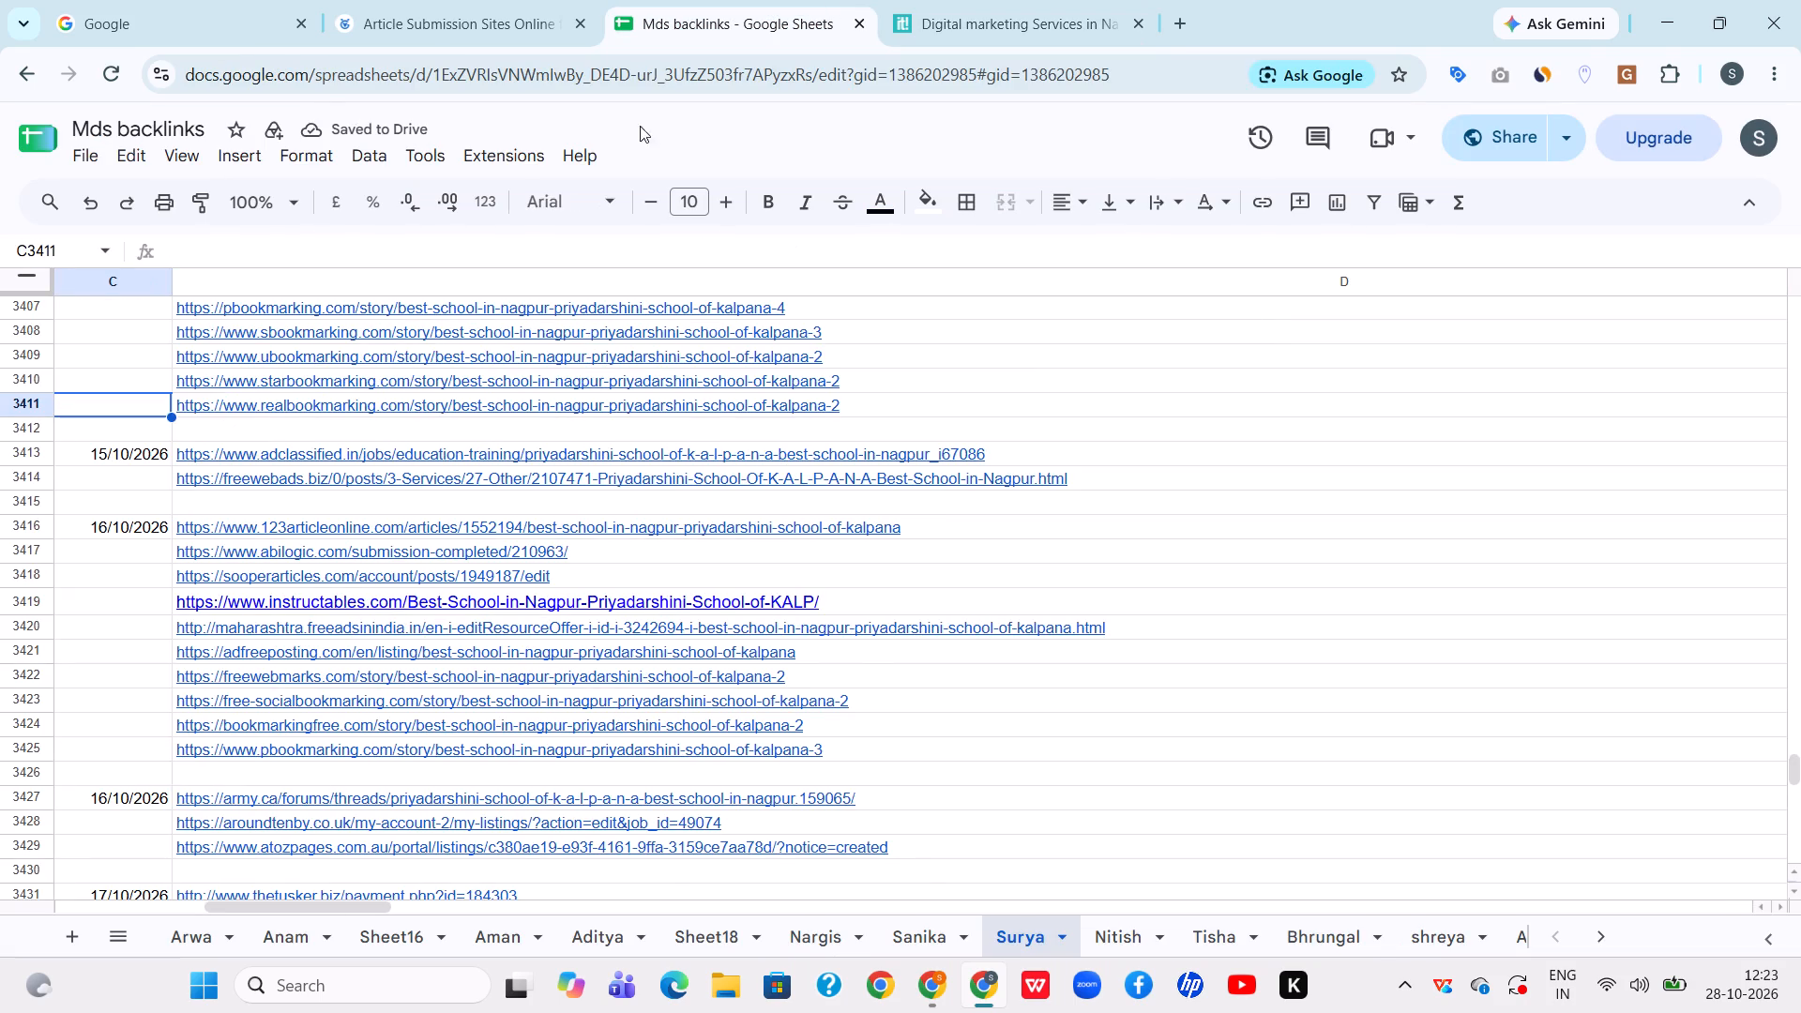
scroll(134, 567, "down", 20)
scroll(134, 567, "down", 7)
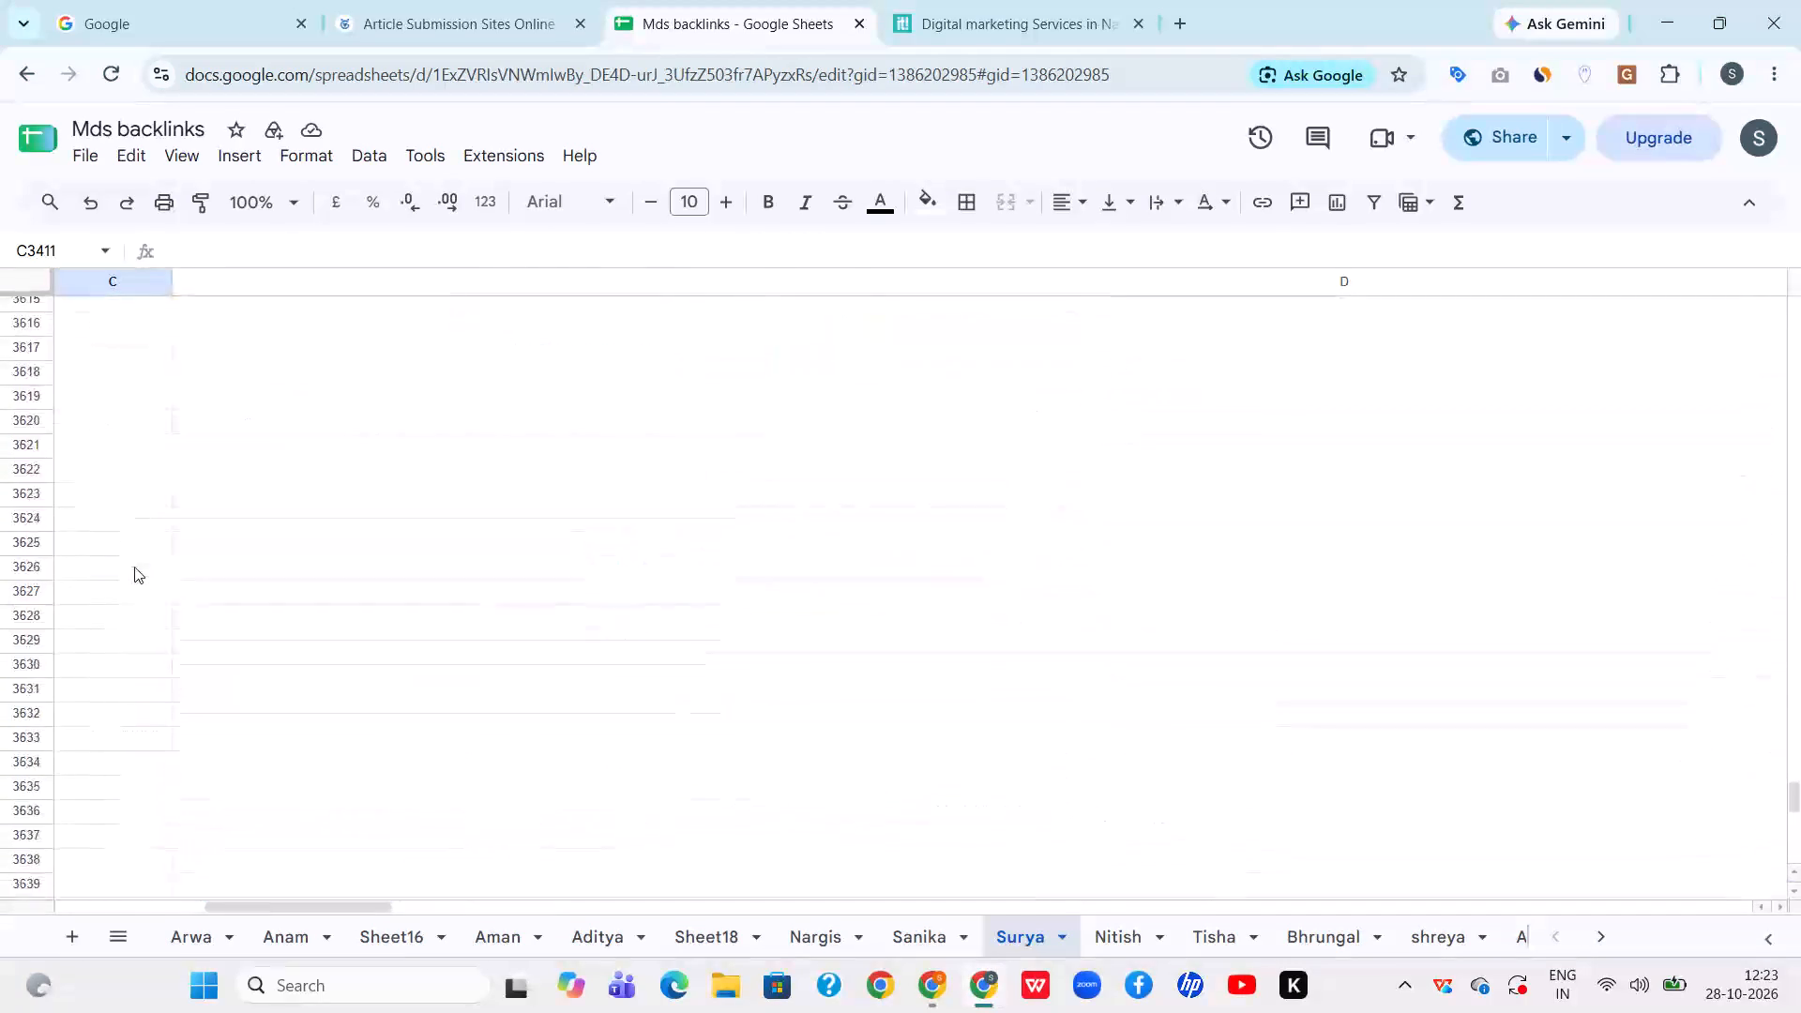
scroll(134, 567, "up", 5)
scroll(134, 567, "down", 1)
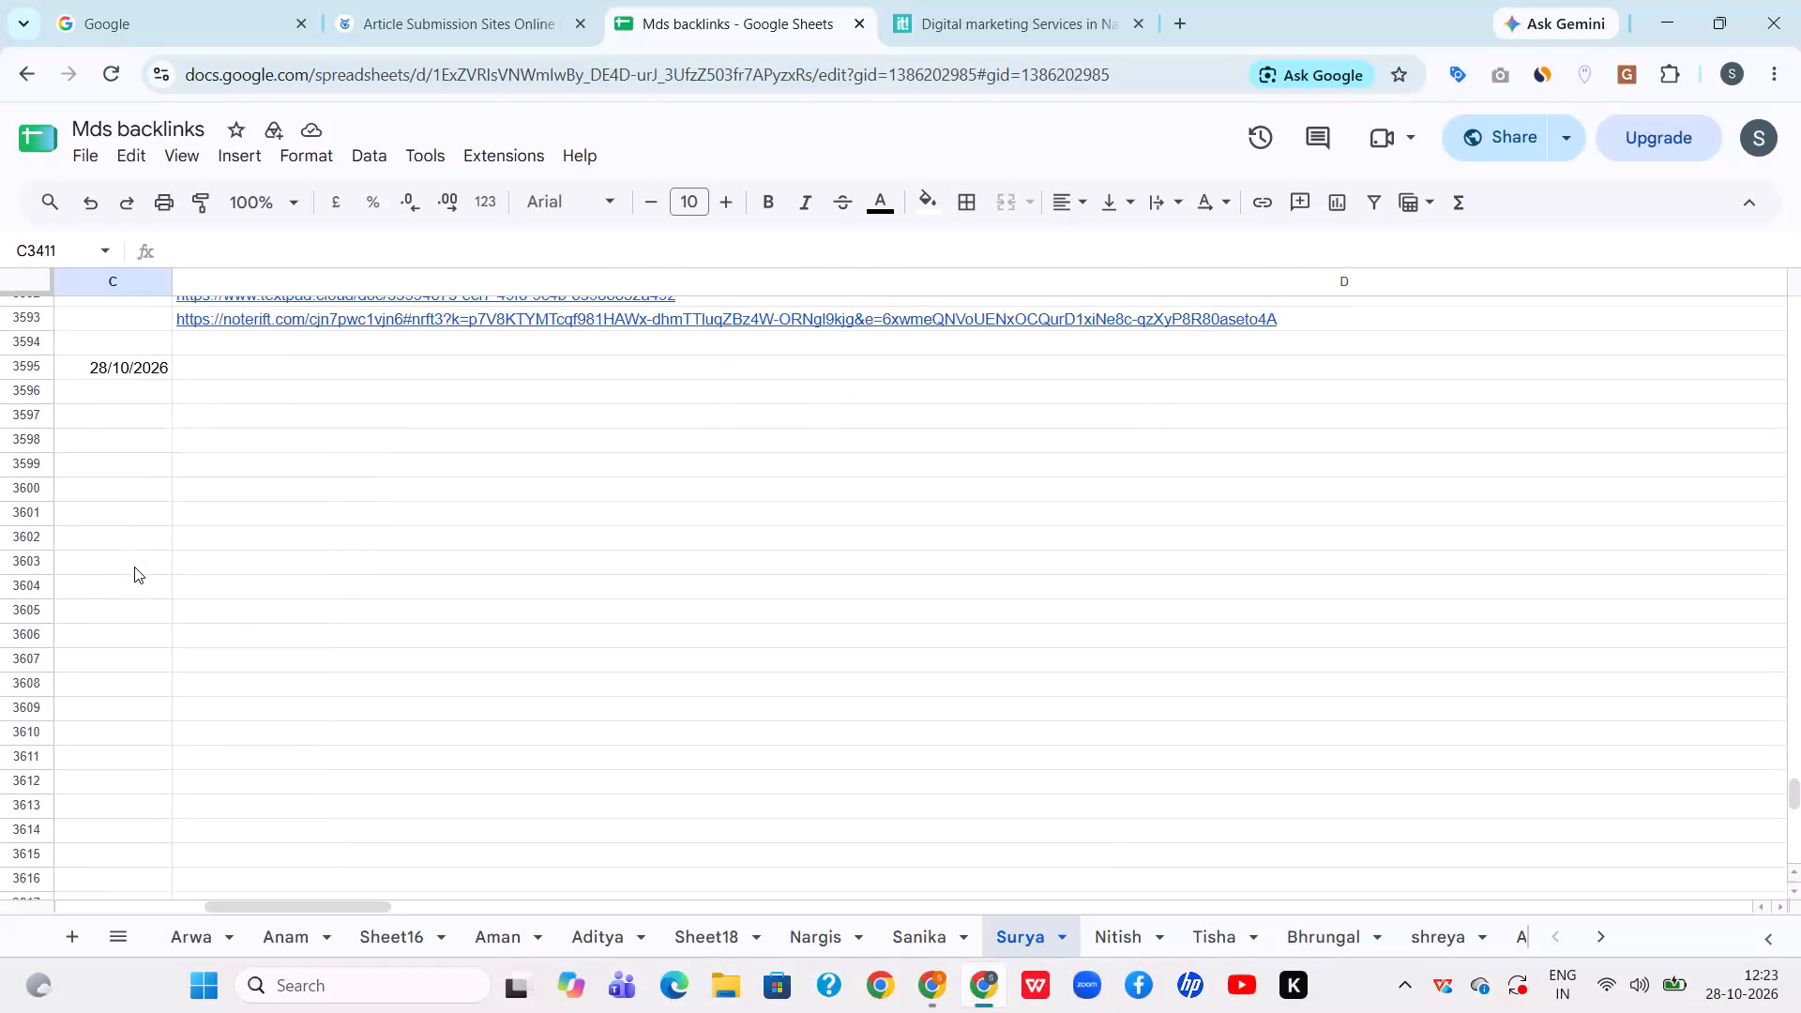
scroll(134, 567, "down", 2)
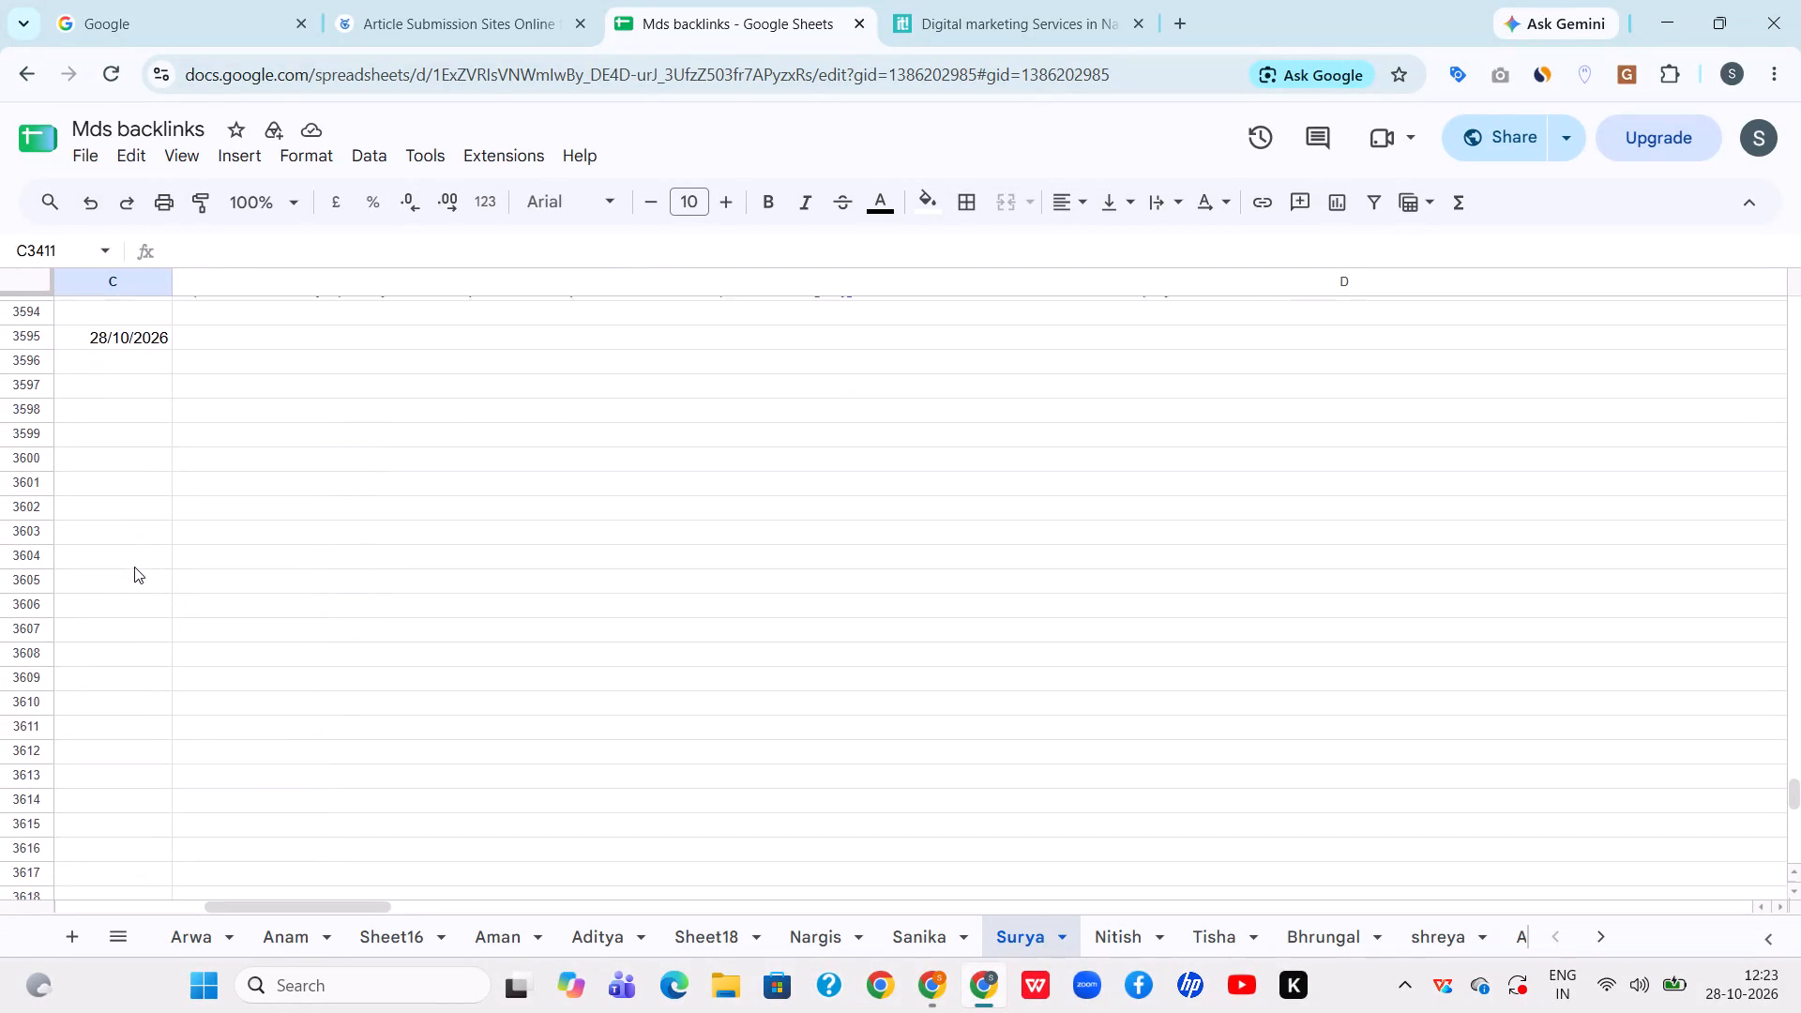
scroll(134, 567, "down", 1)
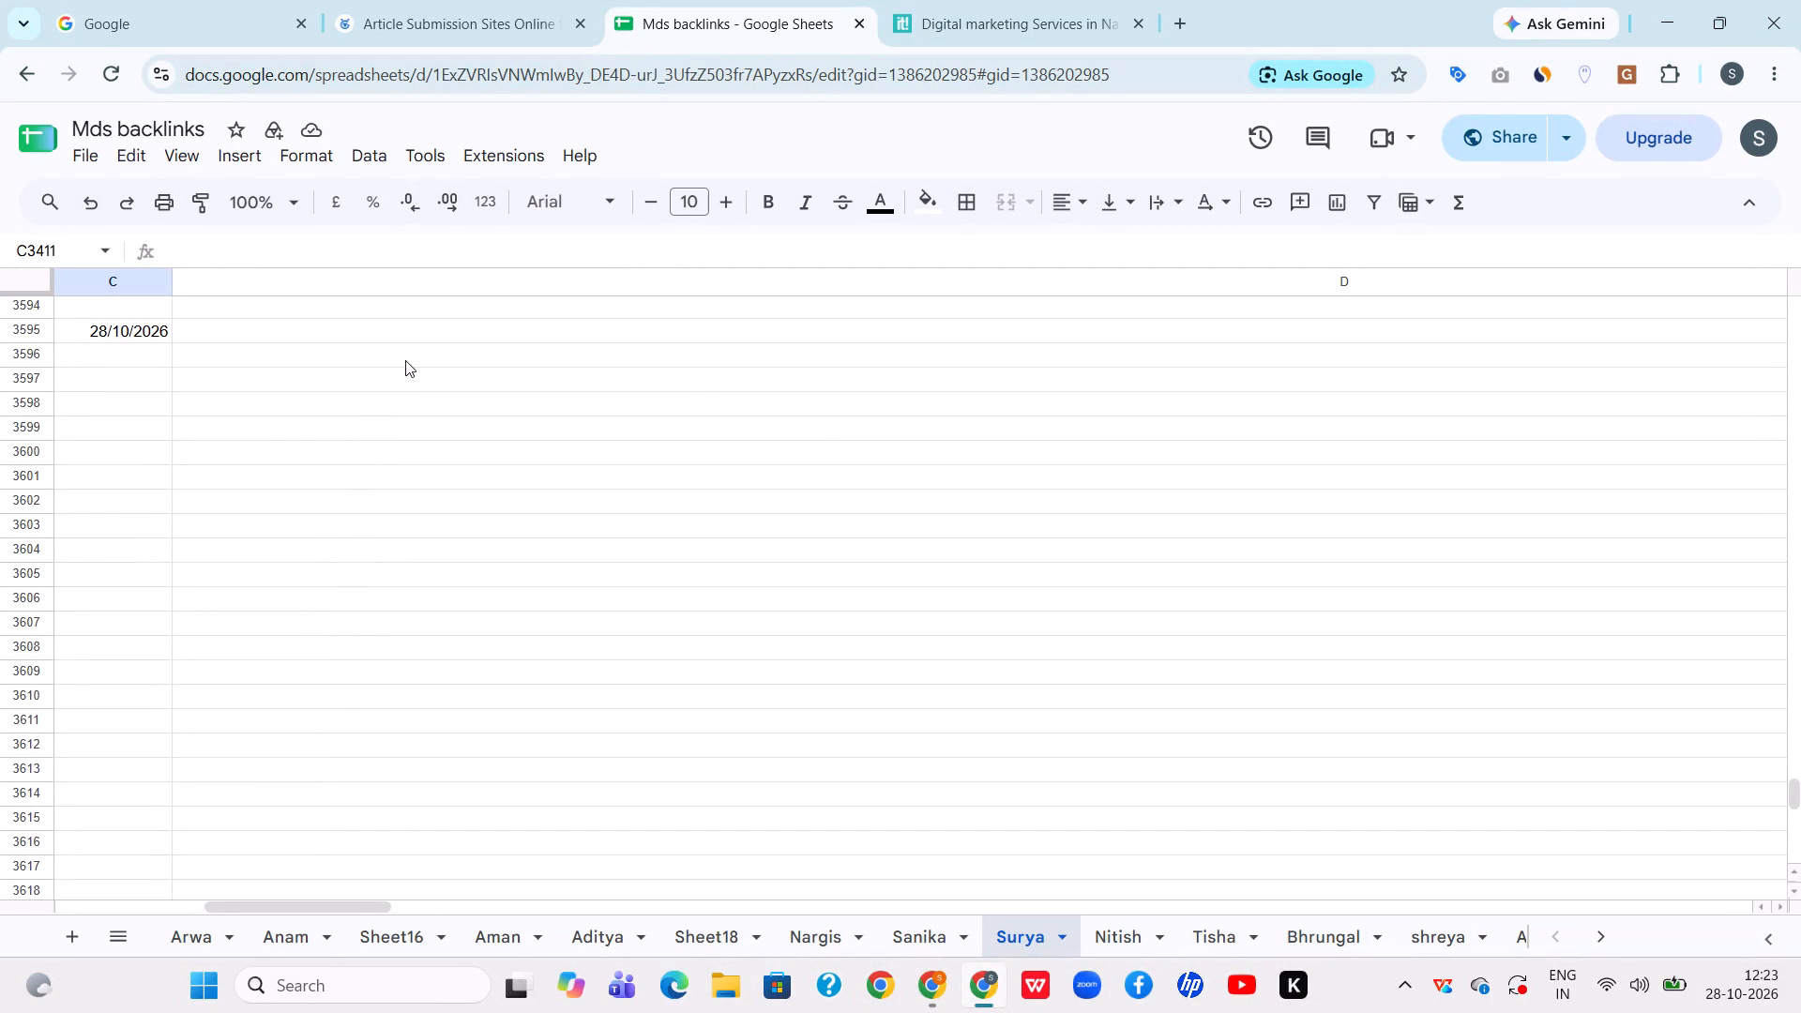
left_click(321, 333)
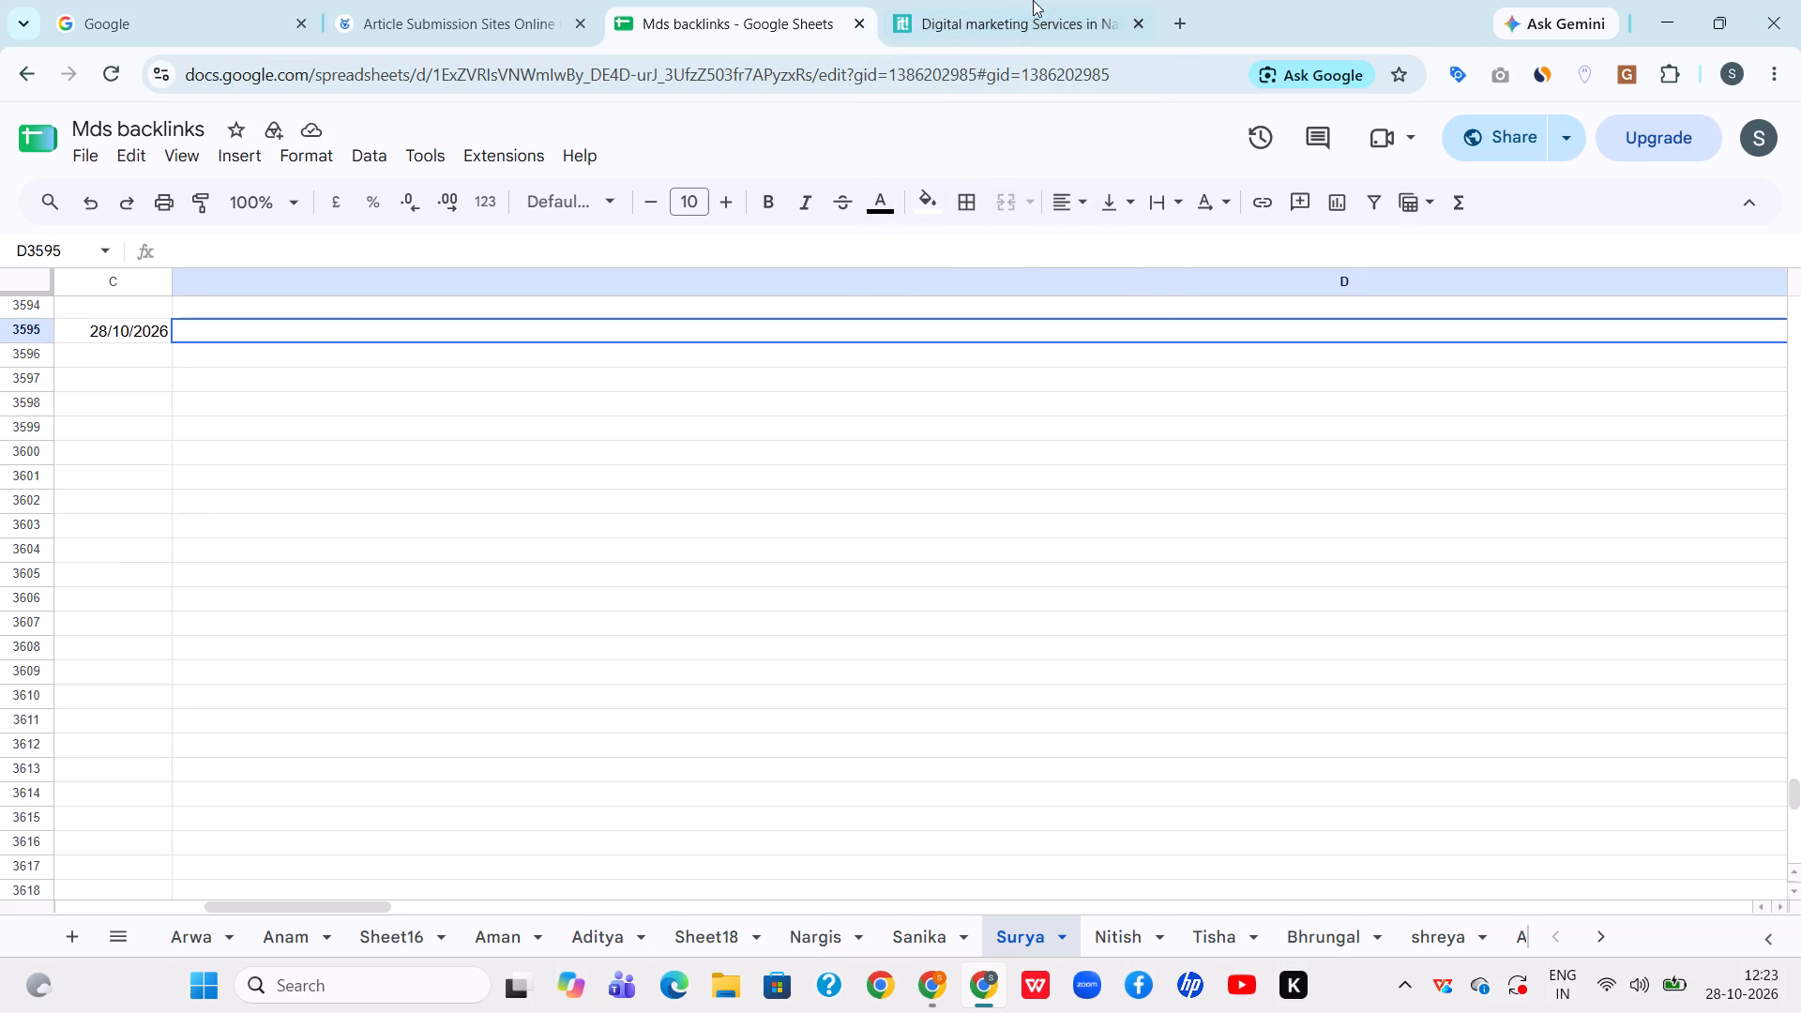
Close the Scoop.it topic page.
left_click(1144, 25)
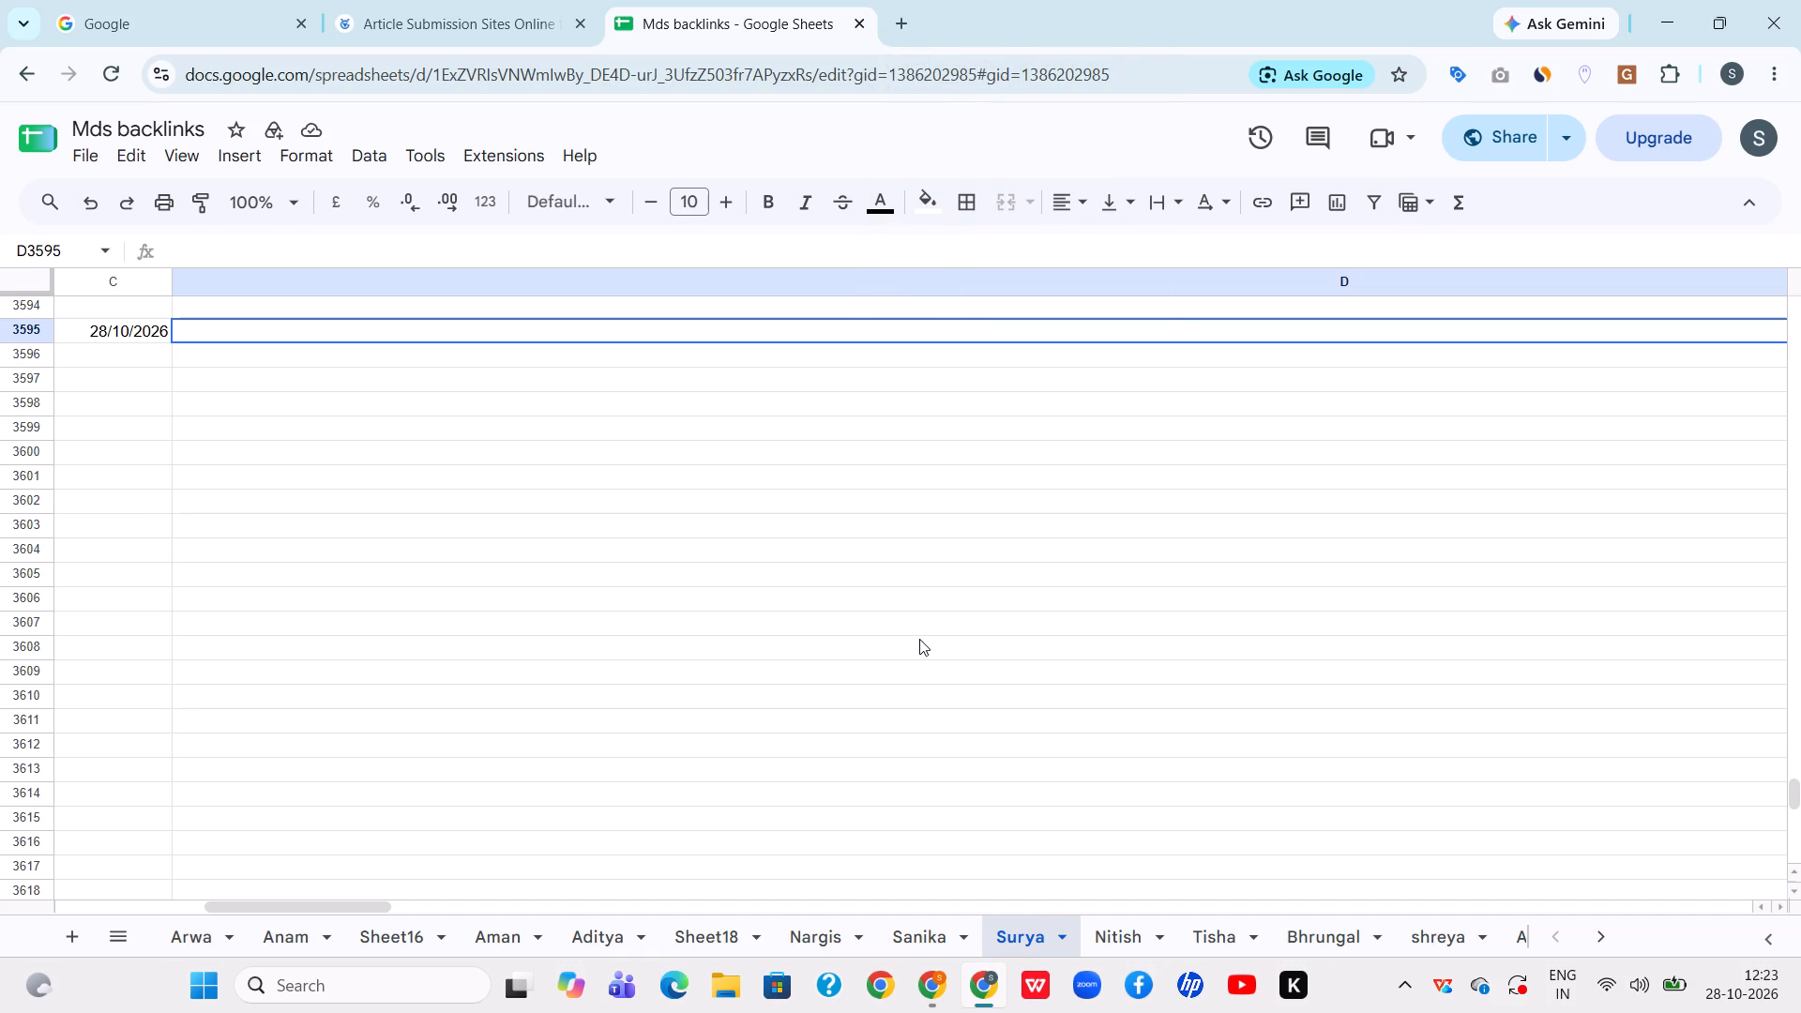
Switch to the School profile's Chrome window and bring up the open Medium profile page.
left_click(933, 990)
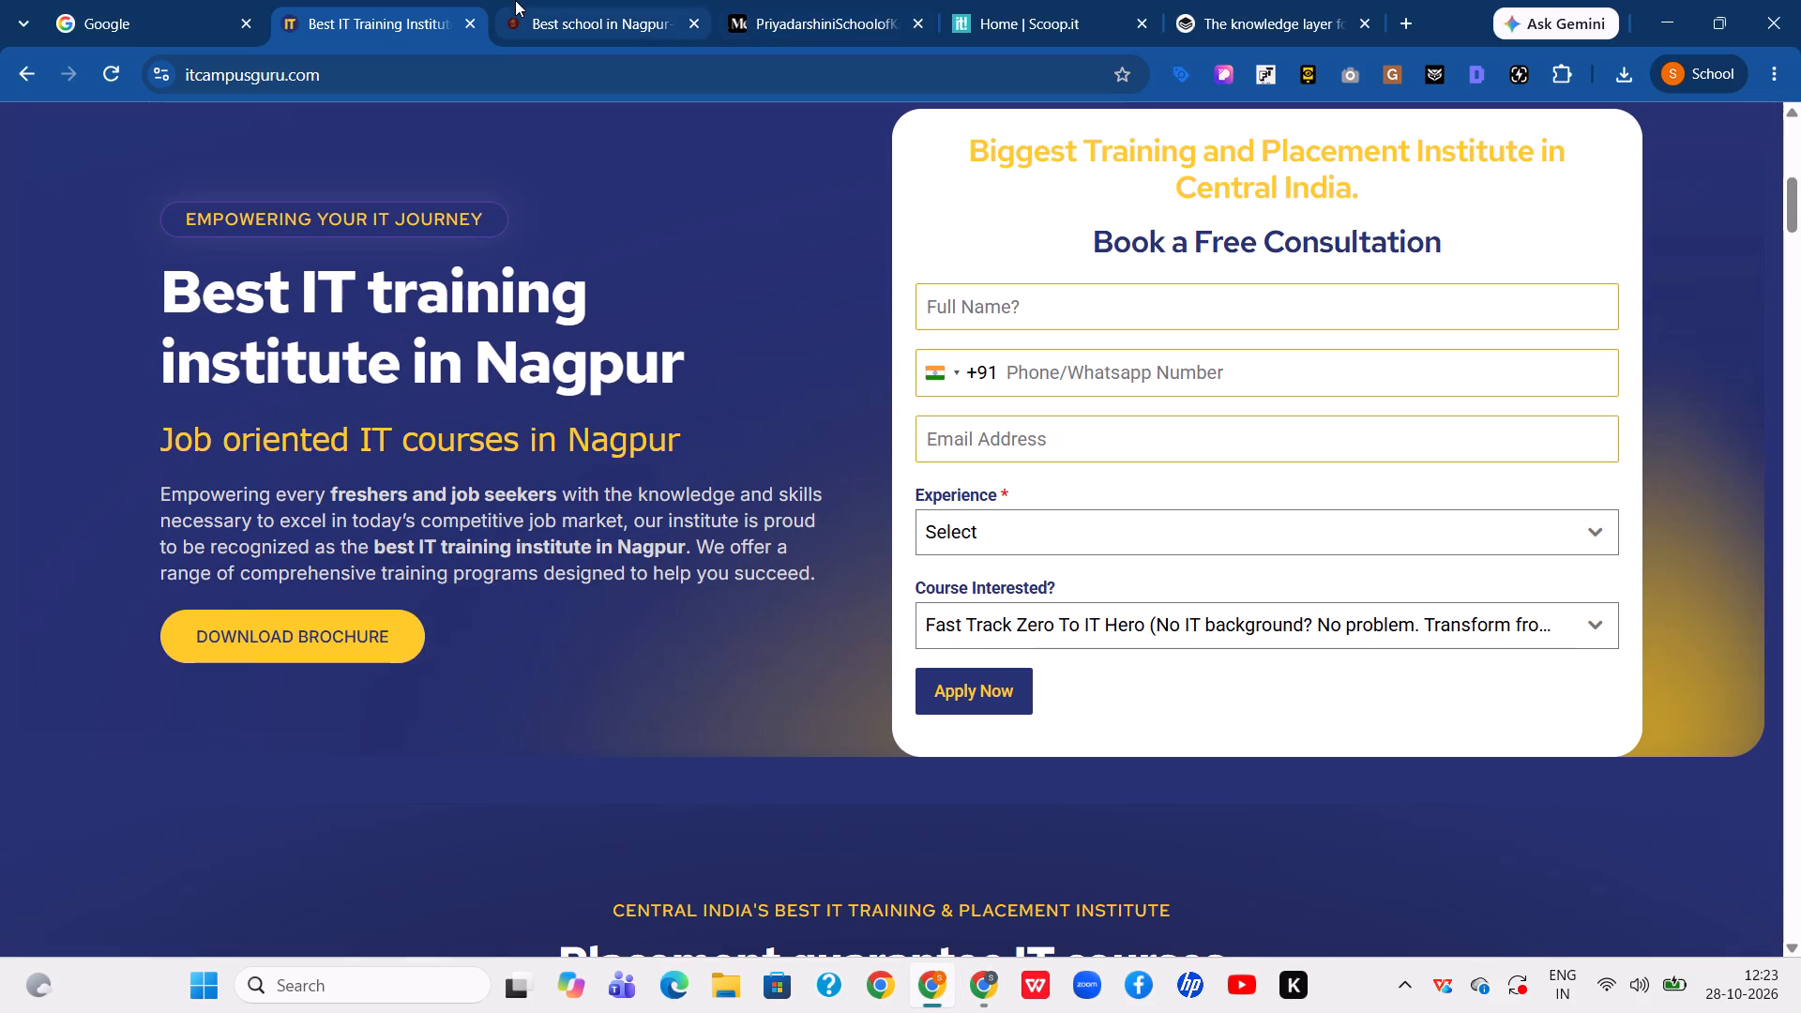
left_click(515, 0)
left_click(811, 1)
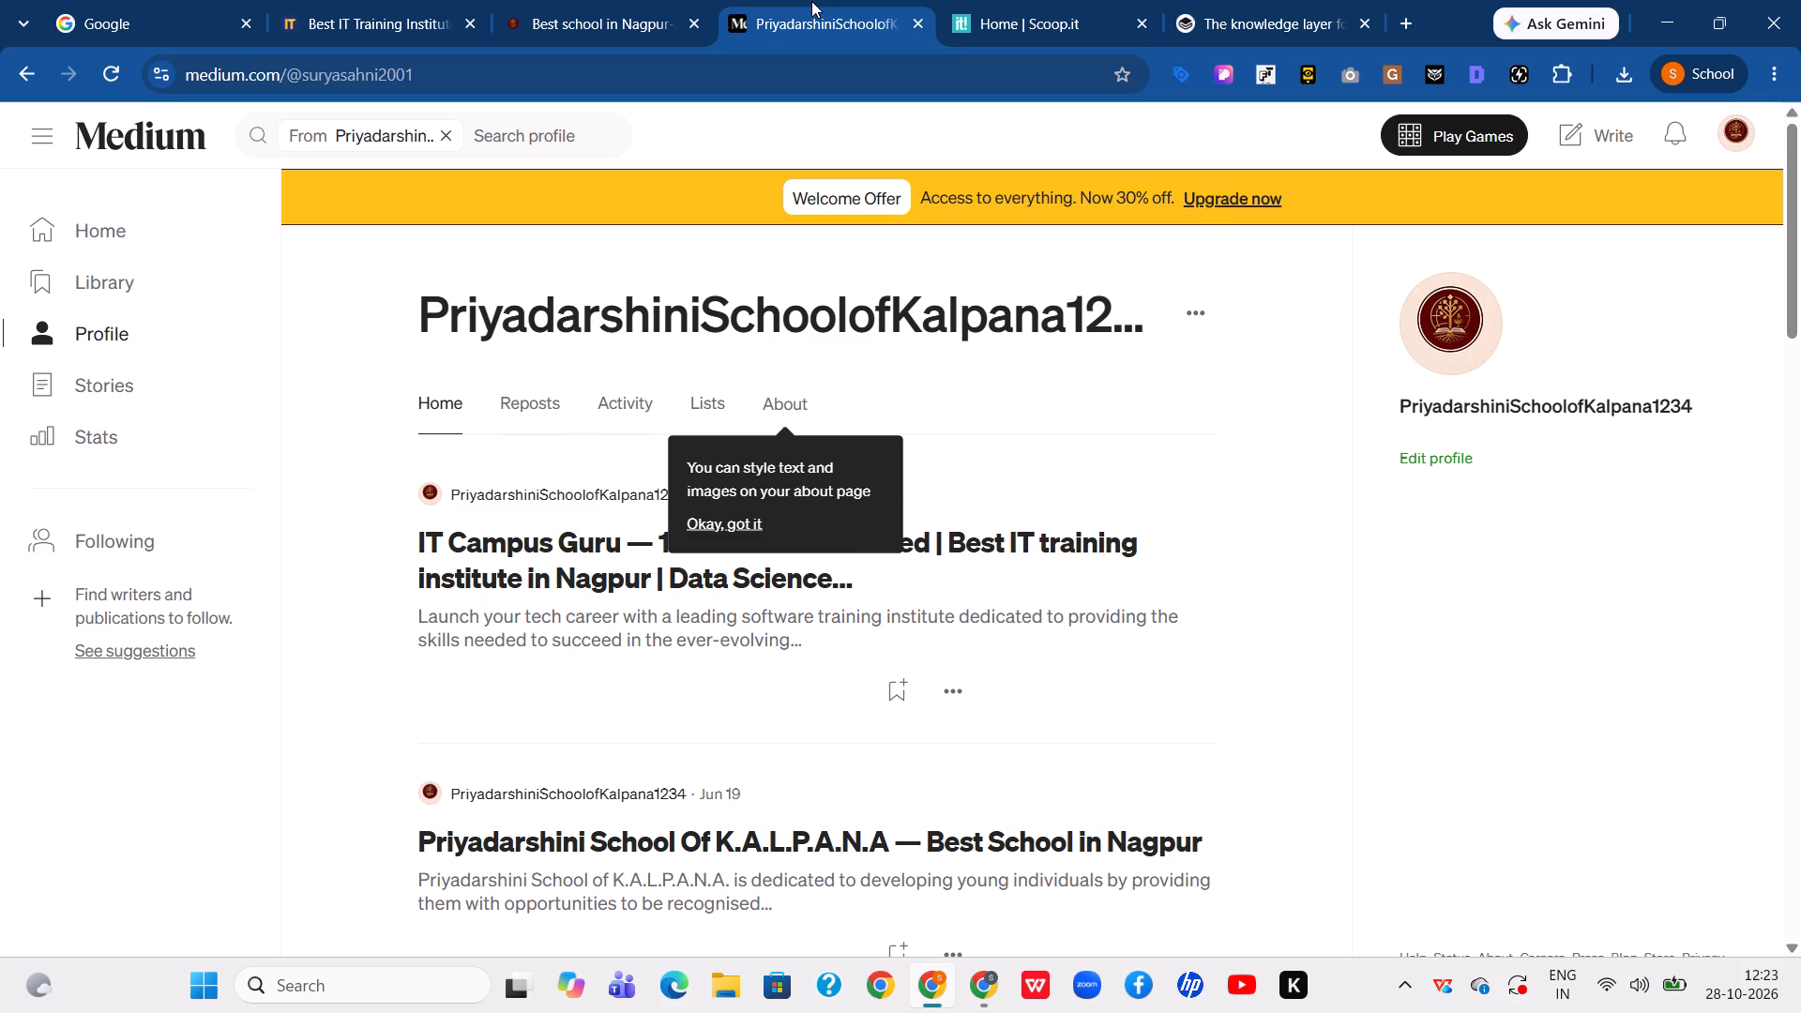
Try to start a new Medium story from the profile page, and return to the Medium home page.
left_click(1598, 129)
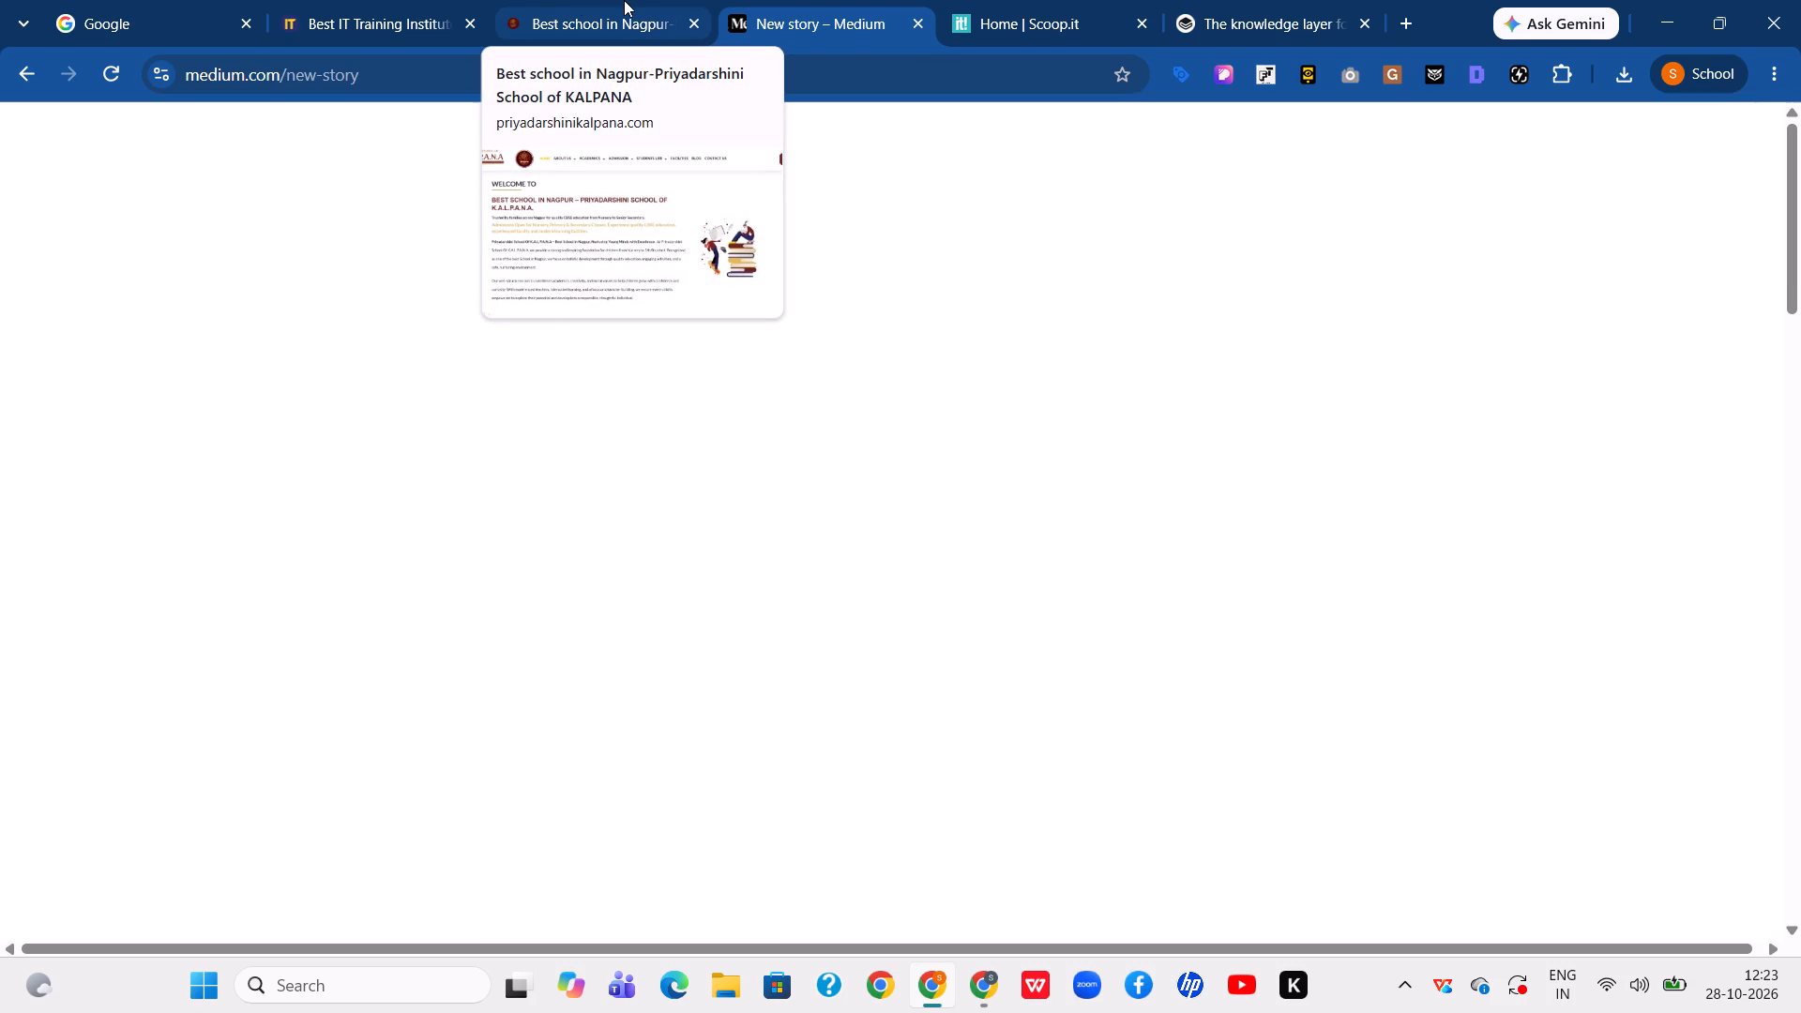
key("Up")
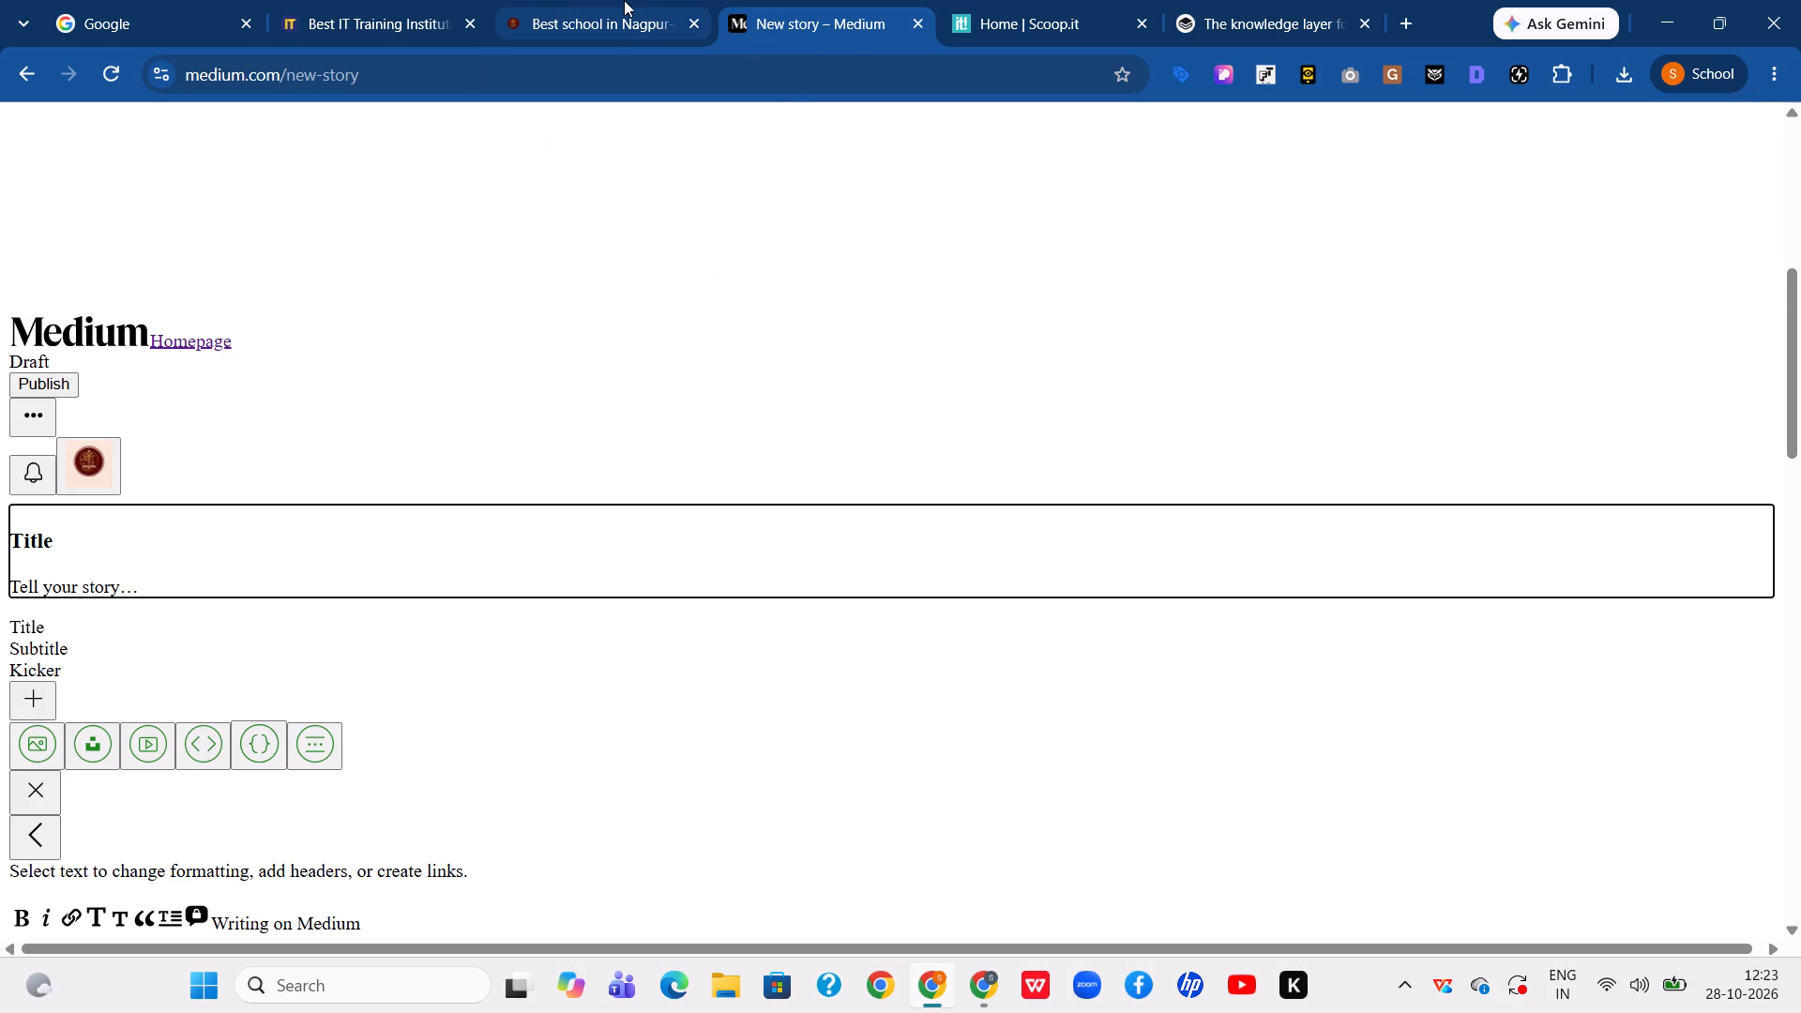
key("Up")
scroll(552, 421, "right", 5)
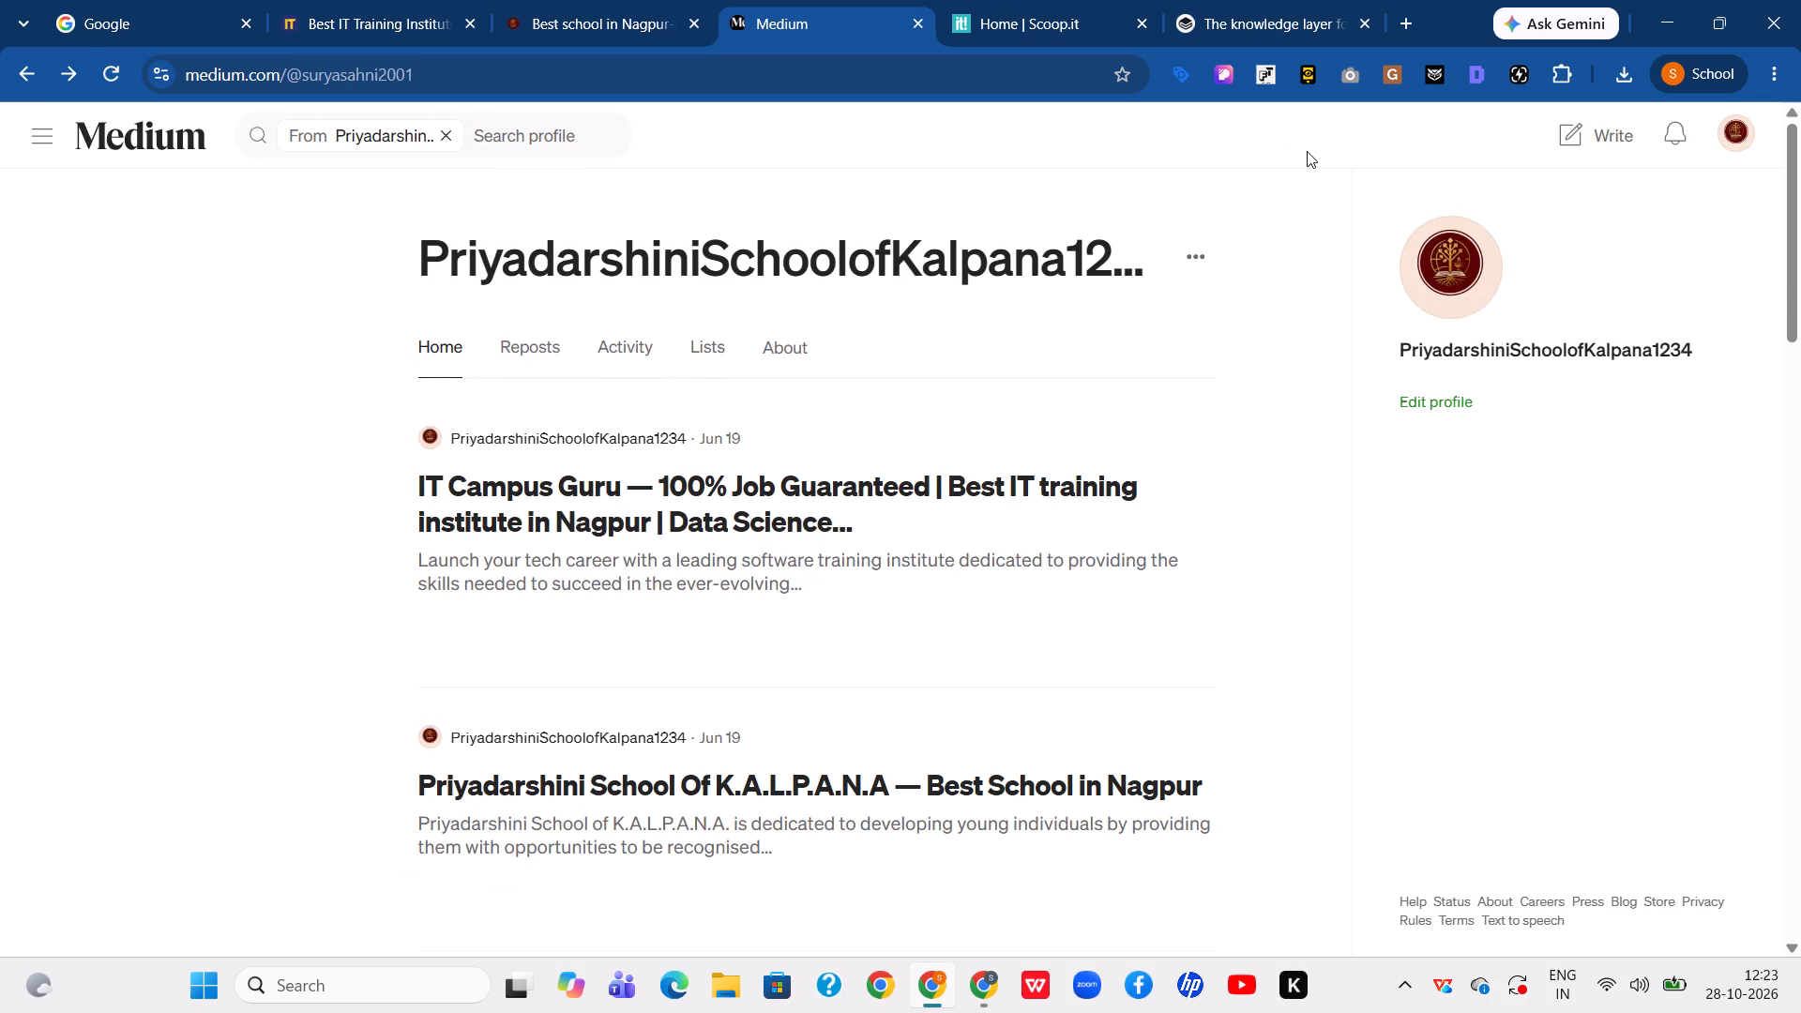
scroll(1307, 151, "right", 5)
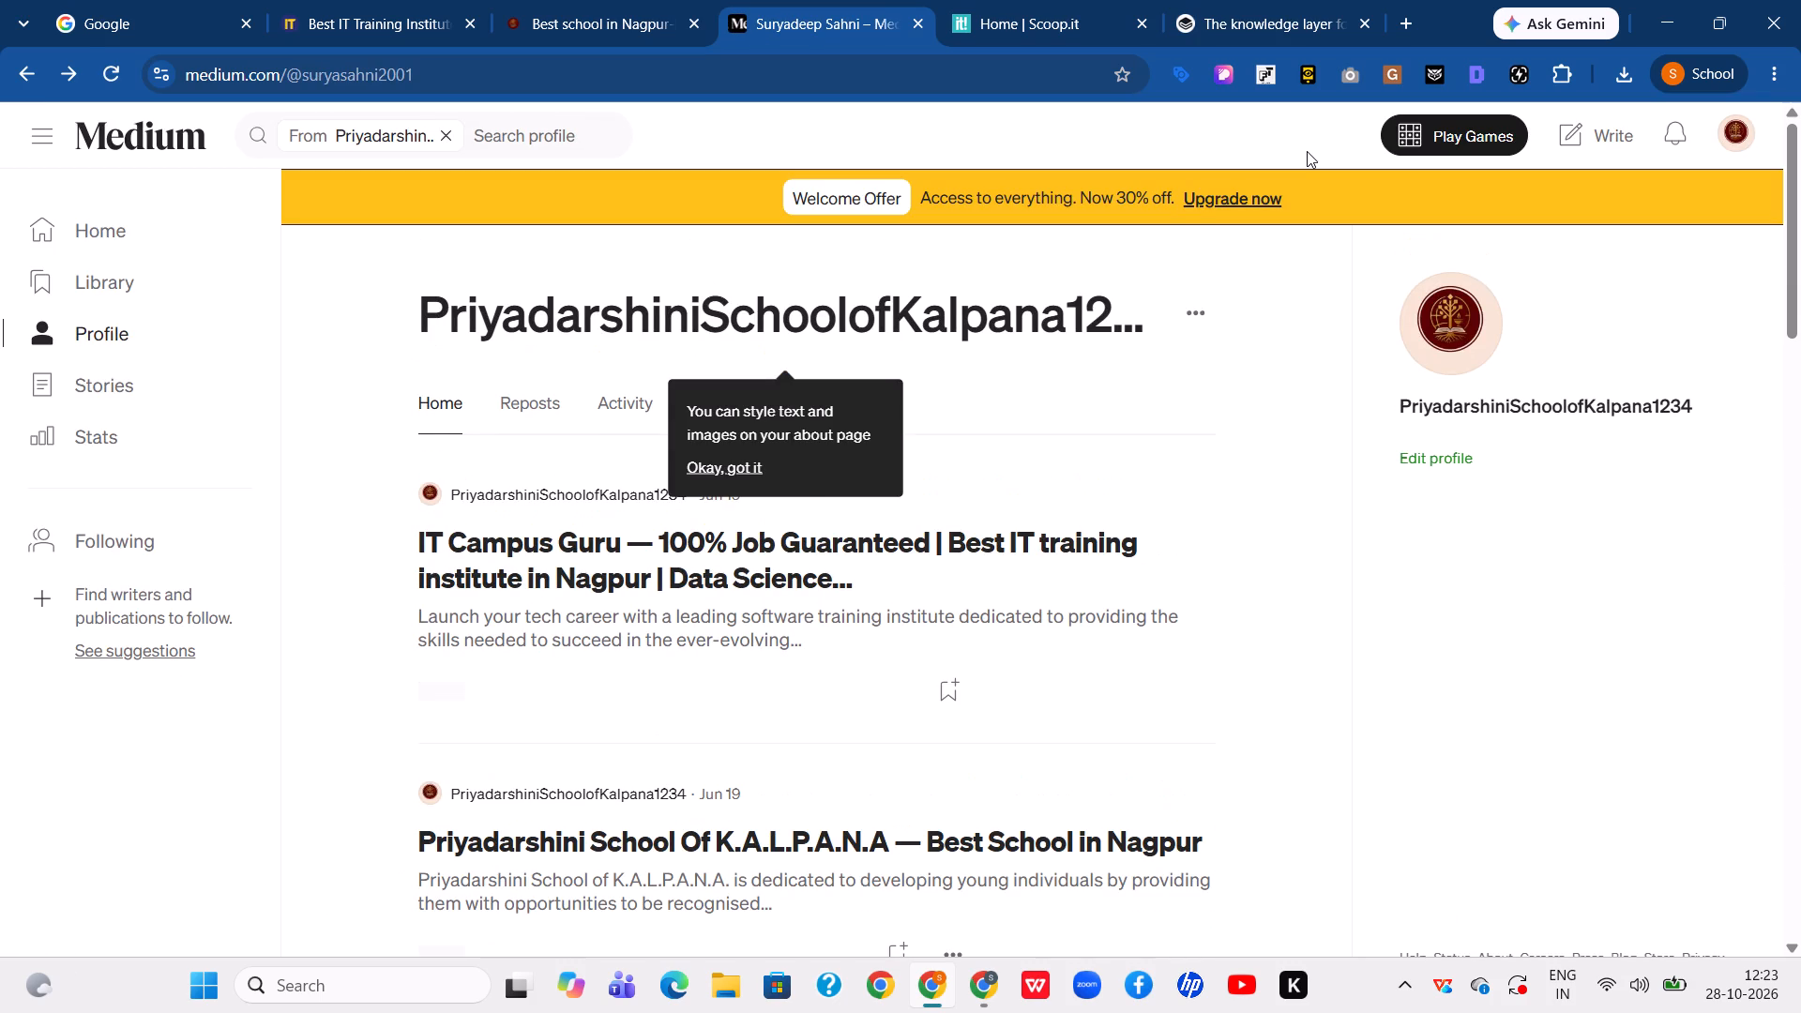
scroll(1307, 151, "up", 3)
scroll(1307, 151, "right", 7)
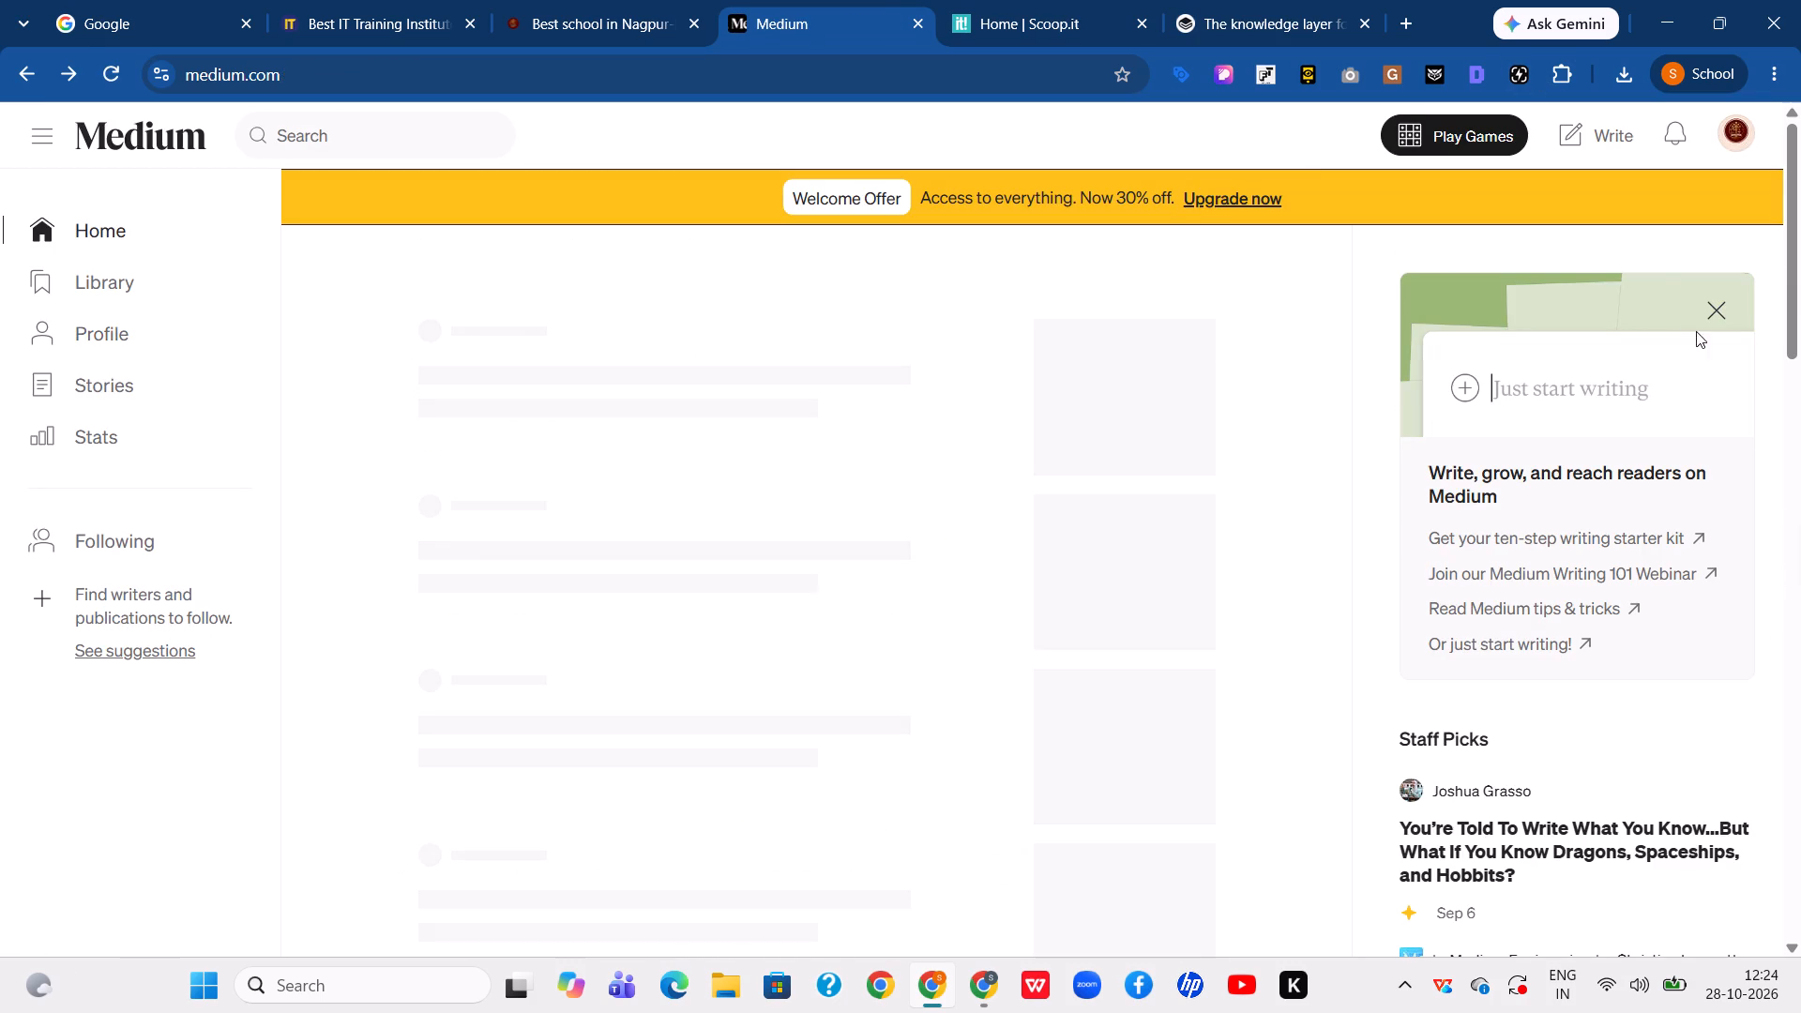
Dismiss the writing tips card on the Medium home page and start a new story with the cursor in the title.
left_click(1723, 311)
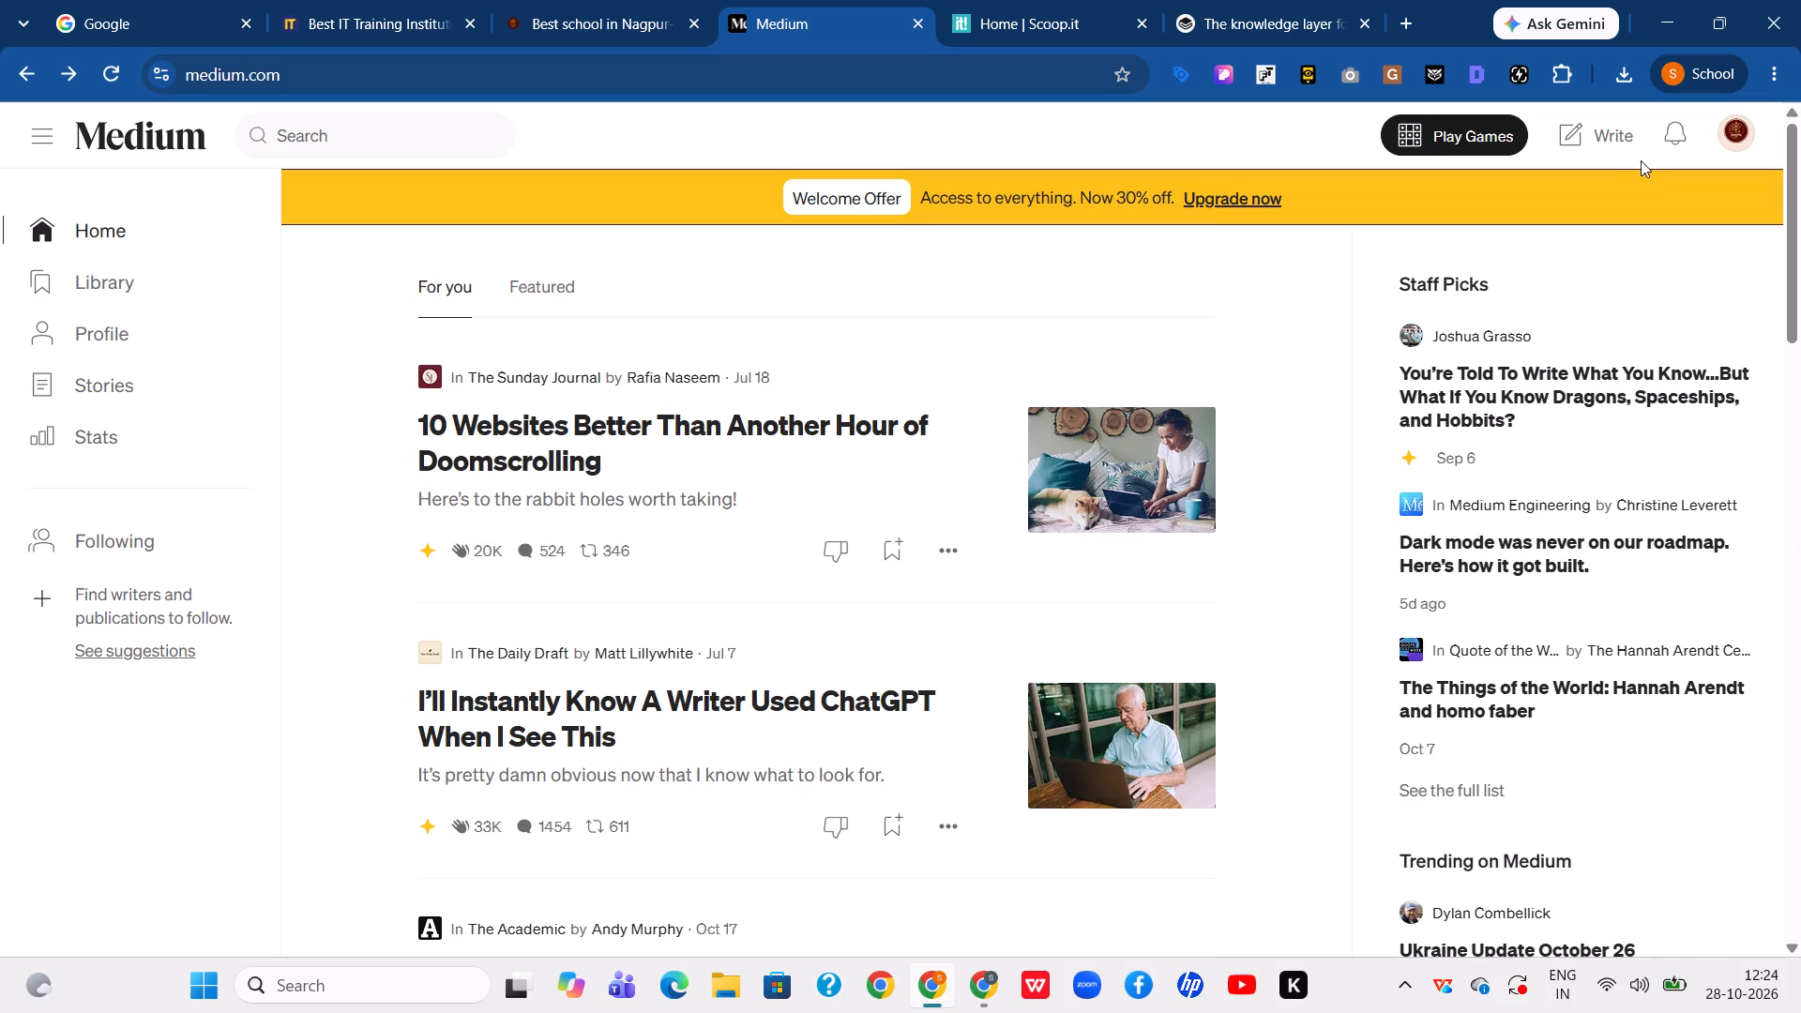
left_click(1593, 127)
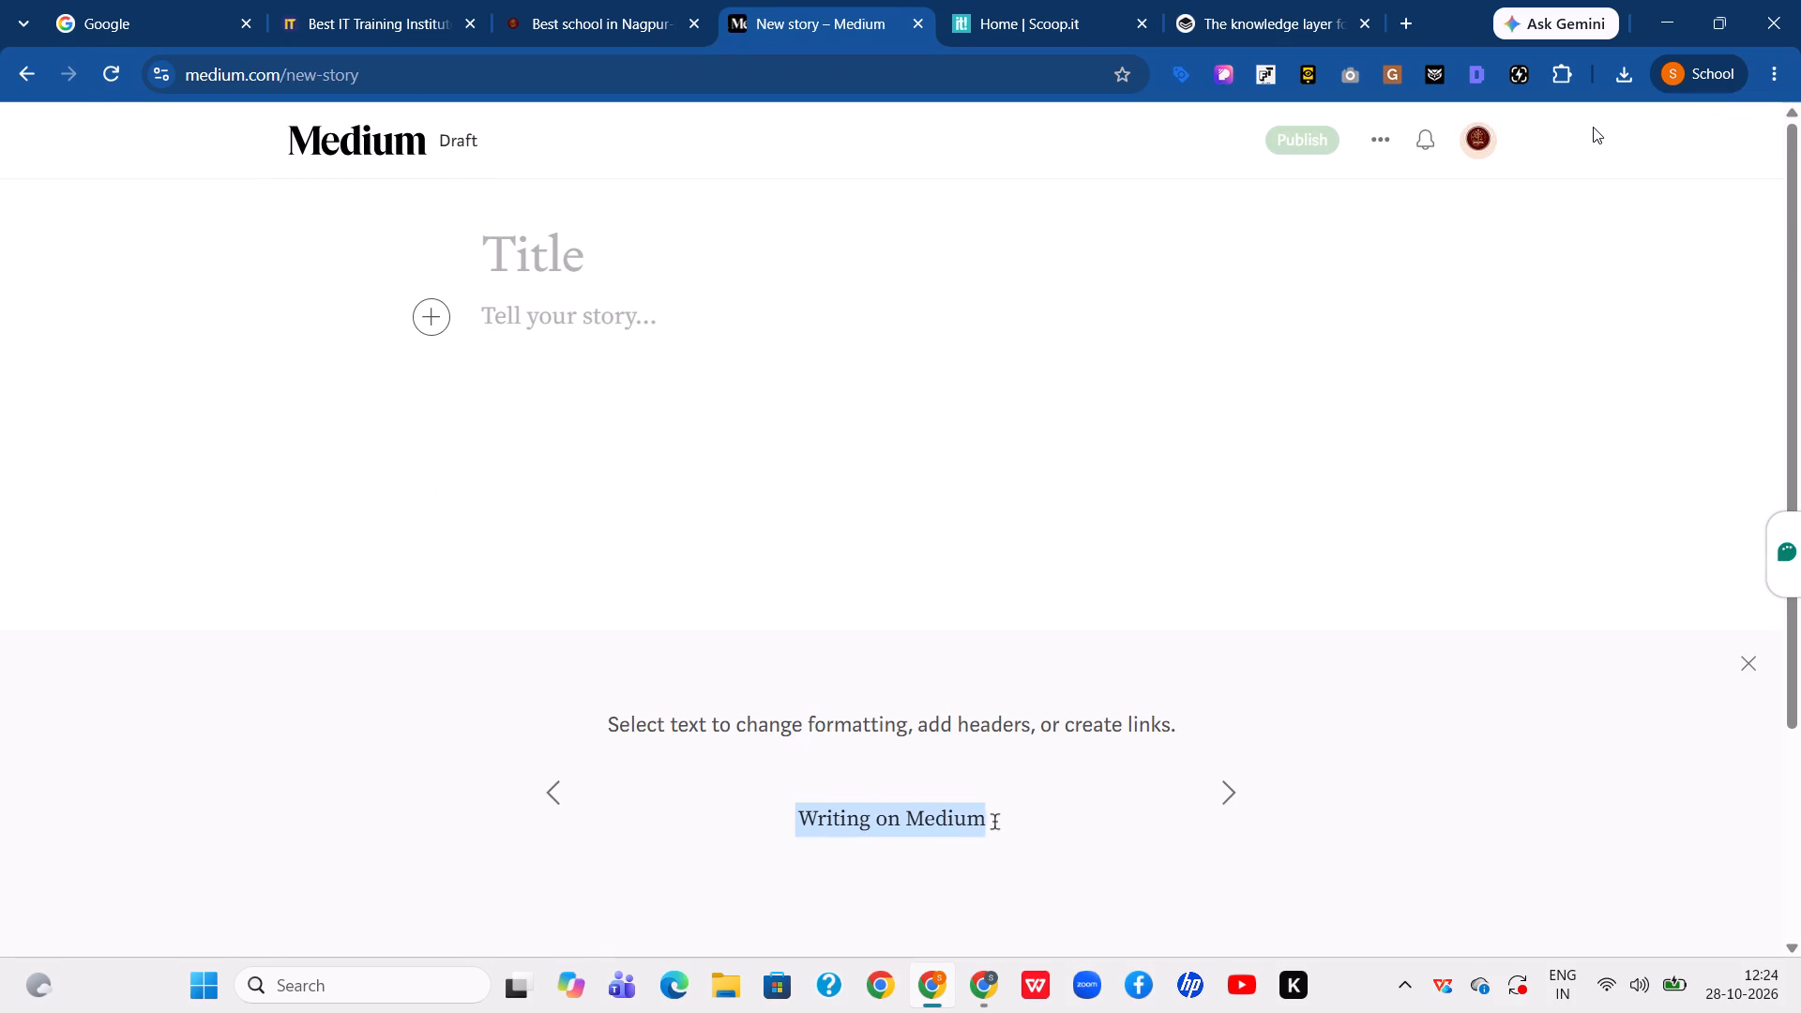
key("Up")
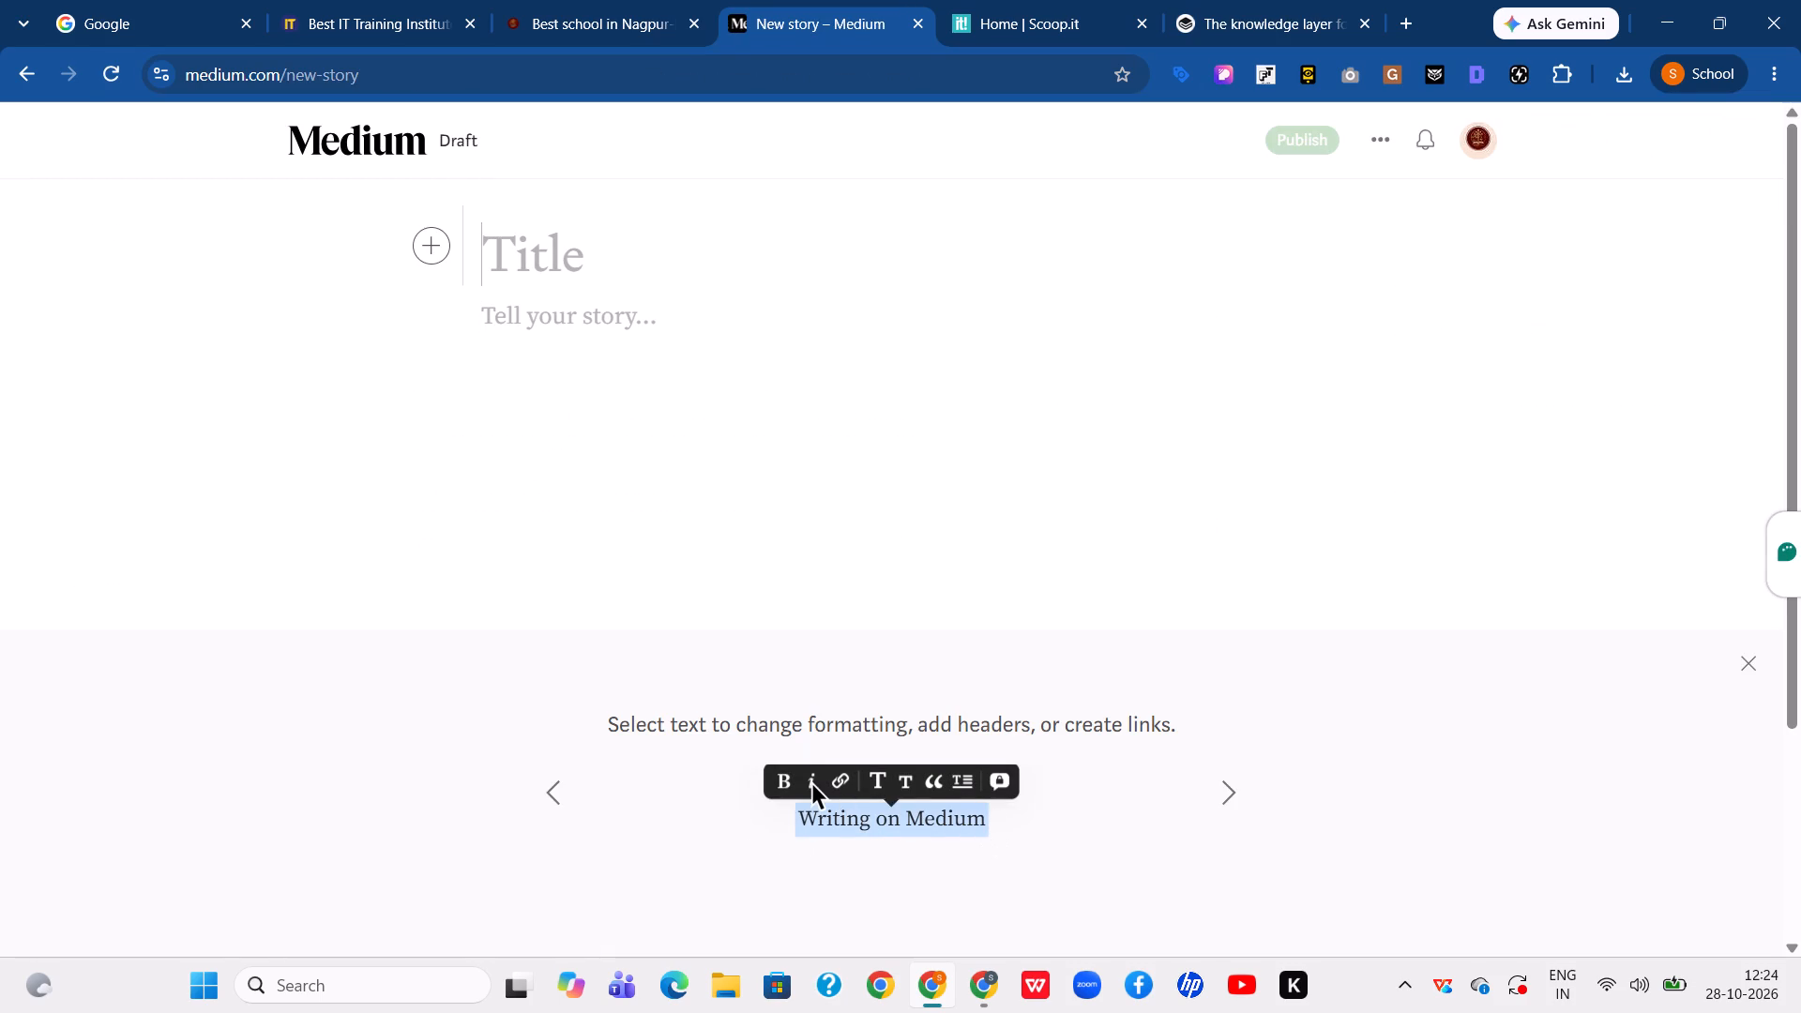
key("Up")
key("Up")
Copy the heading "Best School in Nagpur – Priyadarshini School of K.A.L.P.A.N.A." from the school website into the Medium story title.
left_click(651, 0)
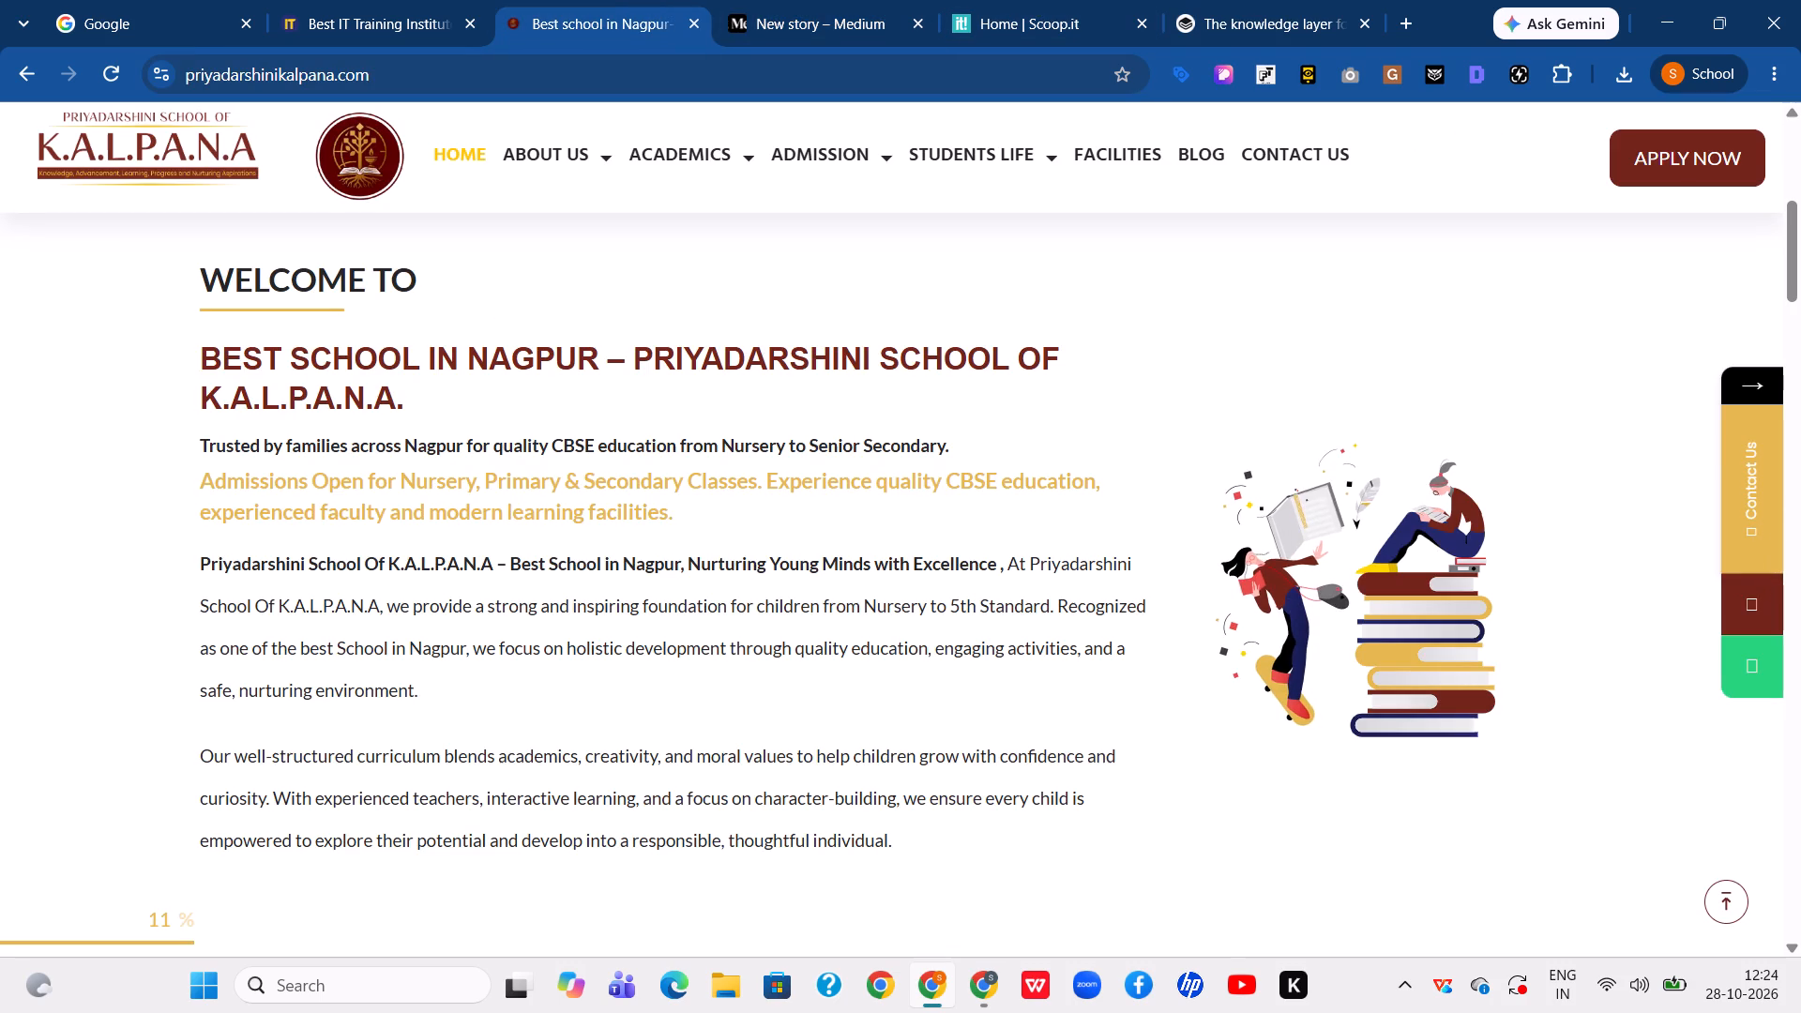
triple_click(707, 370)
key("ctrl+c")
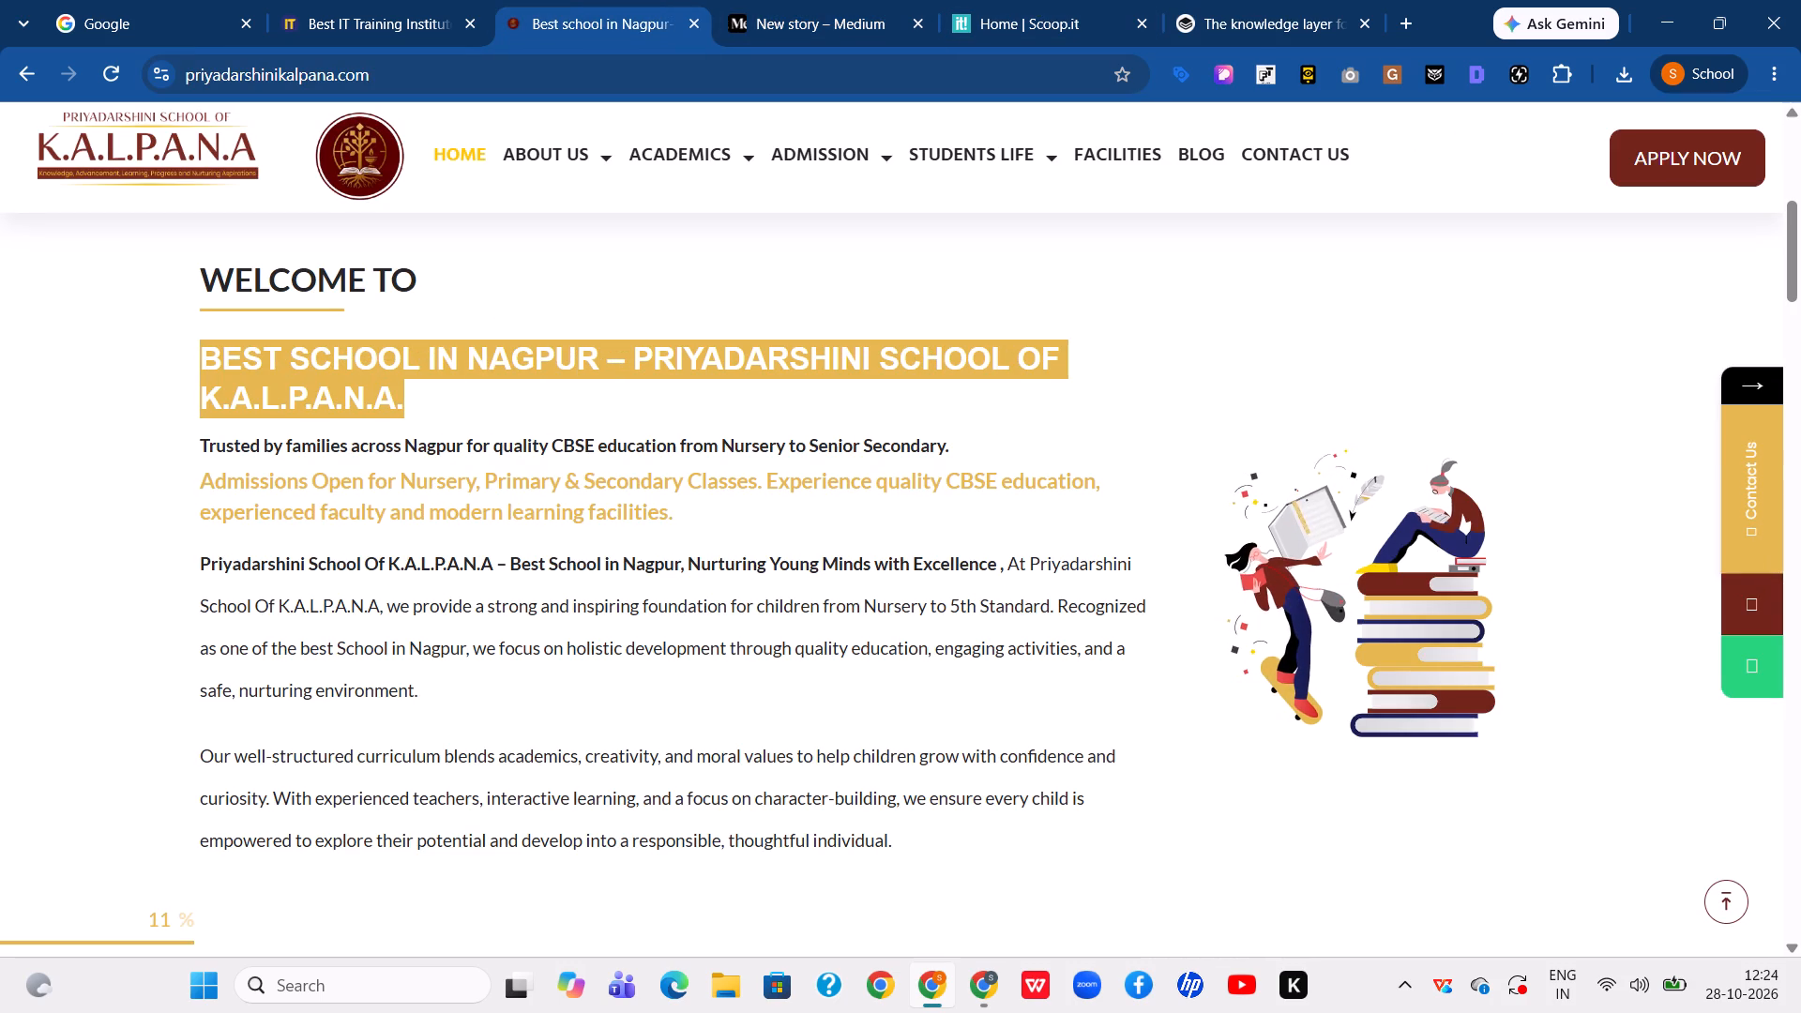
double_click(594, 614)
left_click_drag(594, 614, 589, 795)
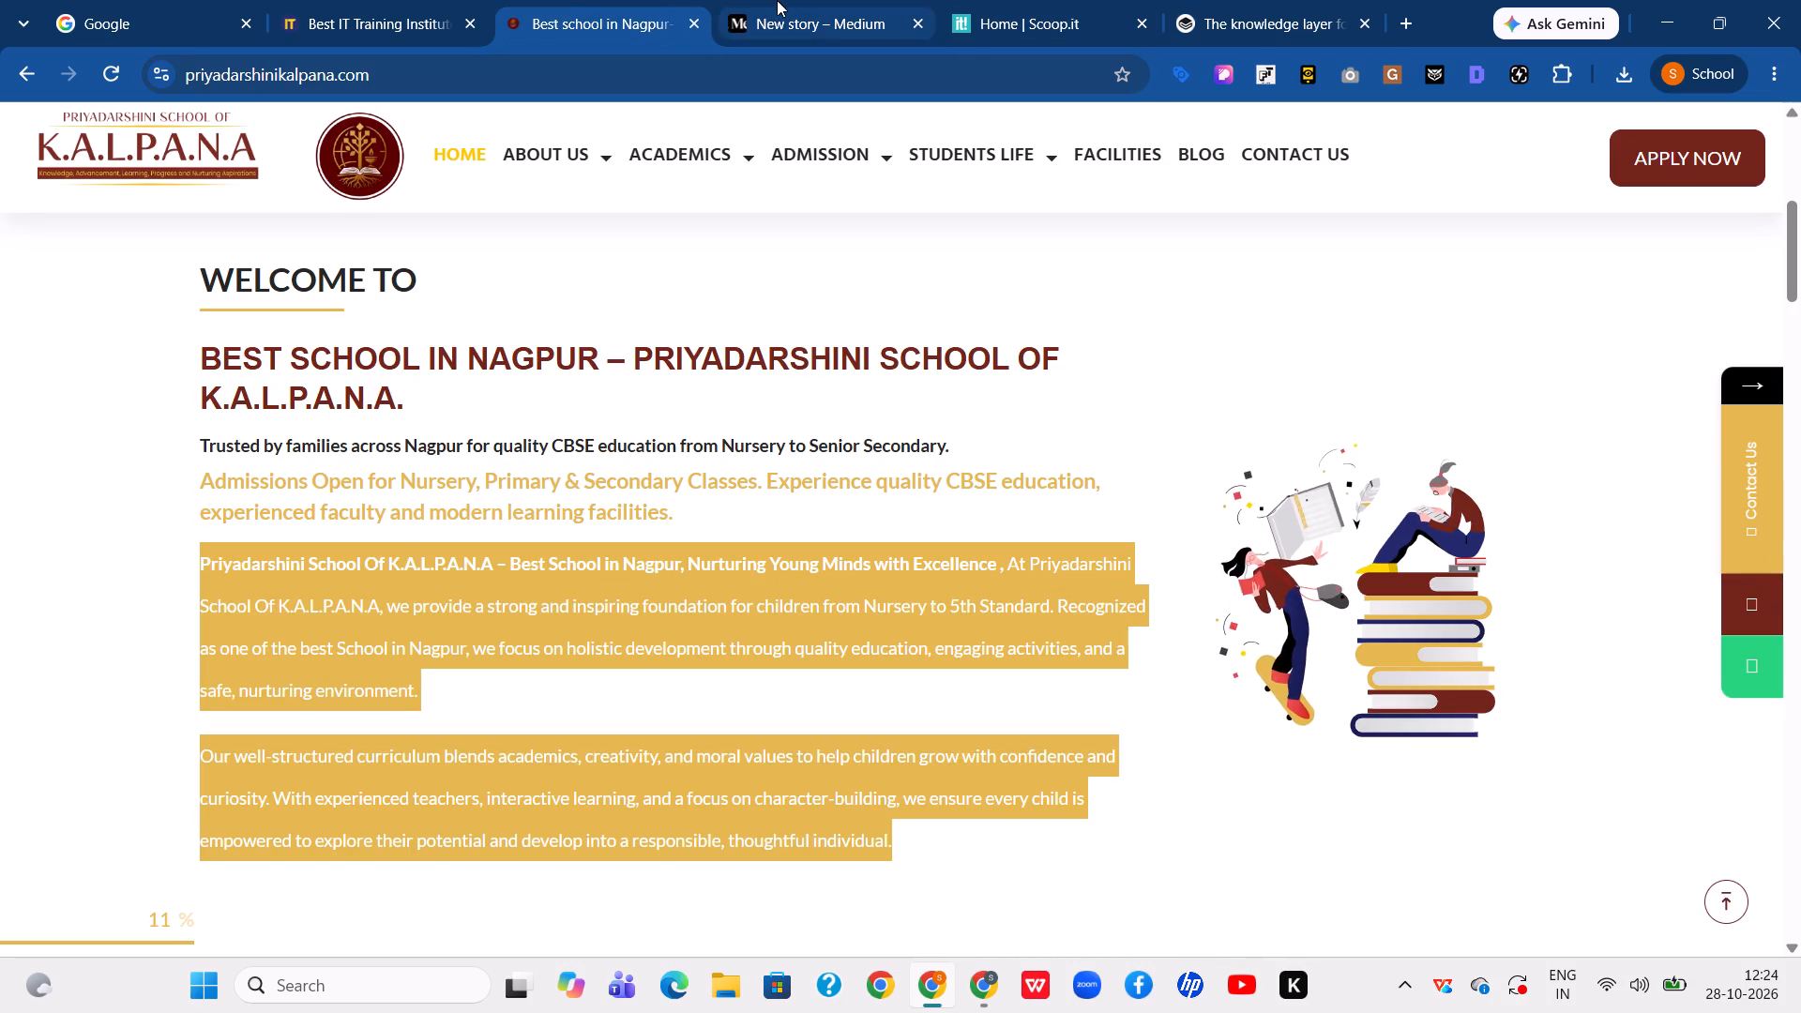
left_click(777, 0)
key("ctrl+v")
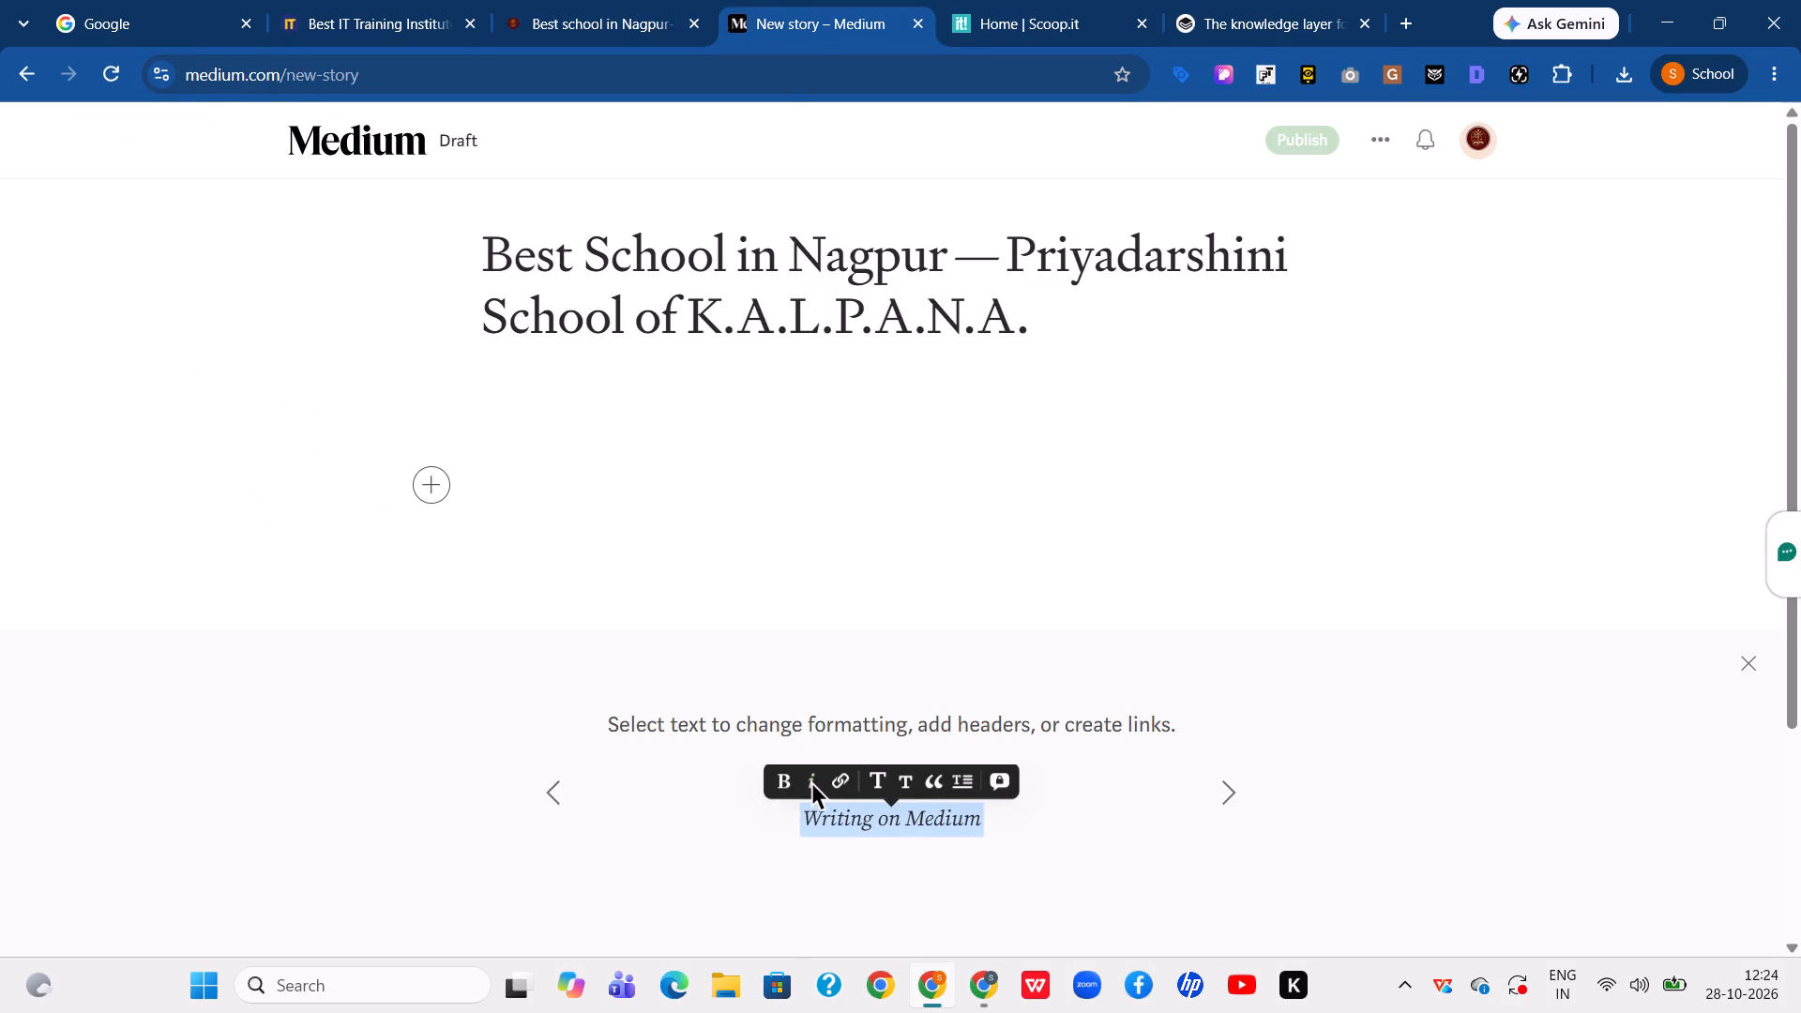
key("BackSpace")
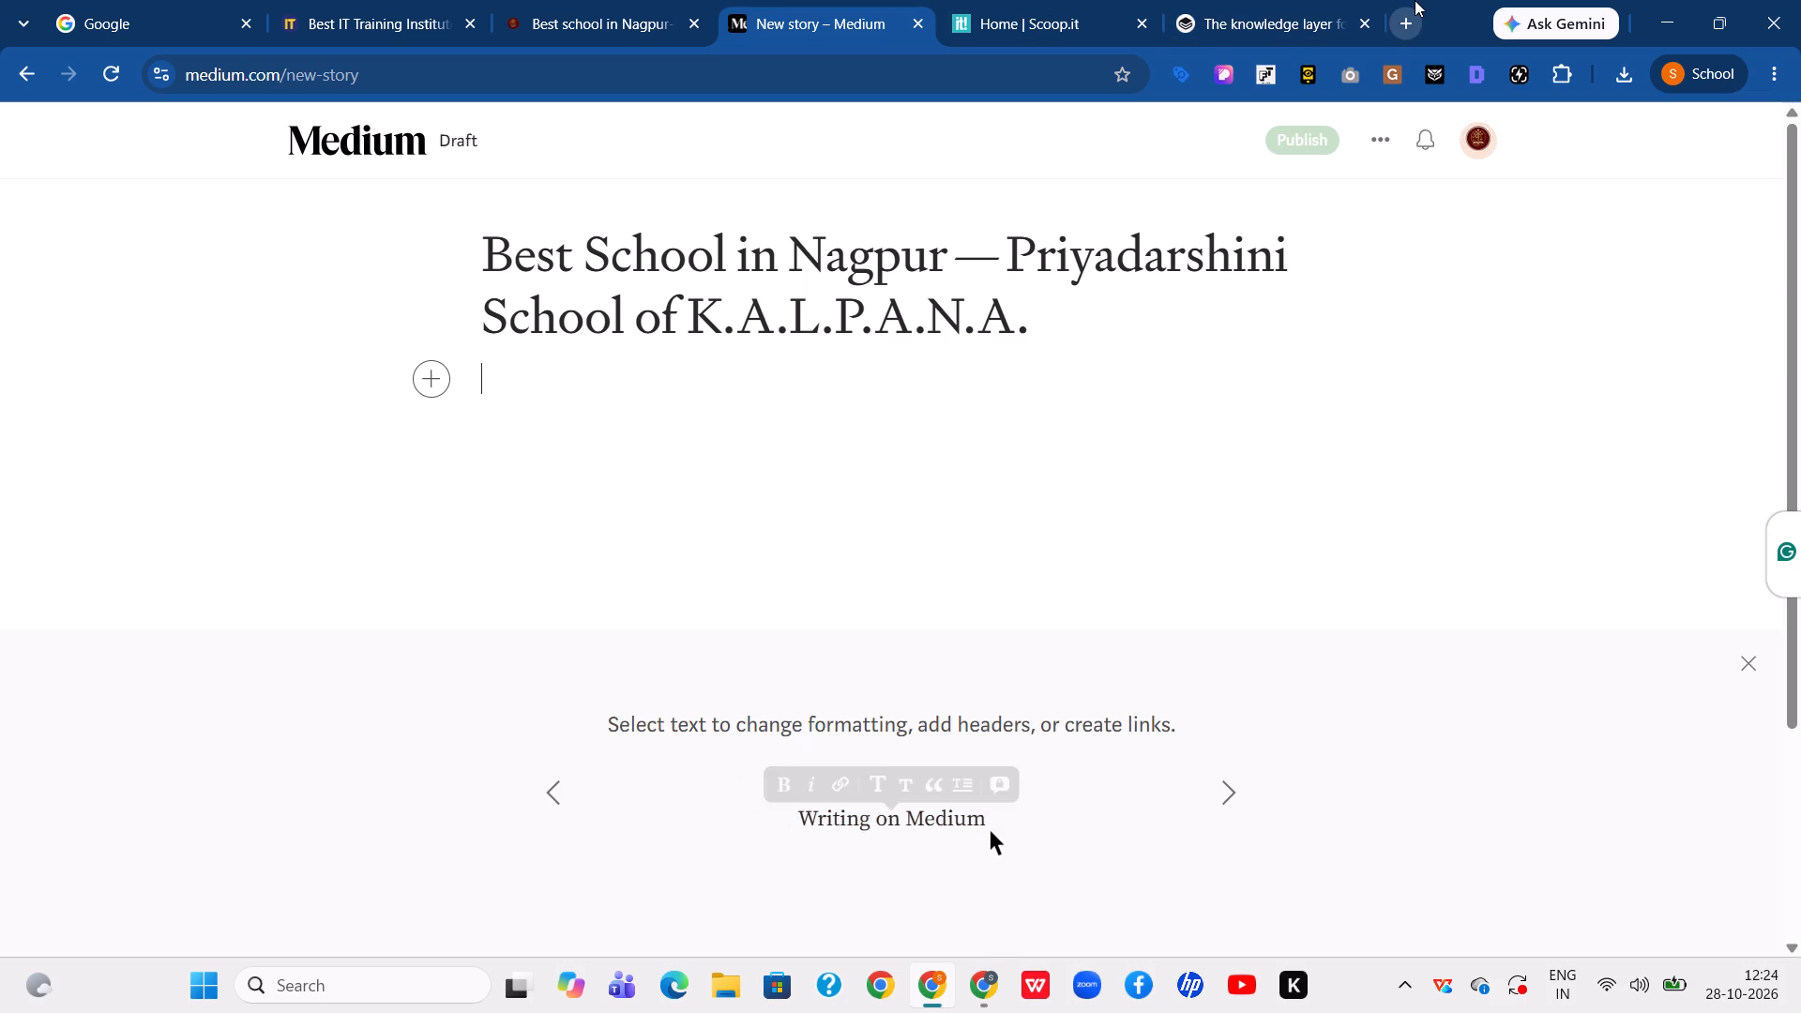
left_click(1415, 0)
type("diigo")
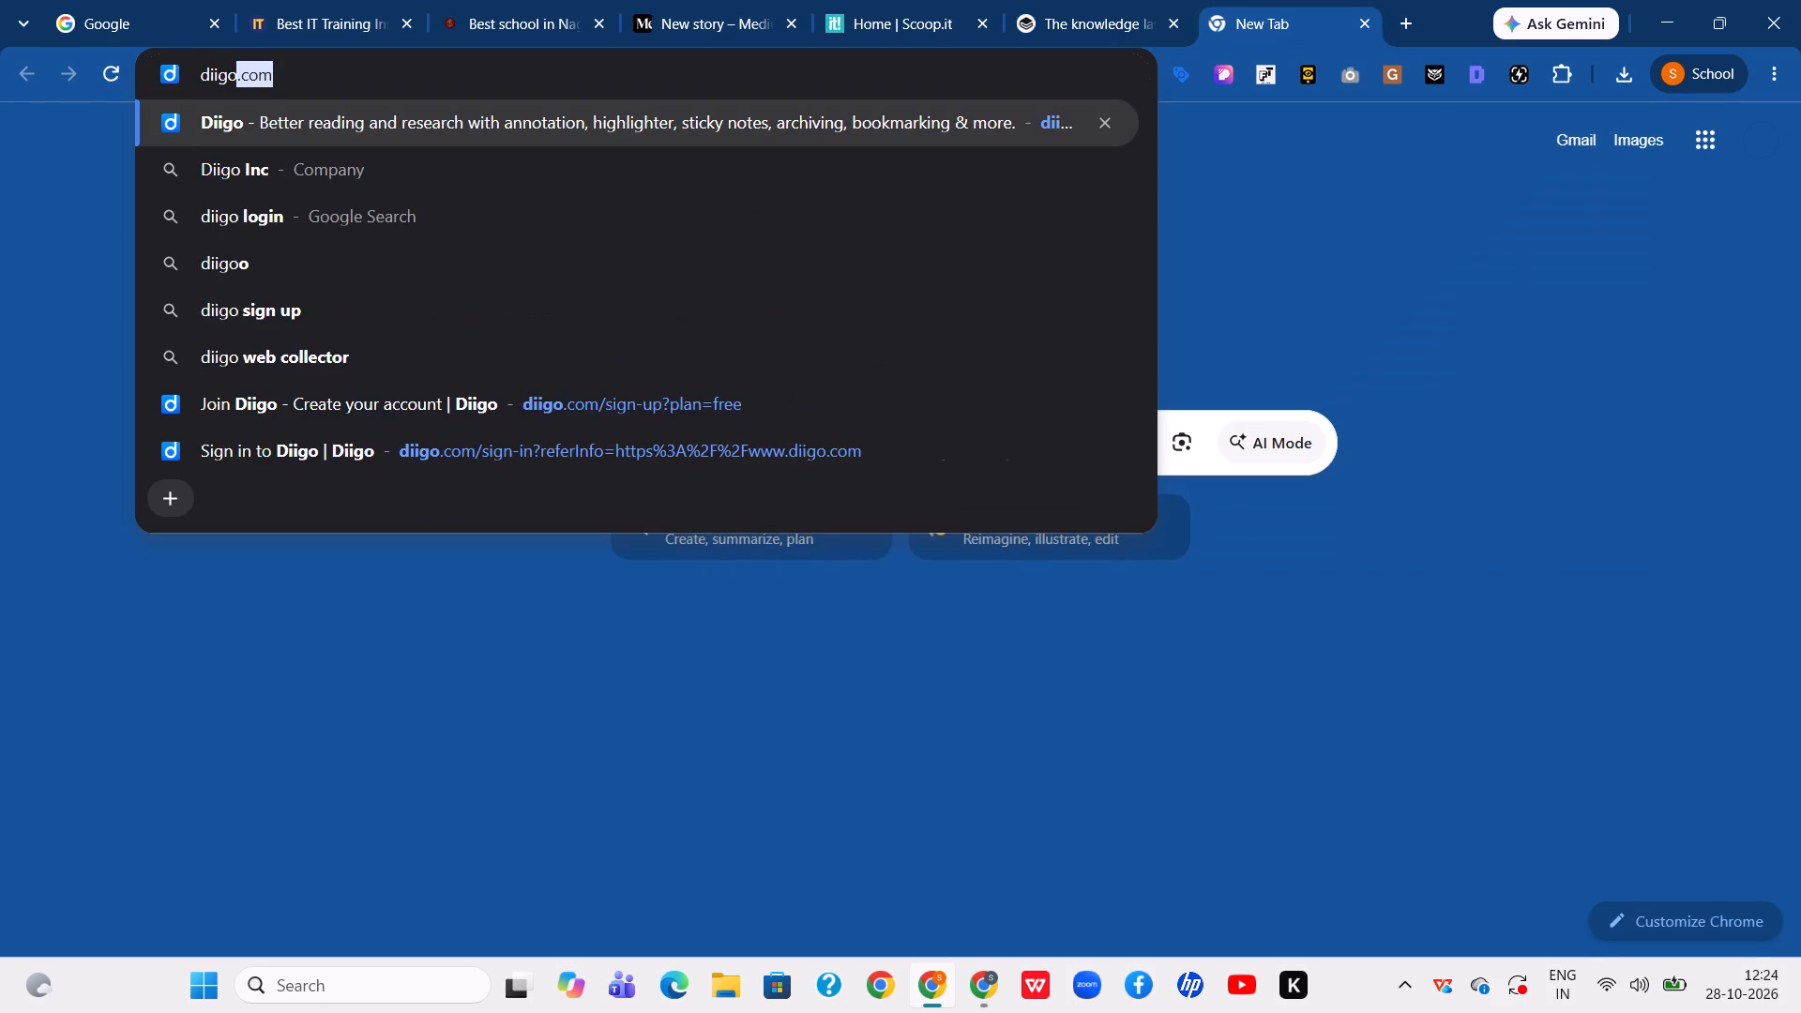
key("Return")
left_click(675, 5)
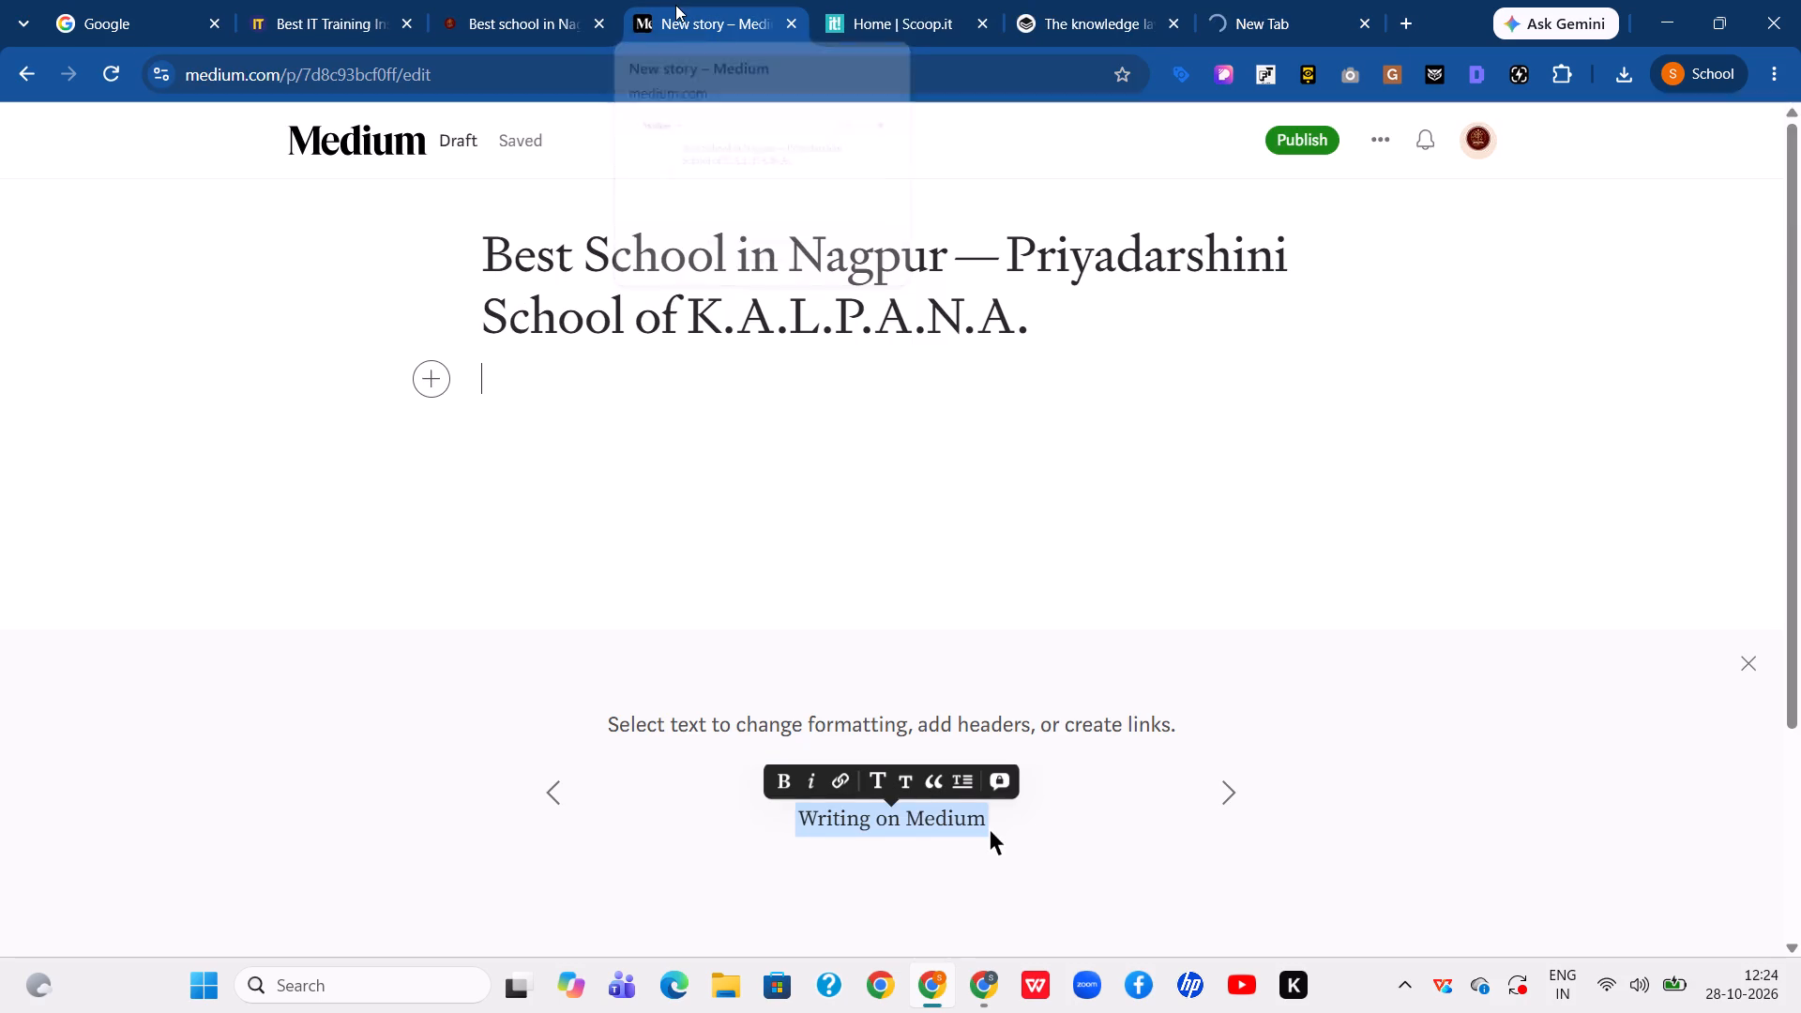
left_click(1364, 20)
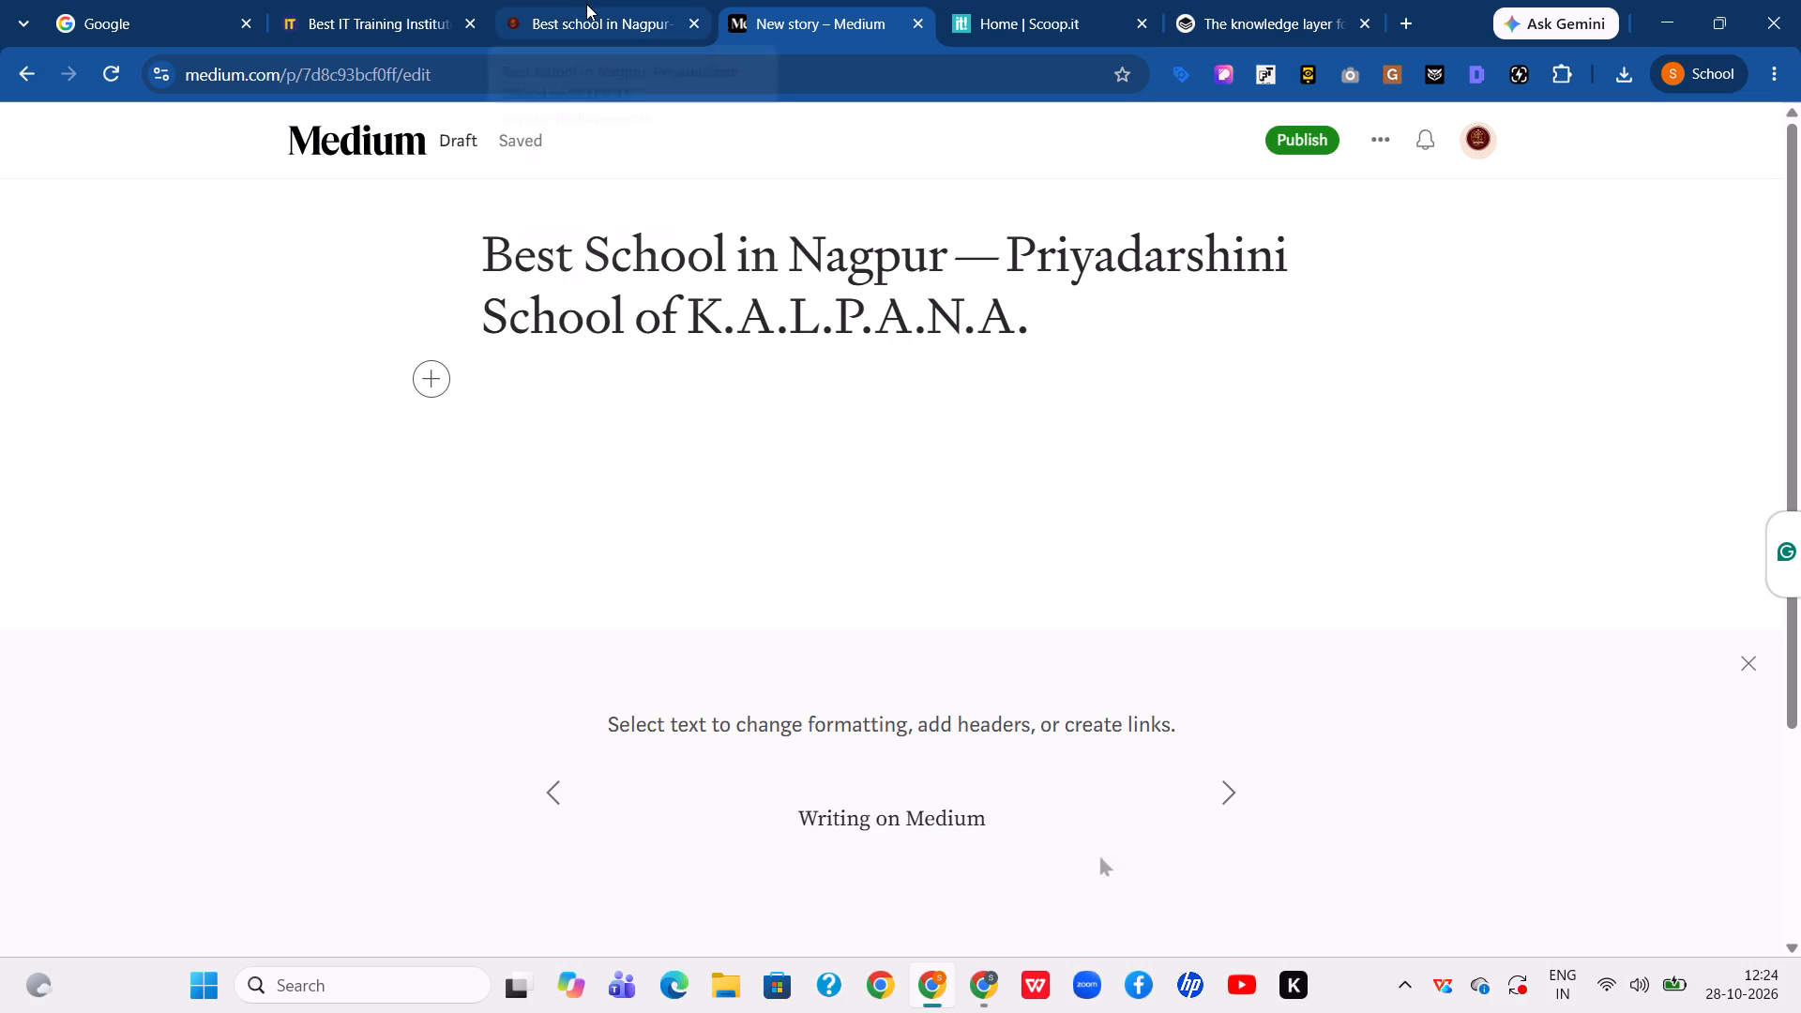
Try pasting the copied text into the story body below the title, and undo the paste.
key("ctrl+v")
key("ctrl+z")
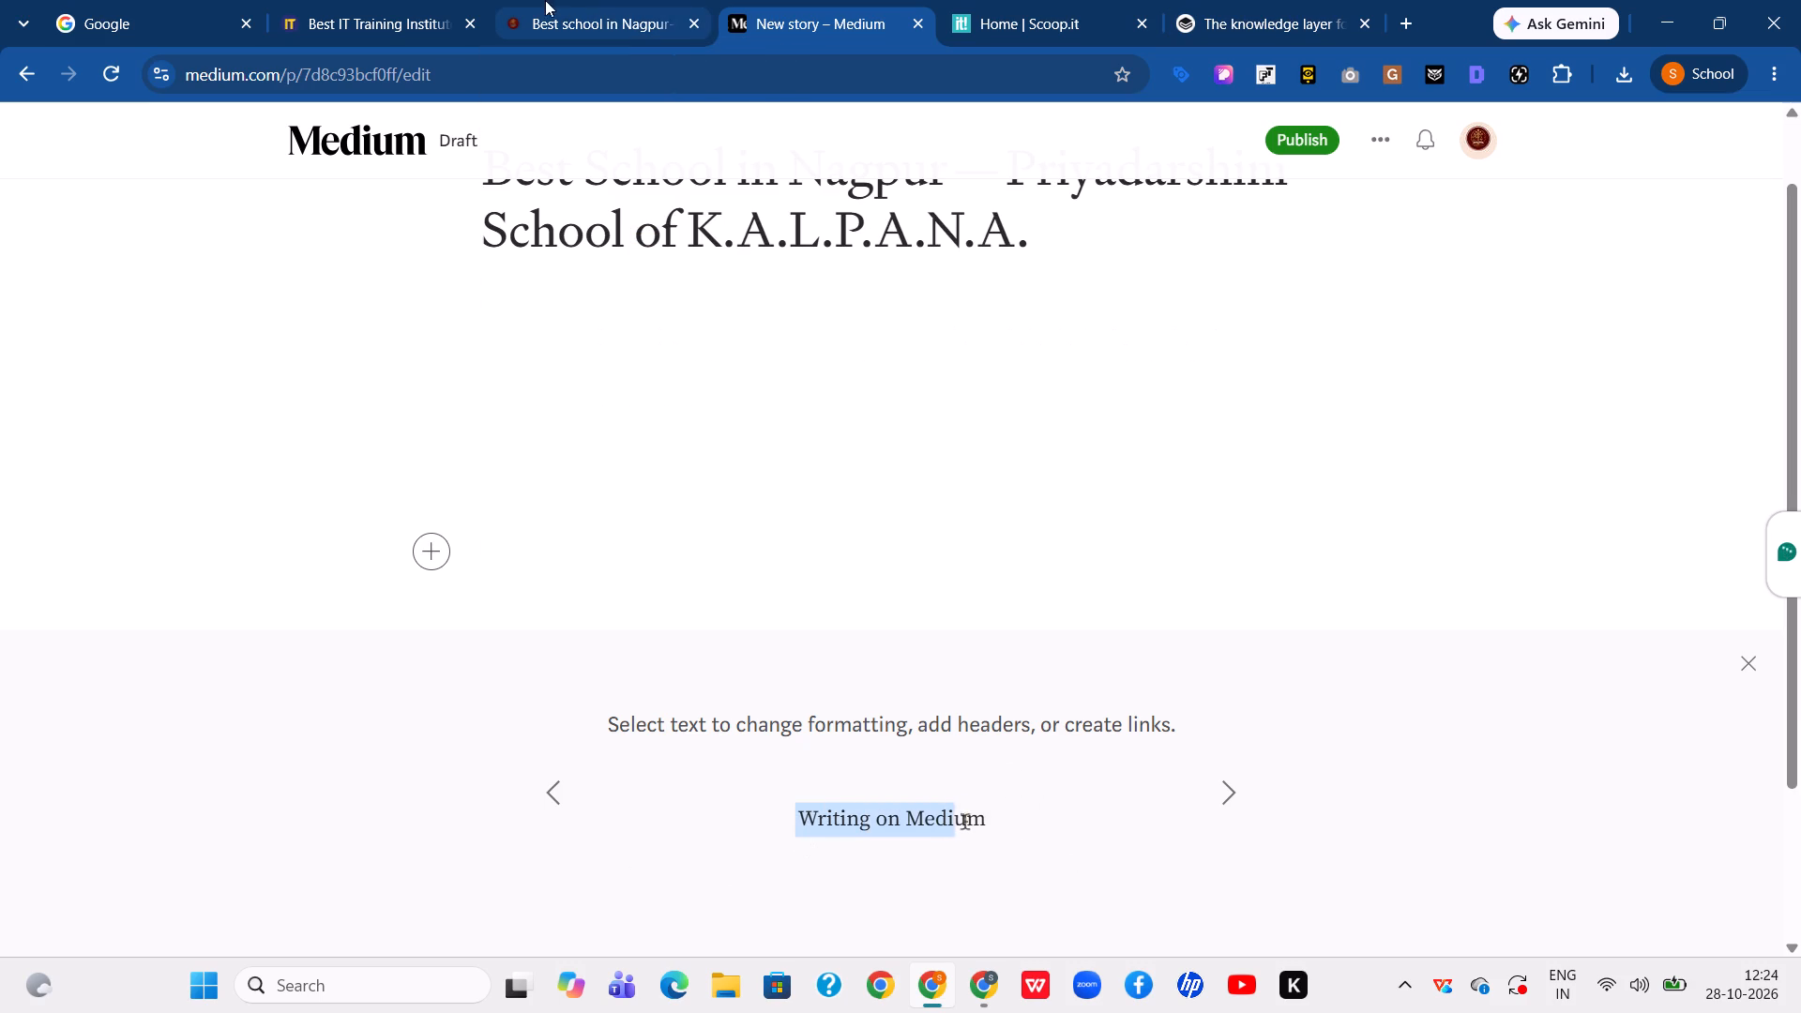
Copy the two welcome paragraphs about the school from its home page into the Medium story body below the title.
scroll(516, 378, "up", 3)
left_click(611, 0)
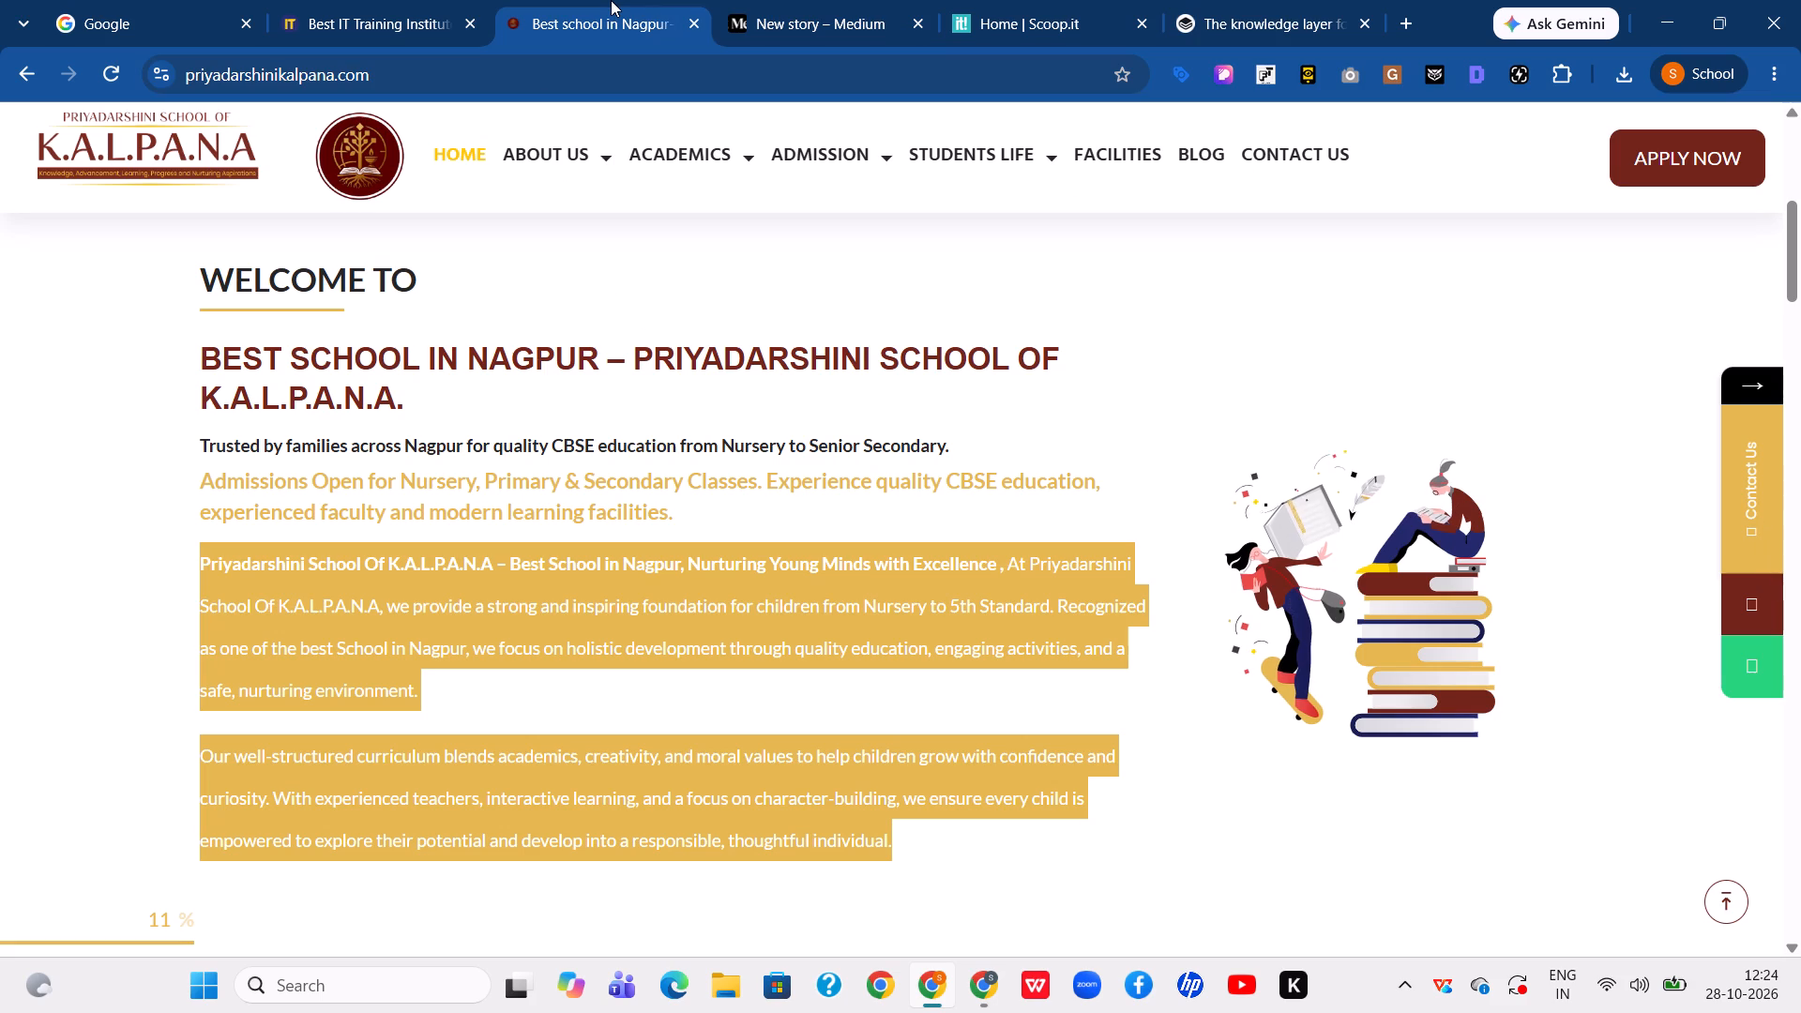
key("ctrl+c")
left_click(633, 492)
key("Page_Down")
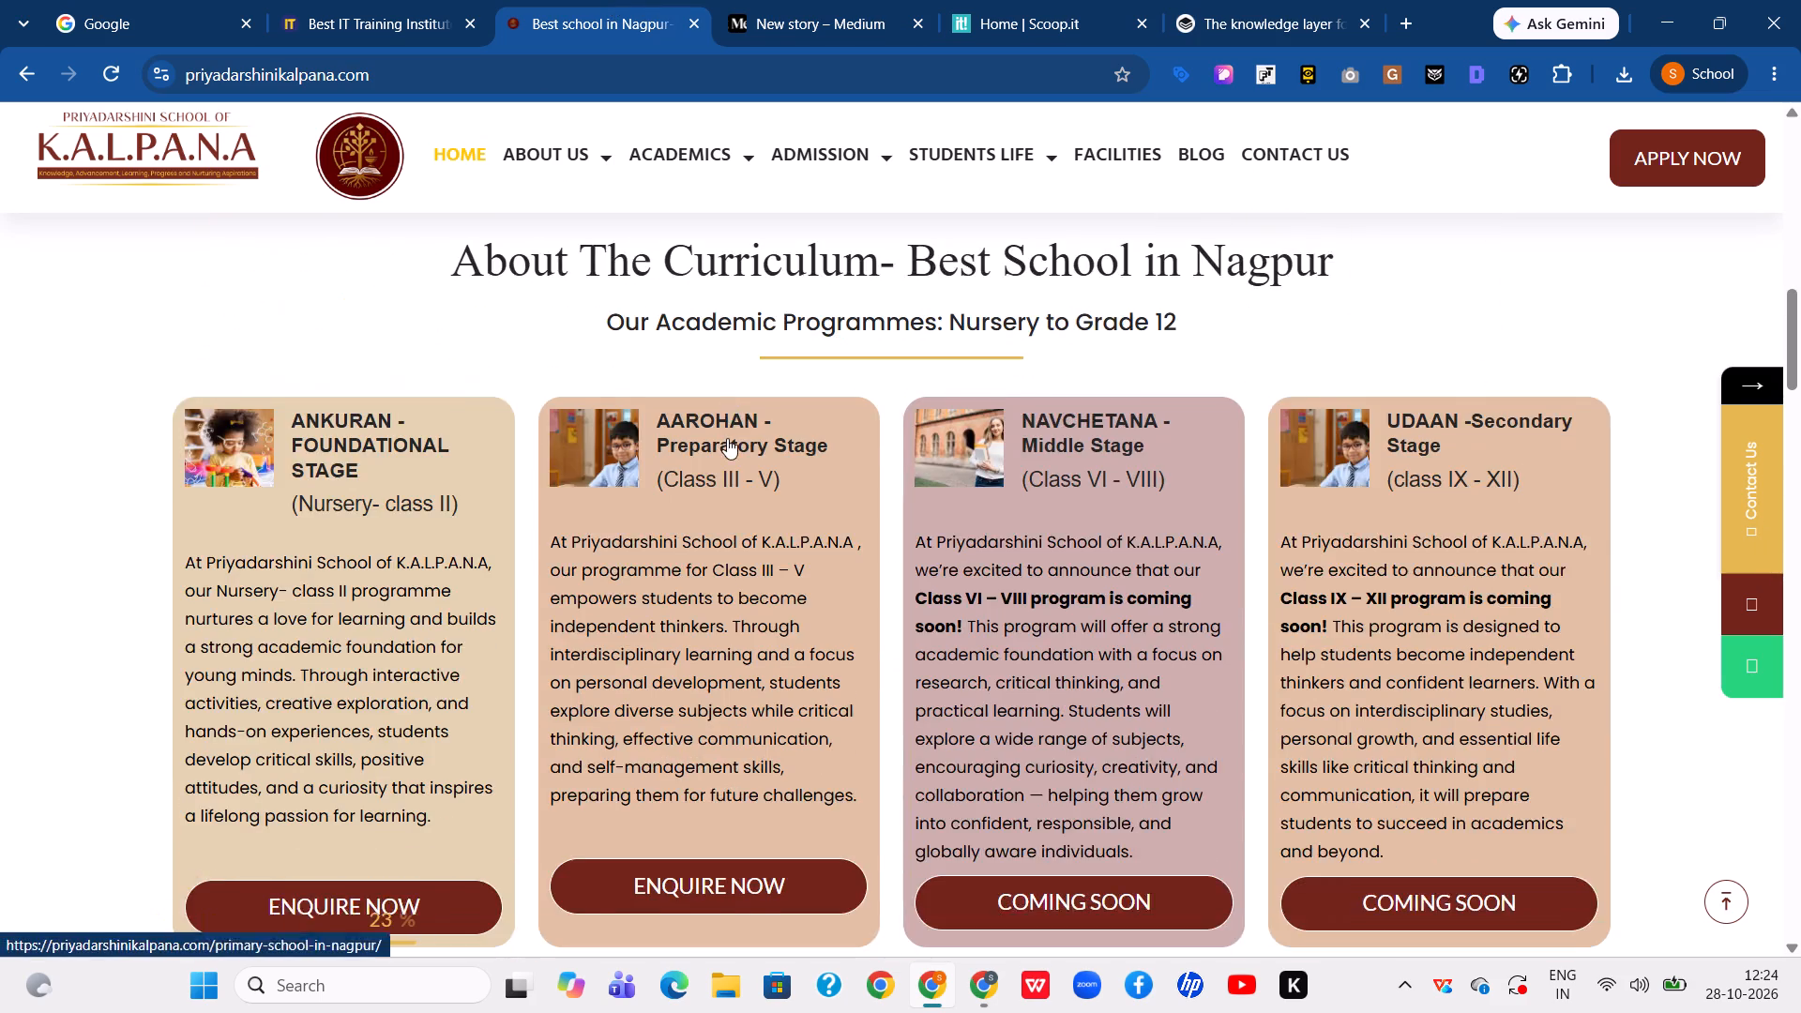
key("Page_Down")
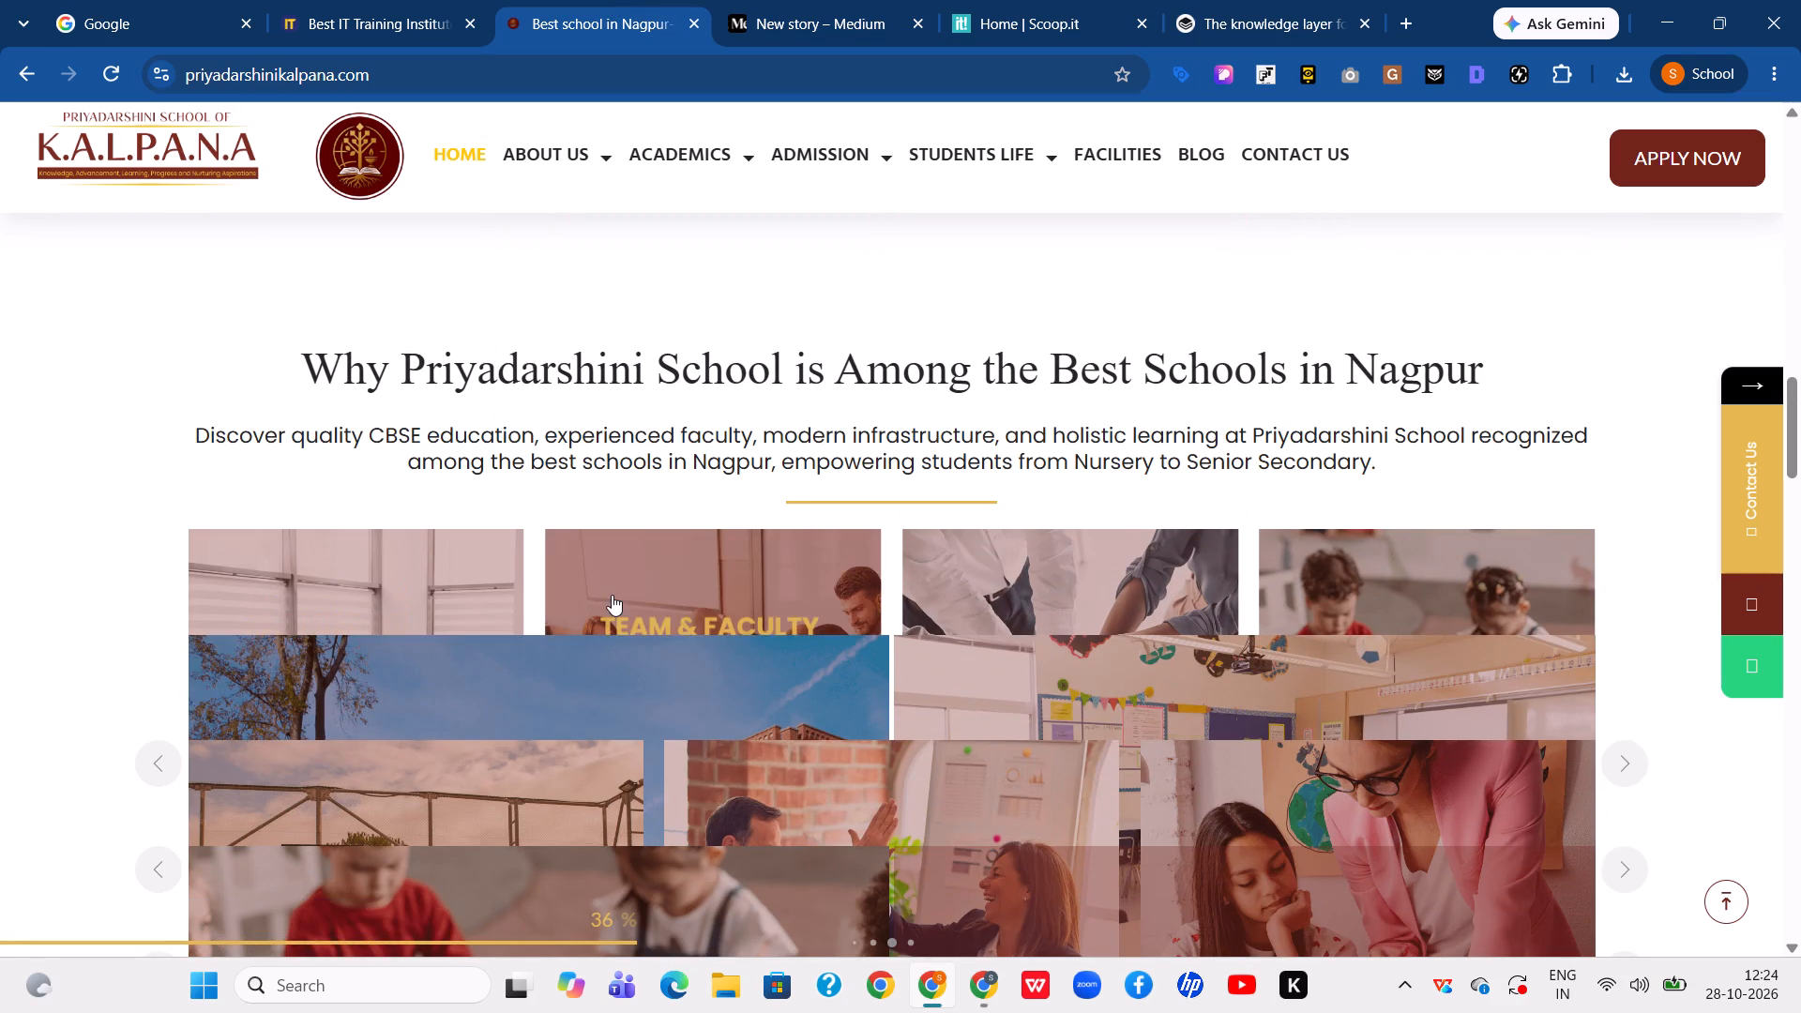
left_click(1037, 608)
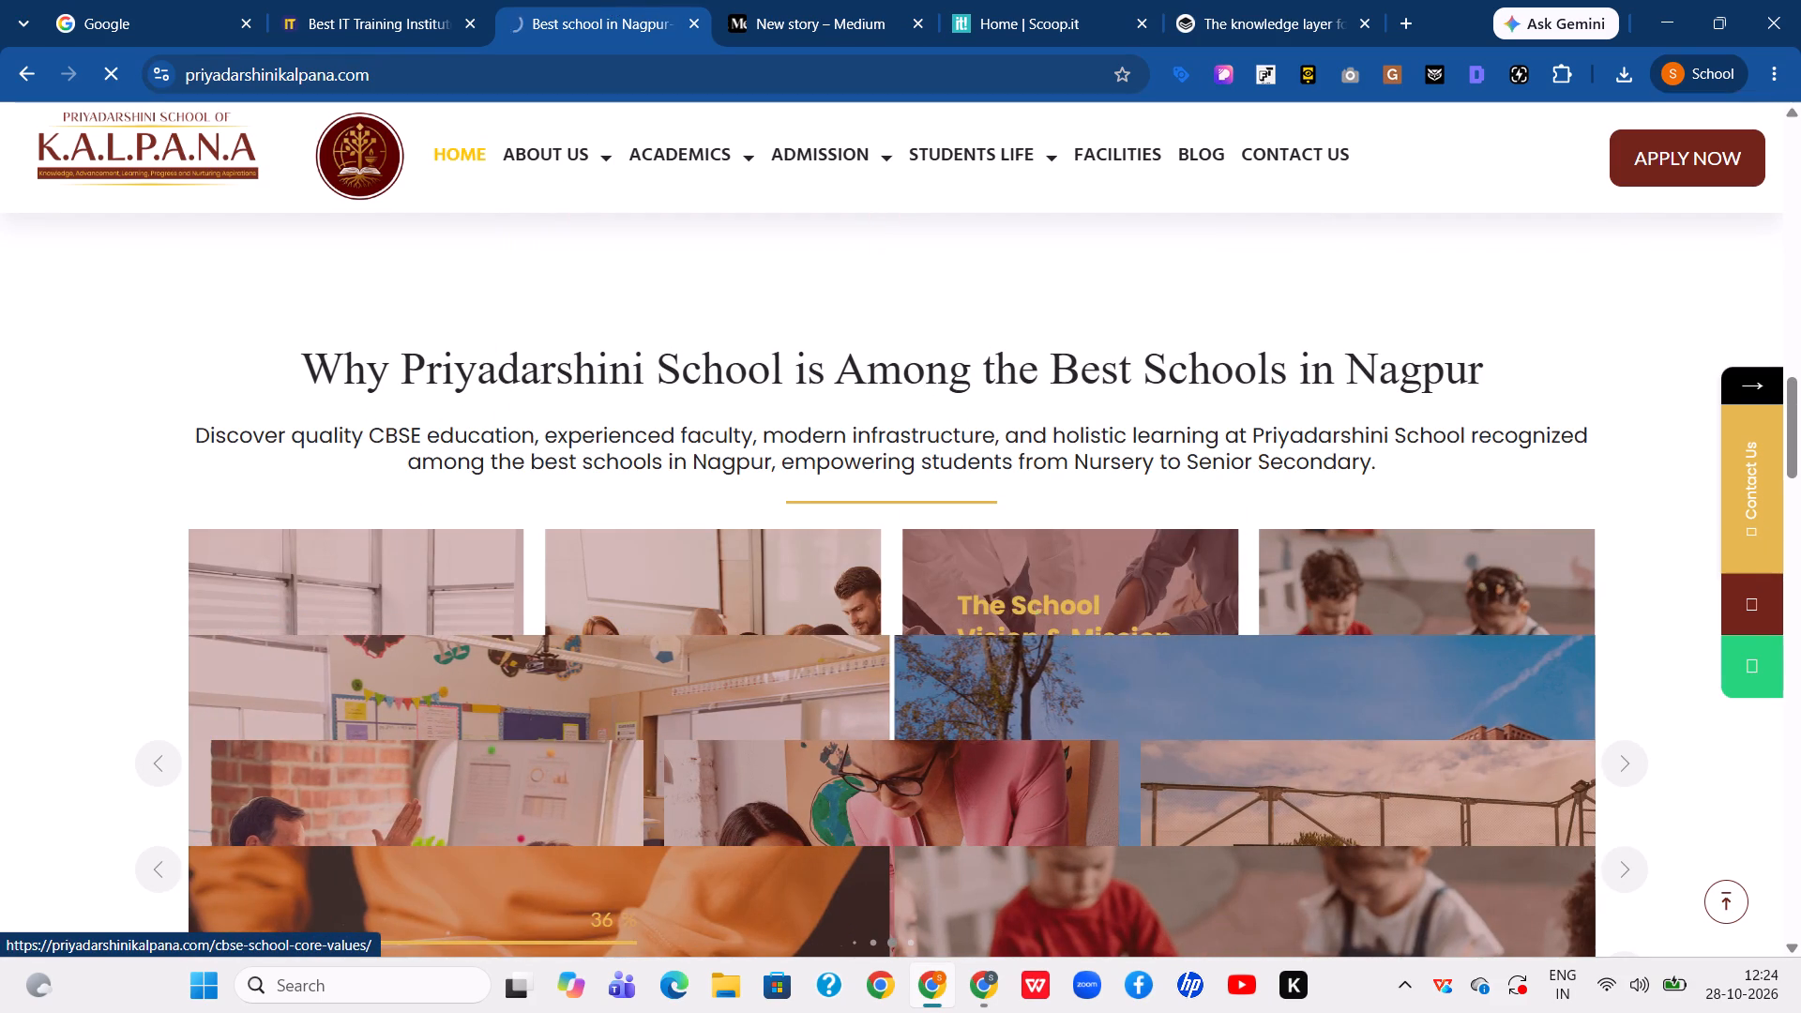
left_click(848, 2)
key("ctrl+v")
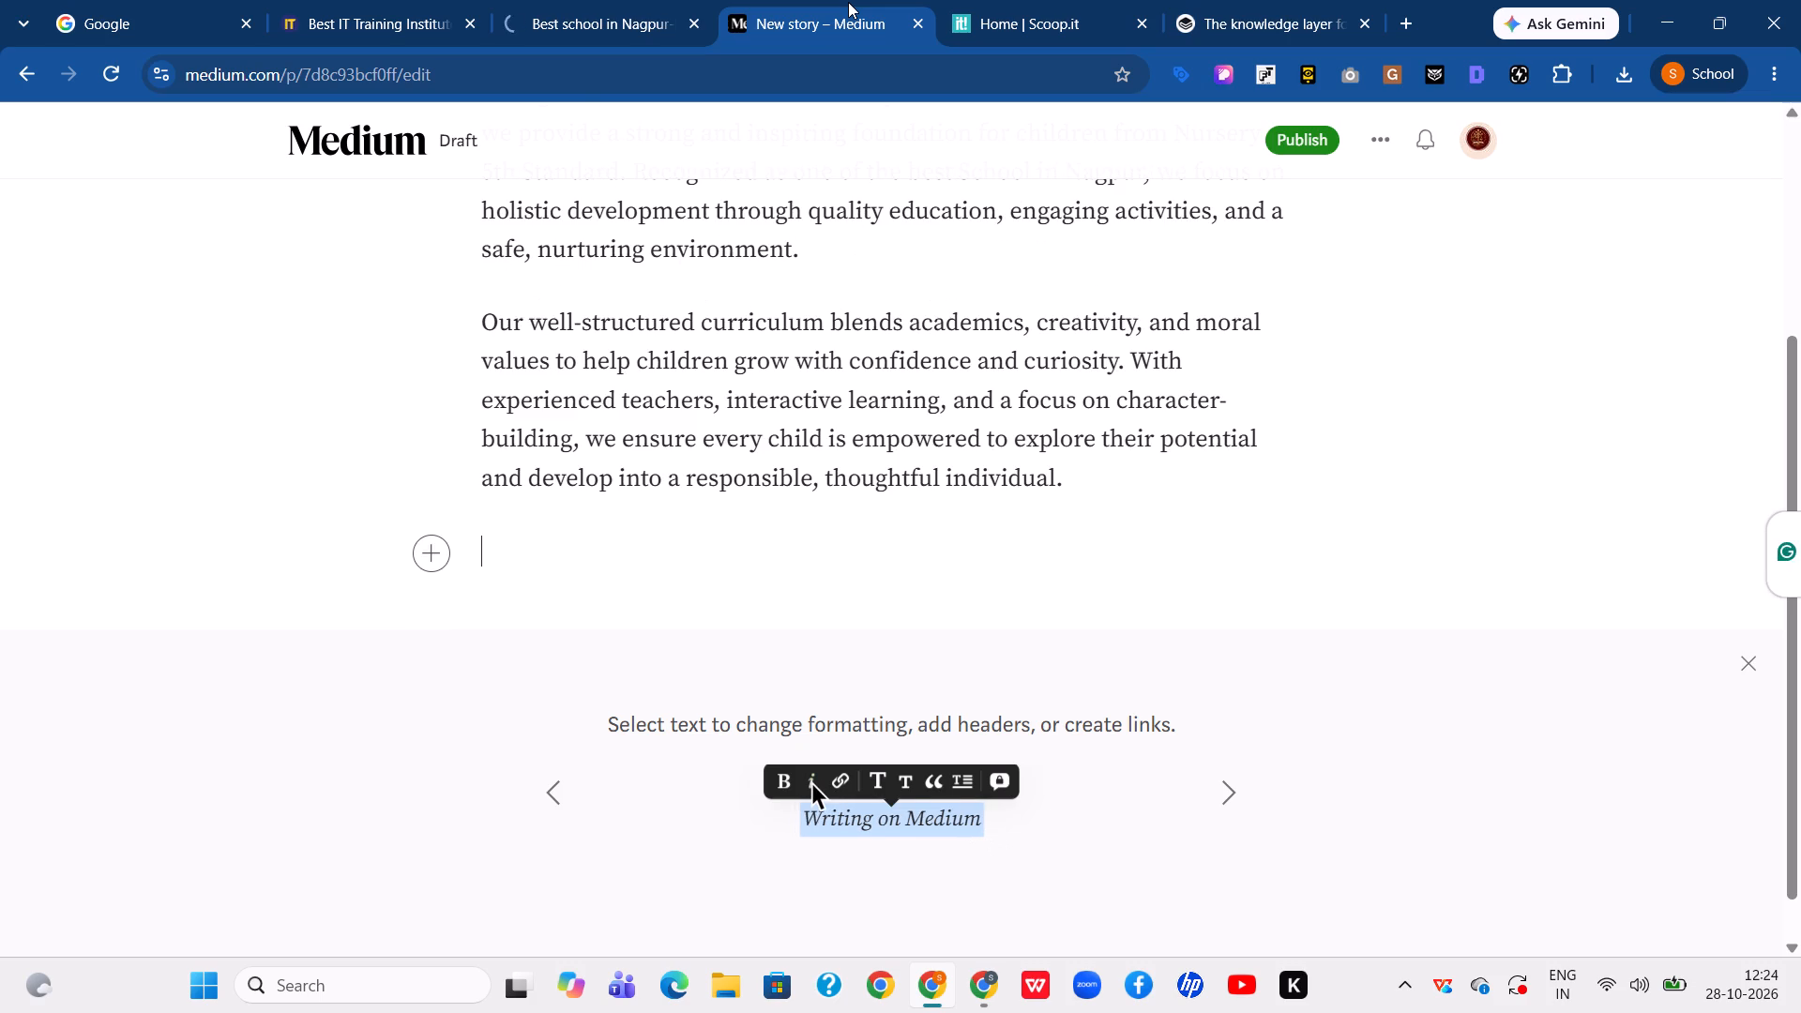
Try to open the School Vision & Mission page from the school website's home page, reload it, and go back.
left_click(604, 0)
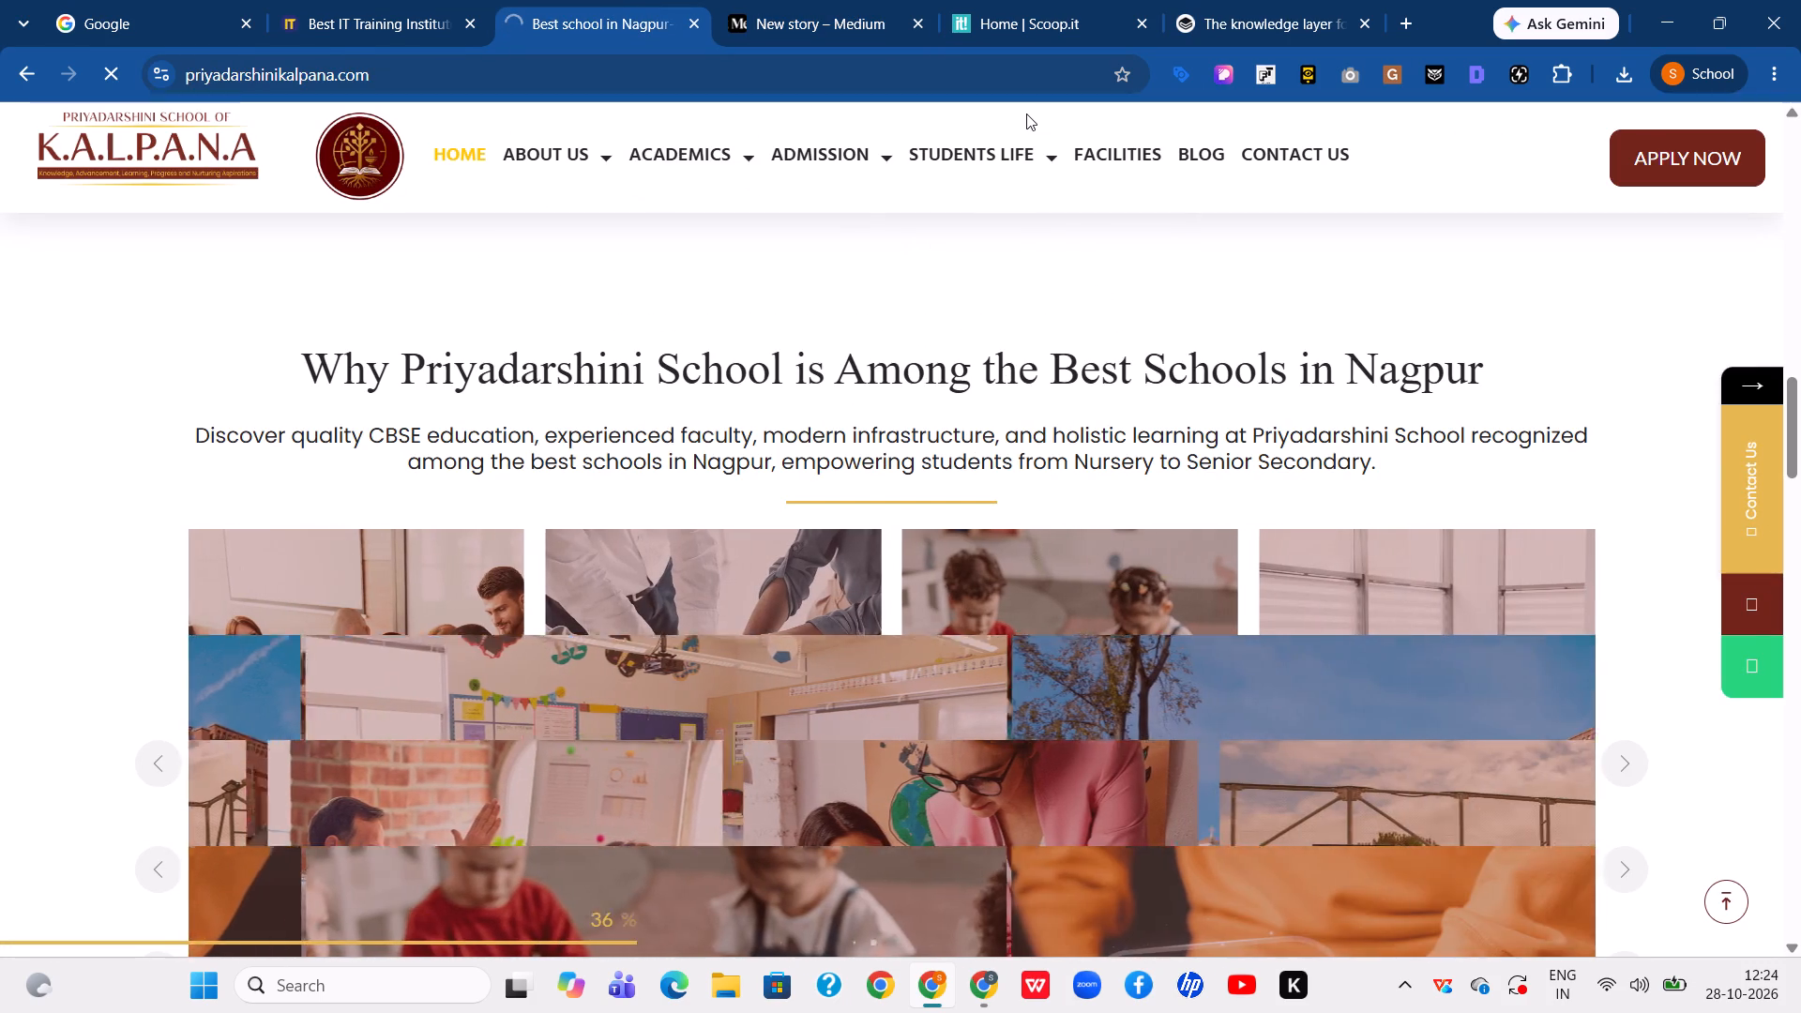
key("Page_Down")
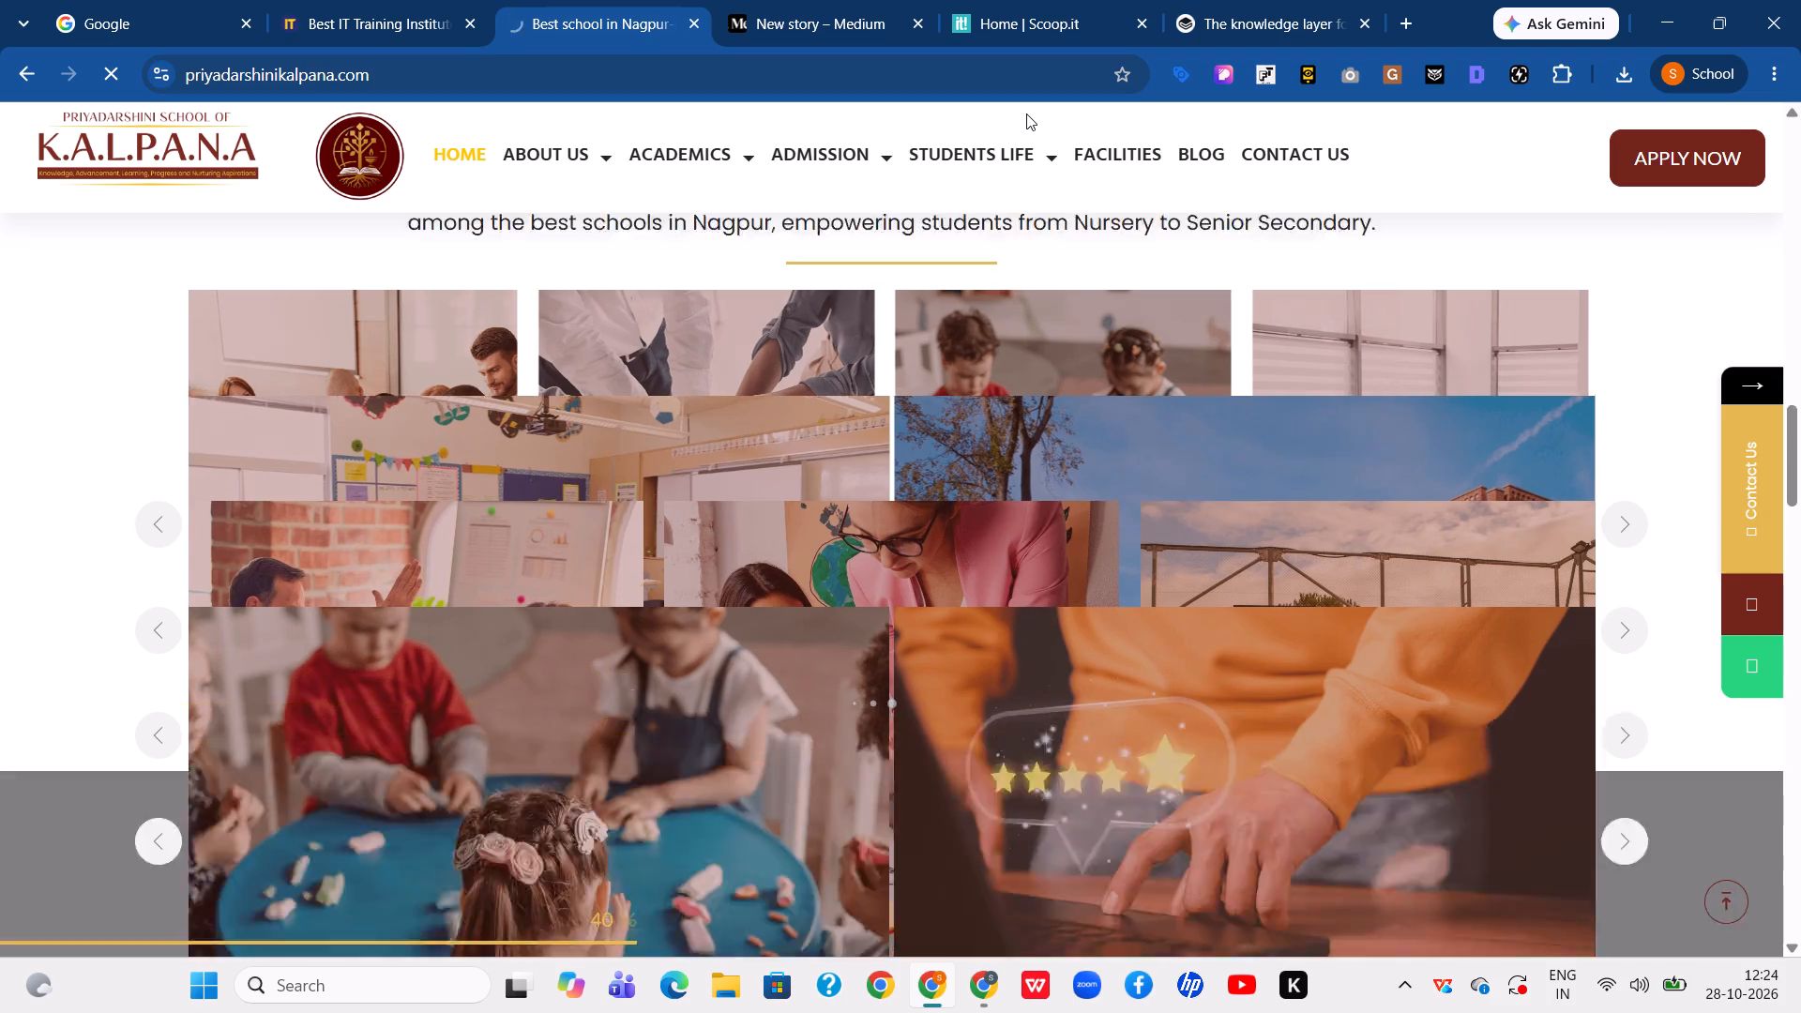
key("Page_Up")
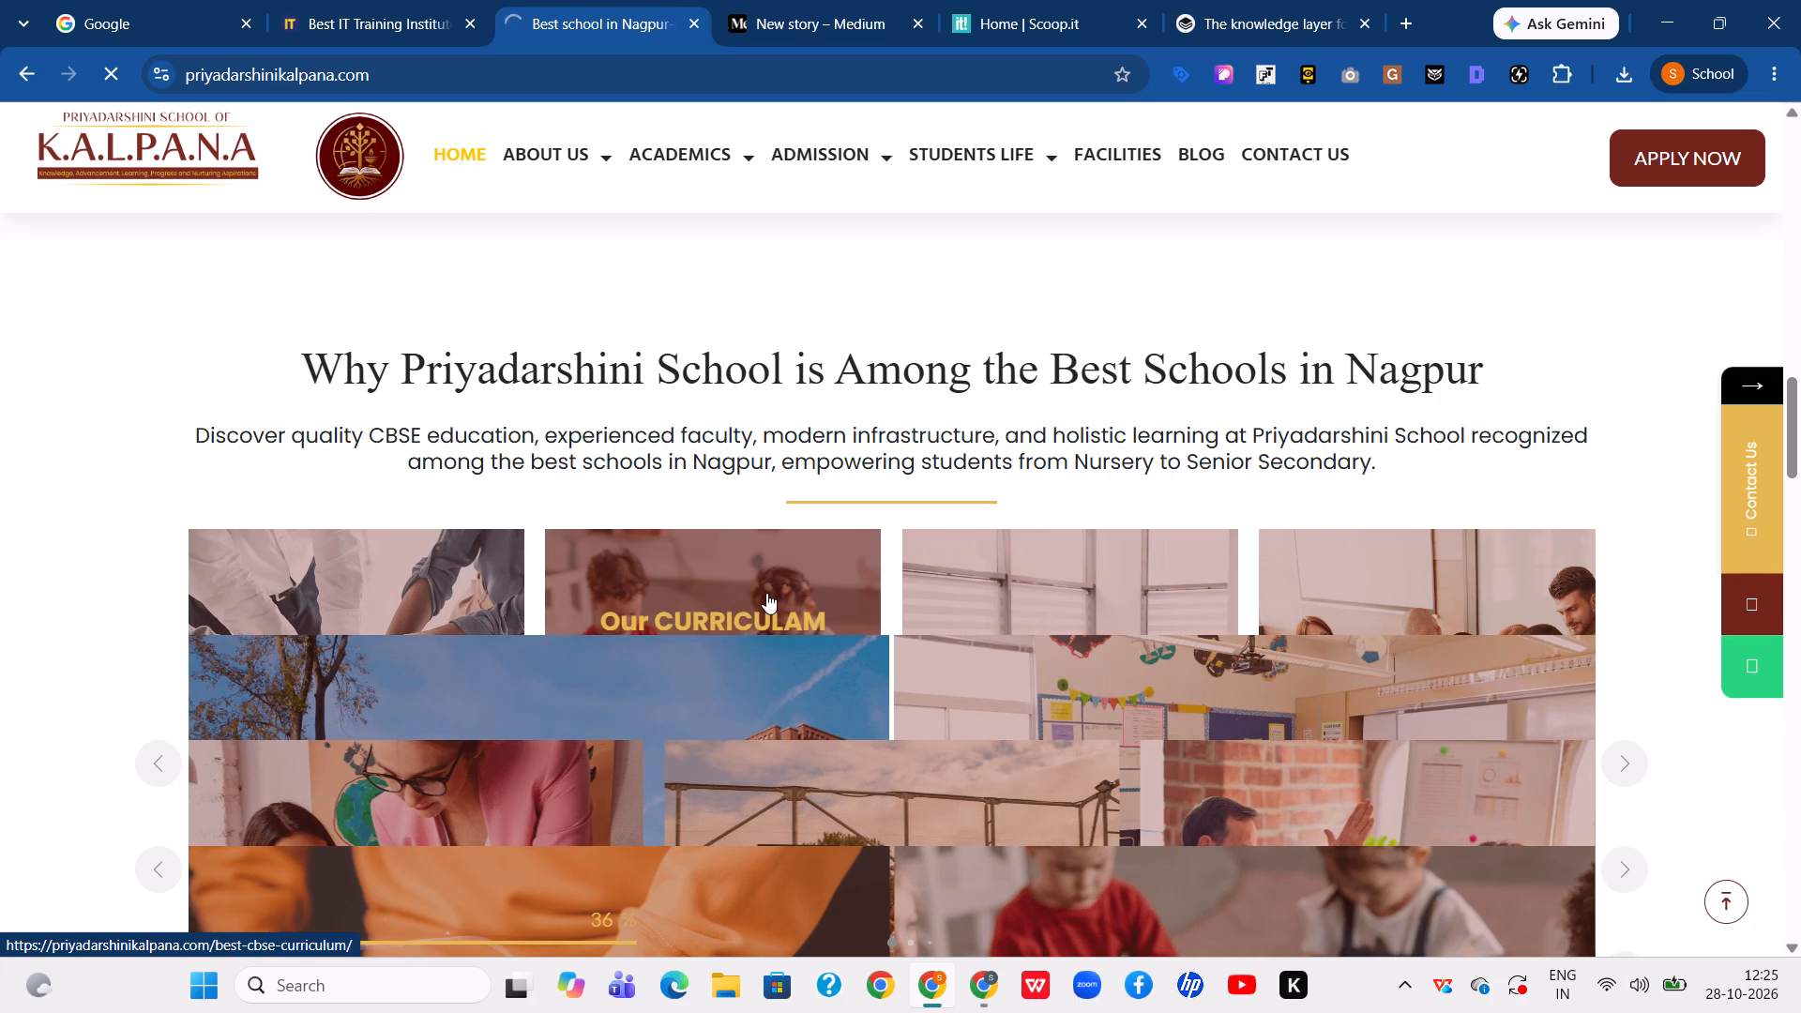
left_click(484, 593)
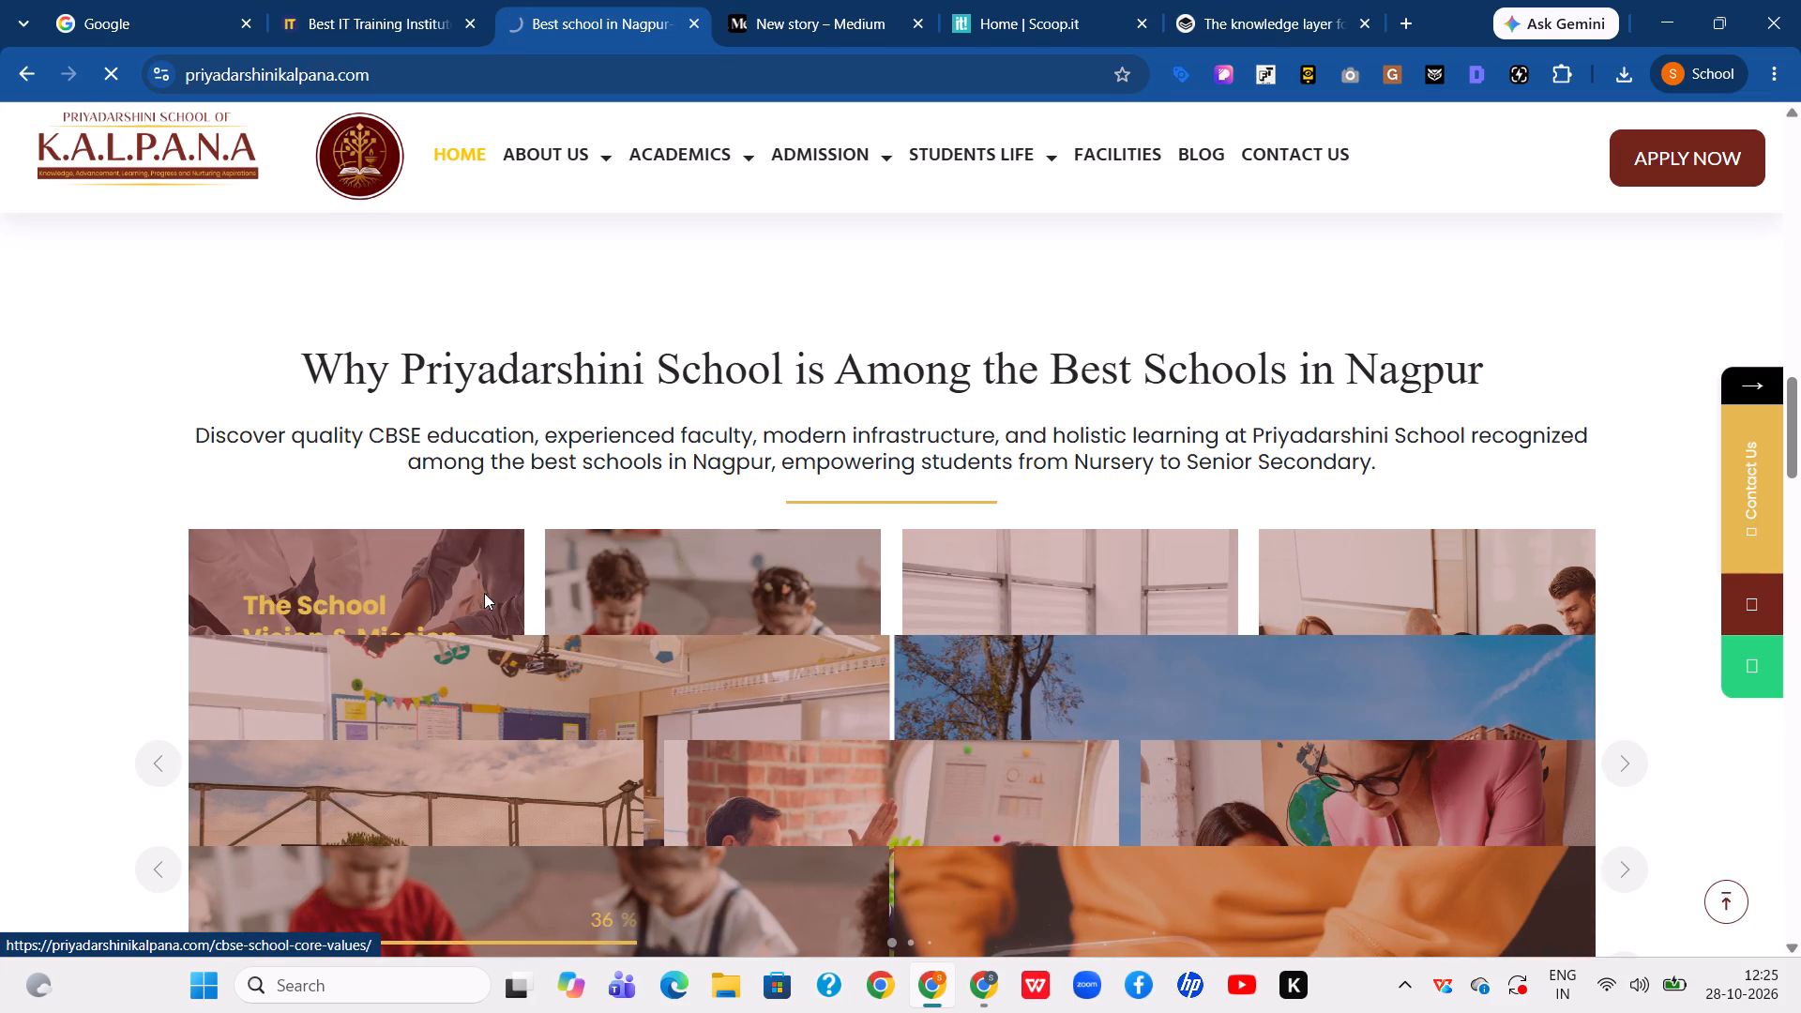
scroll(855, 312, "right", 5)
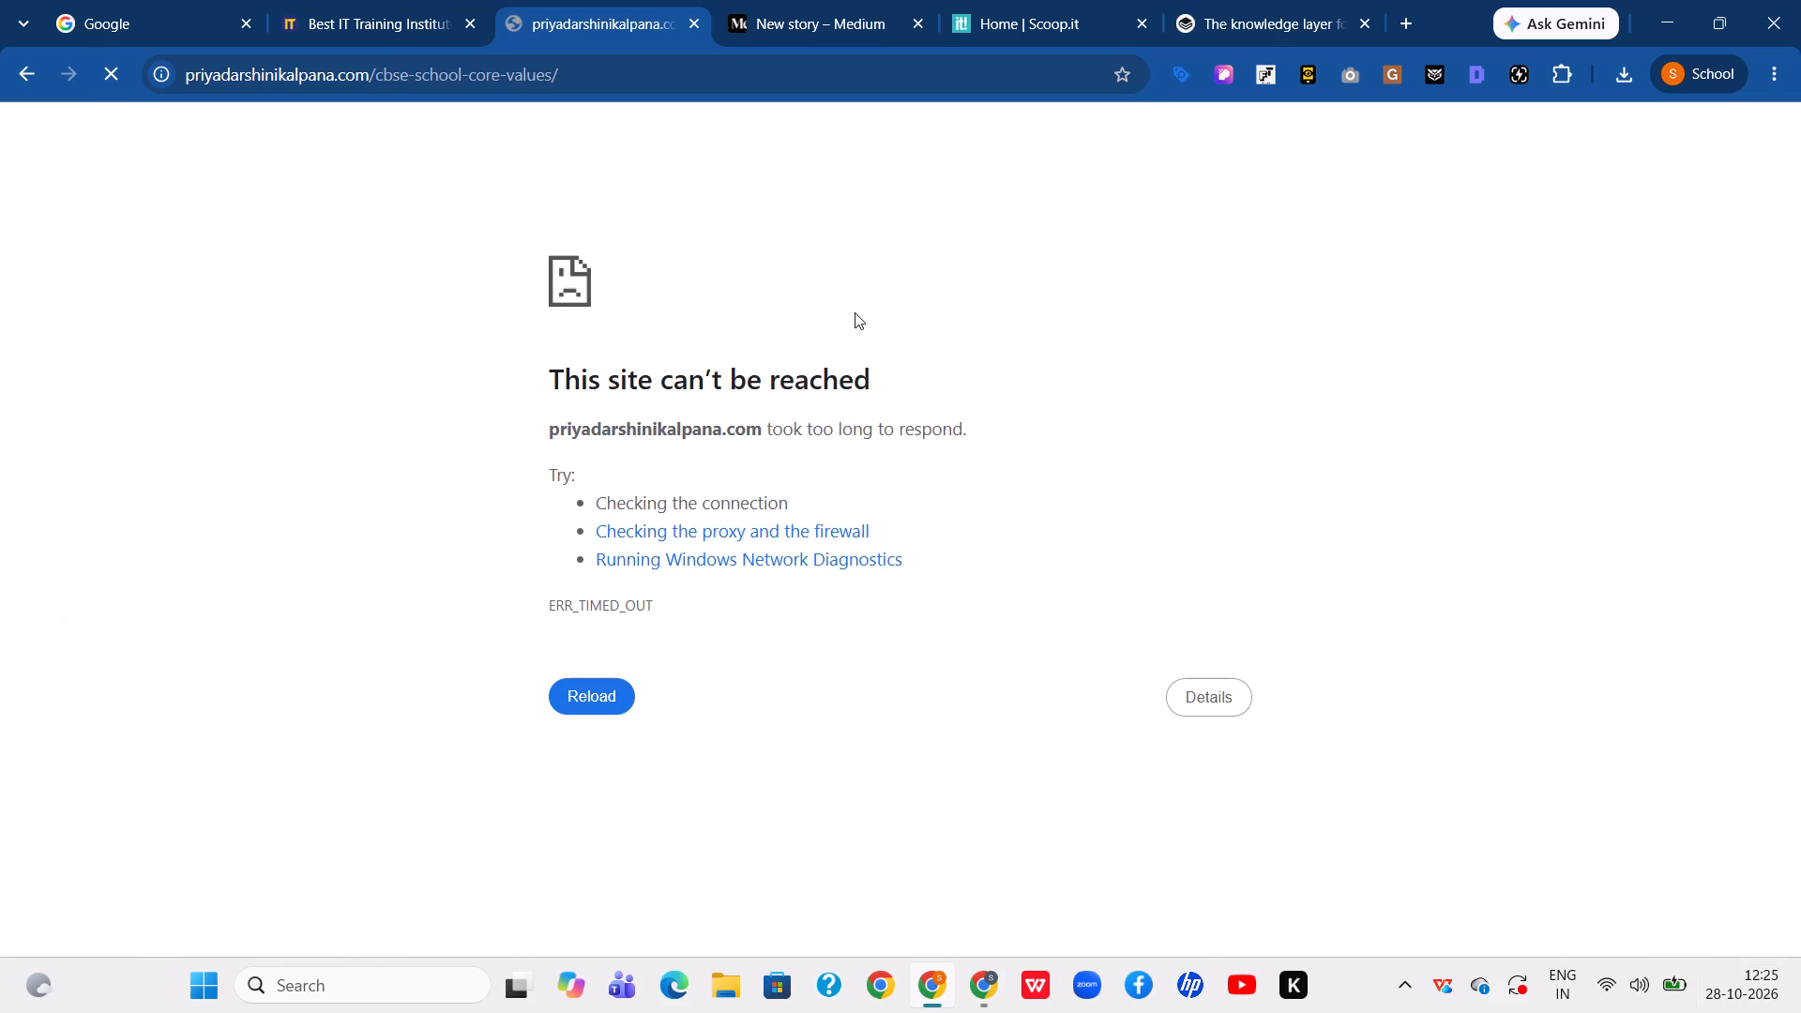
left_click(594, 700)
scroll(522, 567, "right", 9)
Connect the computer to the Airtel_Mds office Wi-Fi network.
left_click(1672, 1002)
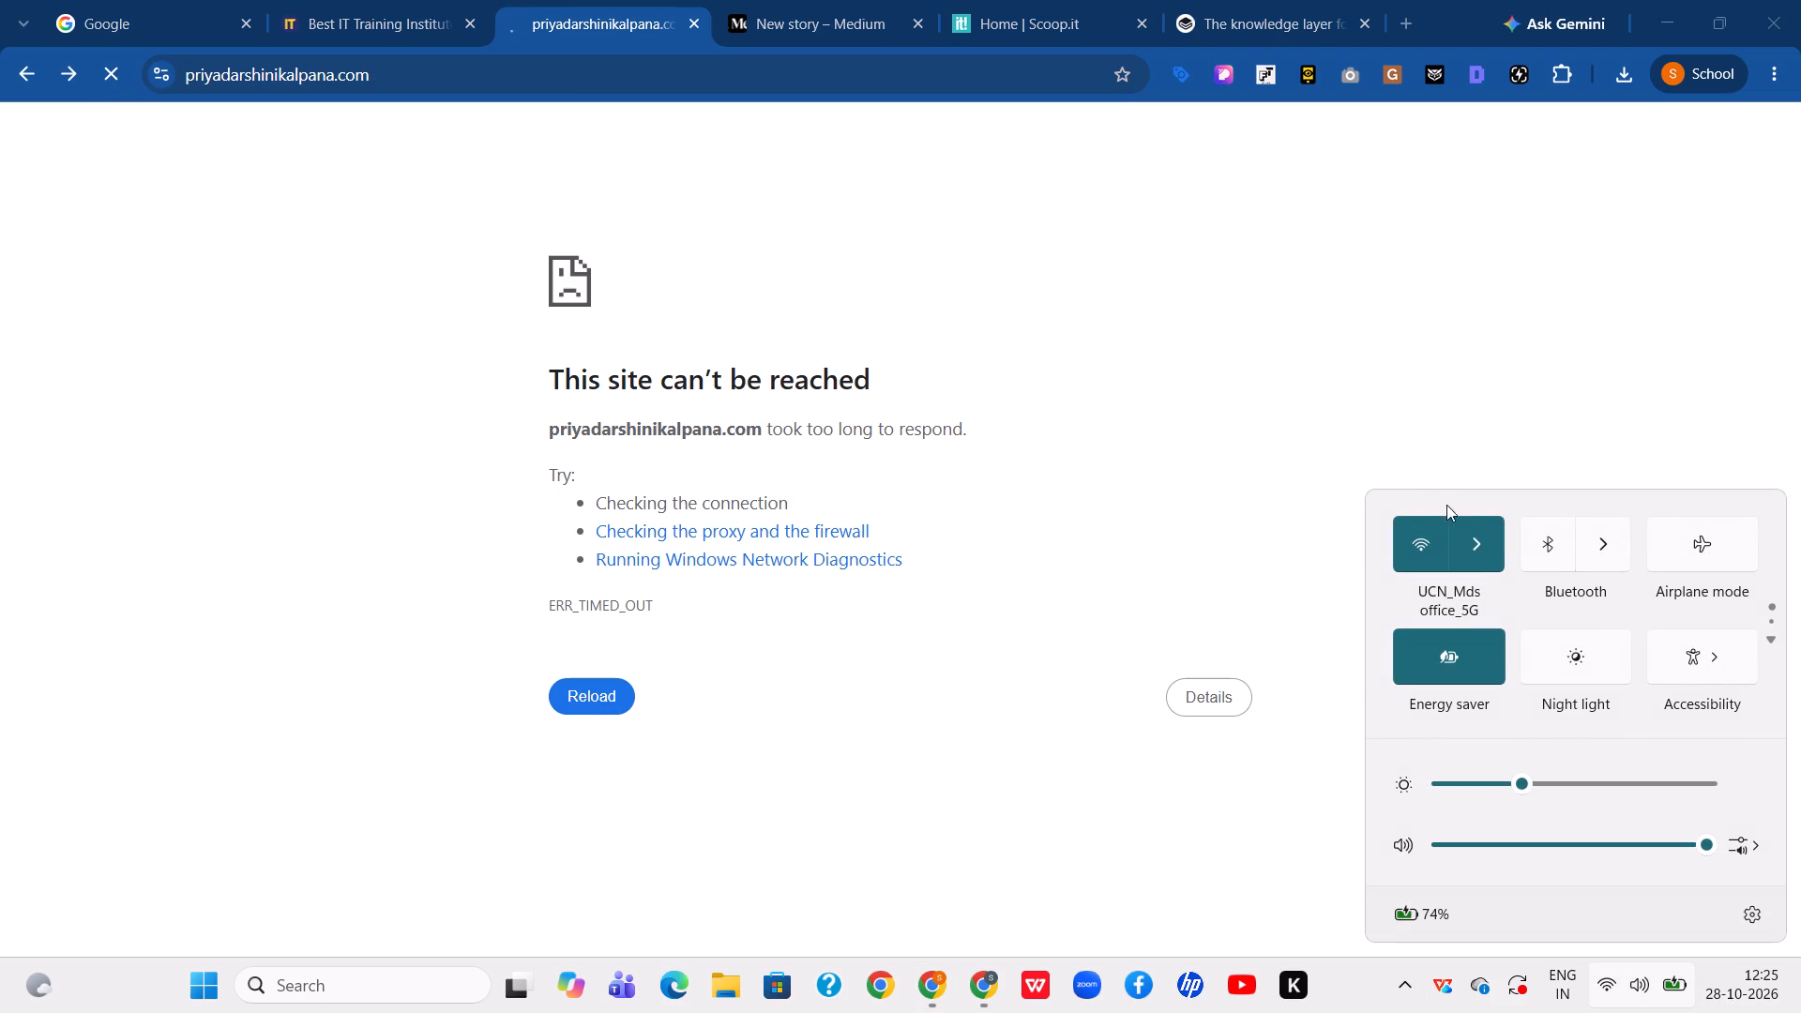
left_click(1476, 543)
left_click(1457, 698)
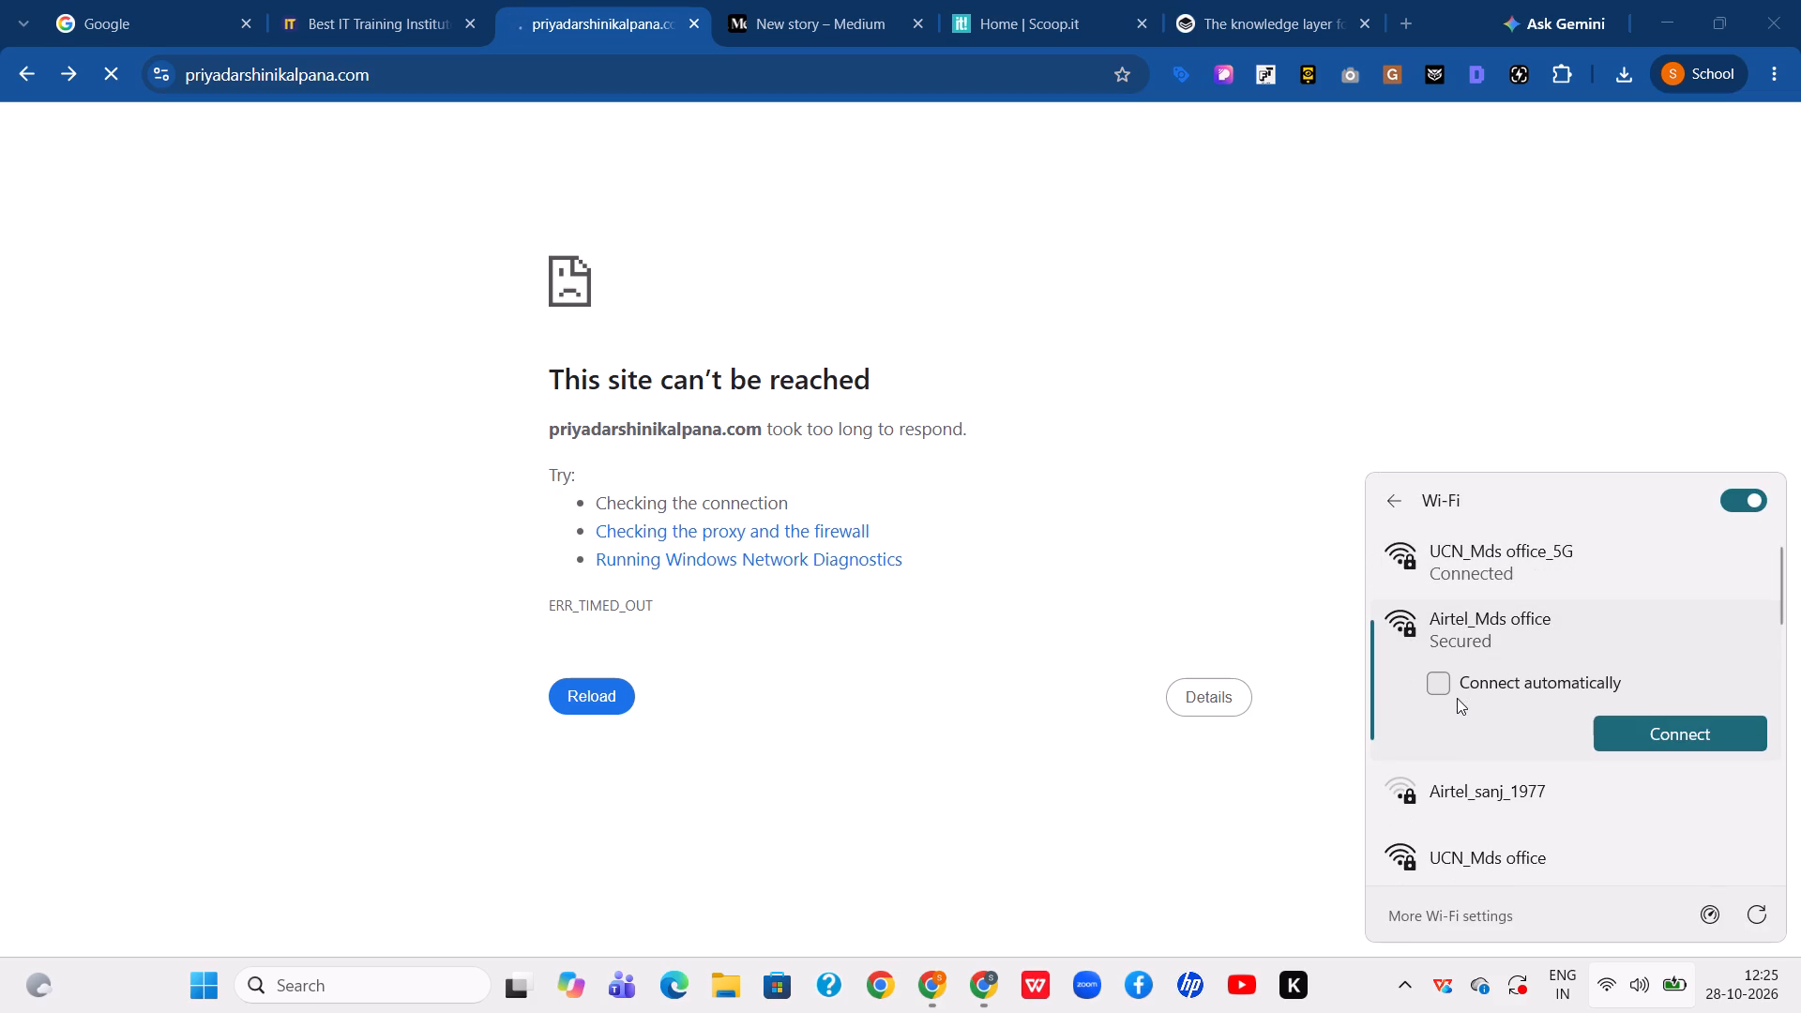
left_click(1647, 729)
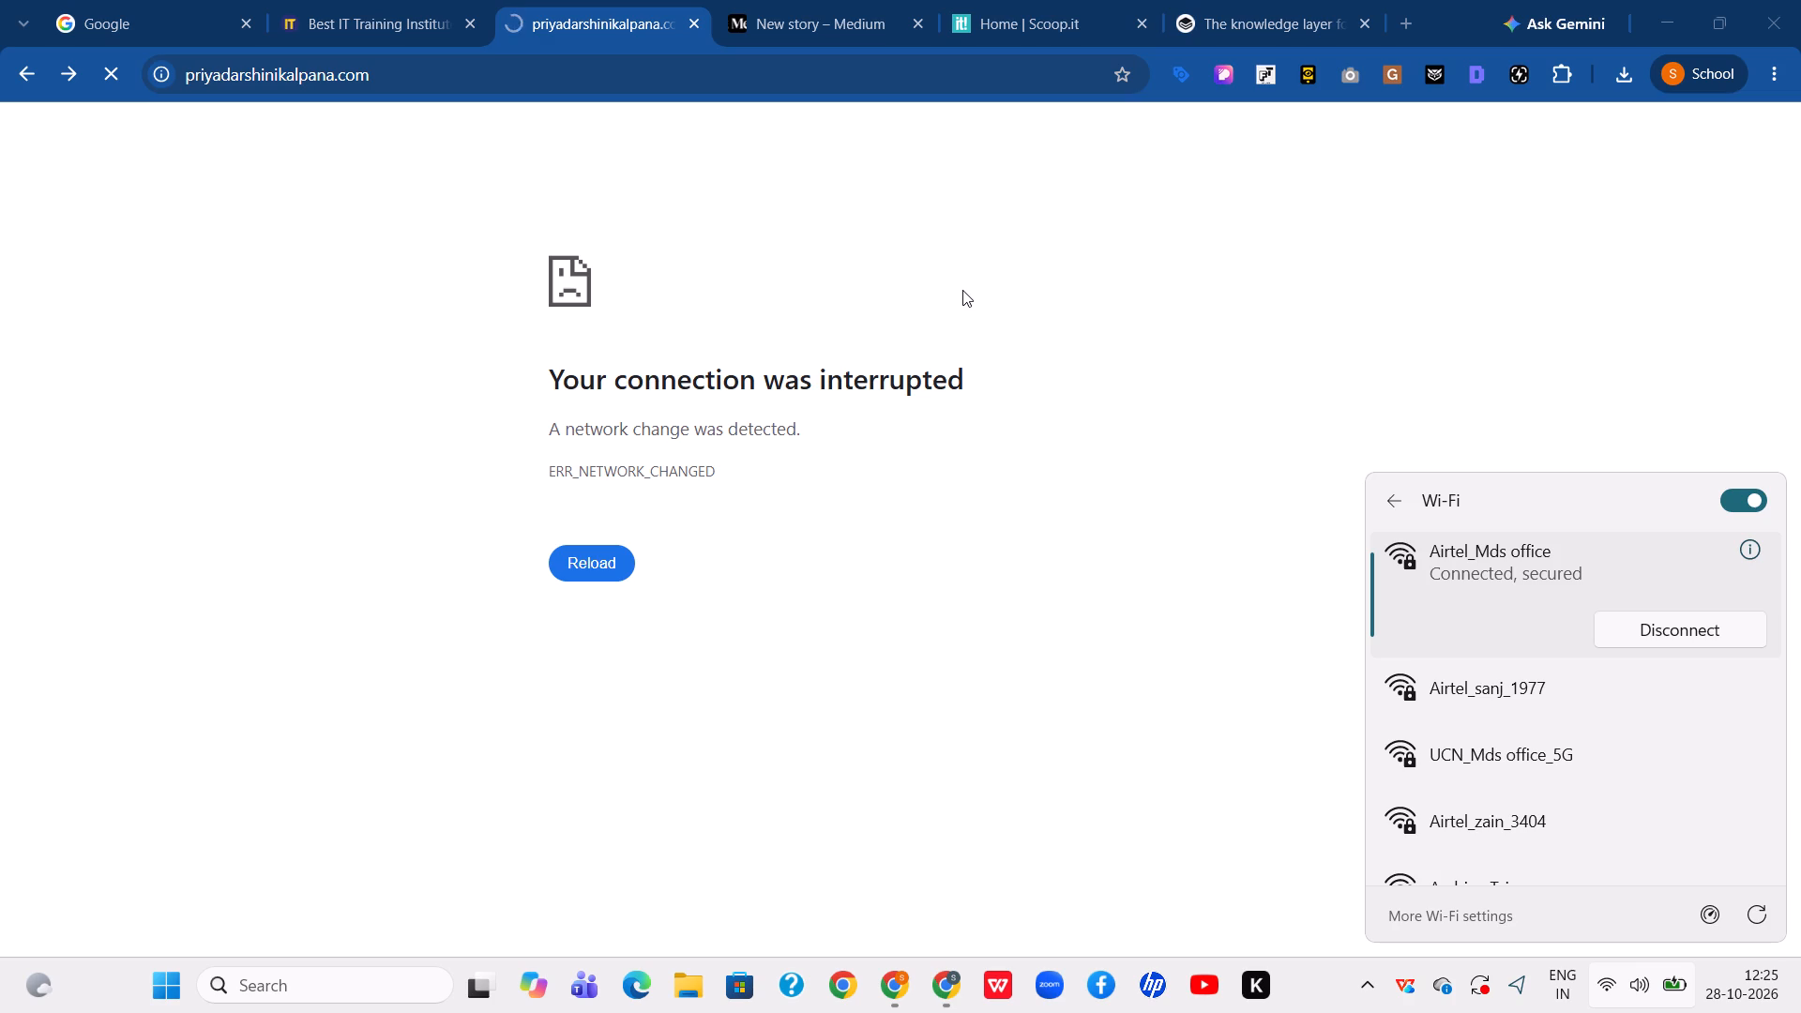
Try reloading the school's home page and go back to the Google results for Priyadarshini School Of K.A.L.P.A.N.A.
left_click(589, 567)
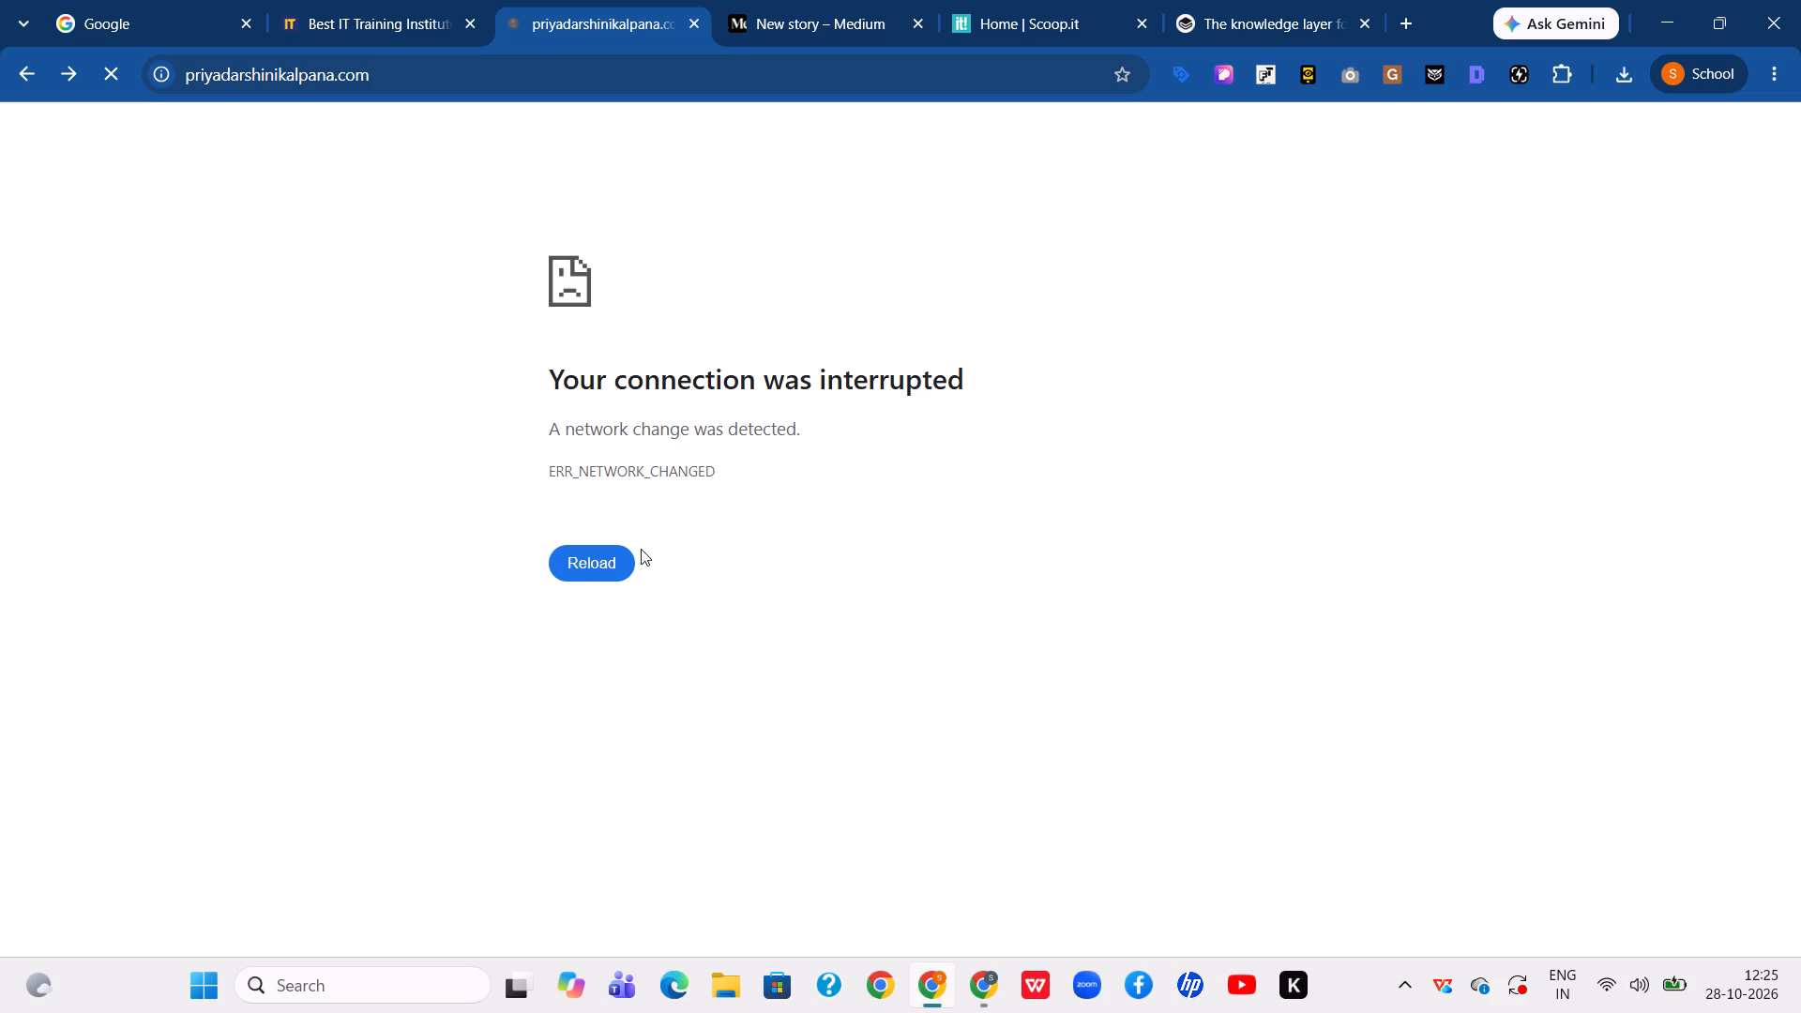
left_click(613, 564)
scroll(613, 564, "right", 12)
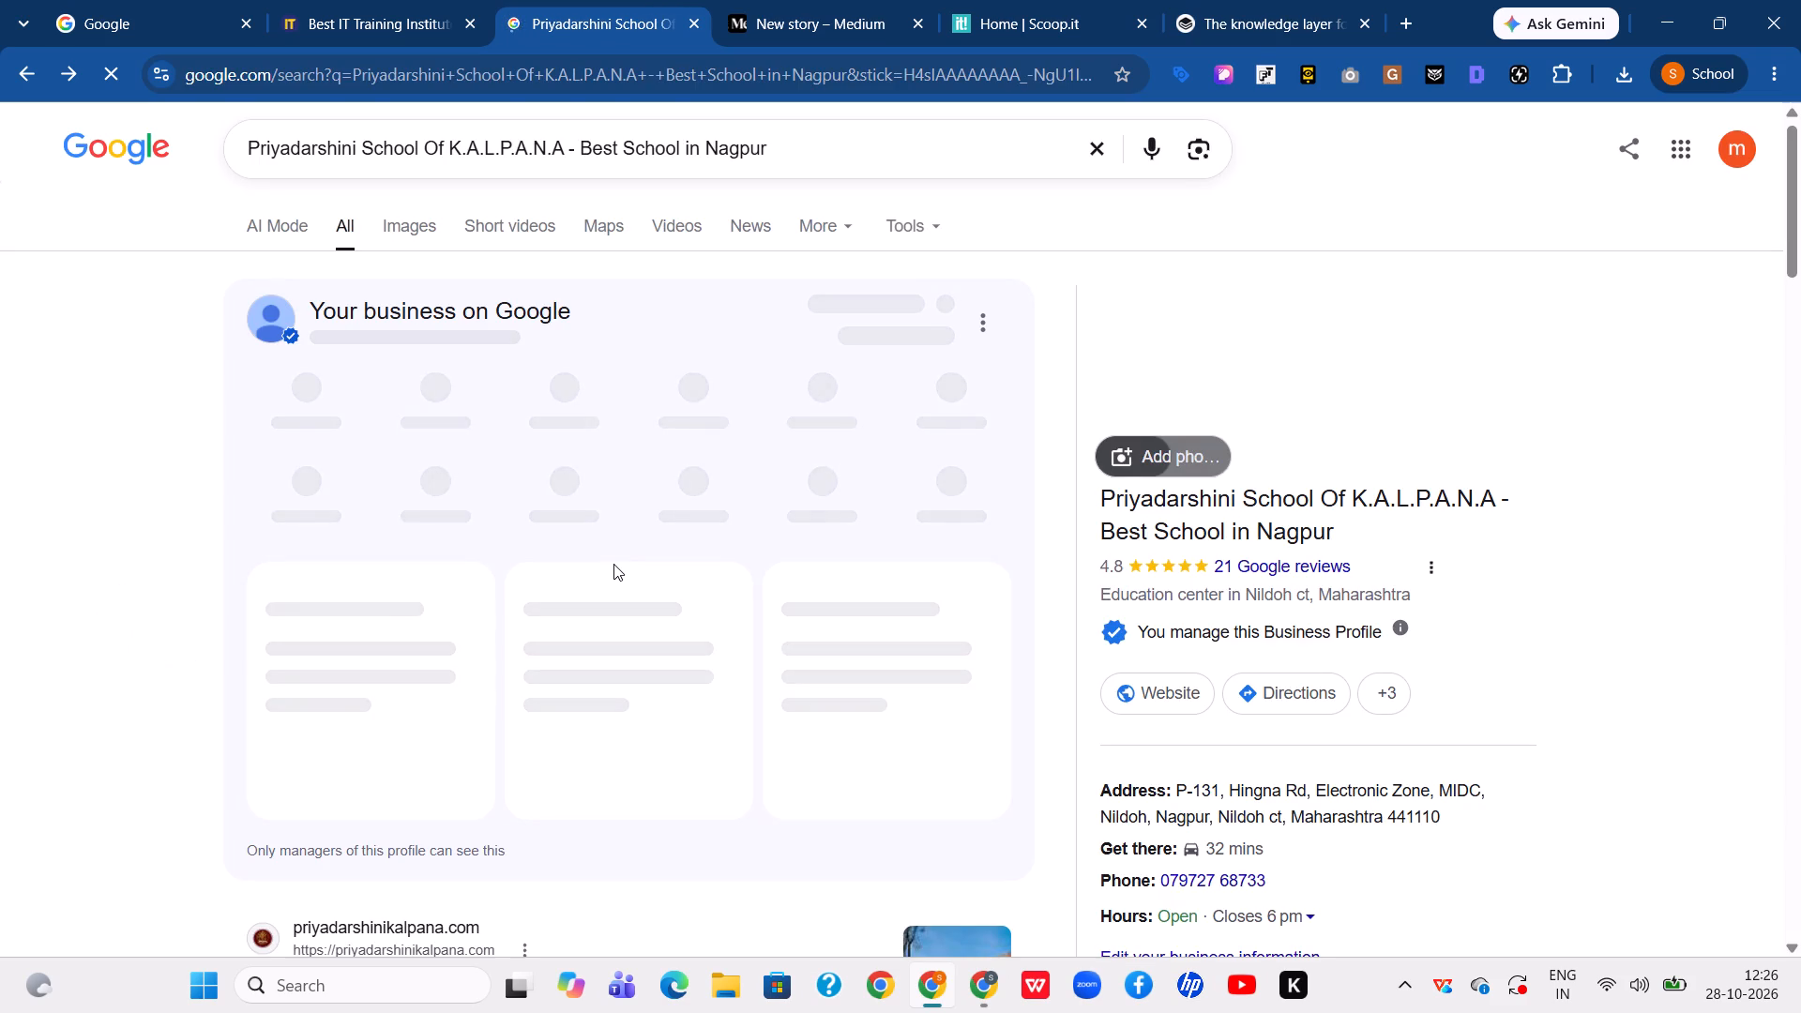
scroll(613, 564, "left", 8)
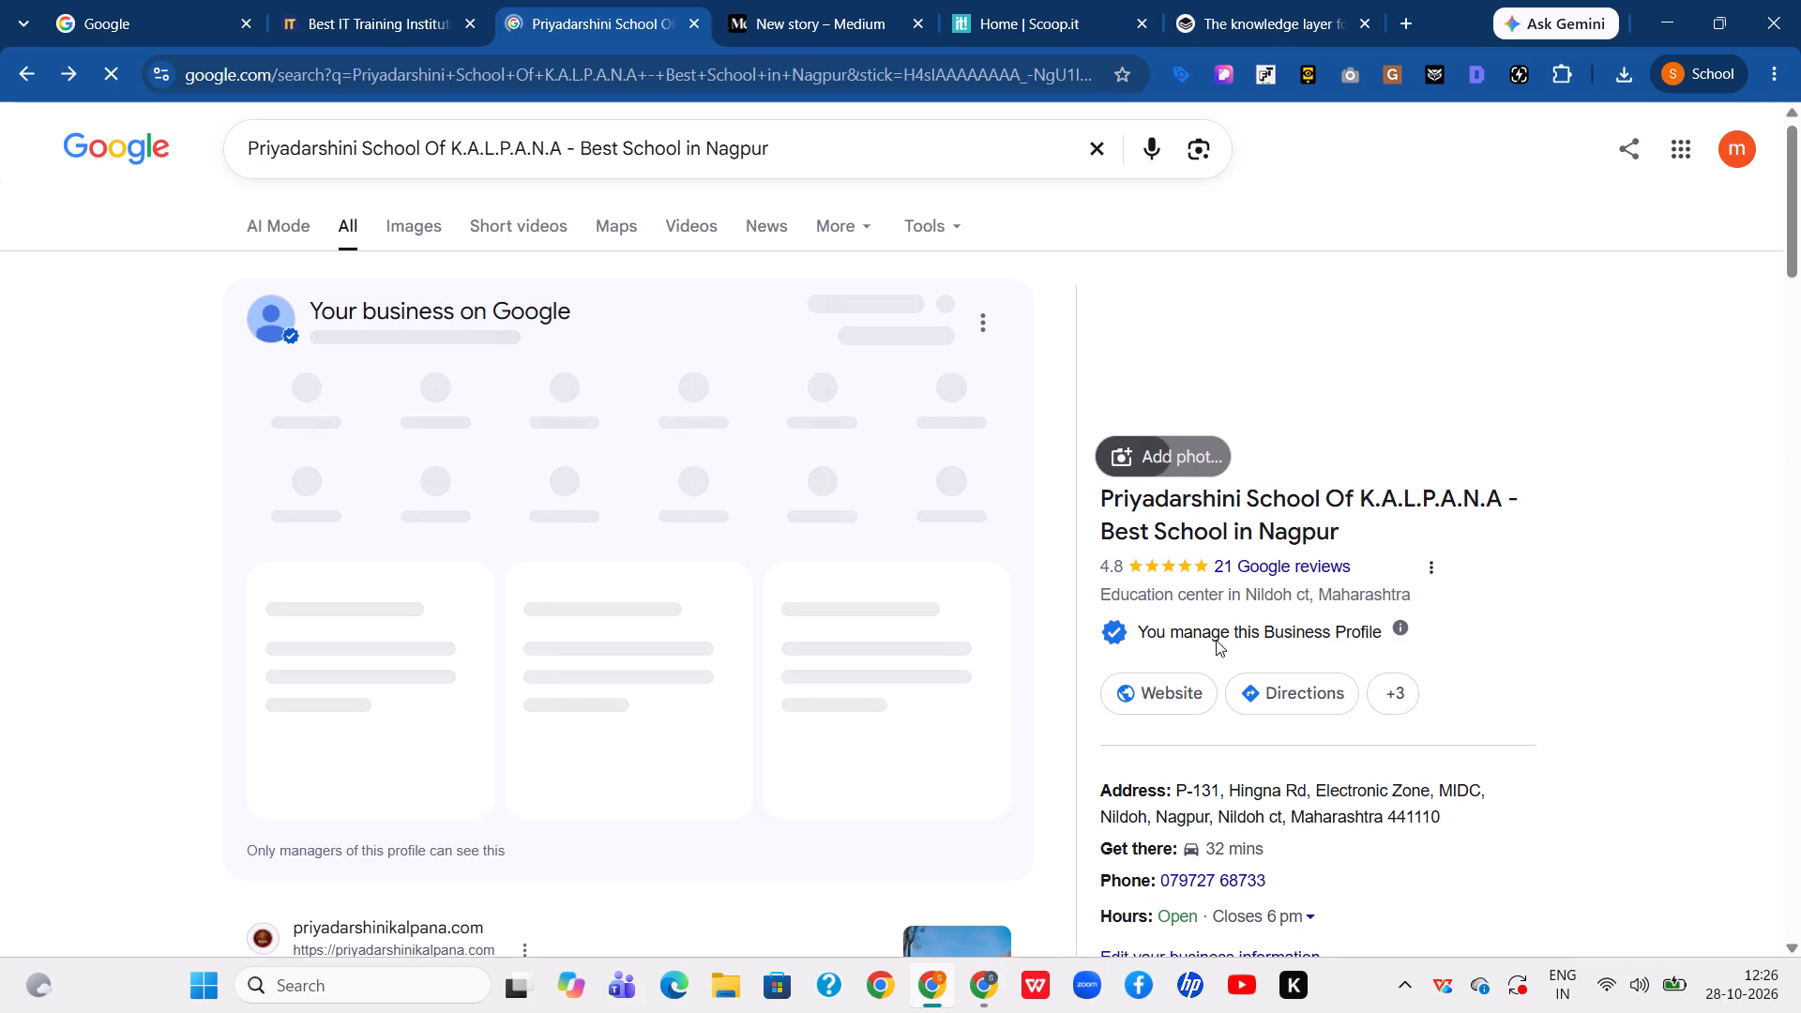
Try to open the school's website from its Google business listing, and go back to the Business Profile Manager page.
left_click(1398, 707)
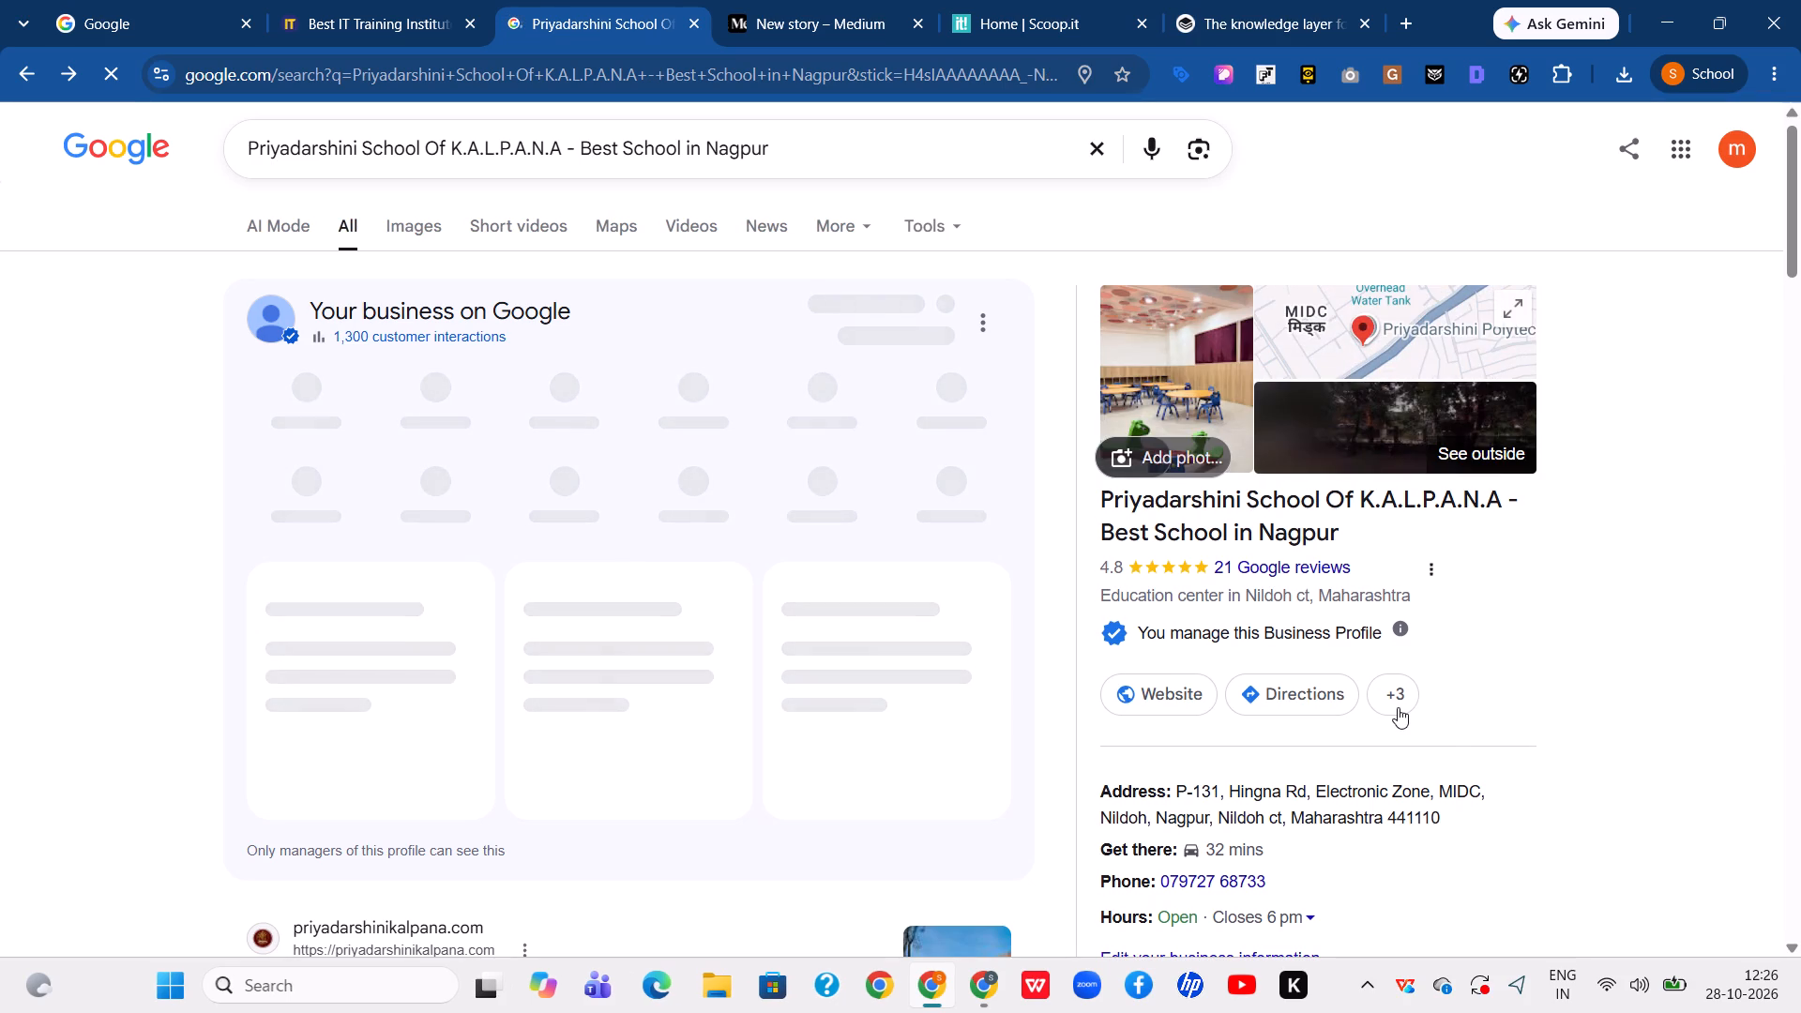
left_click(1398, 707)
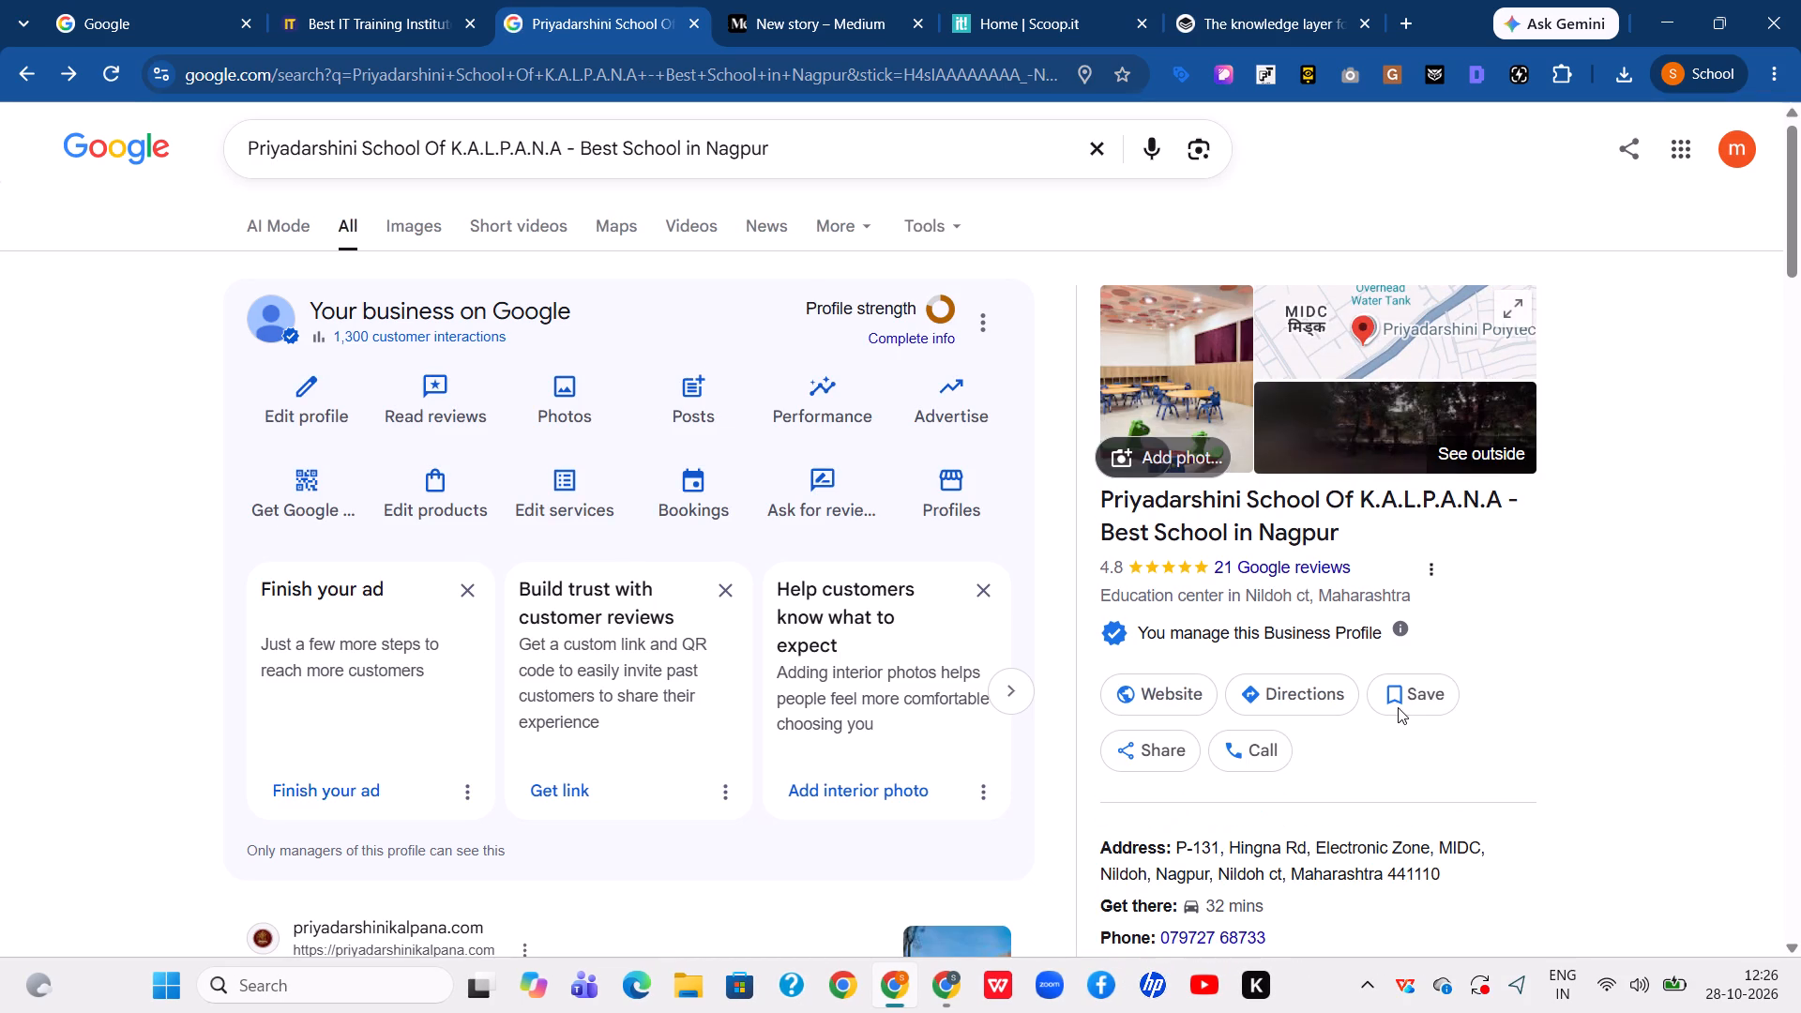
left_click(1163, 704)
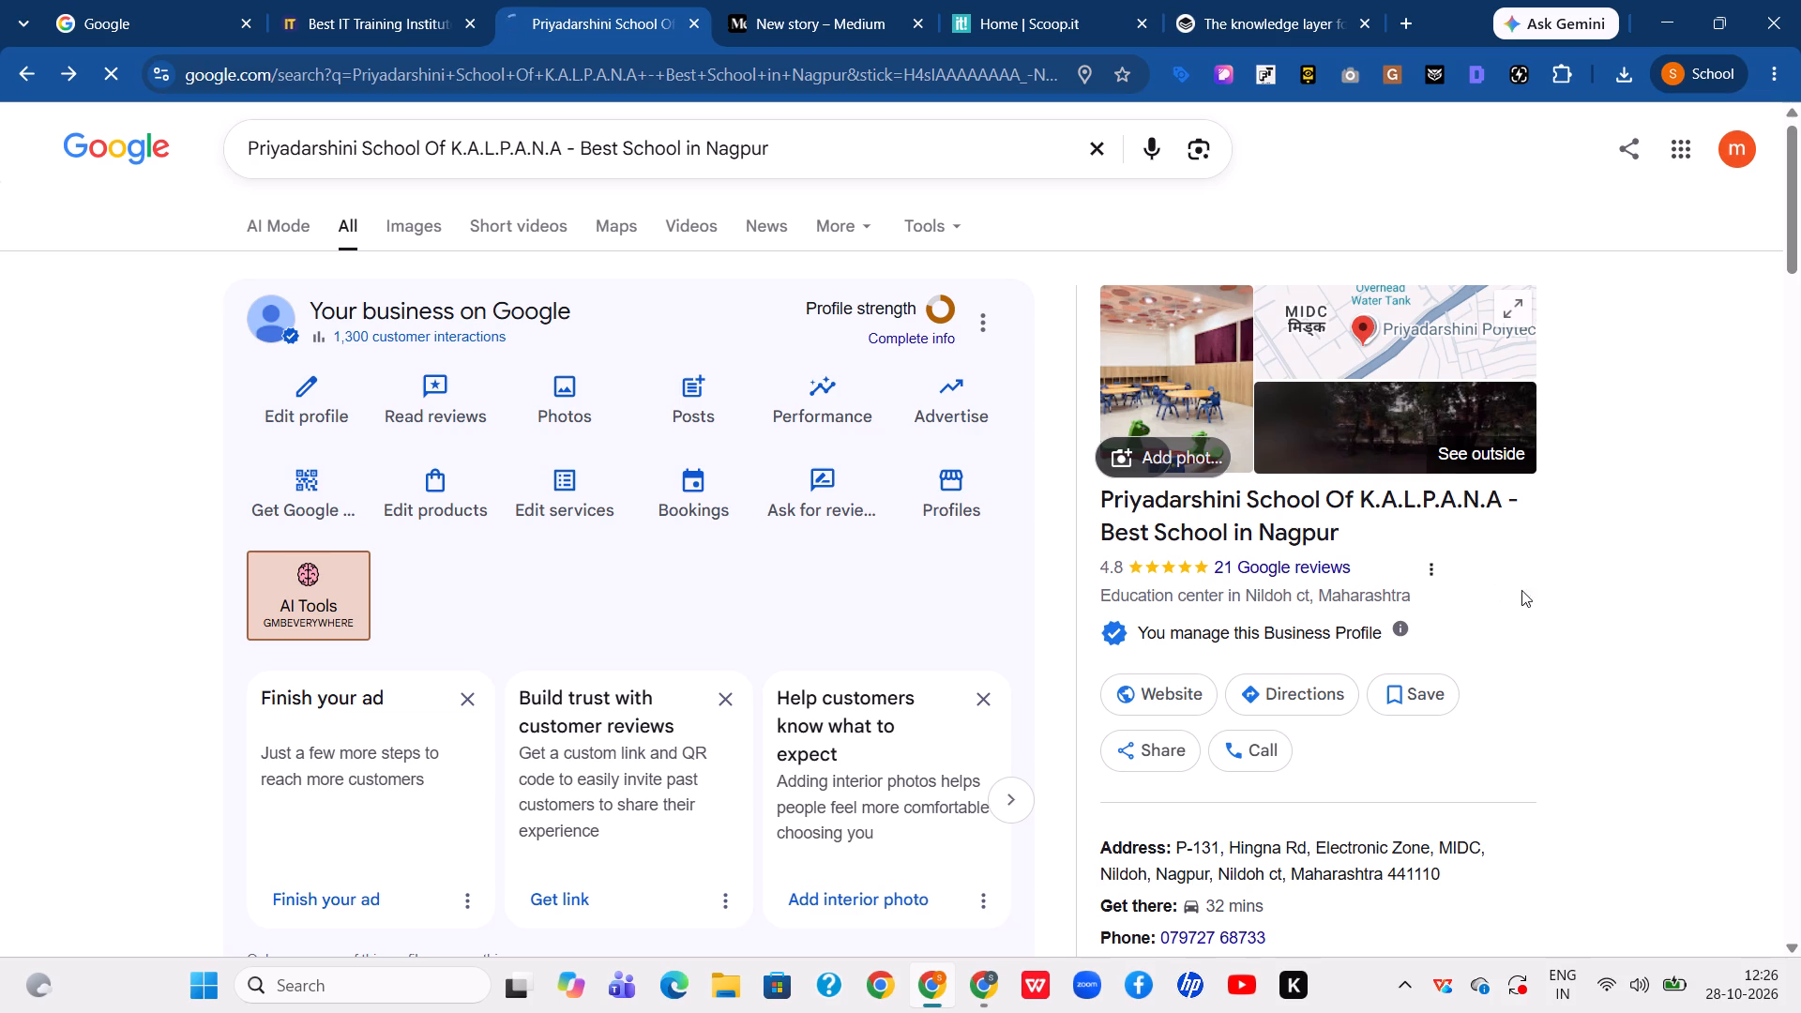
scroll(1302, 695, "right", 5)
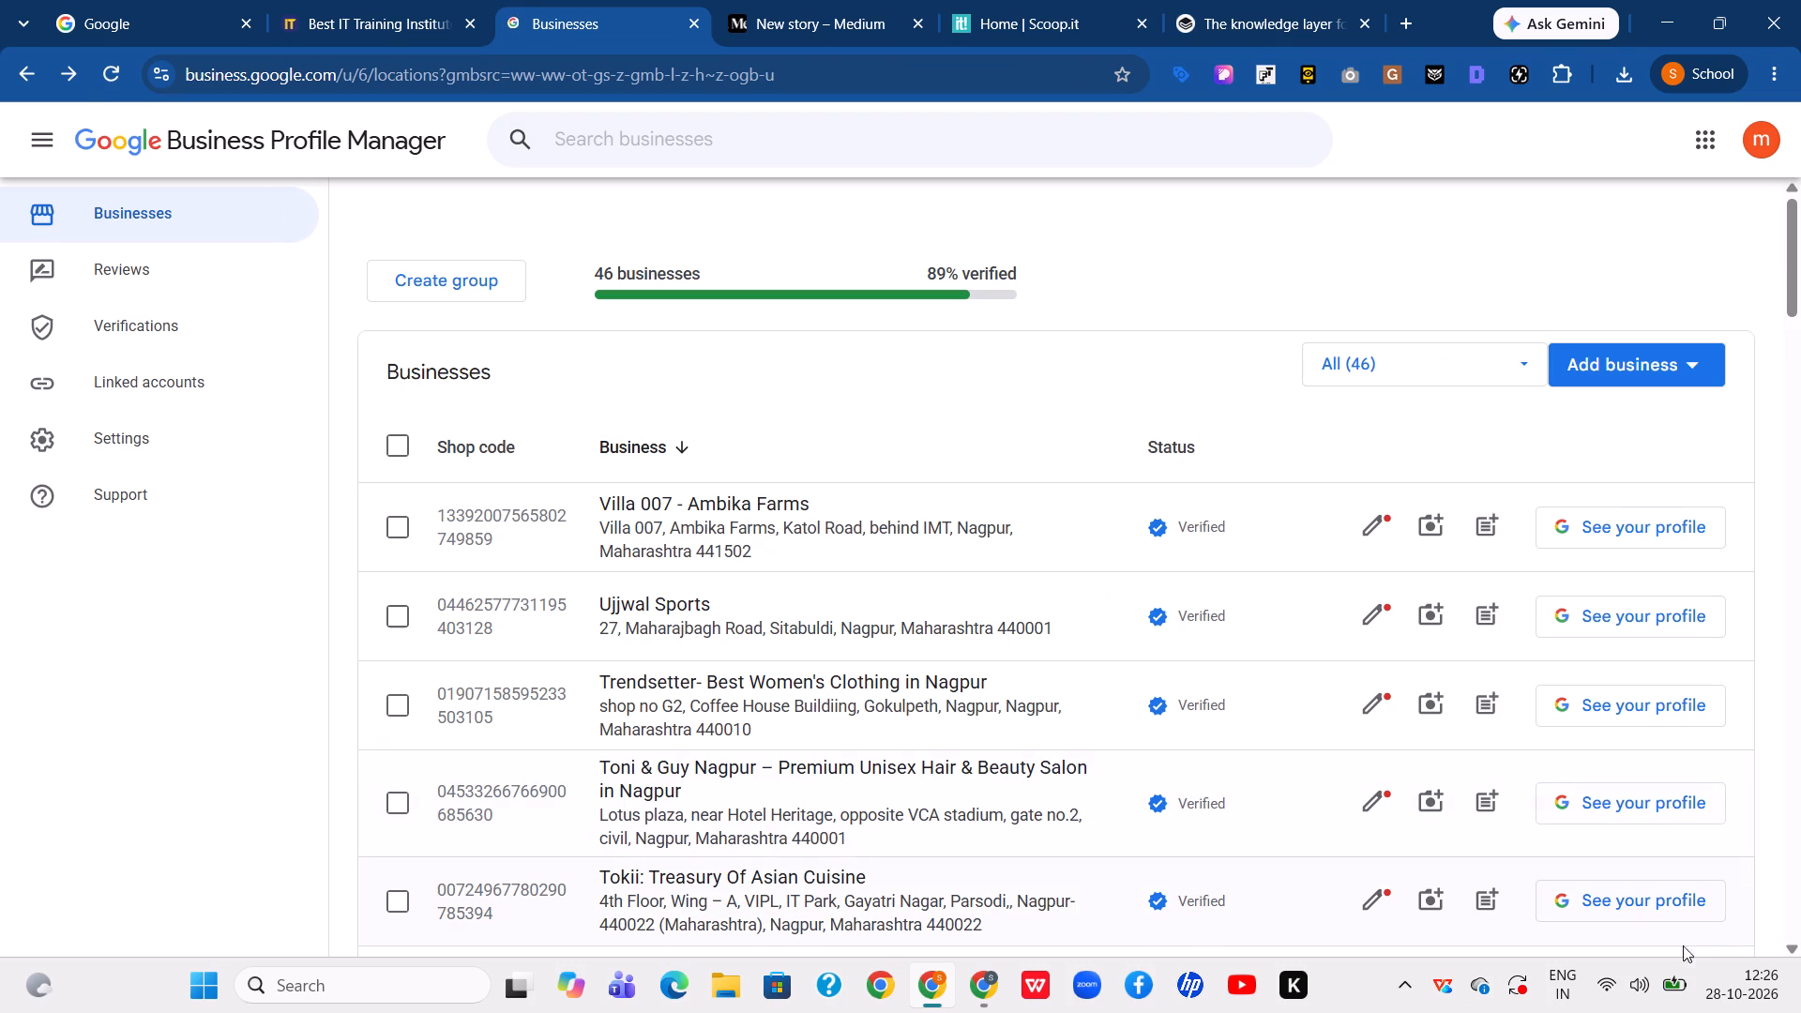
Connect the computer to the UCN_Mds office_5G Wi-Fi network and close the network list.
left_click(1659, 993)
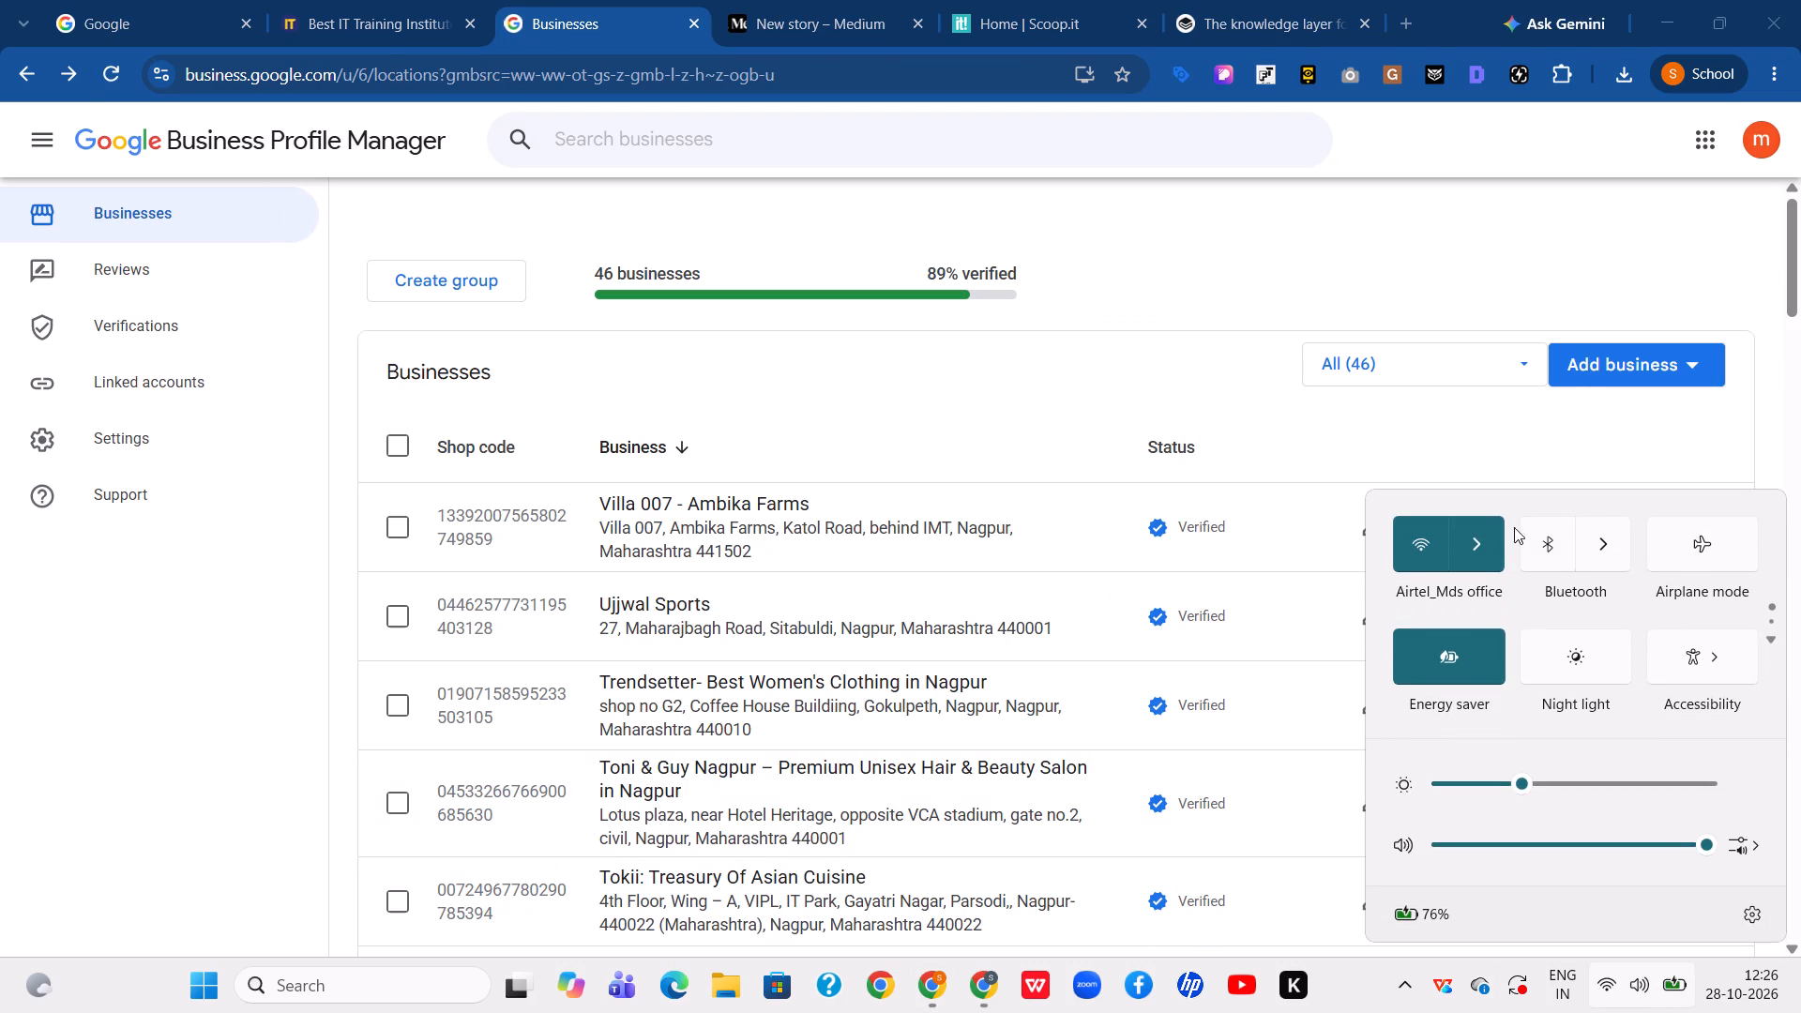
left_click(1479, 539)
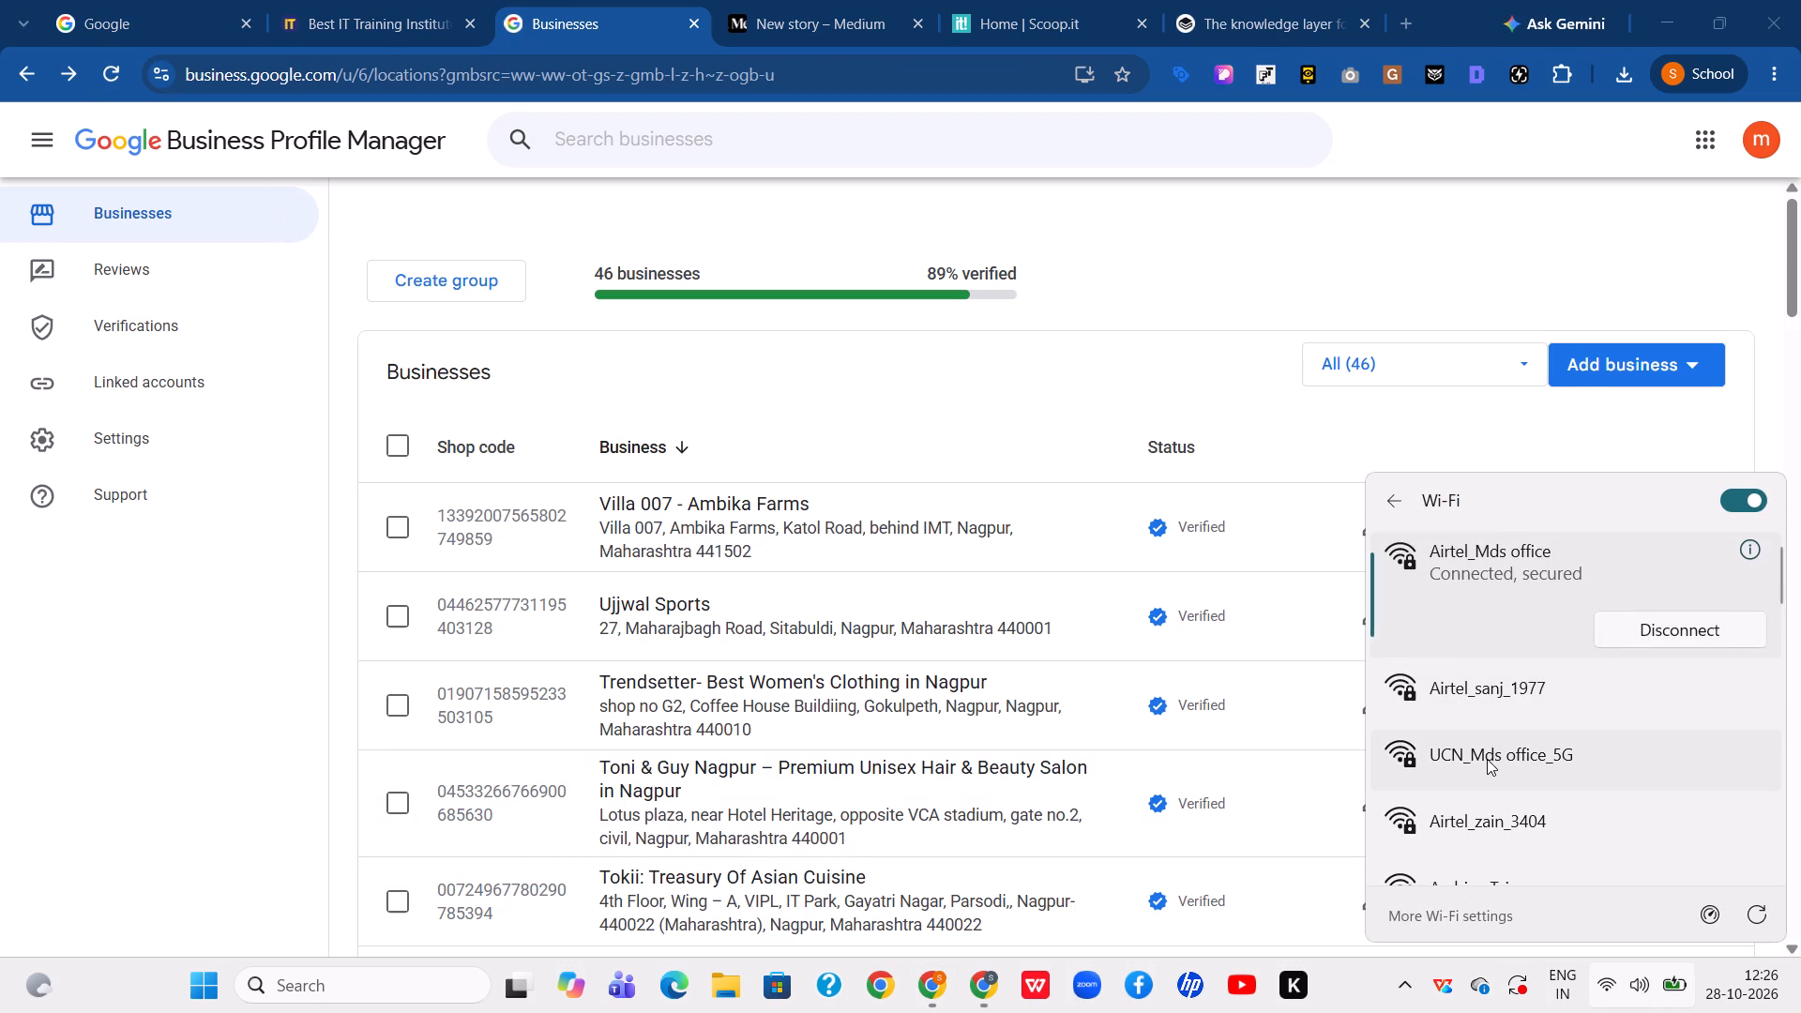
left_click(1486, 759)
left_click(1633, 806)
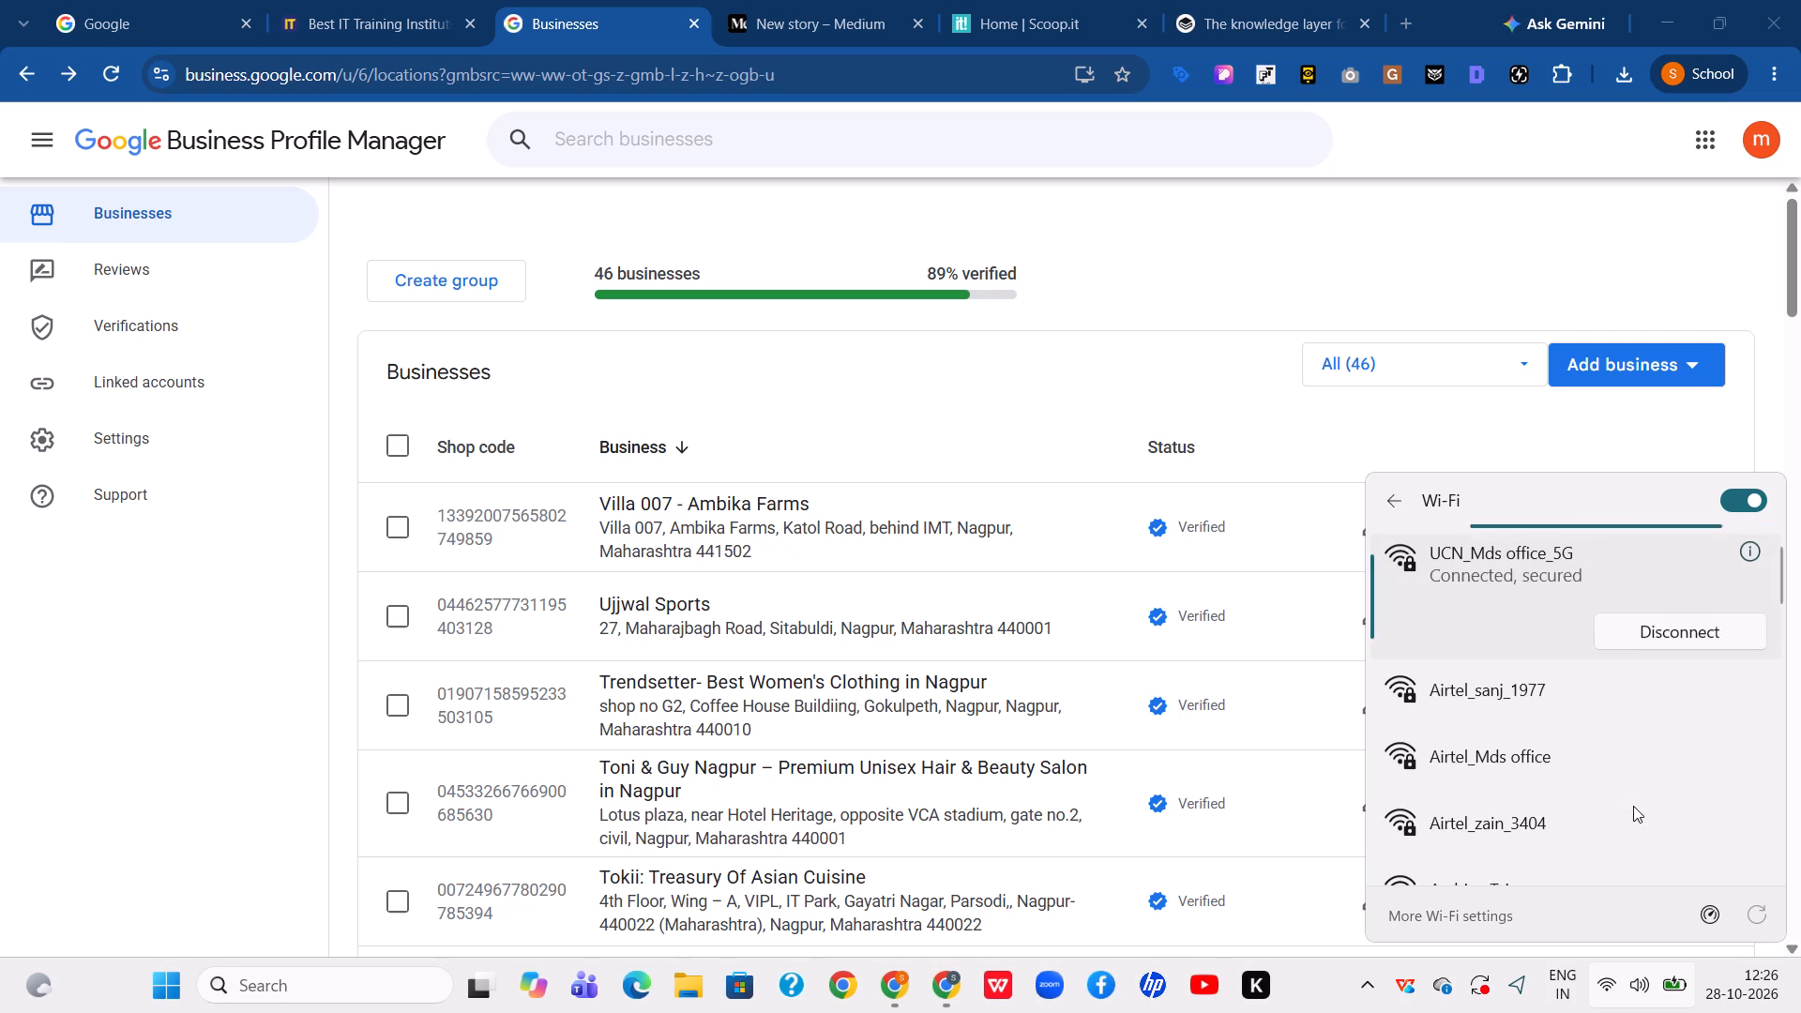
left_click(1621, 1012)
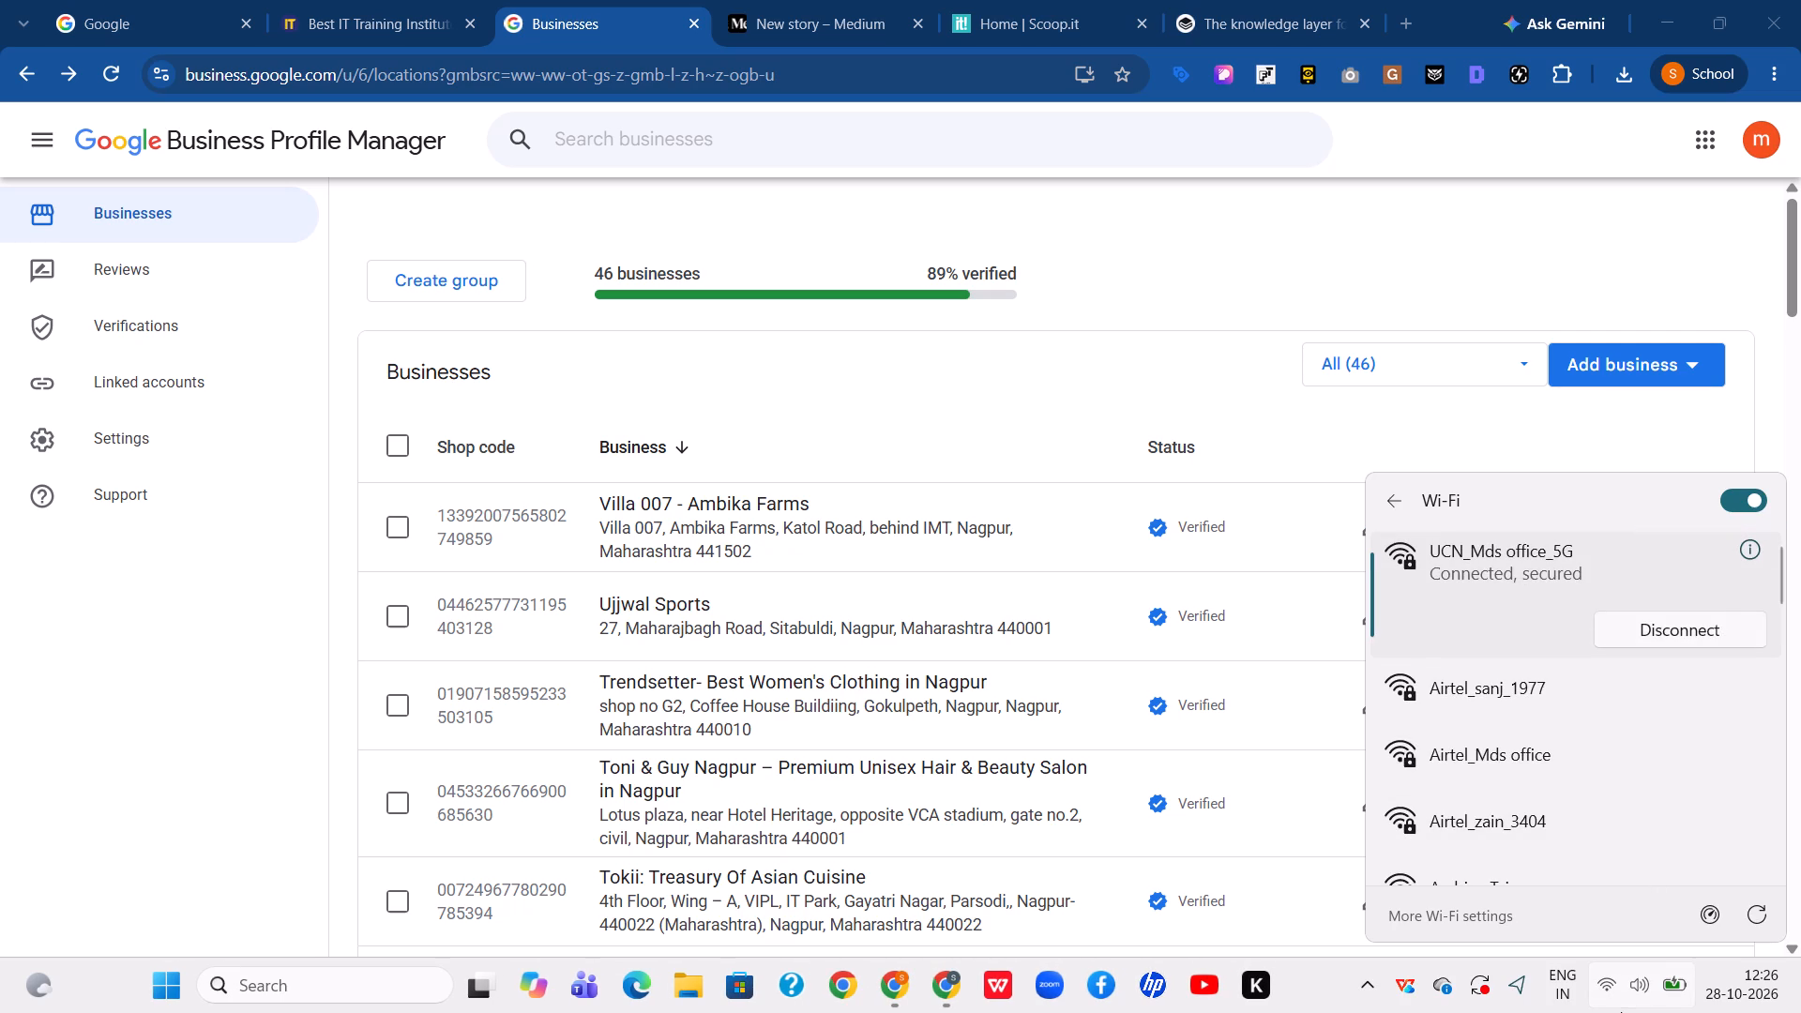
left_click(1393, 414)
Return to the Google results for Priyadarshini School Of K.A.L.P.A.N.A and open the school's website from its business listing.
scroll(1393, 414, "left", 5)
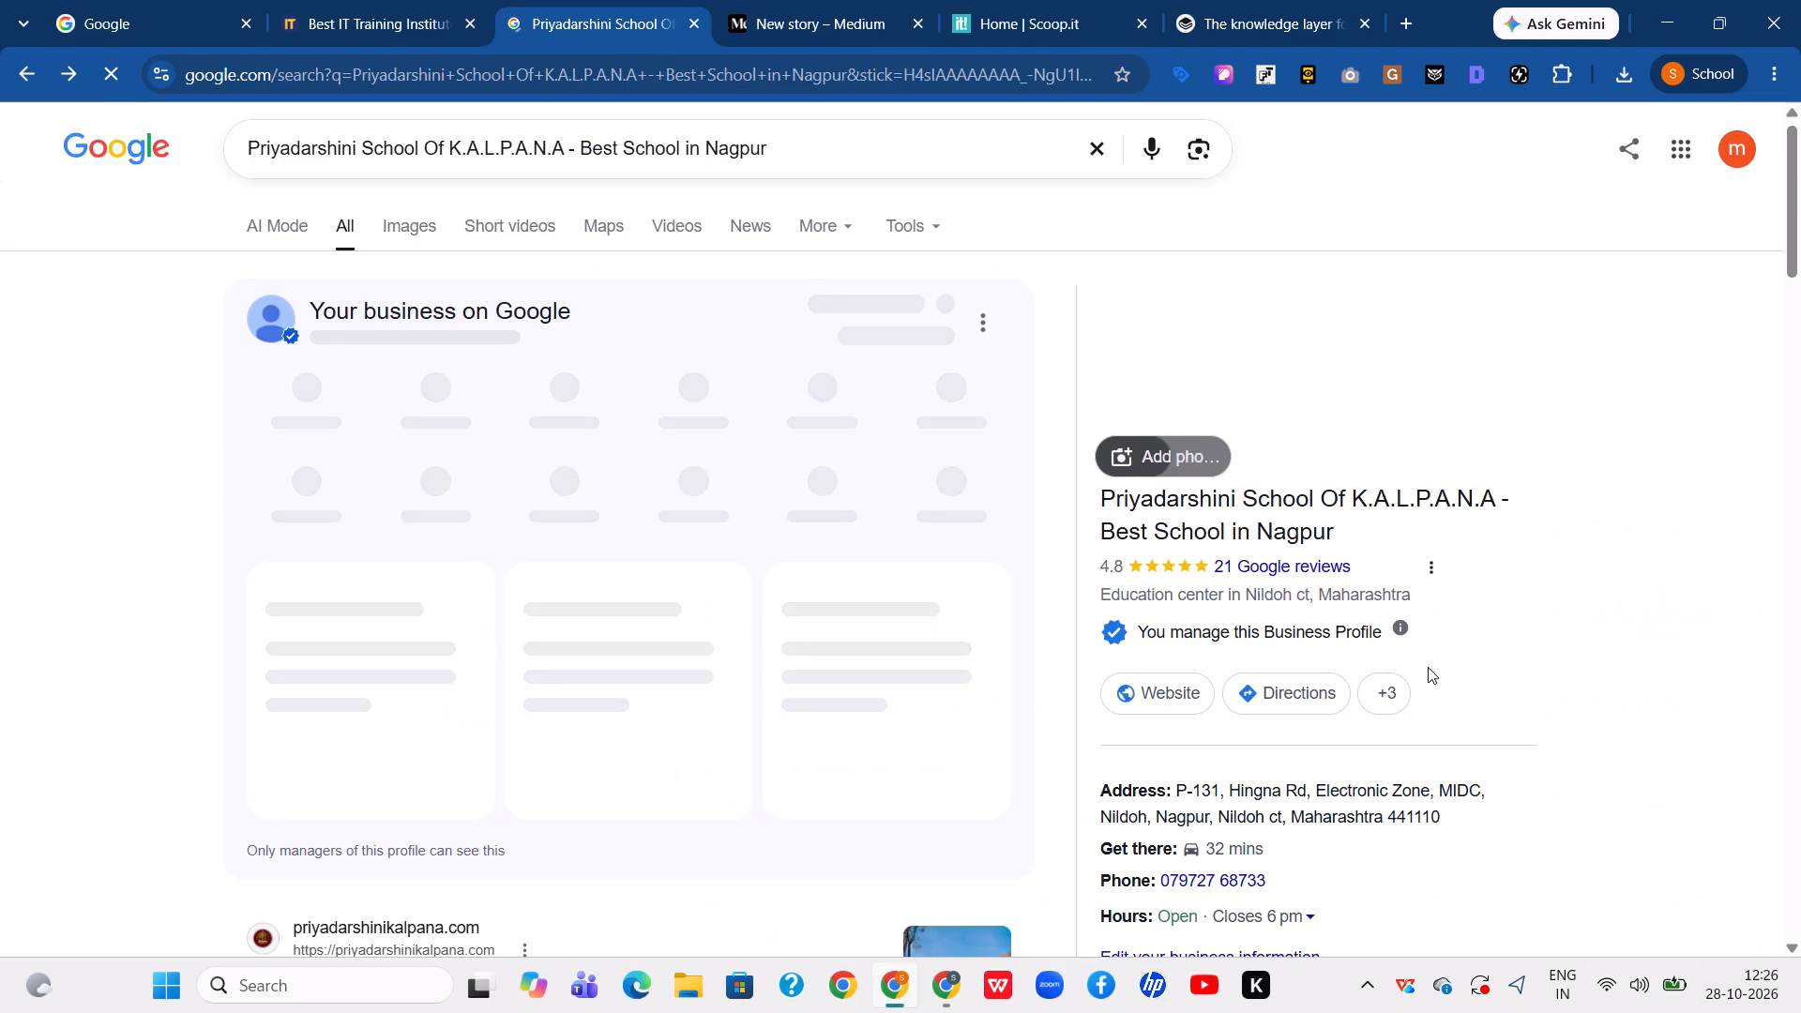
left_click(1393, 694)
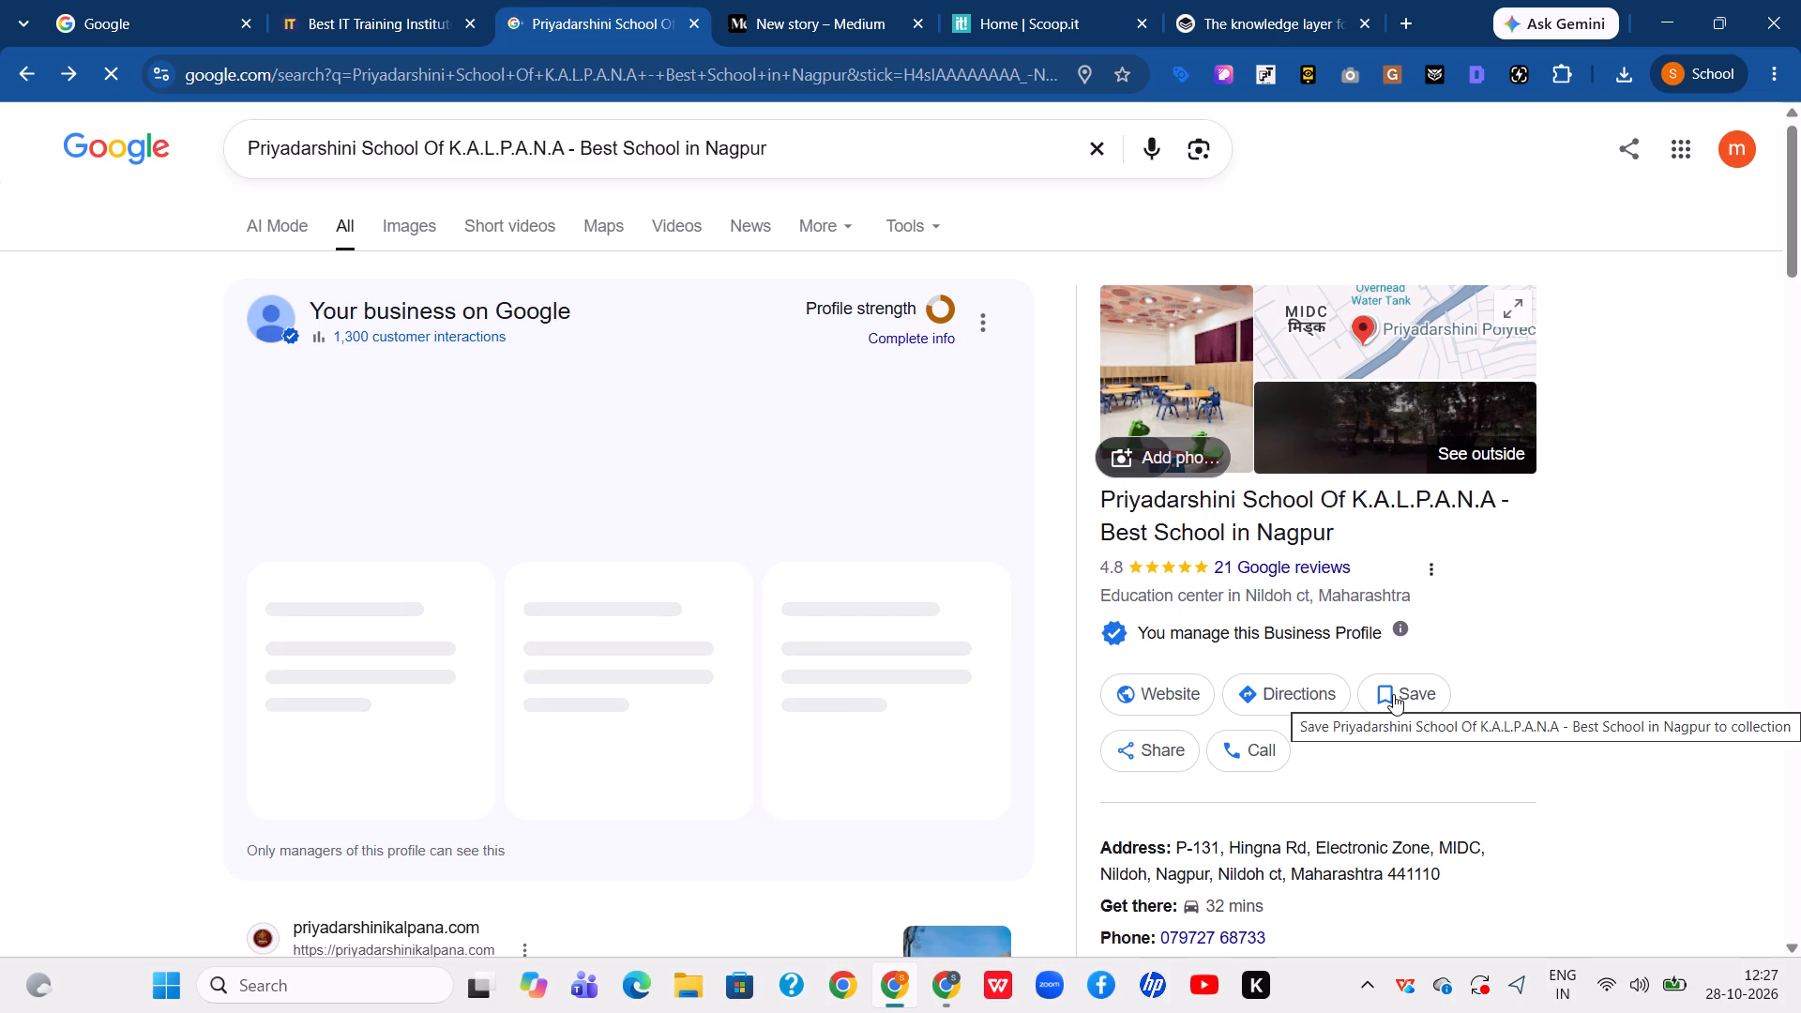
left_click(1204, 685)
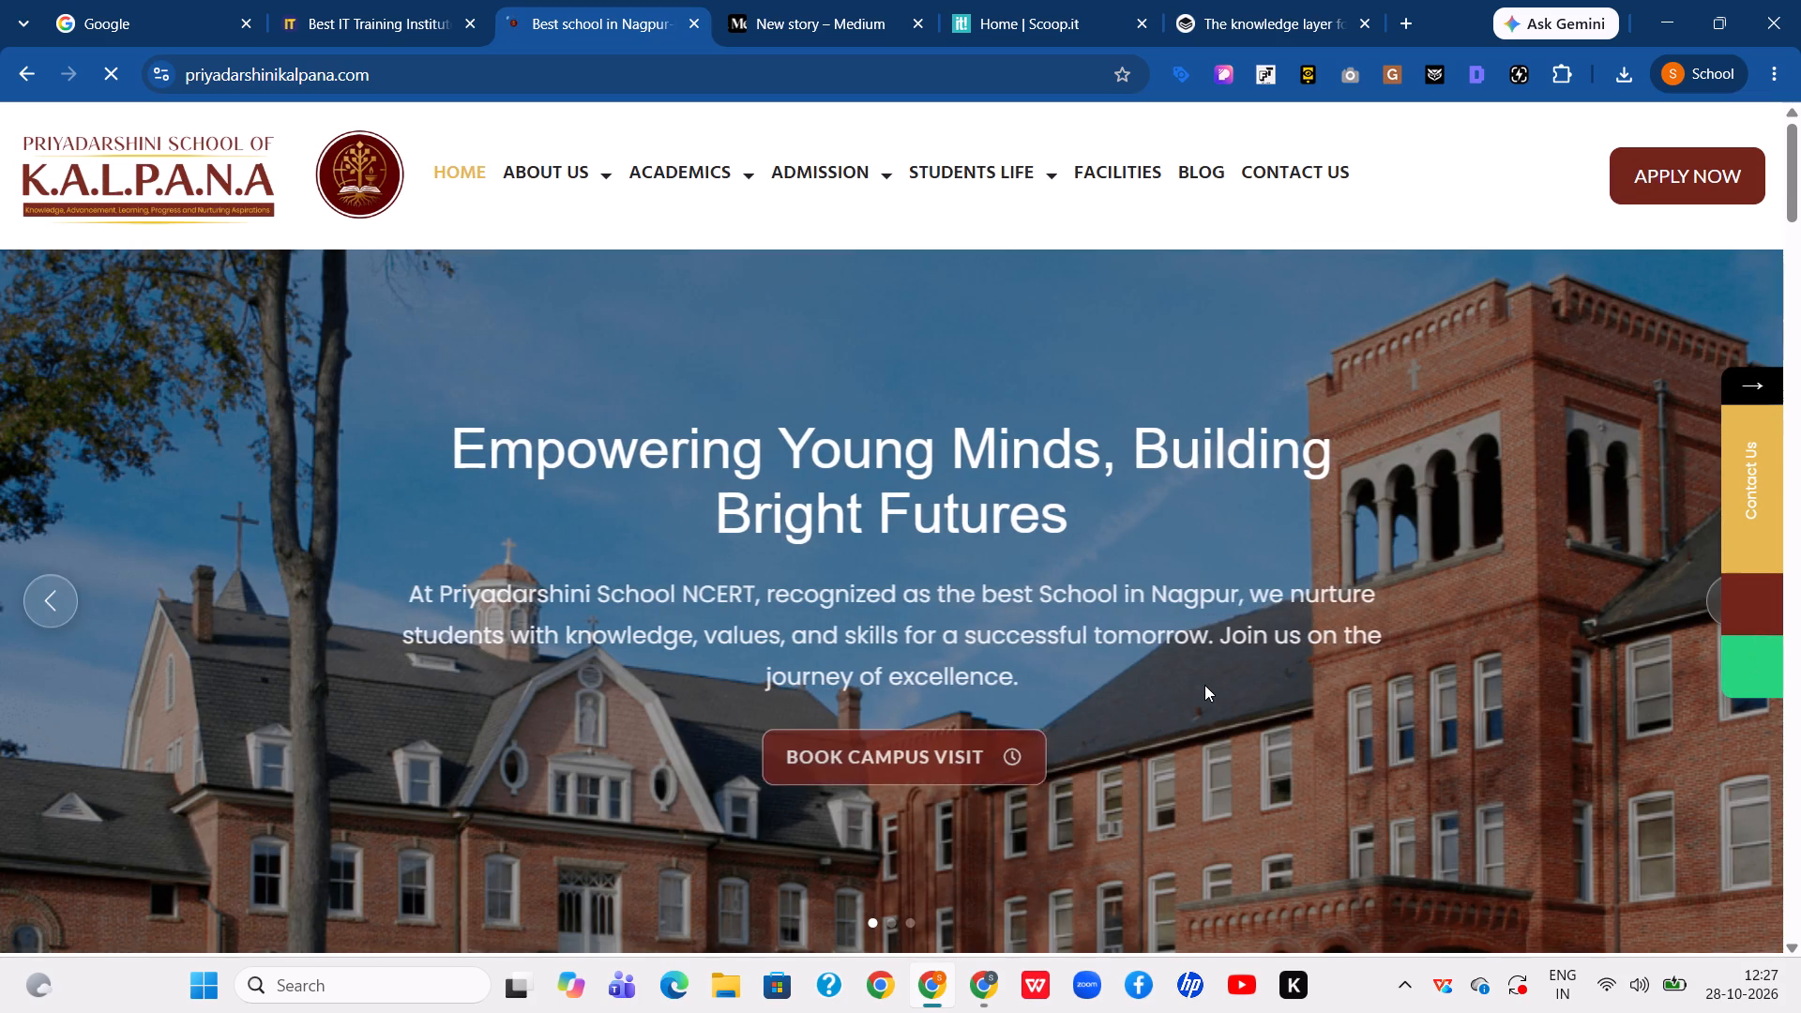
Open "The School Vision & Mission" card in the "Why Priyadarshini School is Among the Best Schools in Nagpur" section.
scroll(1204, 685, "down", 6)
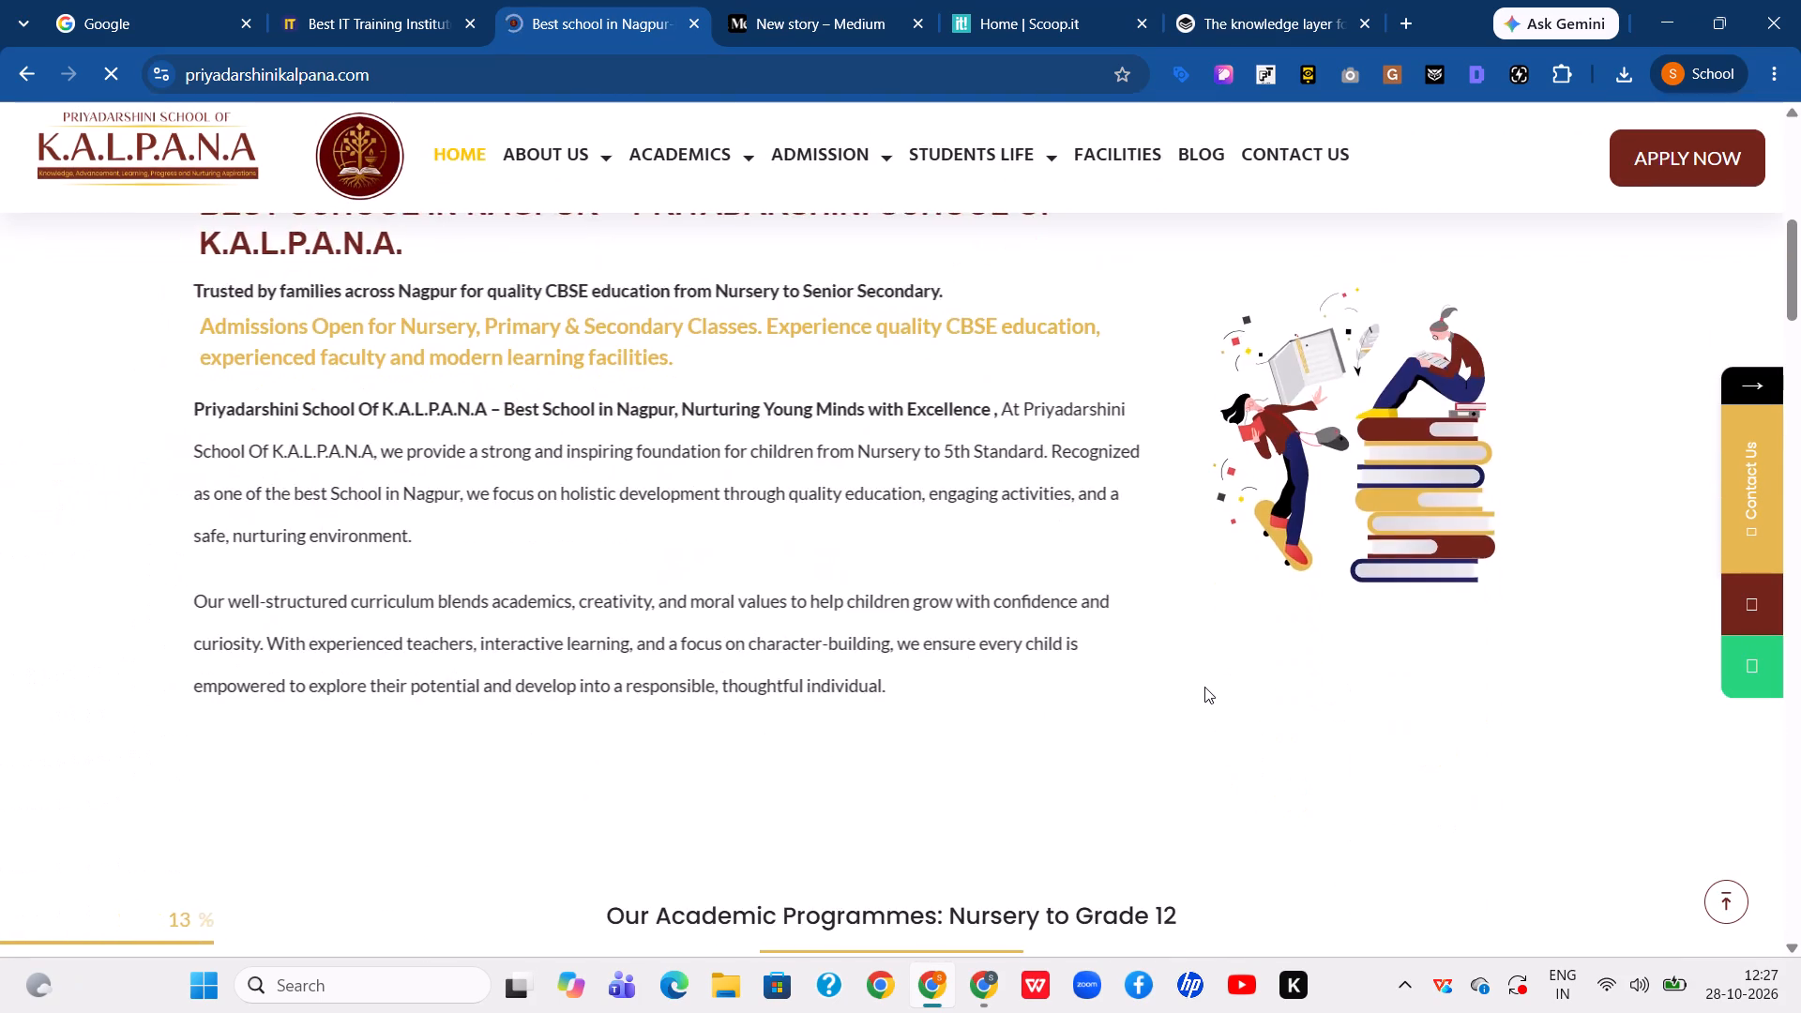
scroll(1204, 687, "down", 10)
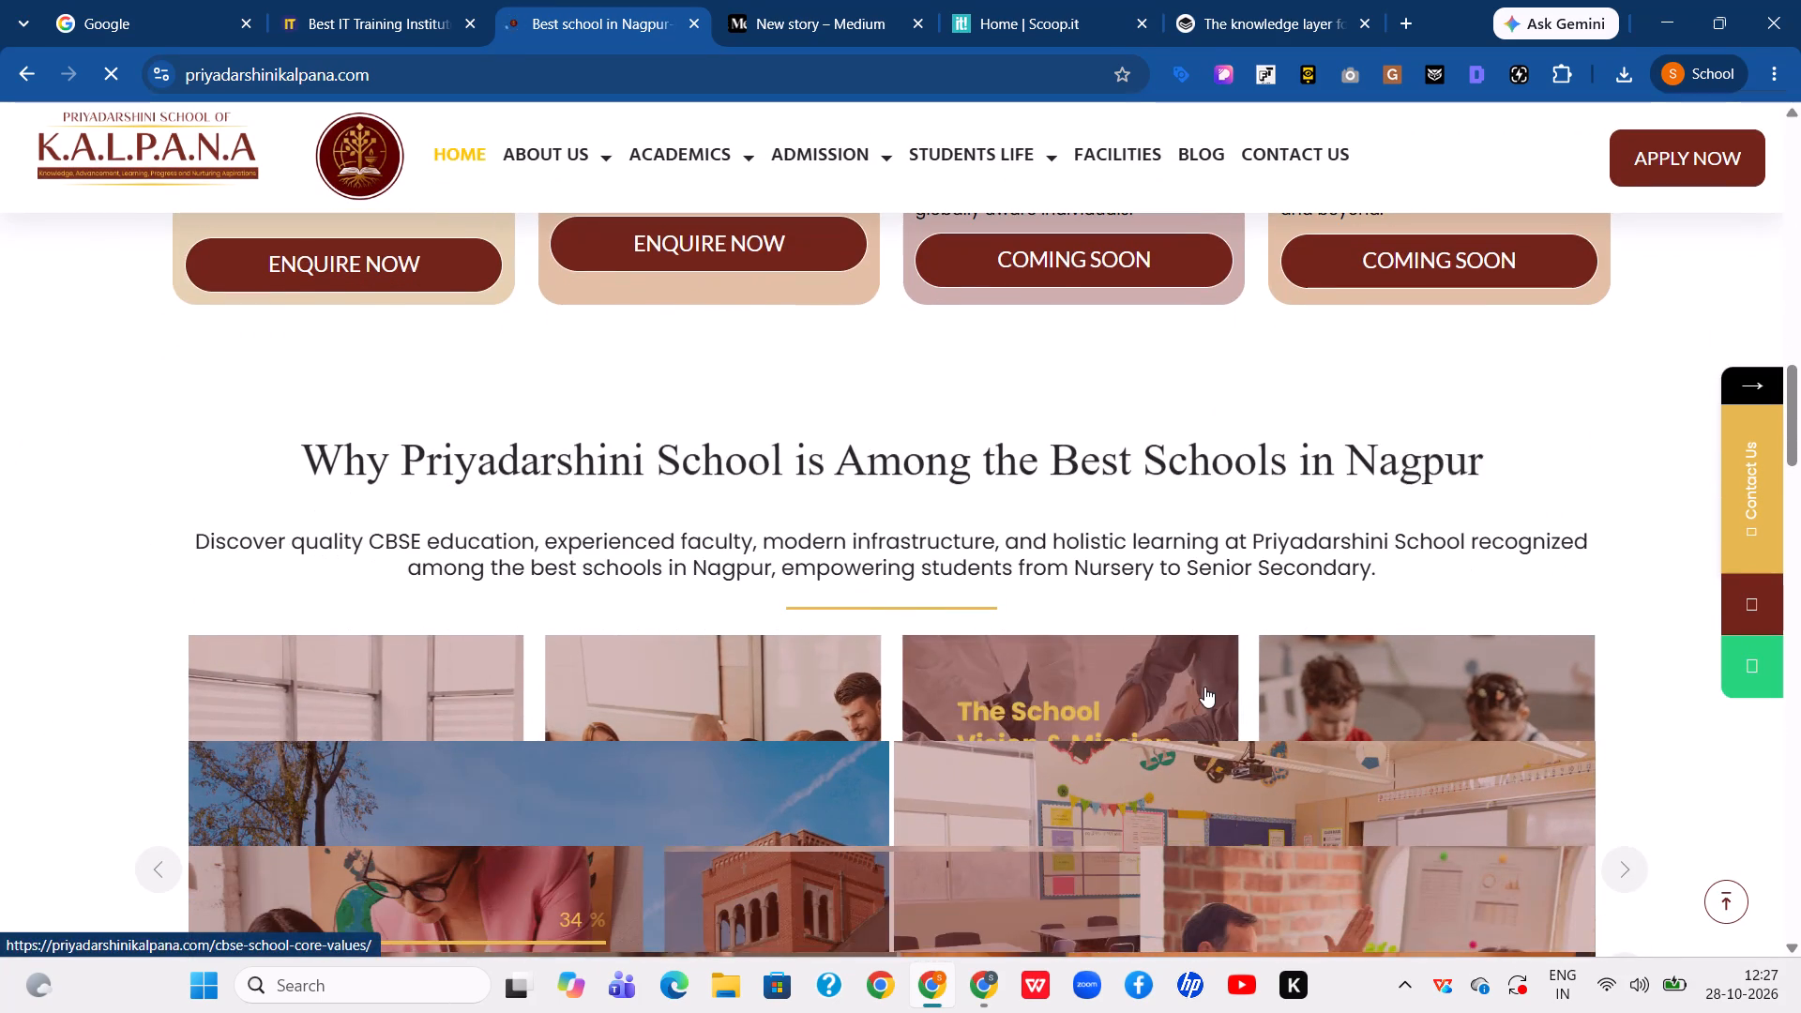
left_click(1020, 677)
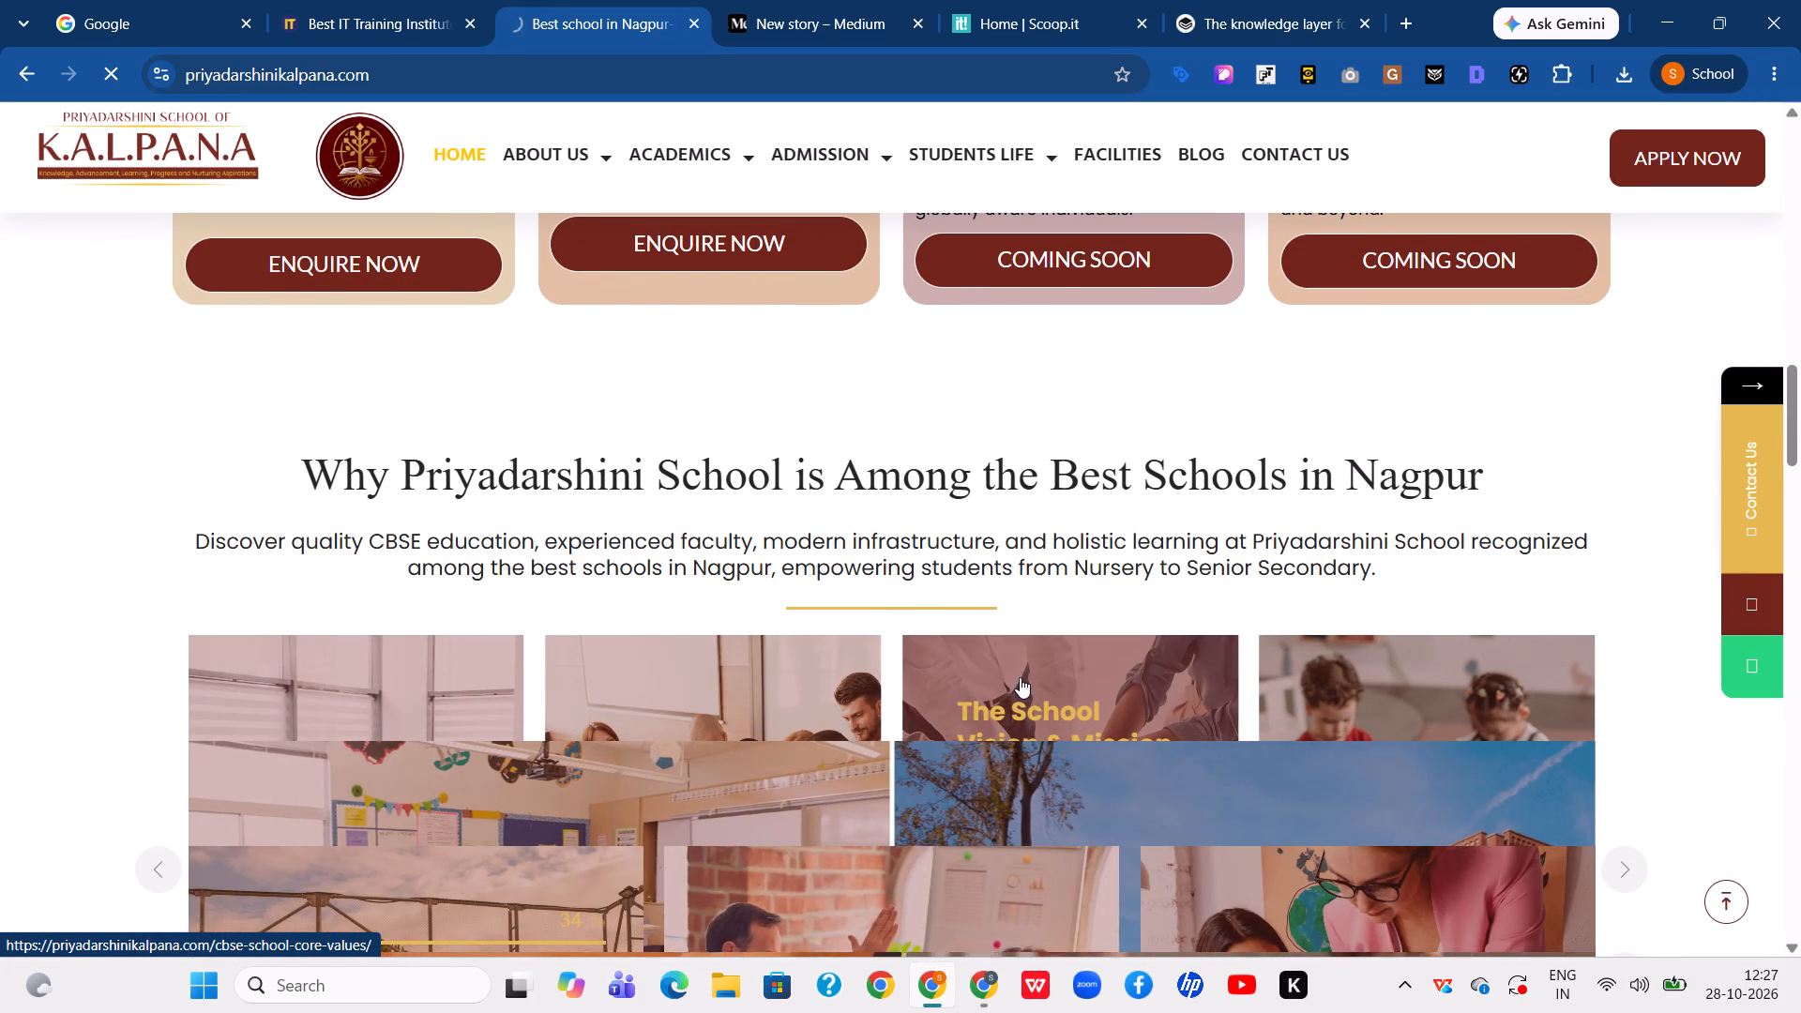
Copy the core values heading and intro, Our Vision and Our Mission from the school page into the end of the Medium story.
scroll(853, 772, "down", 1)
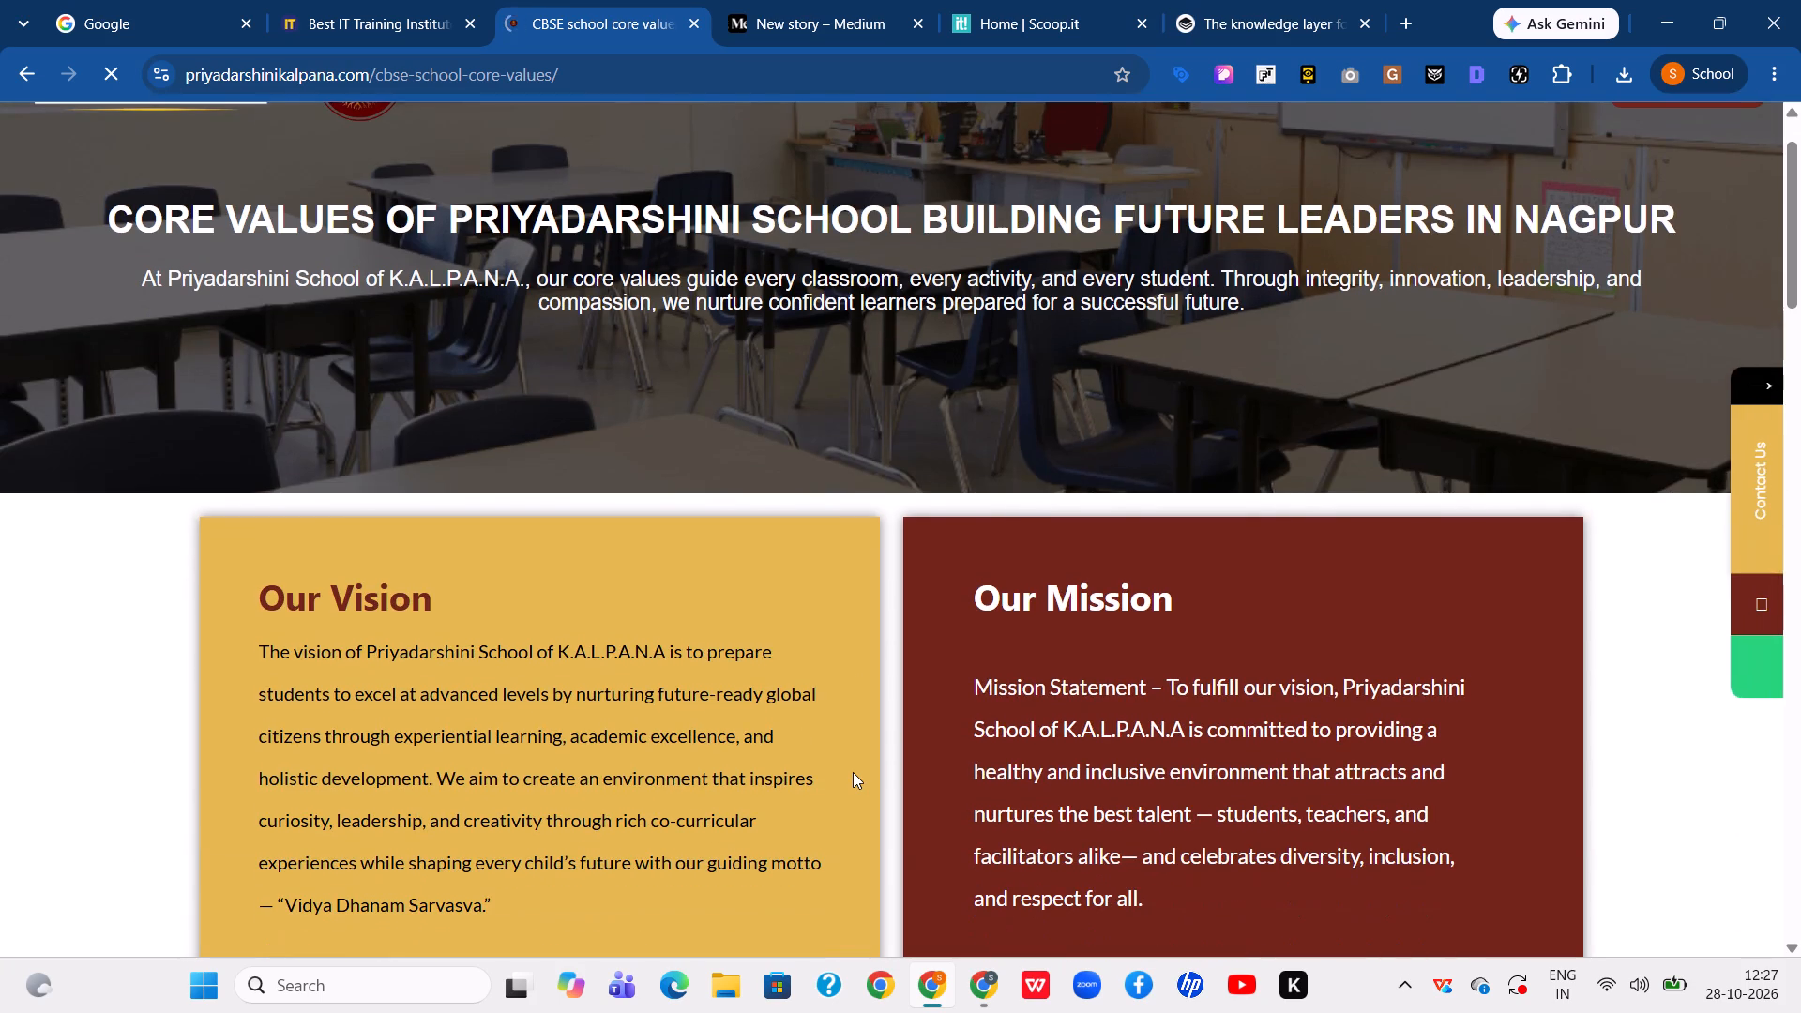
scroll(853, 772, "down", 1)
double_click(808, 213)
left_click_drag(808, 213, 824, 337)
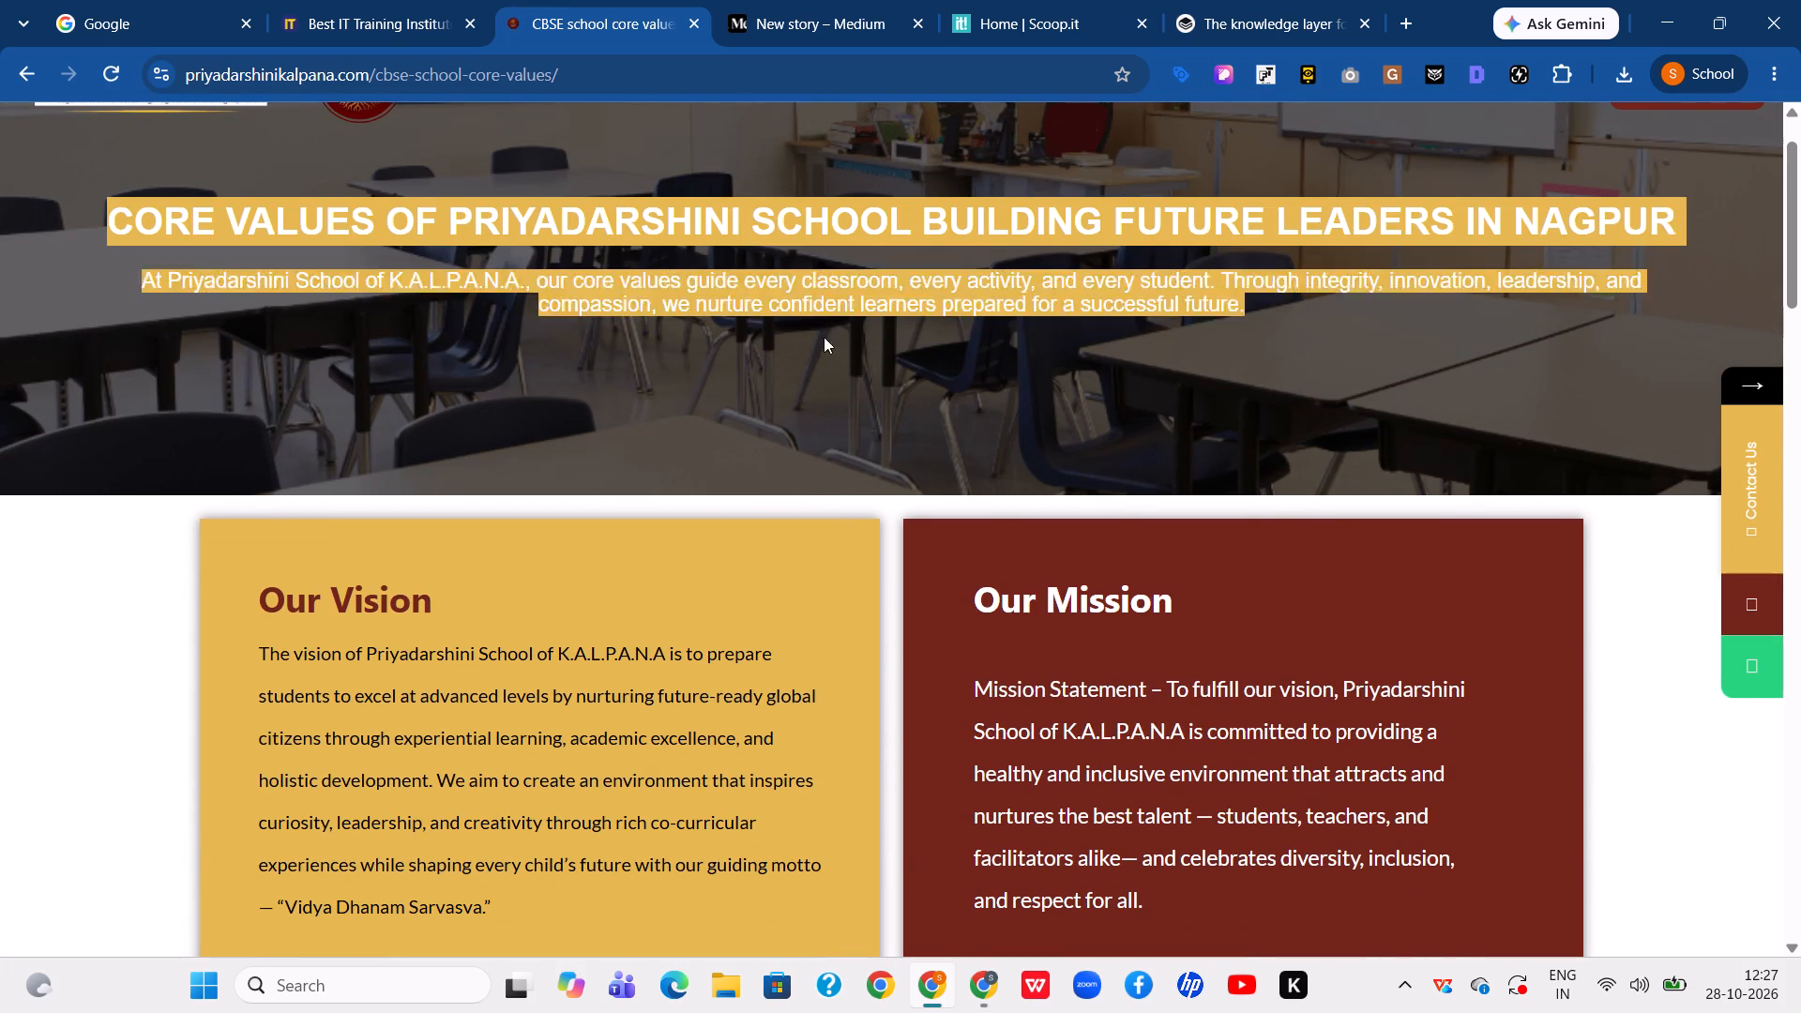
left_click_drag(824, 337, 1167, 679)
key("Down")
key("Down")
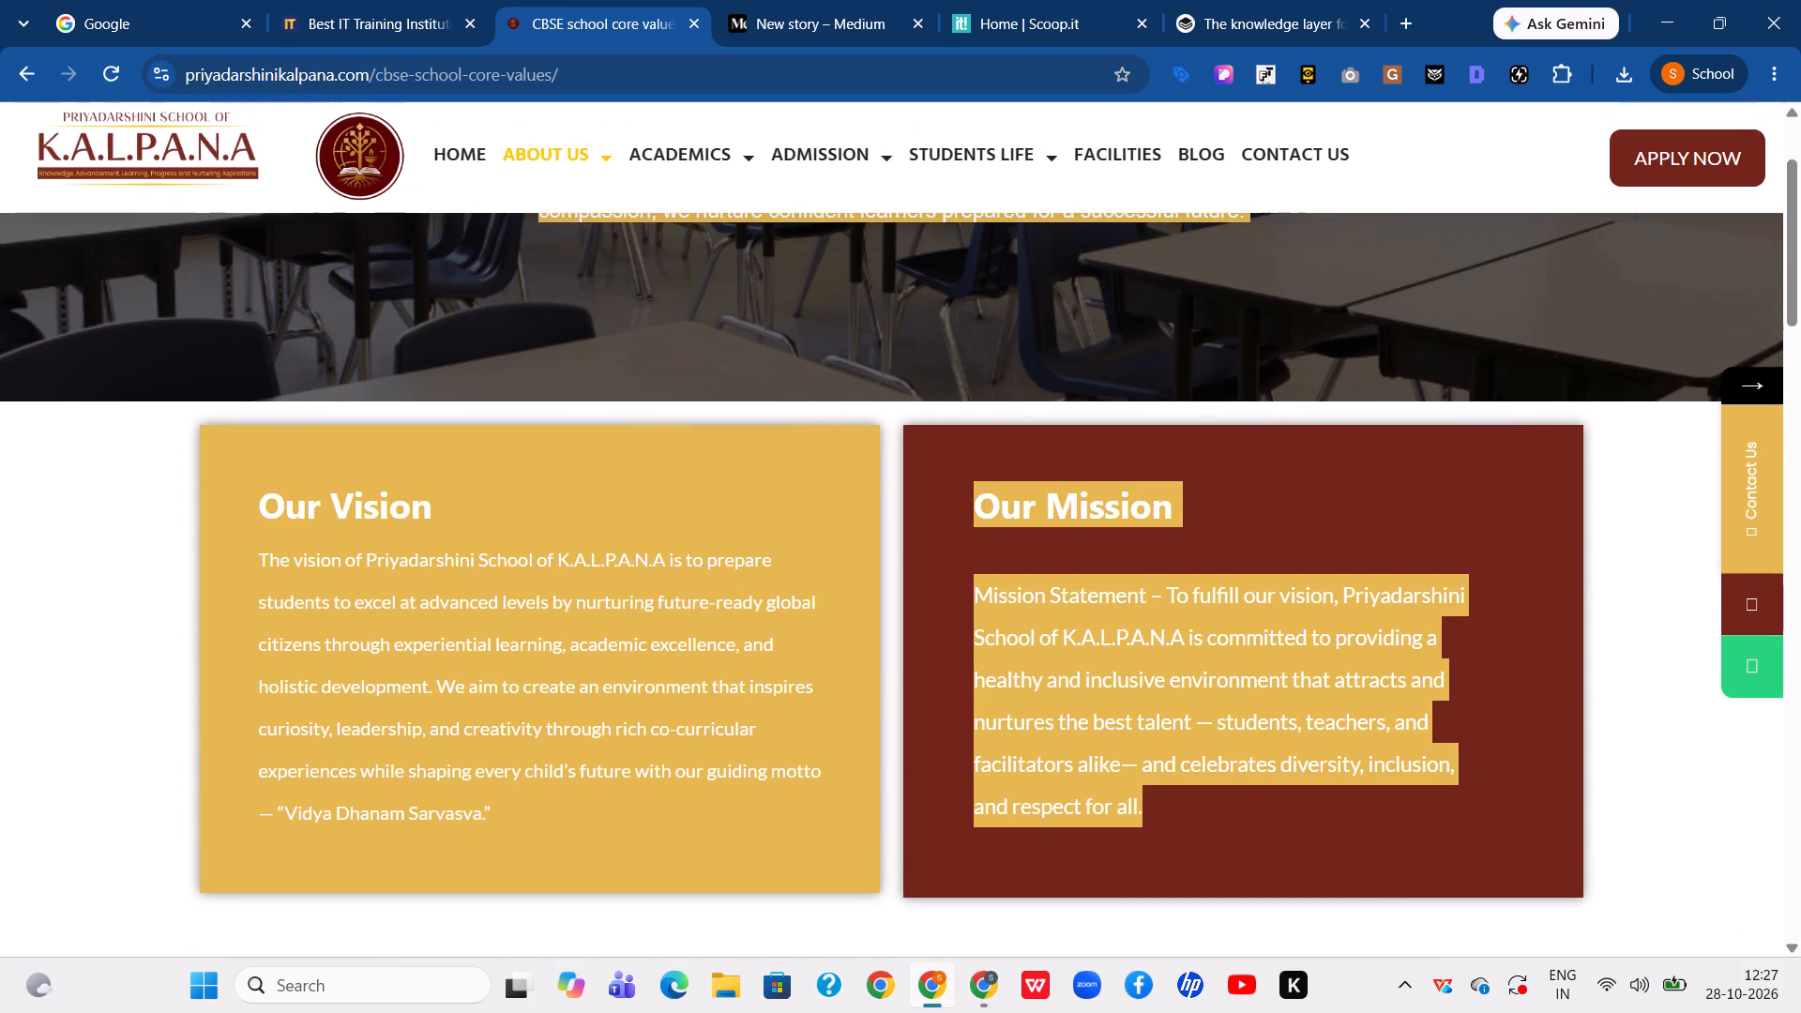
key("ctrl+c")
left_click(1167, 679)
scroll(1167, 679, "down", 7)
scroll(1167, 679, "up", 5)
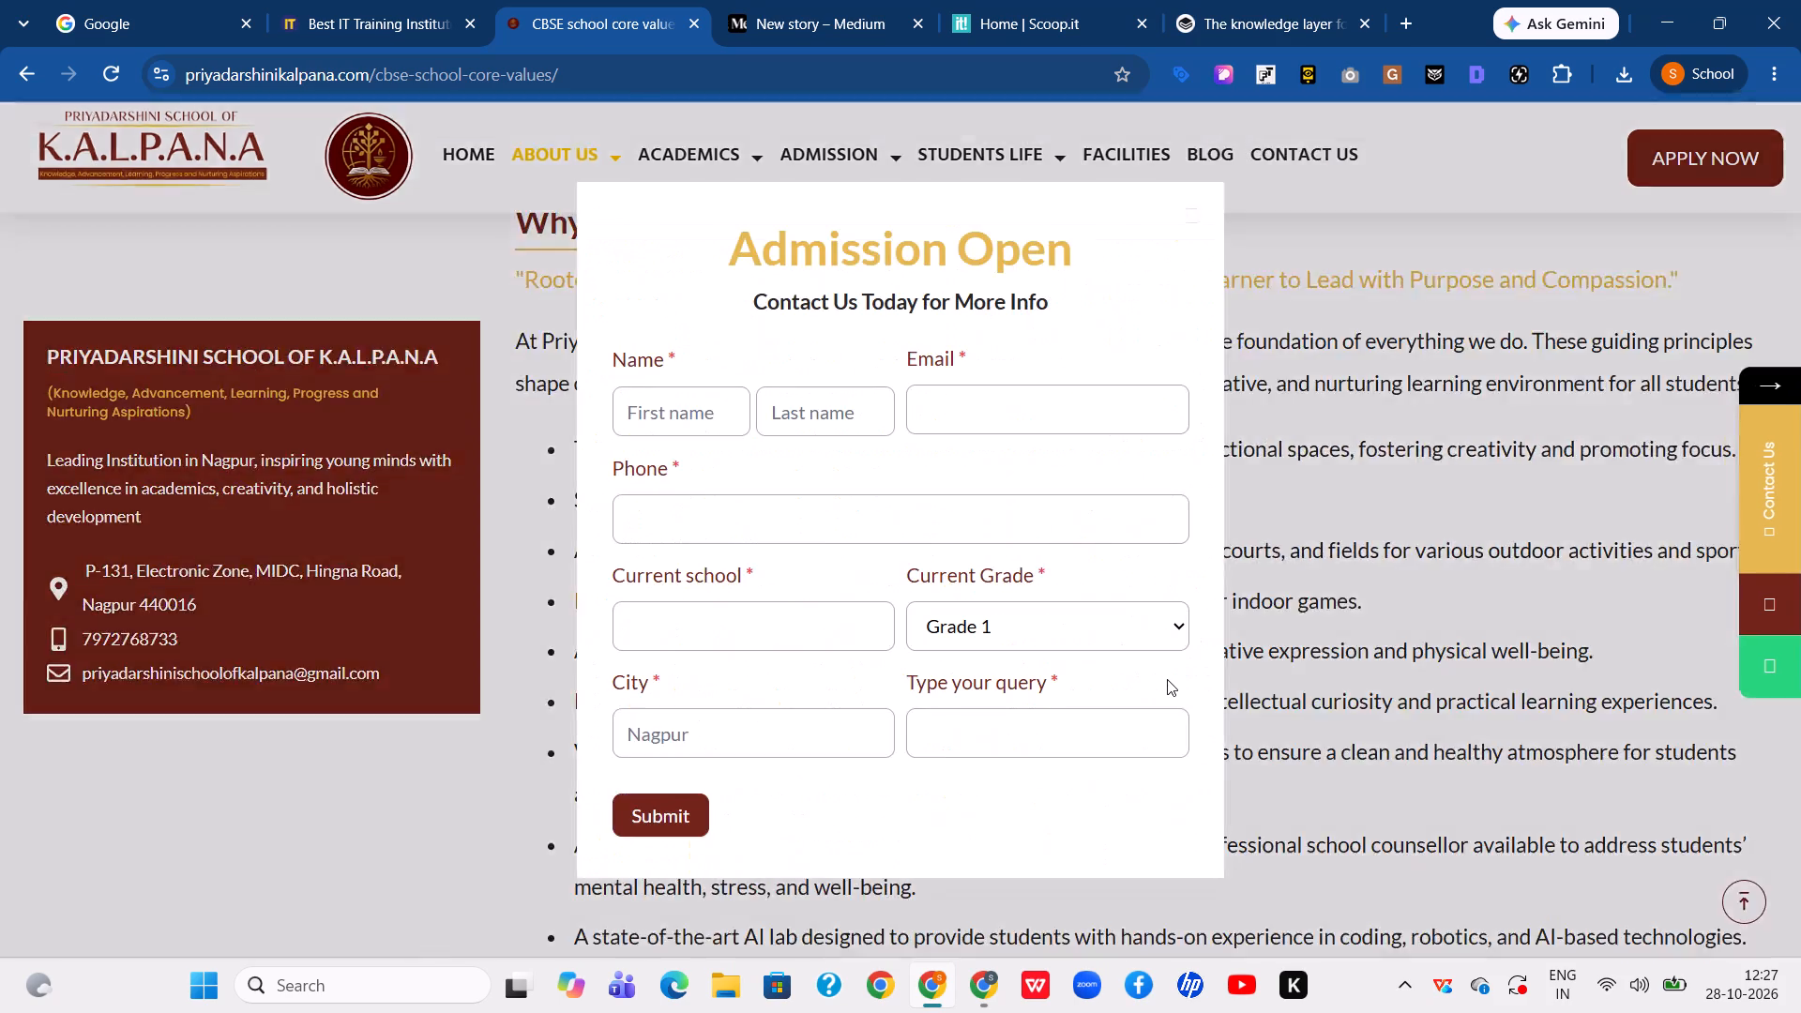
scroll(1167, 679, "up", 1)
left_click(1622, 485)
scroll(1622, 485, "up", 1)
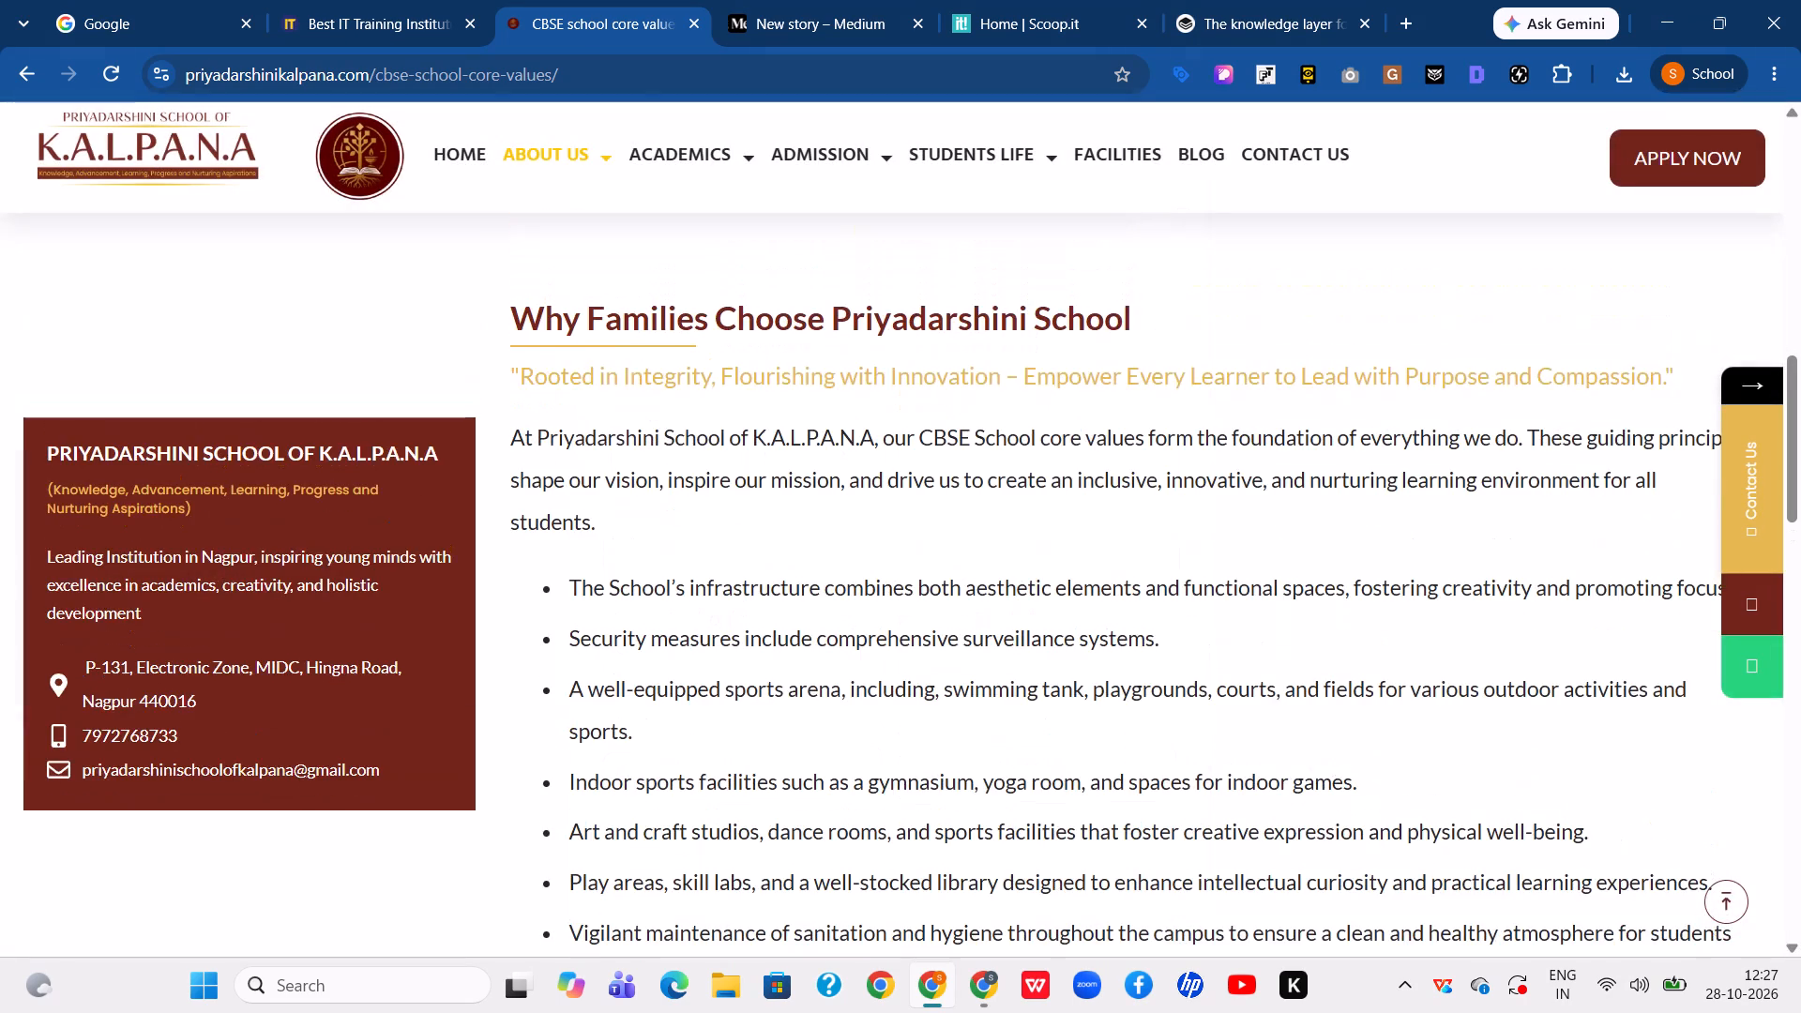
scroll(1622, 485, "up", 1)
left_click(842, 0)
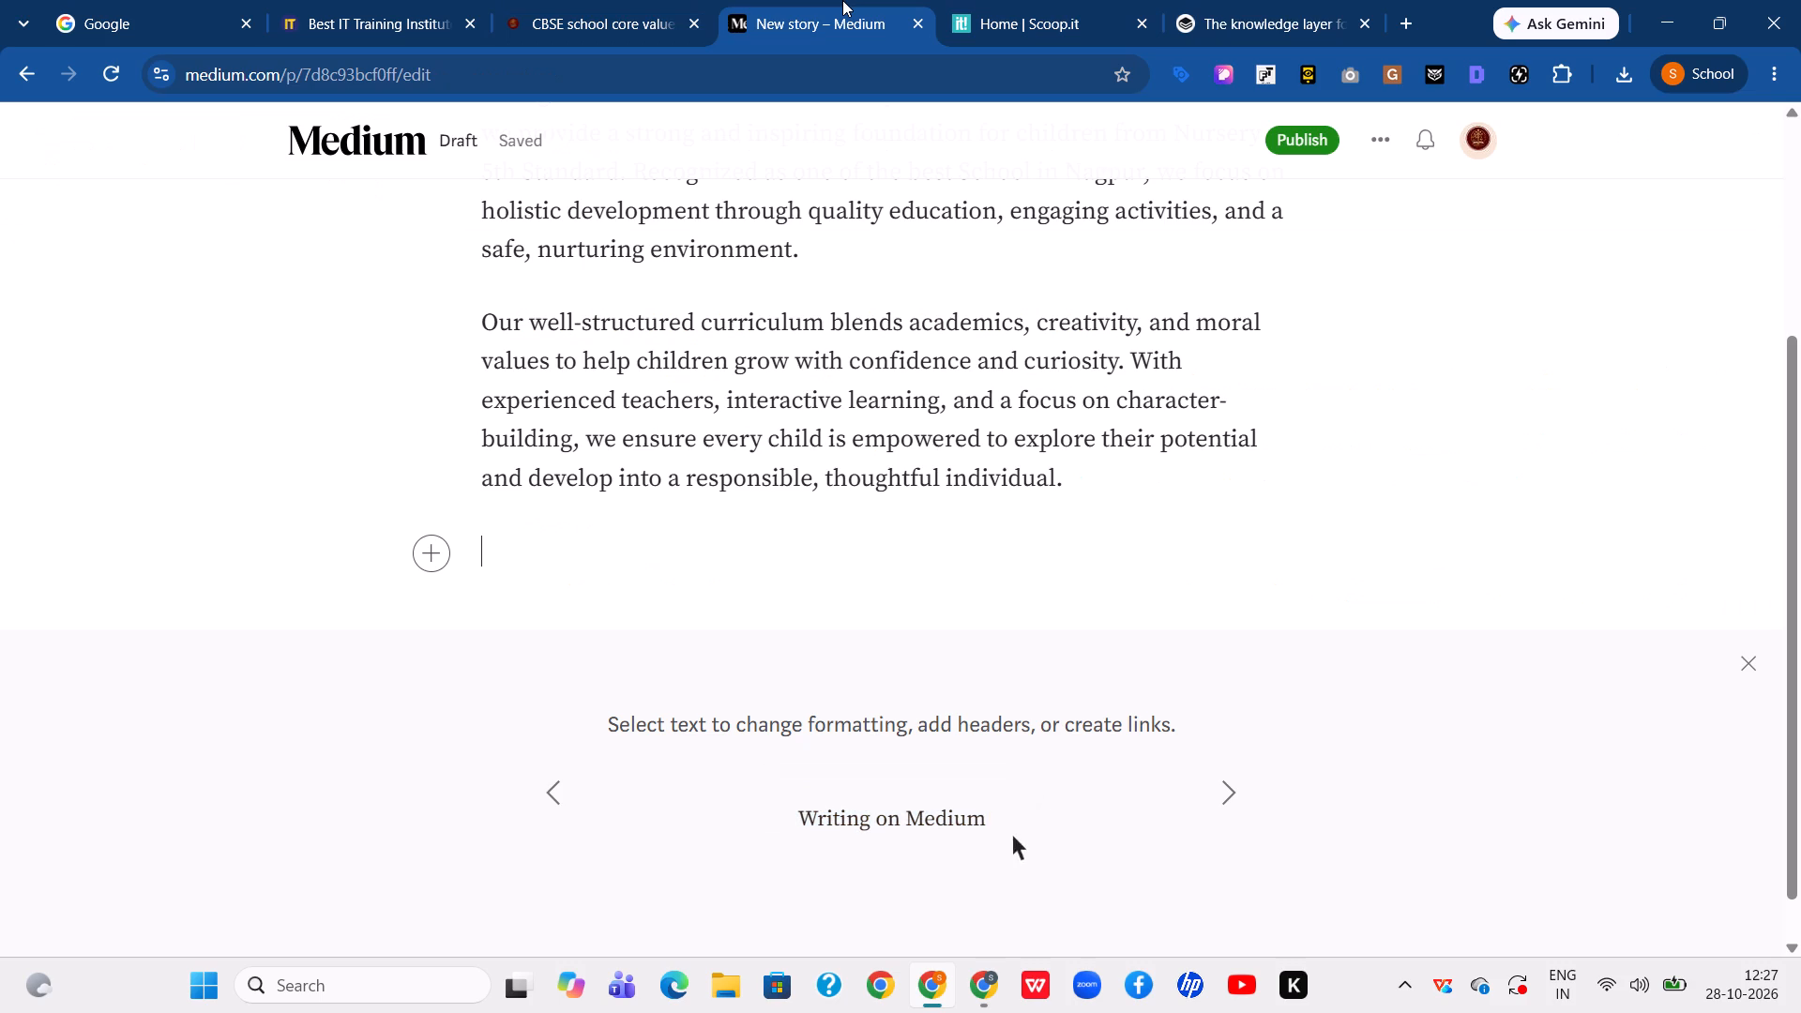
key("ctrl+v")
Review the pasted core values, vision and mission sections in the Medium story draft.
scroll(724, 509, "up", 2)
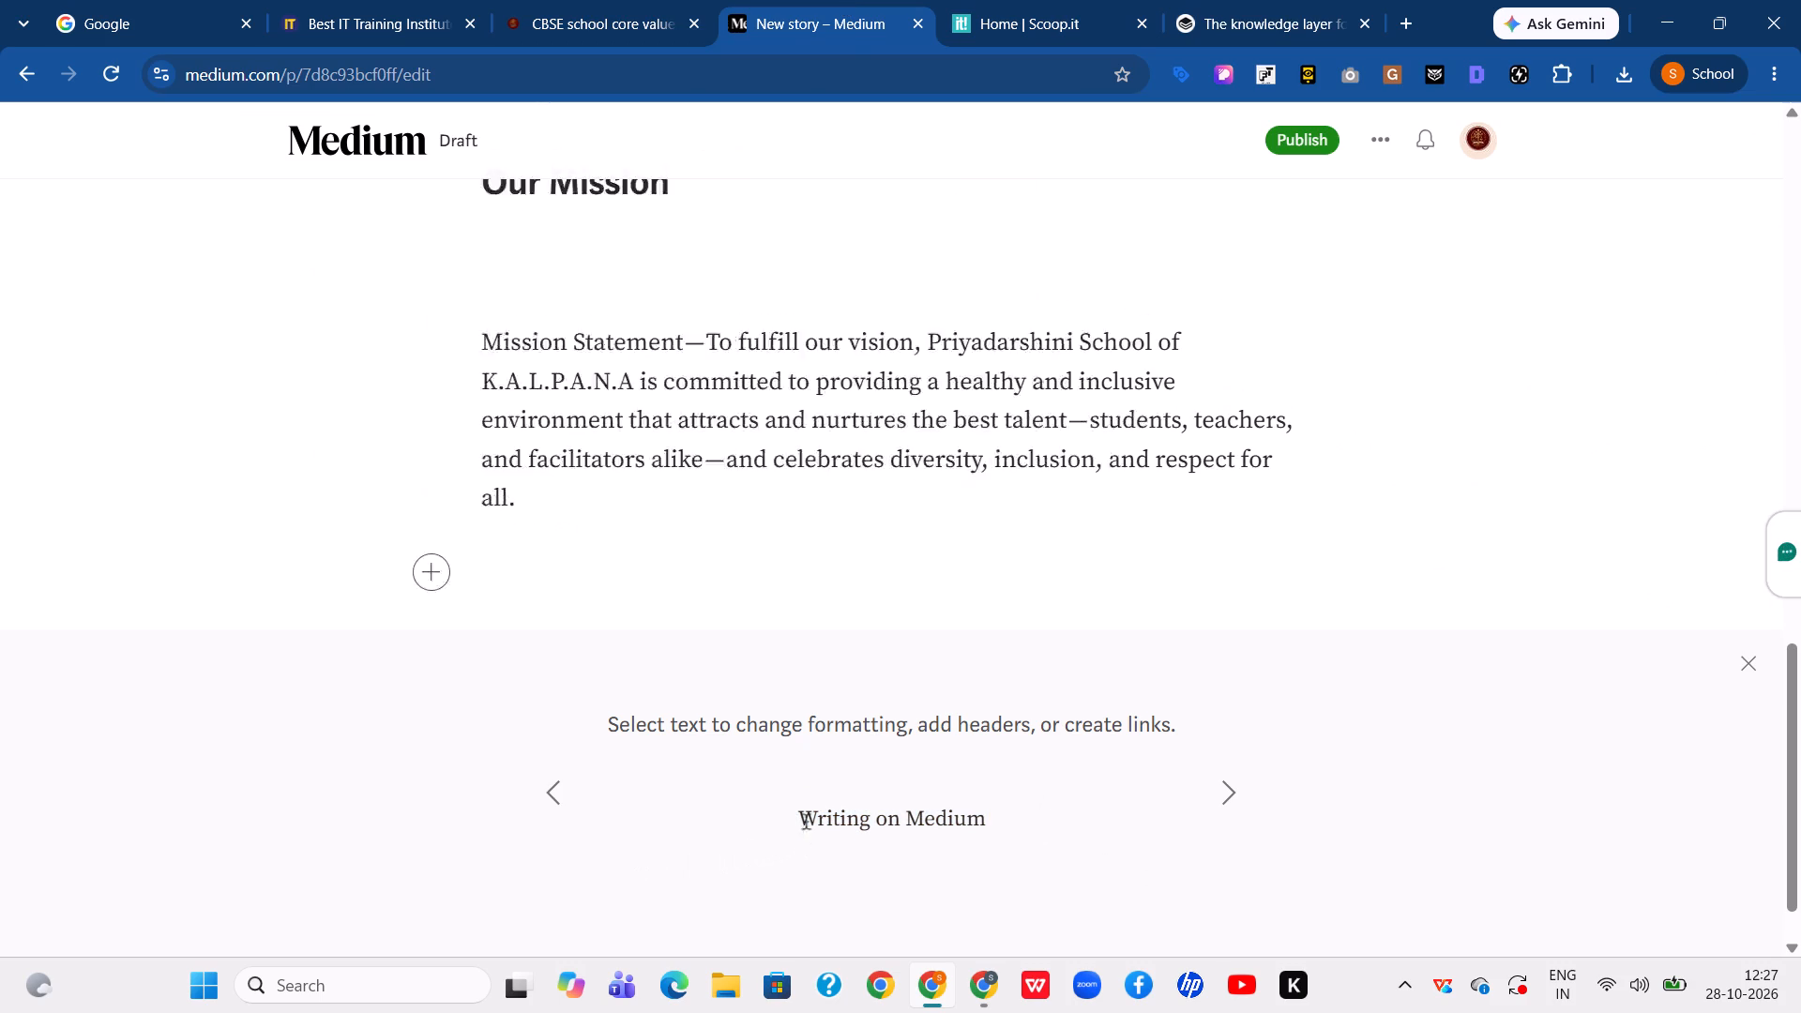
scroll(724, 509, "up", 3)
scroll(724, 509, "down", 8)
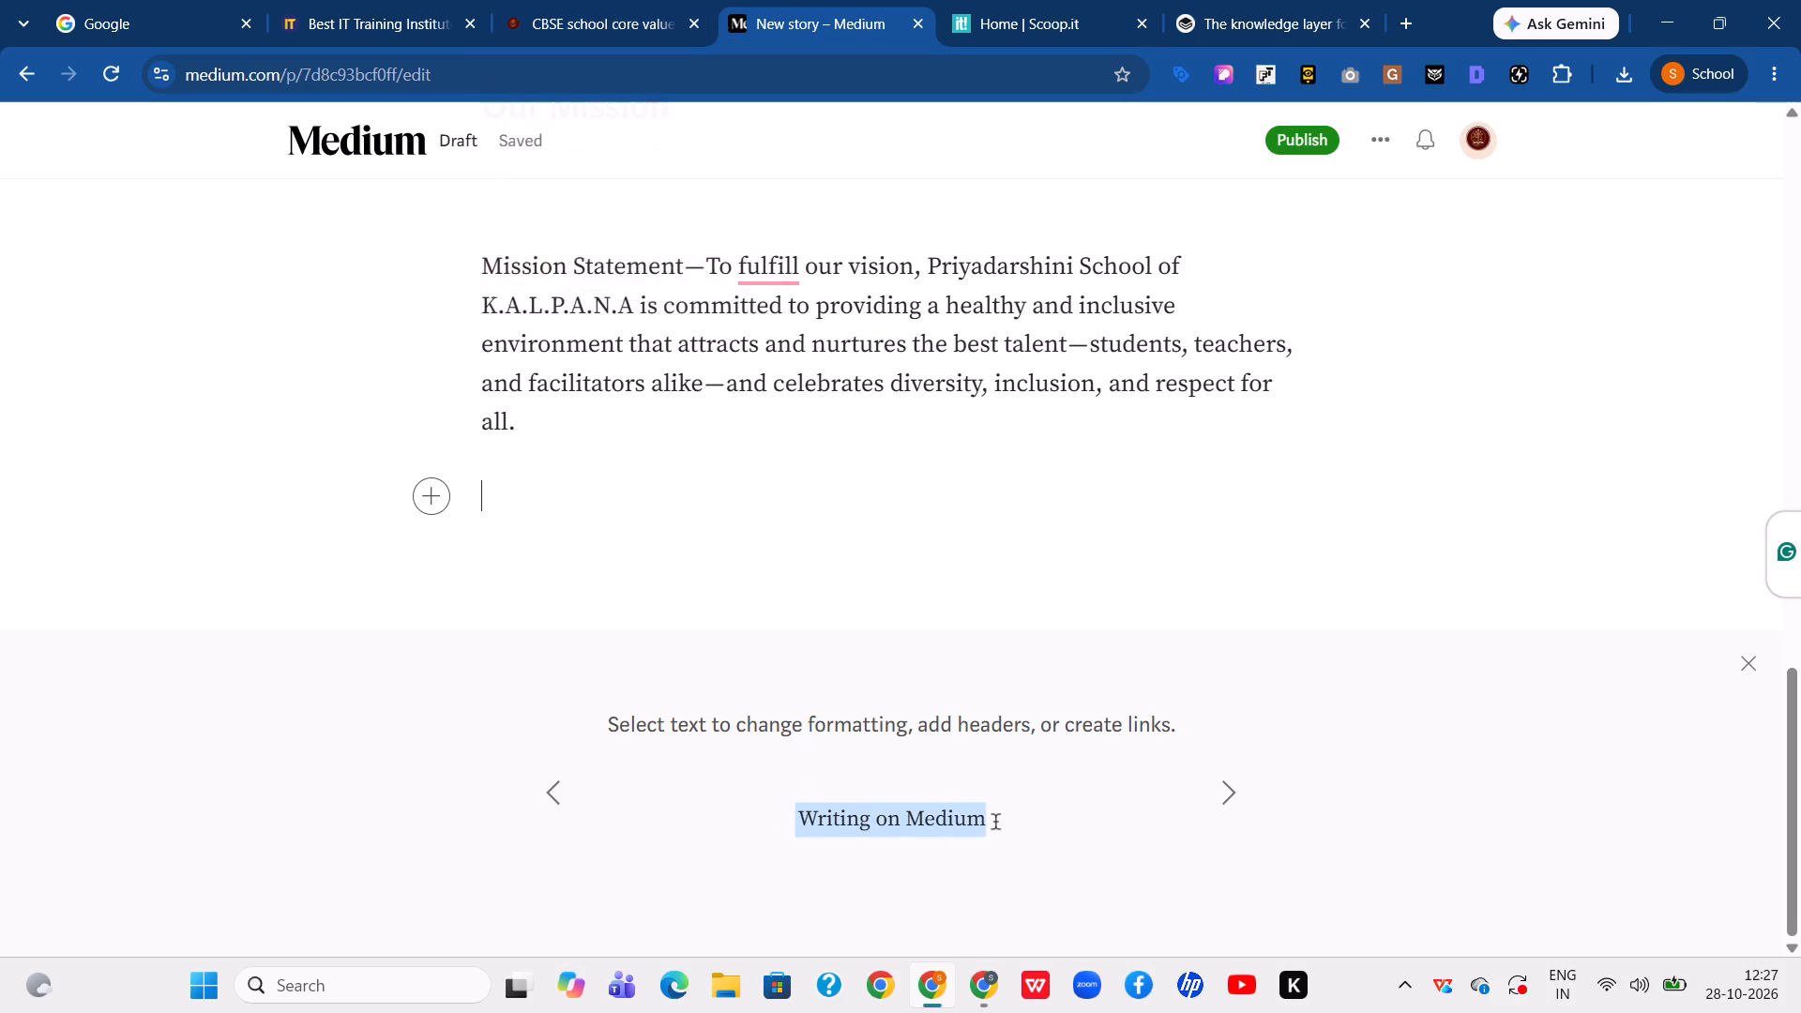
scroll(545, 475, "up", 4)
scroll(545, 475, "down", 1)
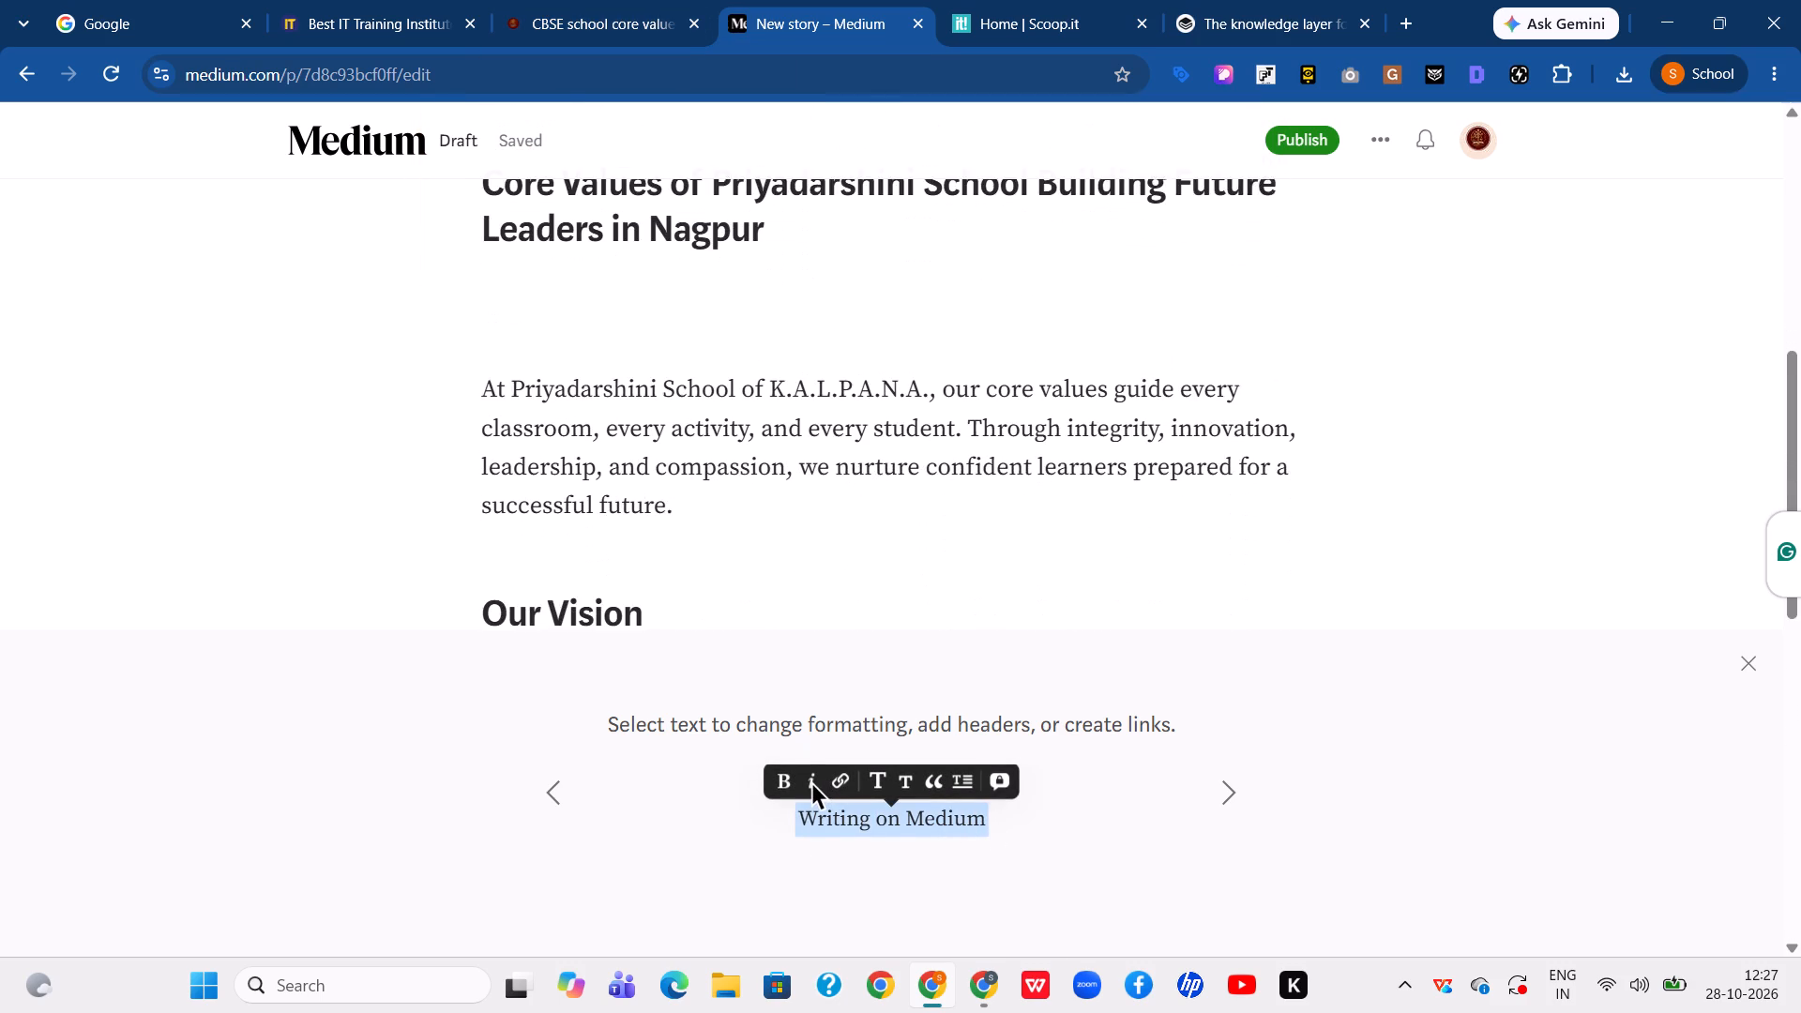
scroll(545, 475, "down", 1)
scroll(612, 270, "up", 1)
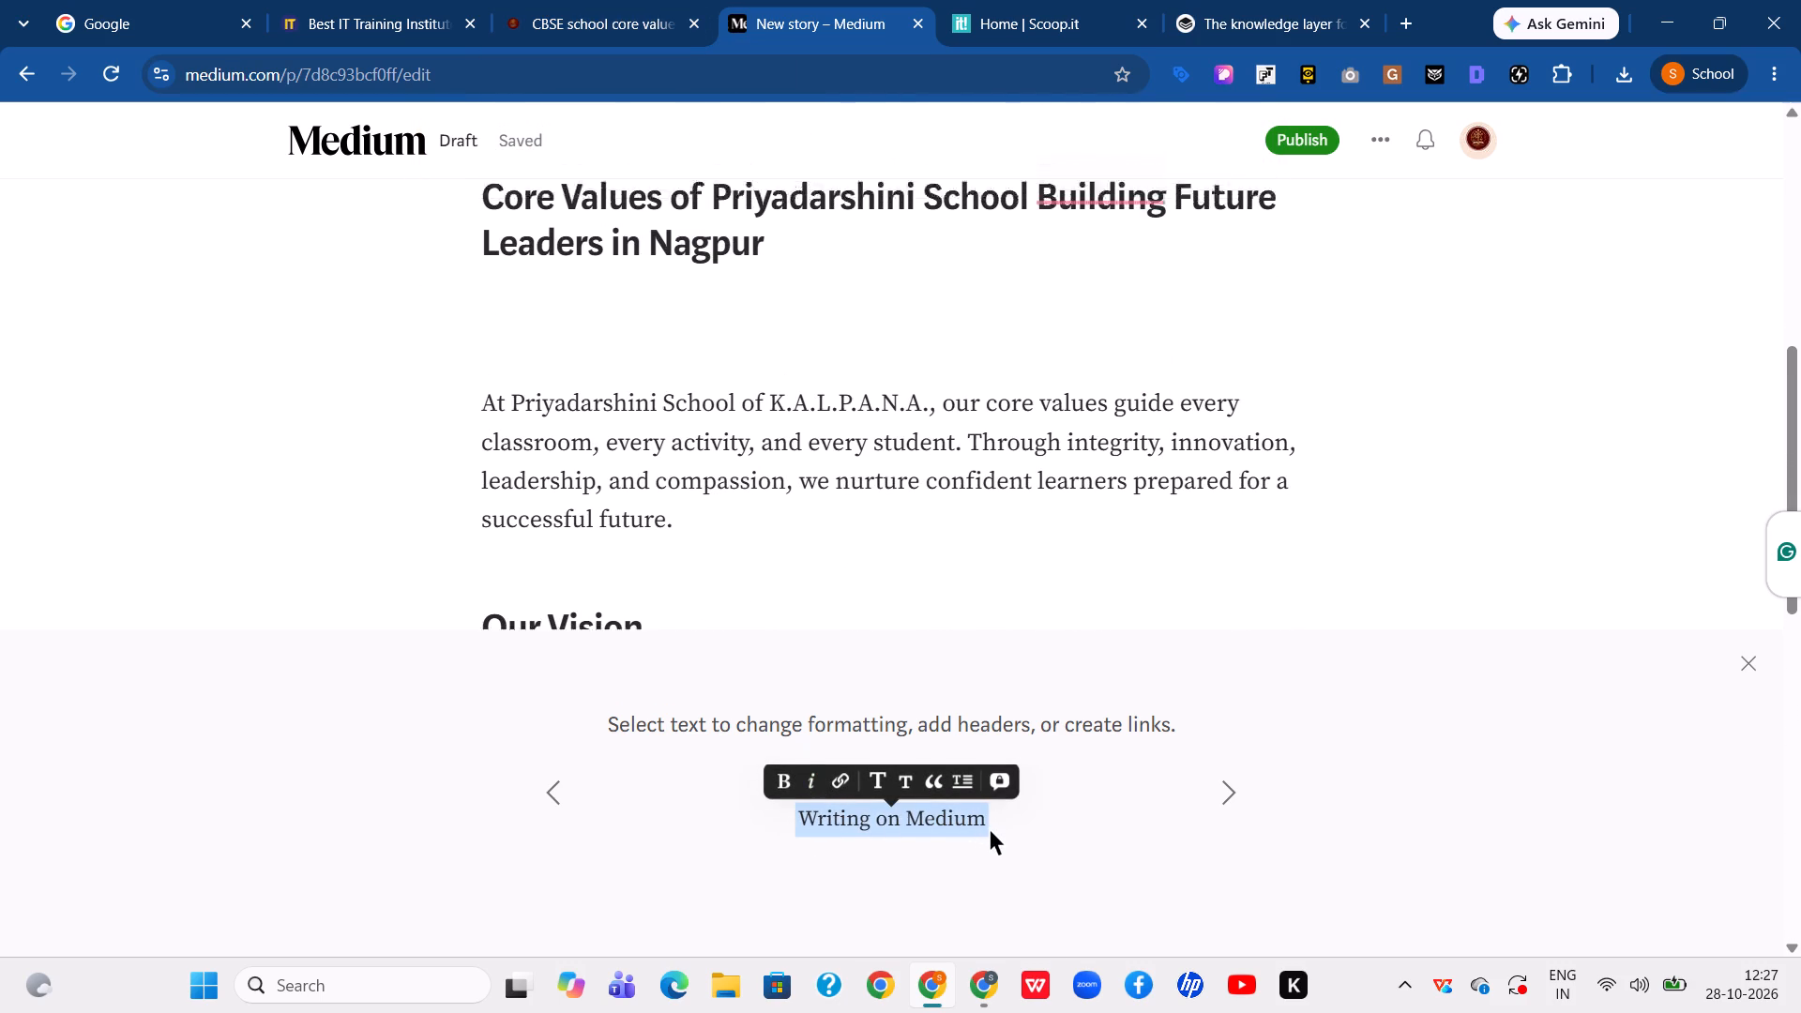
scroll(612, 270, "up", 3)
scroll(612, 270, "down", 3)
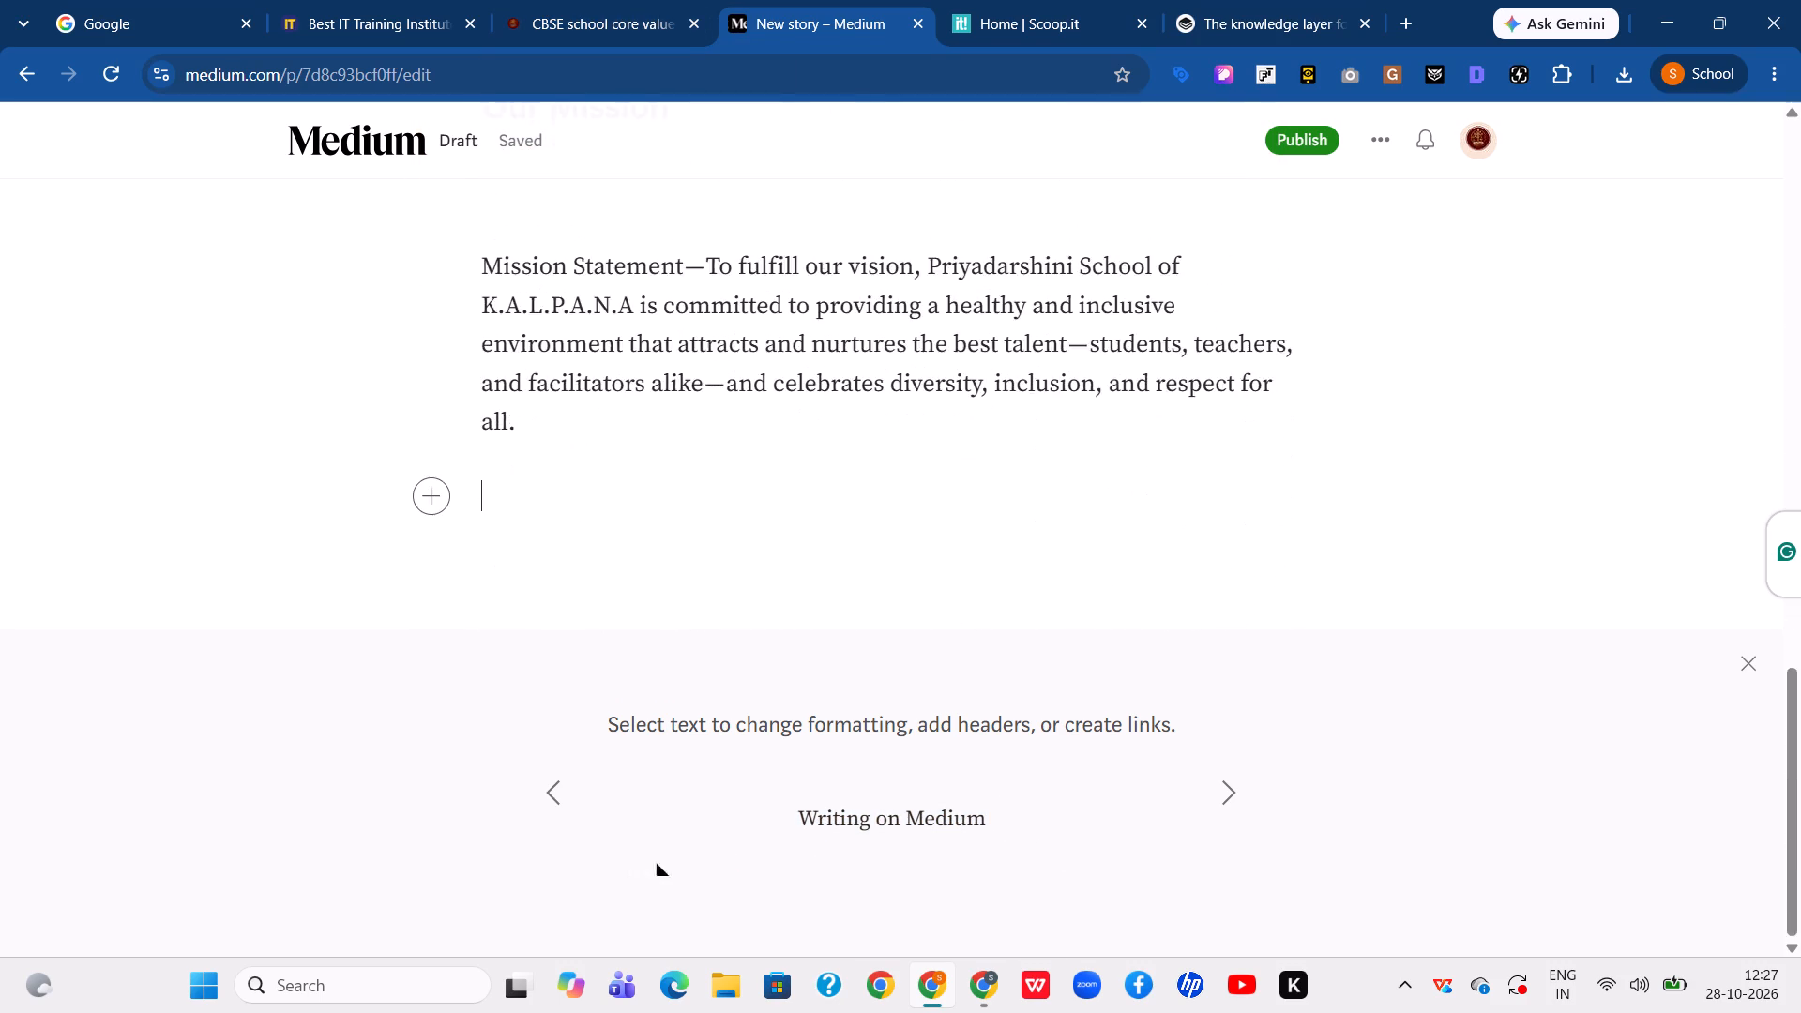
Copy the core values page text from "Why Families Choose Priyadarshini School" through "Shaping a Better Tomorrow, One Value at a Time.".
left_click(565, 0)
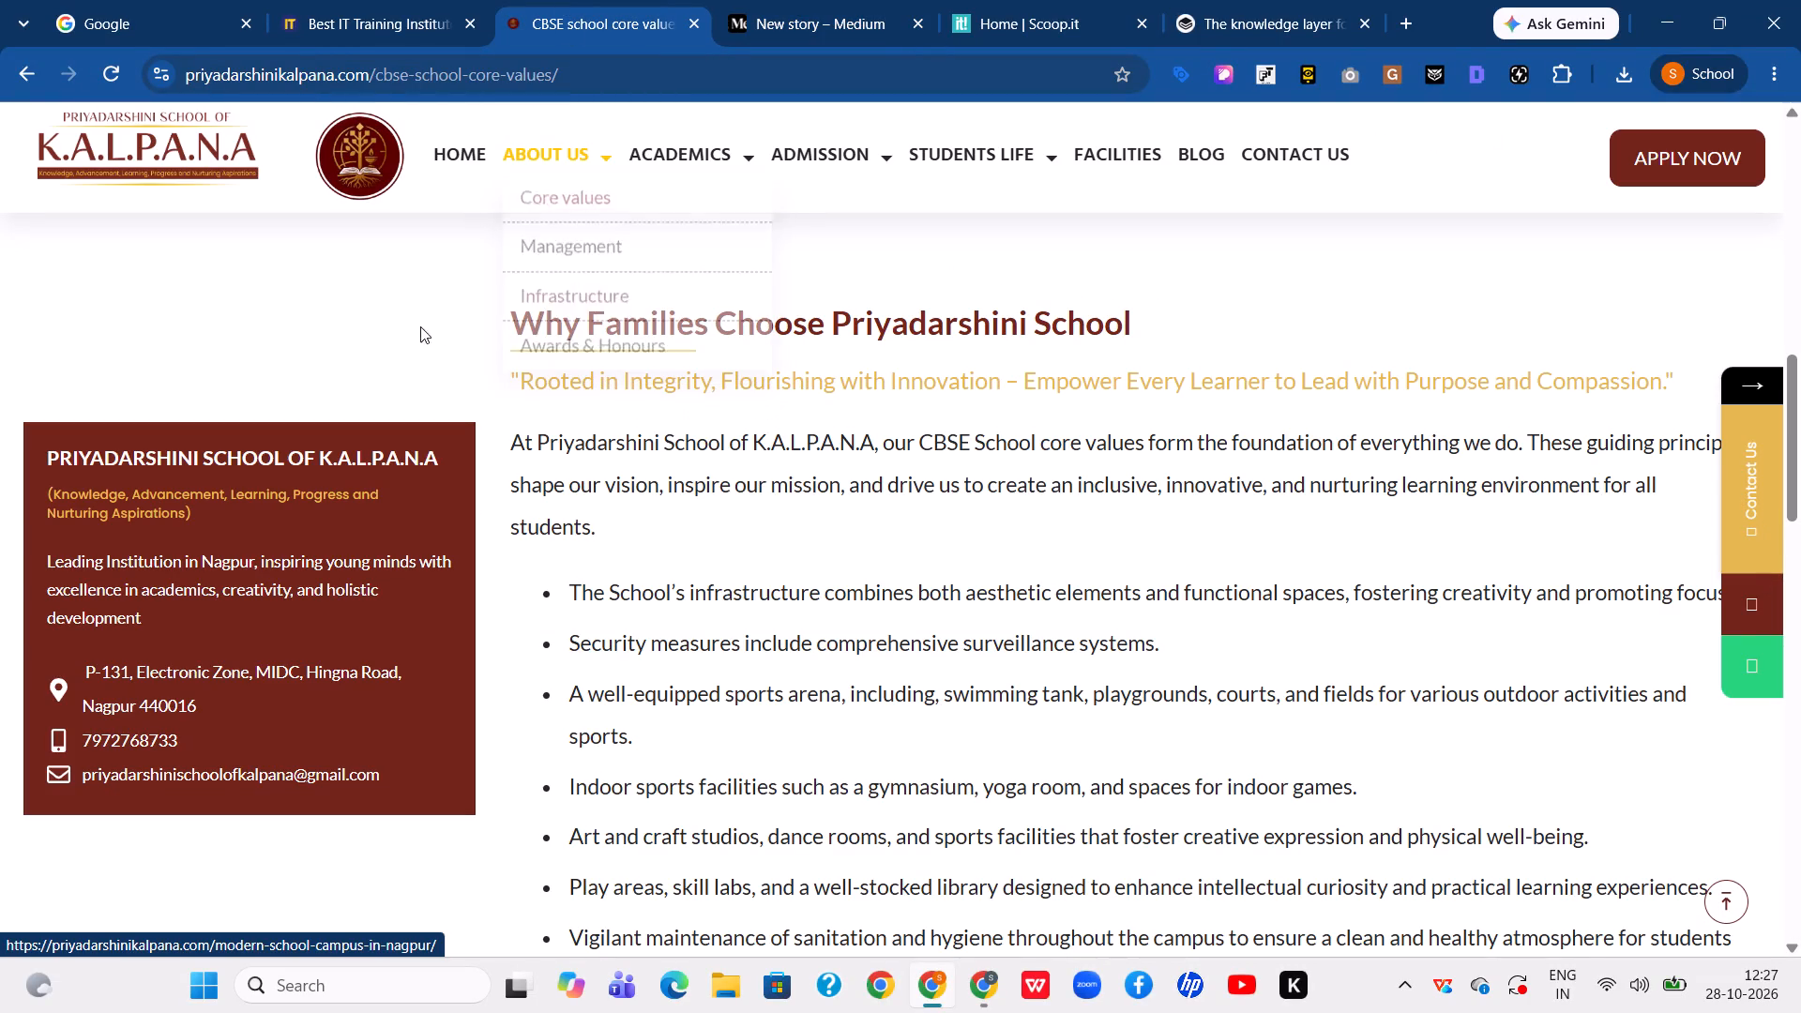
triple_click(640, 320)
left_click_drag(640, 320, 613, 559)
key("Down")
key("Down")
key("Down")
key("Down")
key("Down")
key("Down")
key("Down")
key("Down")
key("Down")
key("Down")
key("Down")
key("Down")
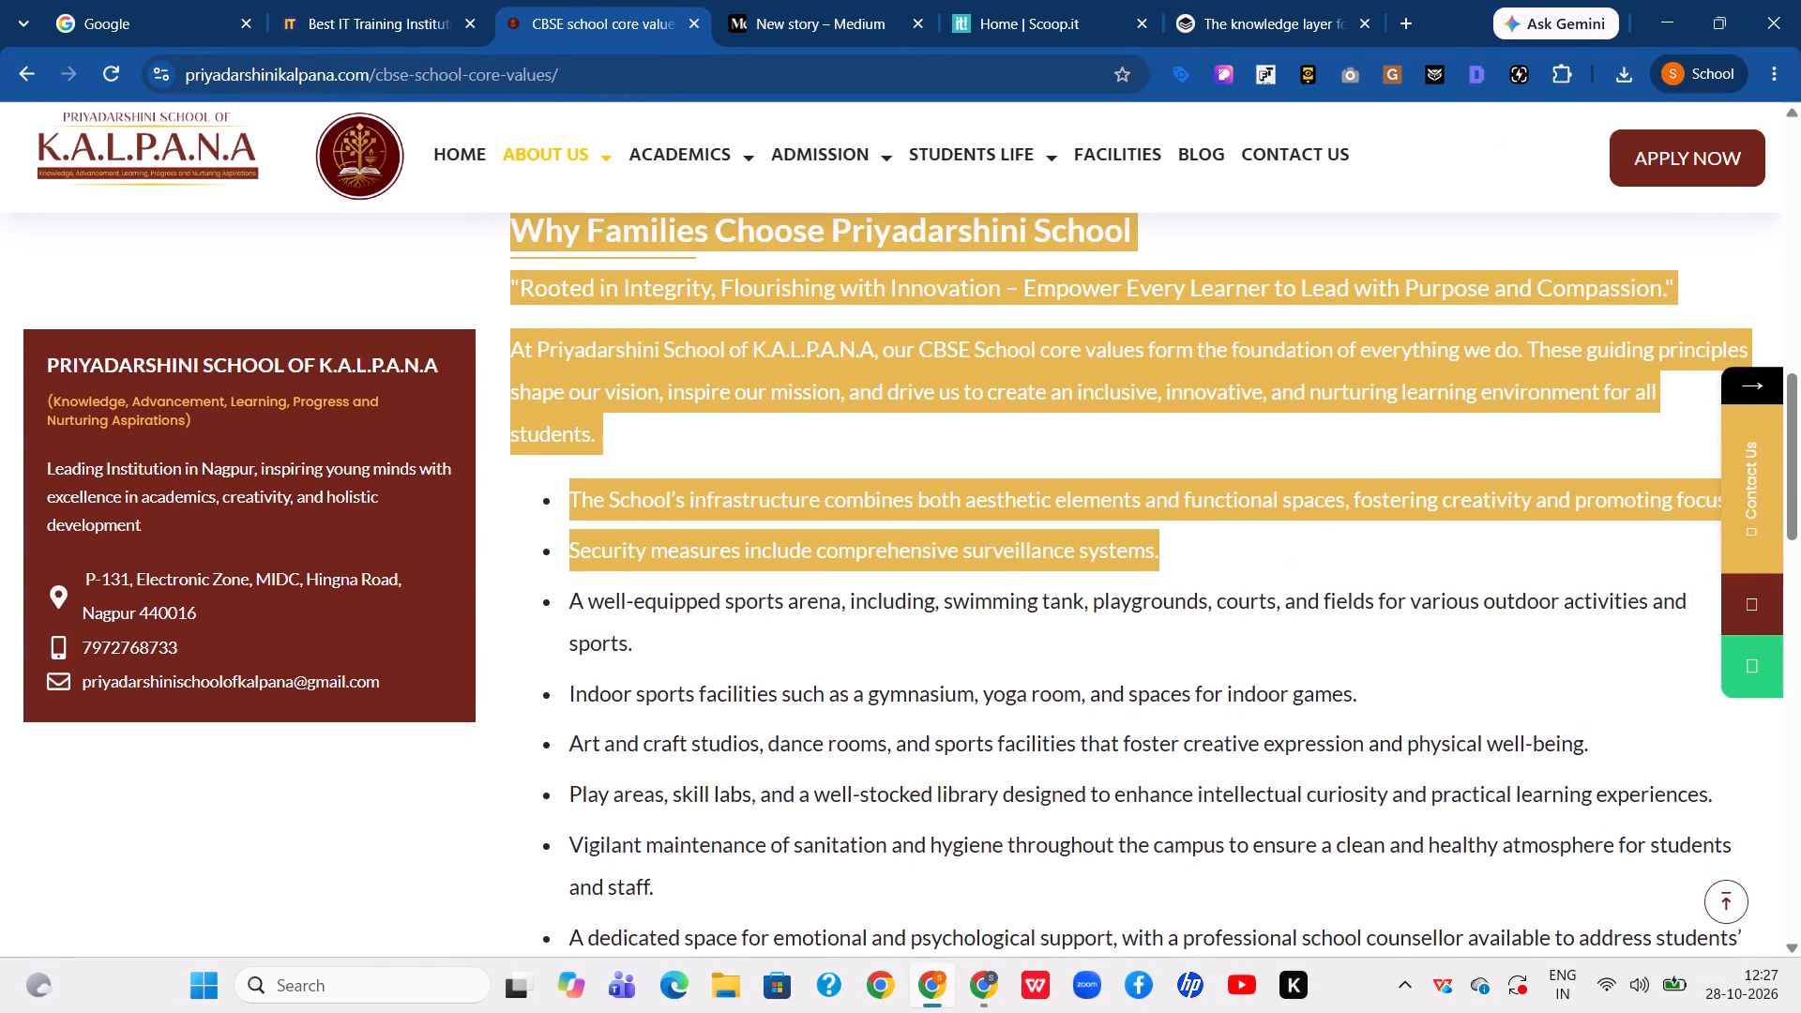
left_click_drag(613, 559, 622, 605)
key("Down")
key("Down")
key("Down")
key("Down")
key("Down")
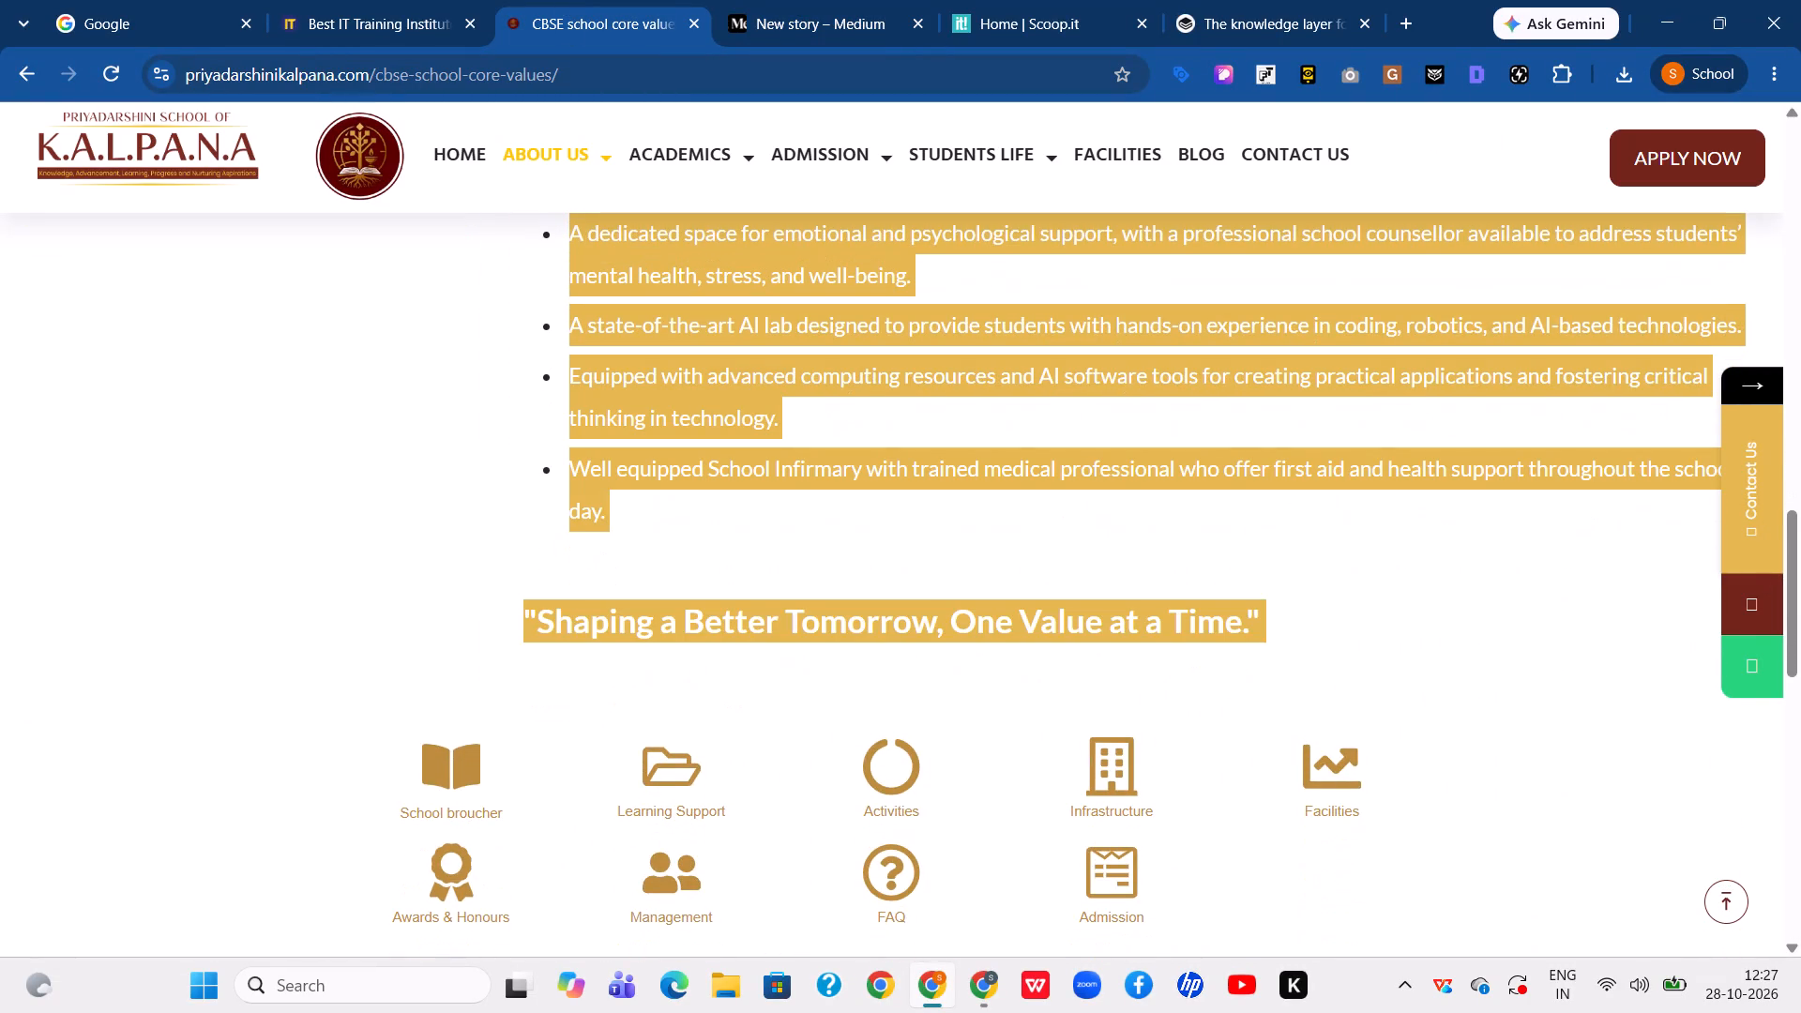
left_click_drag(622, 605, 622, 617)
key("ctrl+c")
left_click(622, 617)
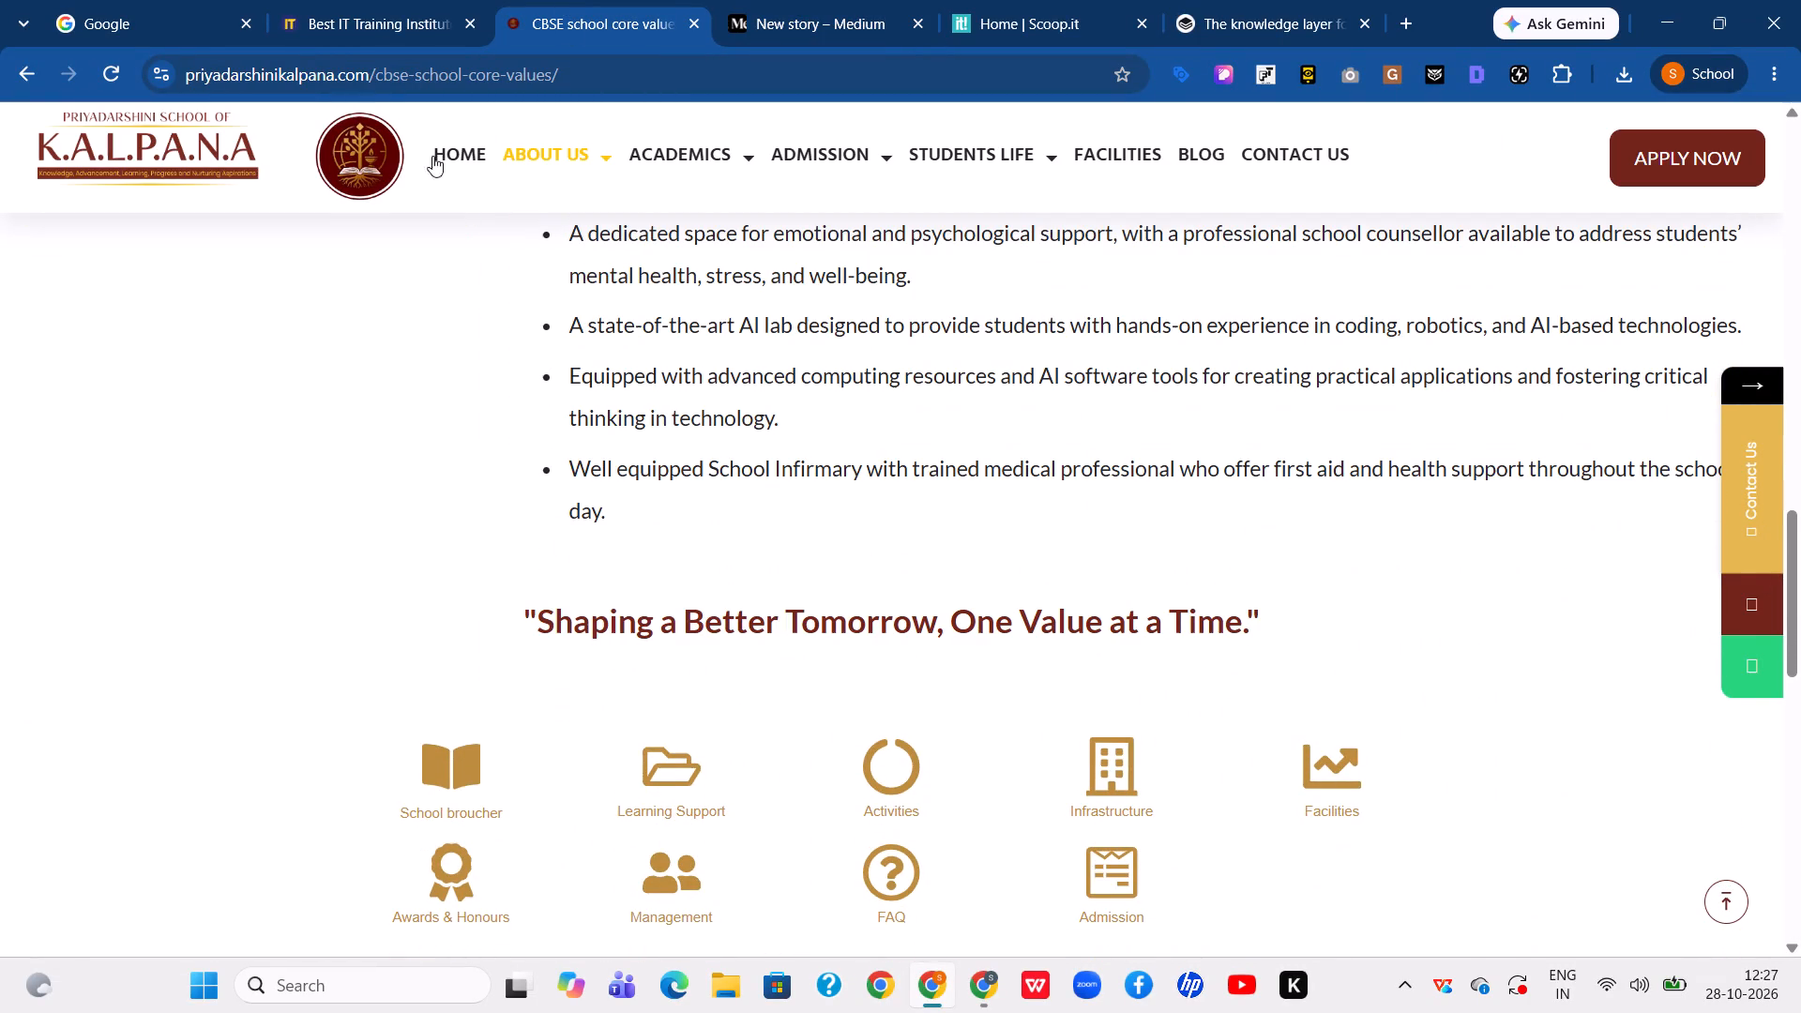
Open the school website's home page, reload it and select its web address.
left_click(471, 149)
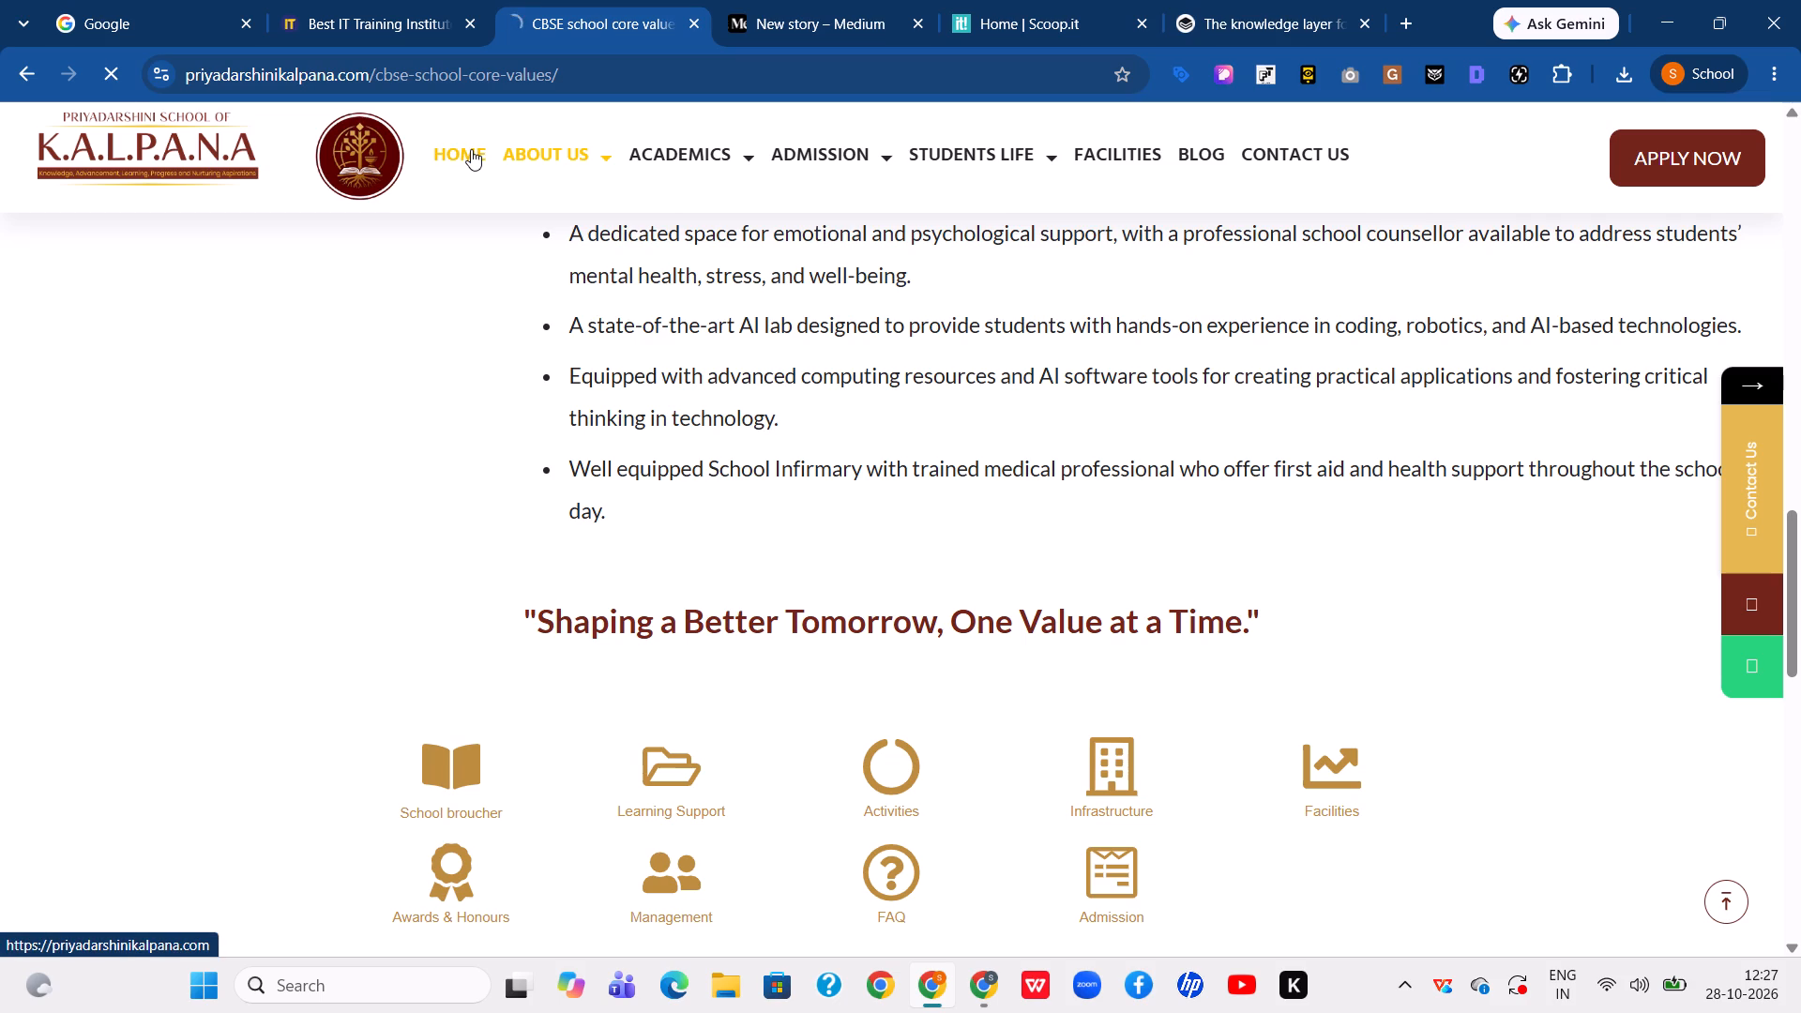
scroll(502, 452, "down", 5)
scroll(502, 452, "up", 1)
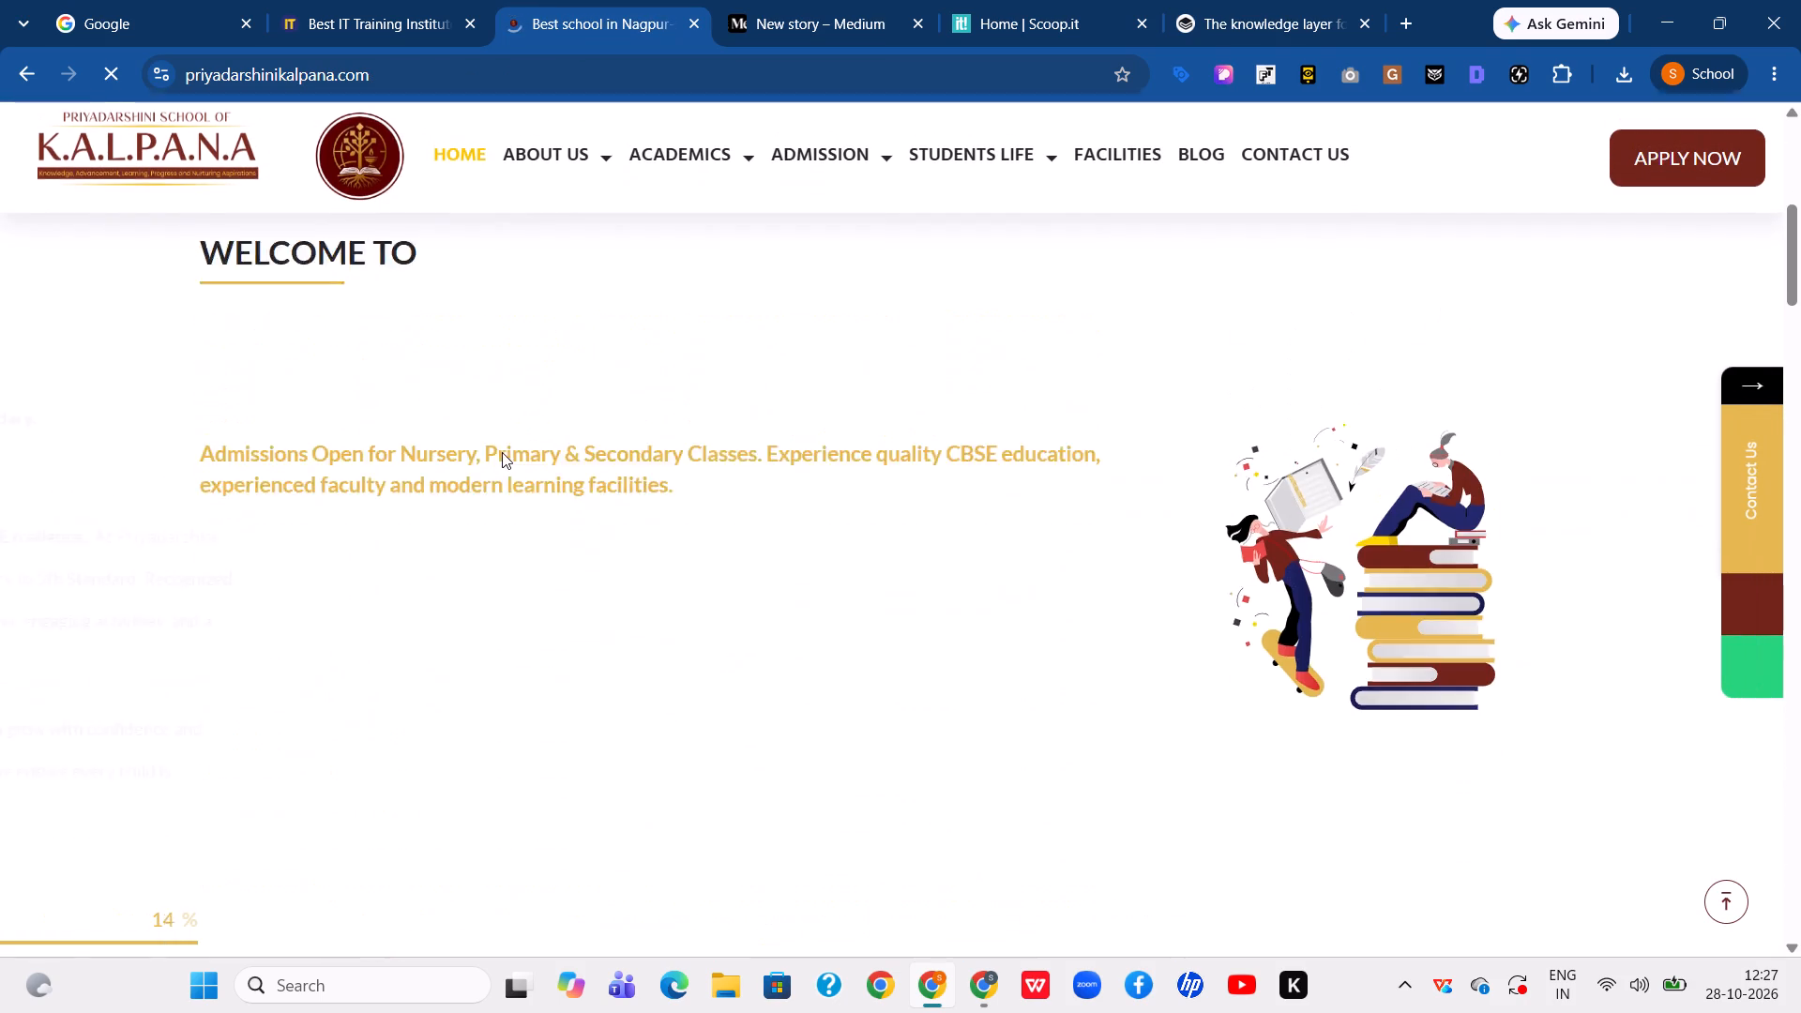
scroll(502, 452, "up", 2)
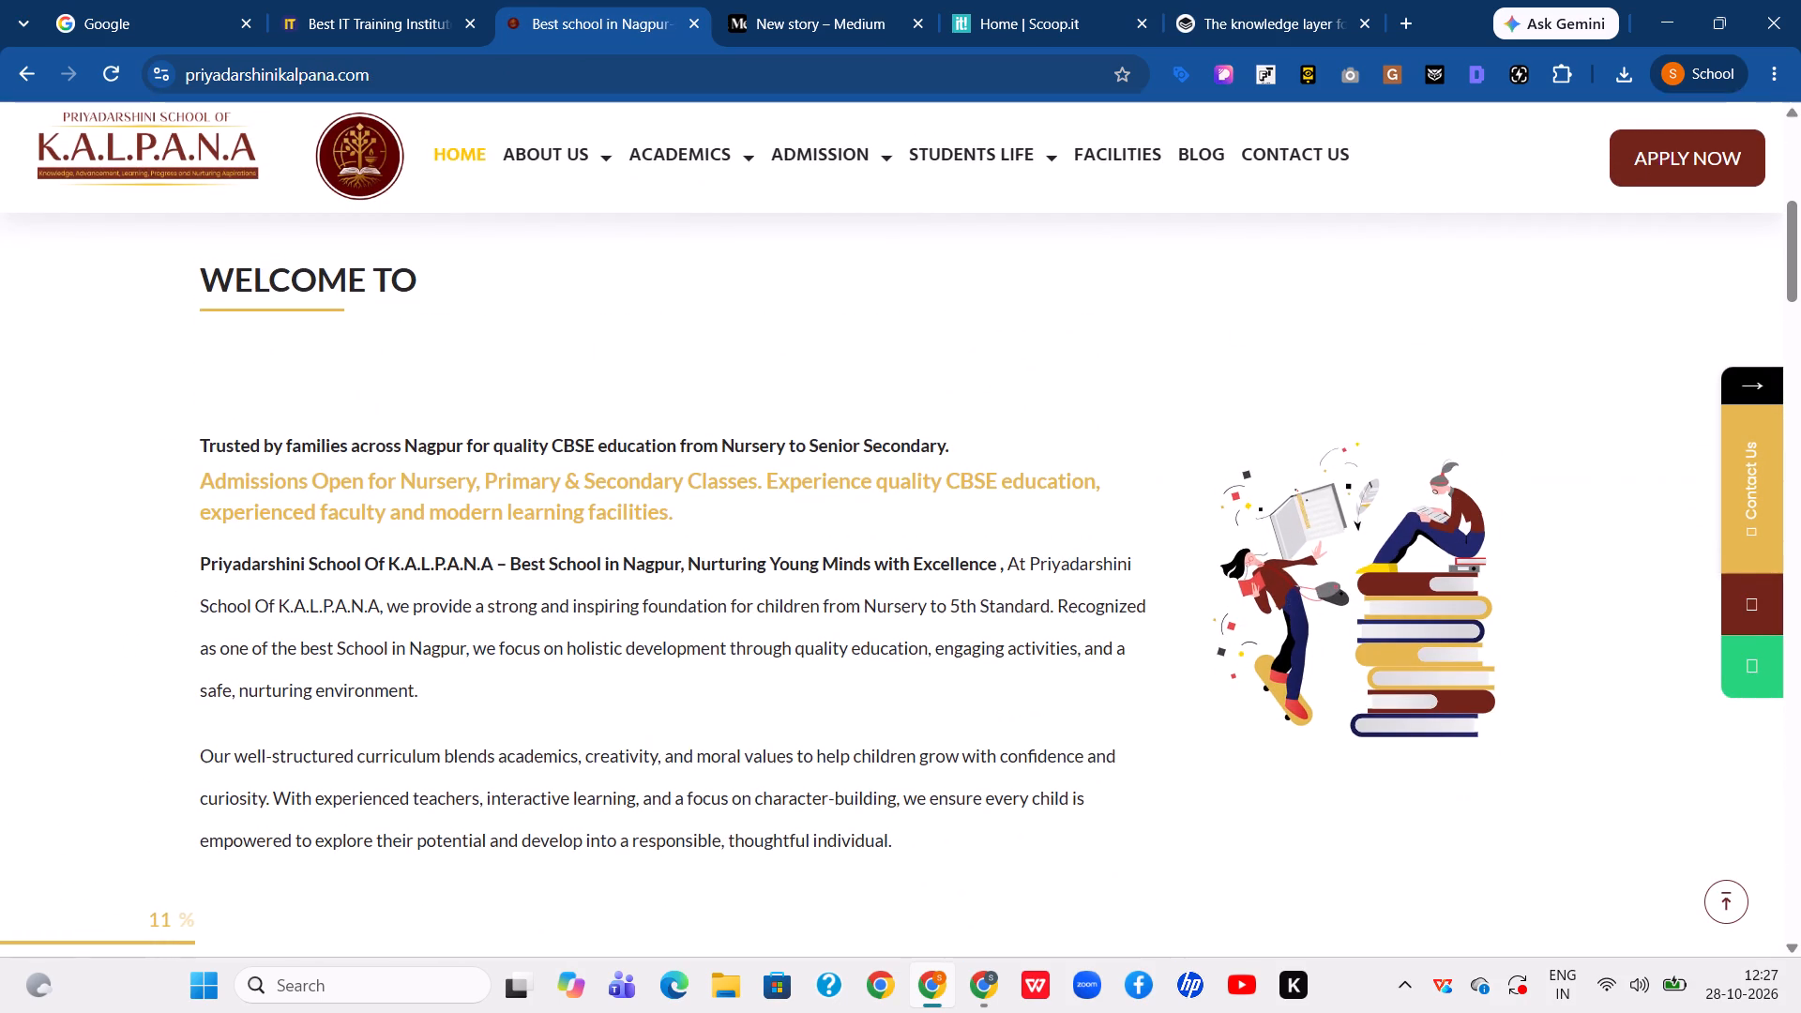
left_click(110, 57)
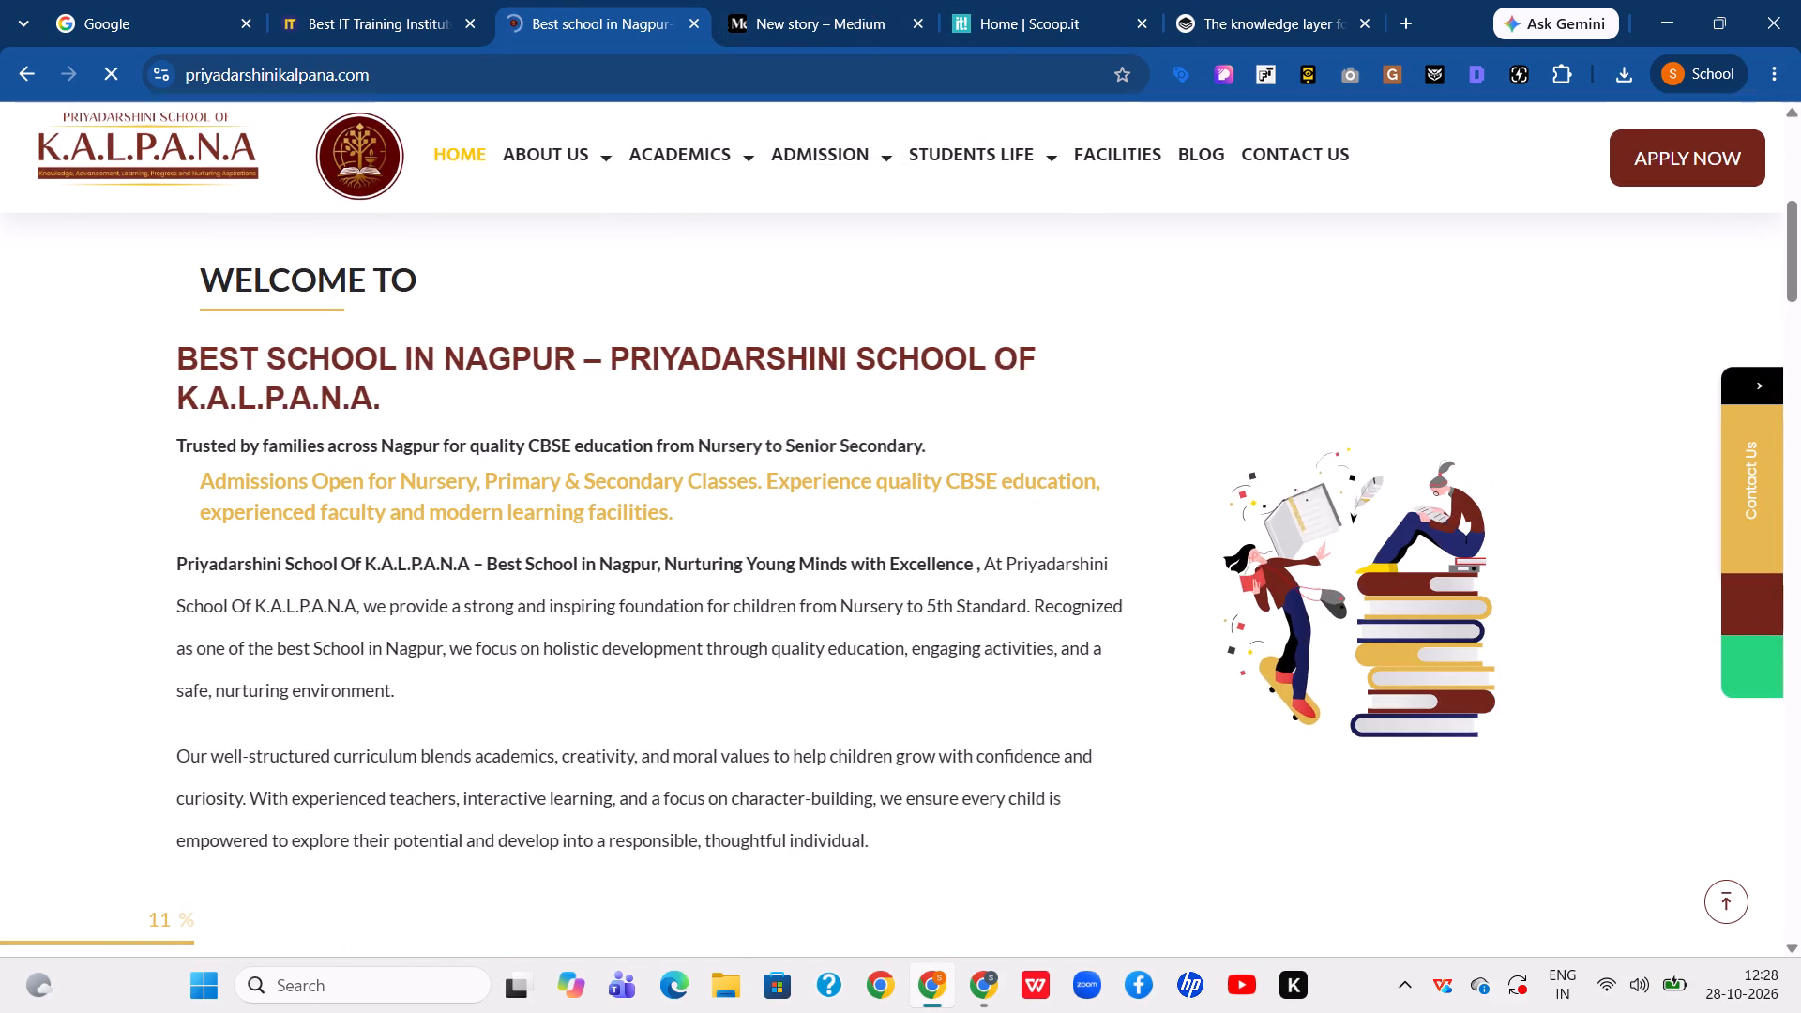
left_click(513, 64)
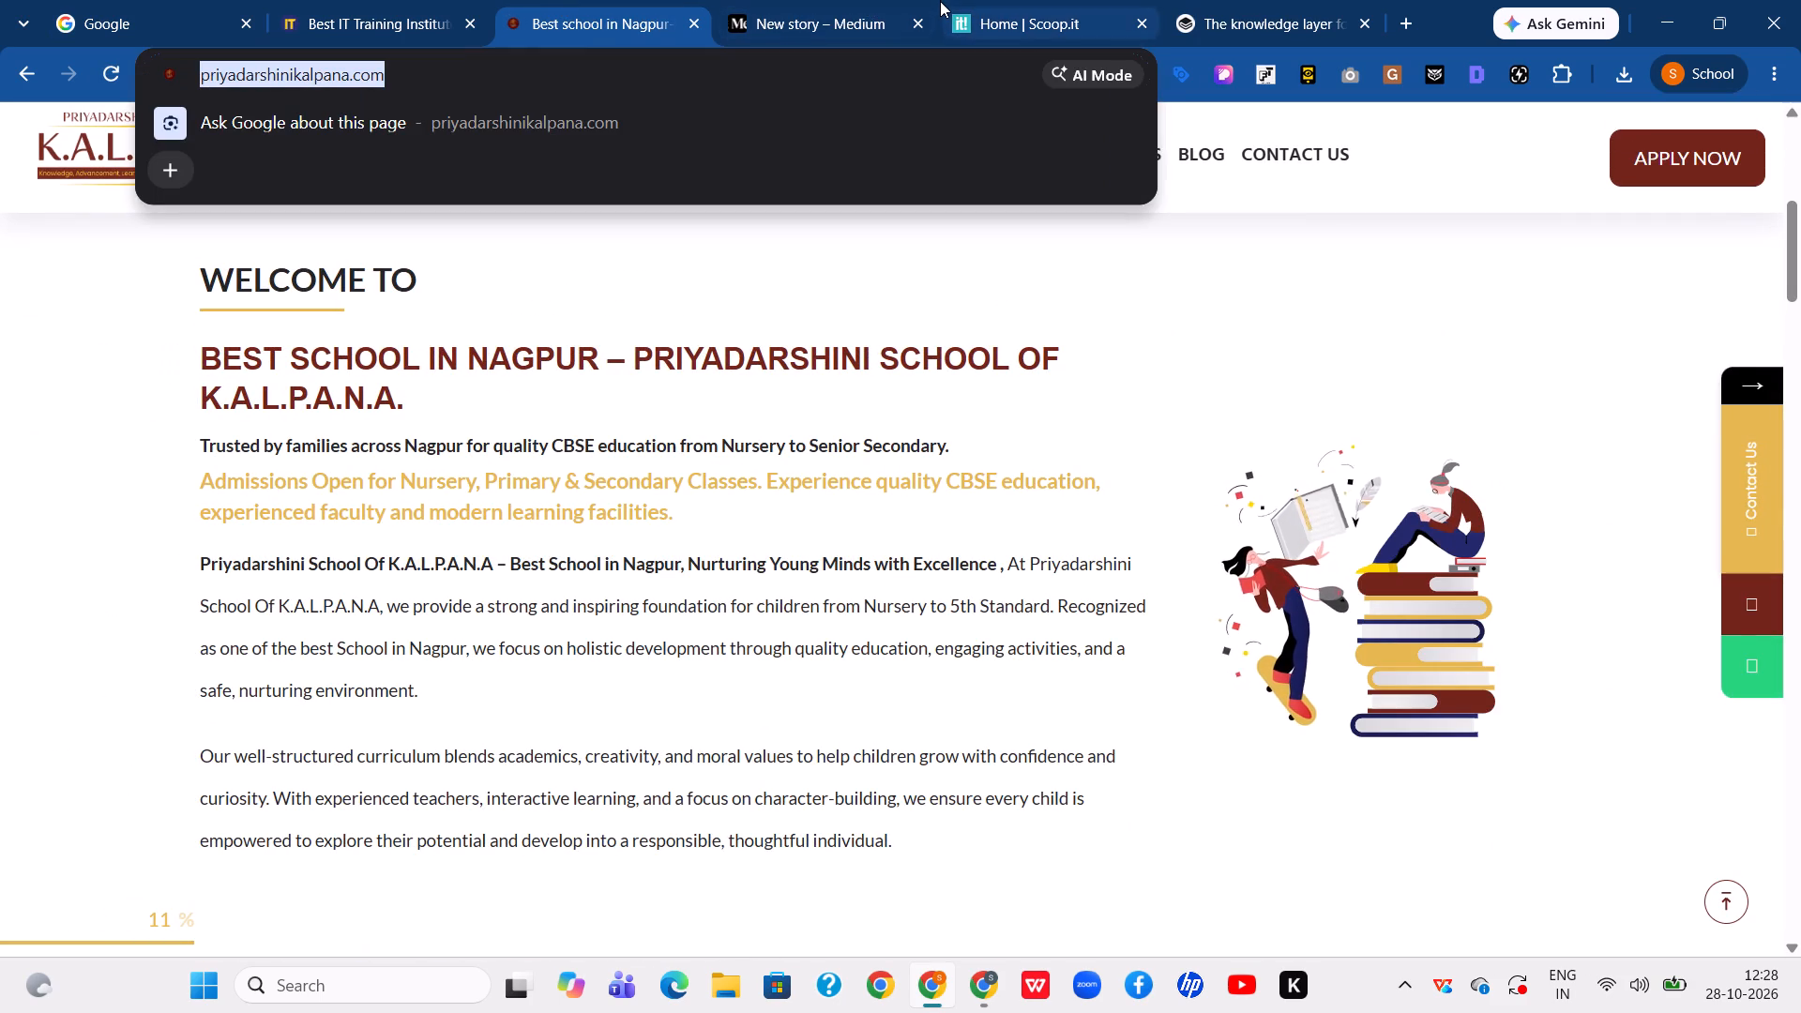
Paste the copied core values page text at the end of the Medium story and remove the trailing blank space.
left_click(940, 1)
left_click(883, 0)
key("ctrl+v")
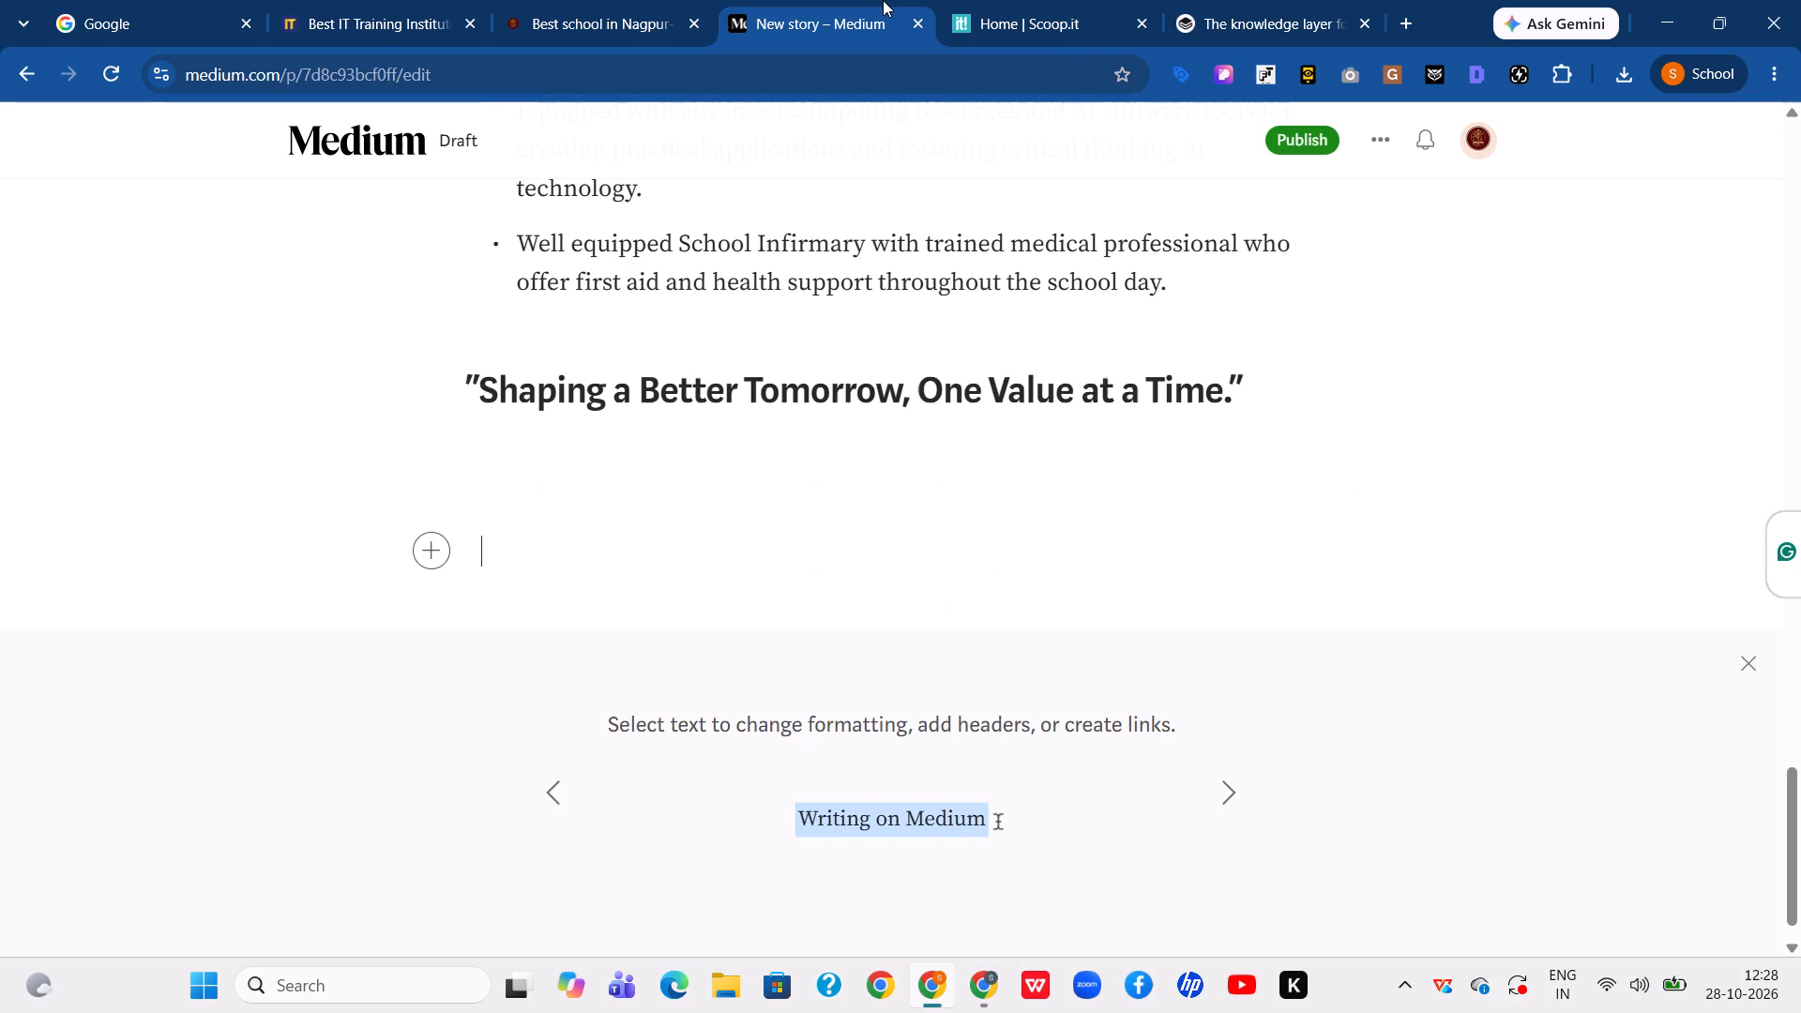
key("BackSpace")
key("BackSpace")
Link the phrase "best School in Nagpur" in the Medium story's opening paragraph to the school home page, priyadarshinikalpana.com.
scroll(481, 341, "up", 8)
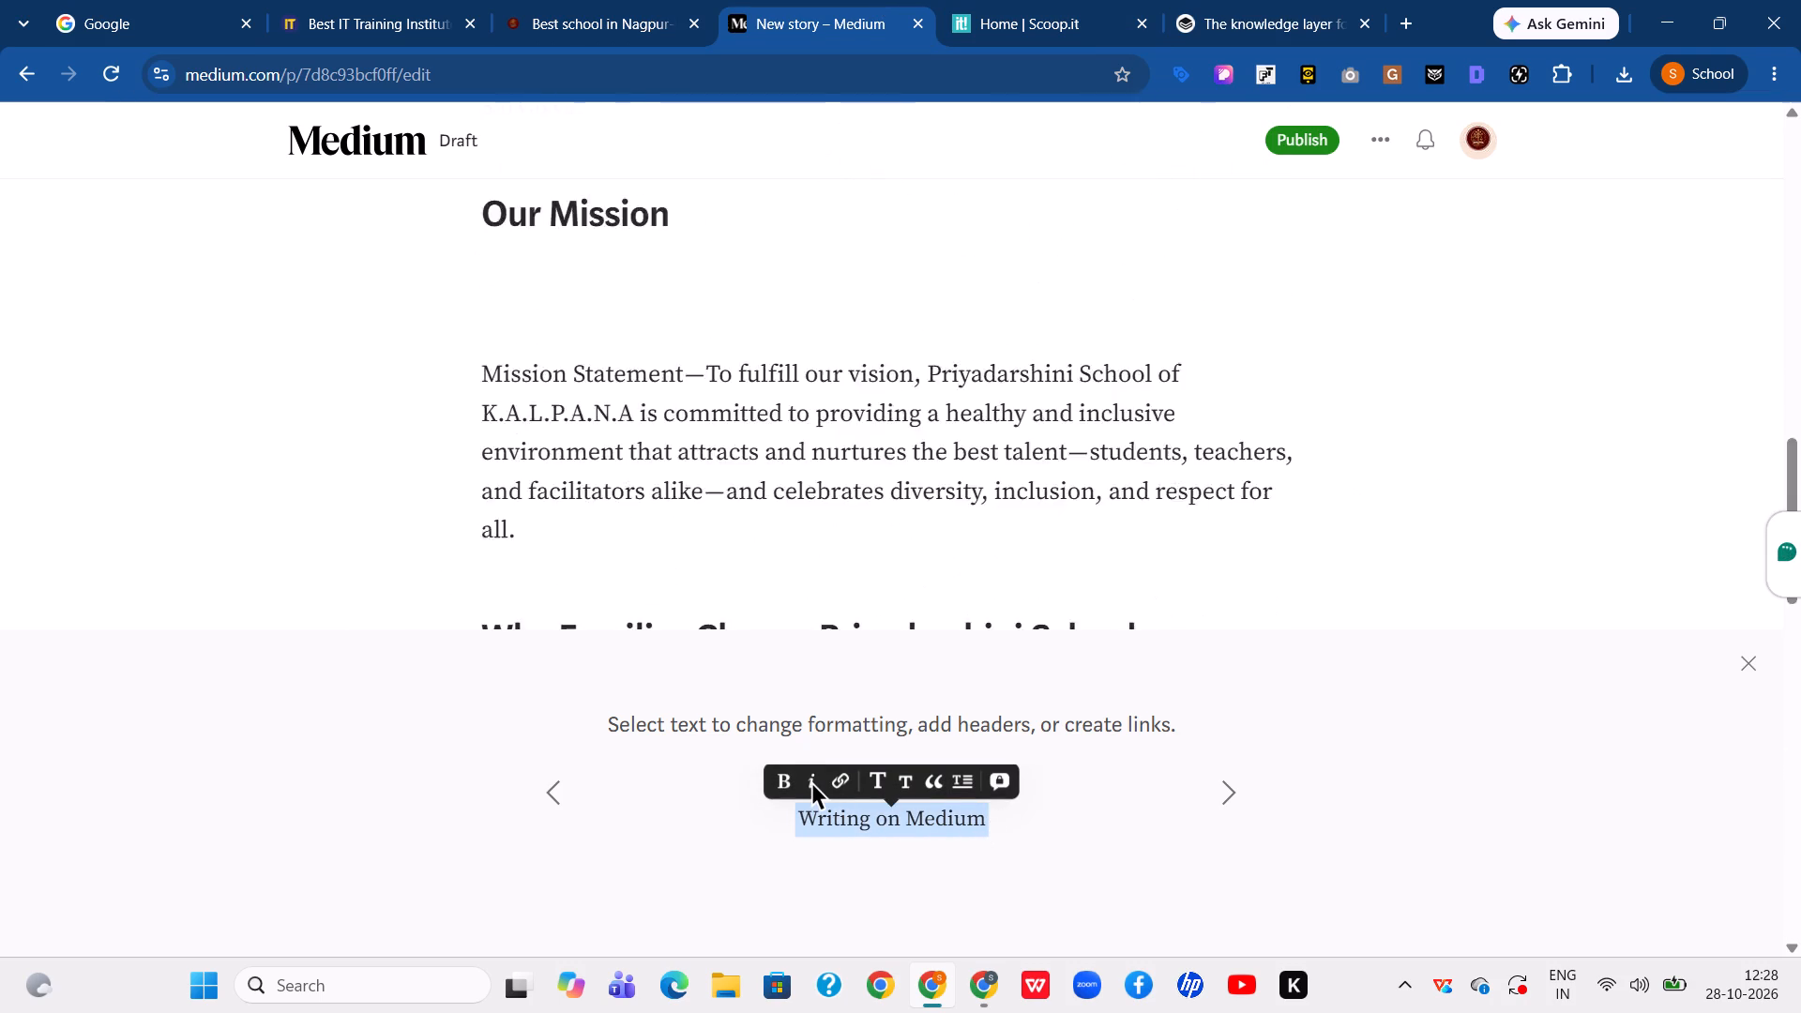
scroll(373, 171, "up", 6)
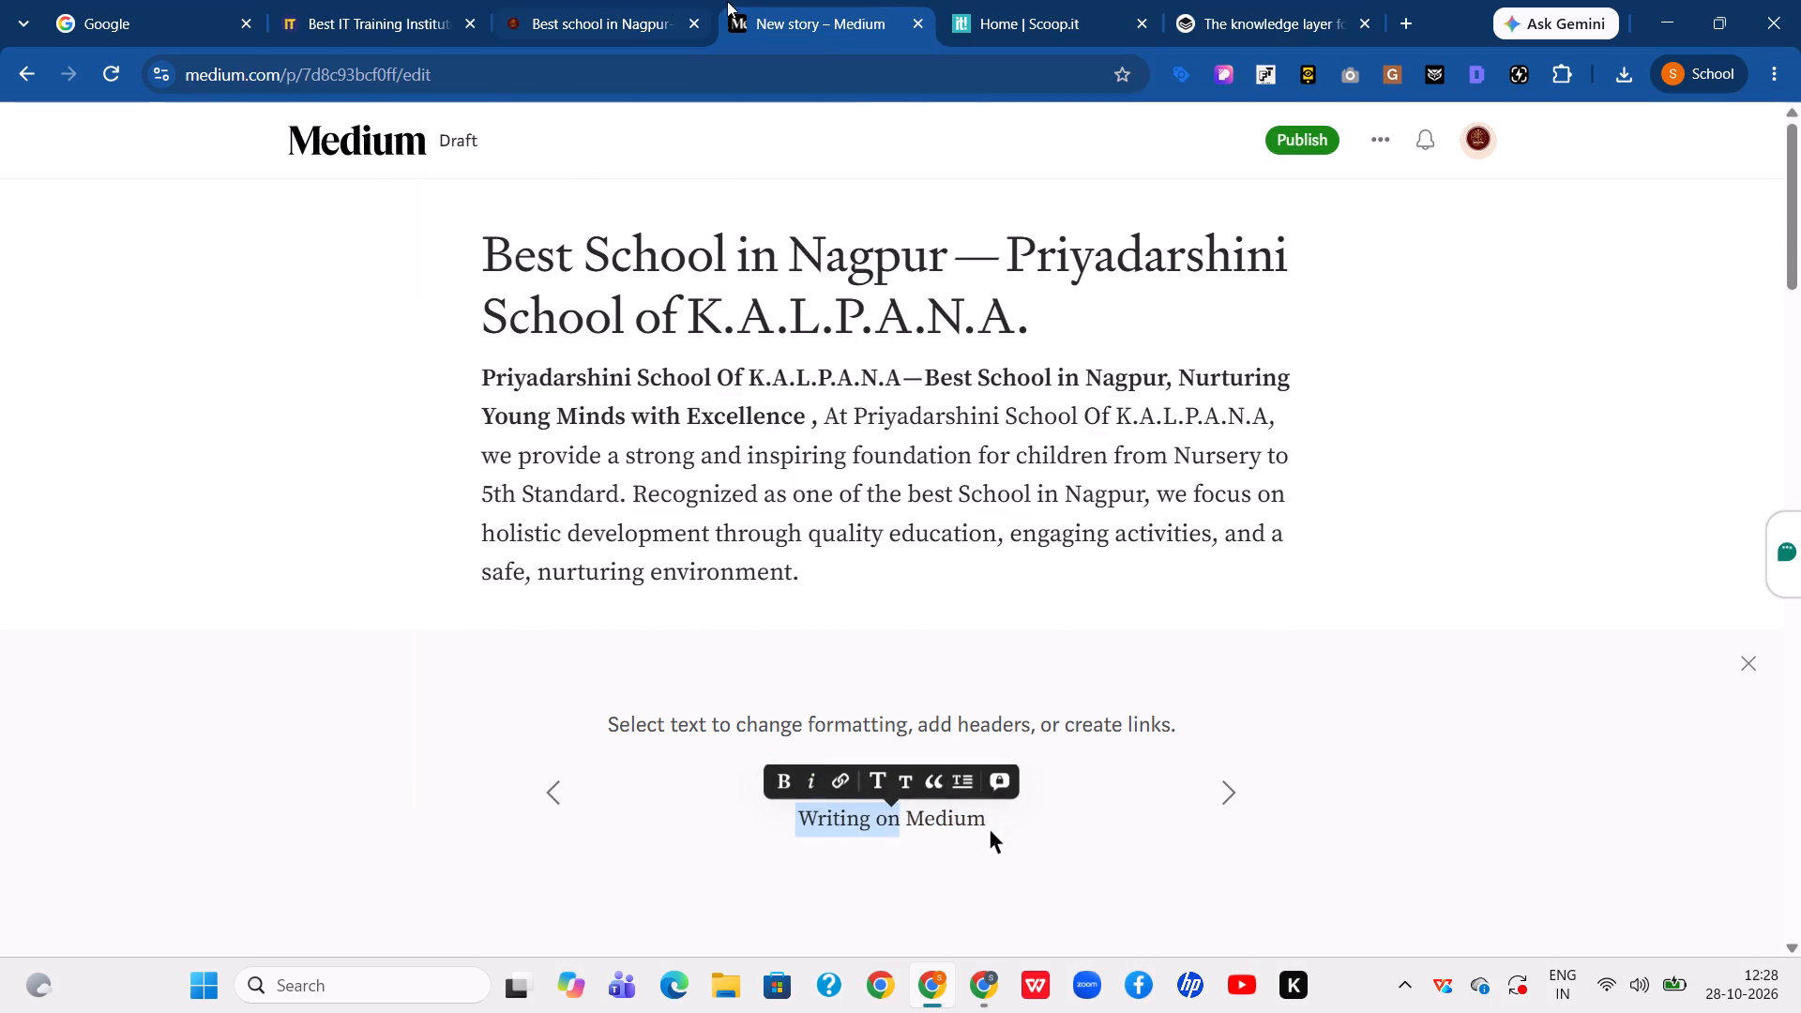
left_click(648, 0)
key("ctrl+c")
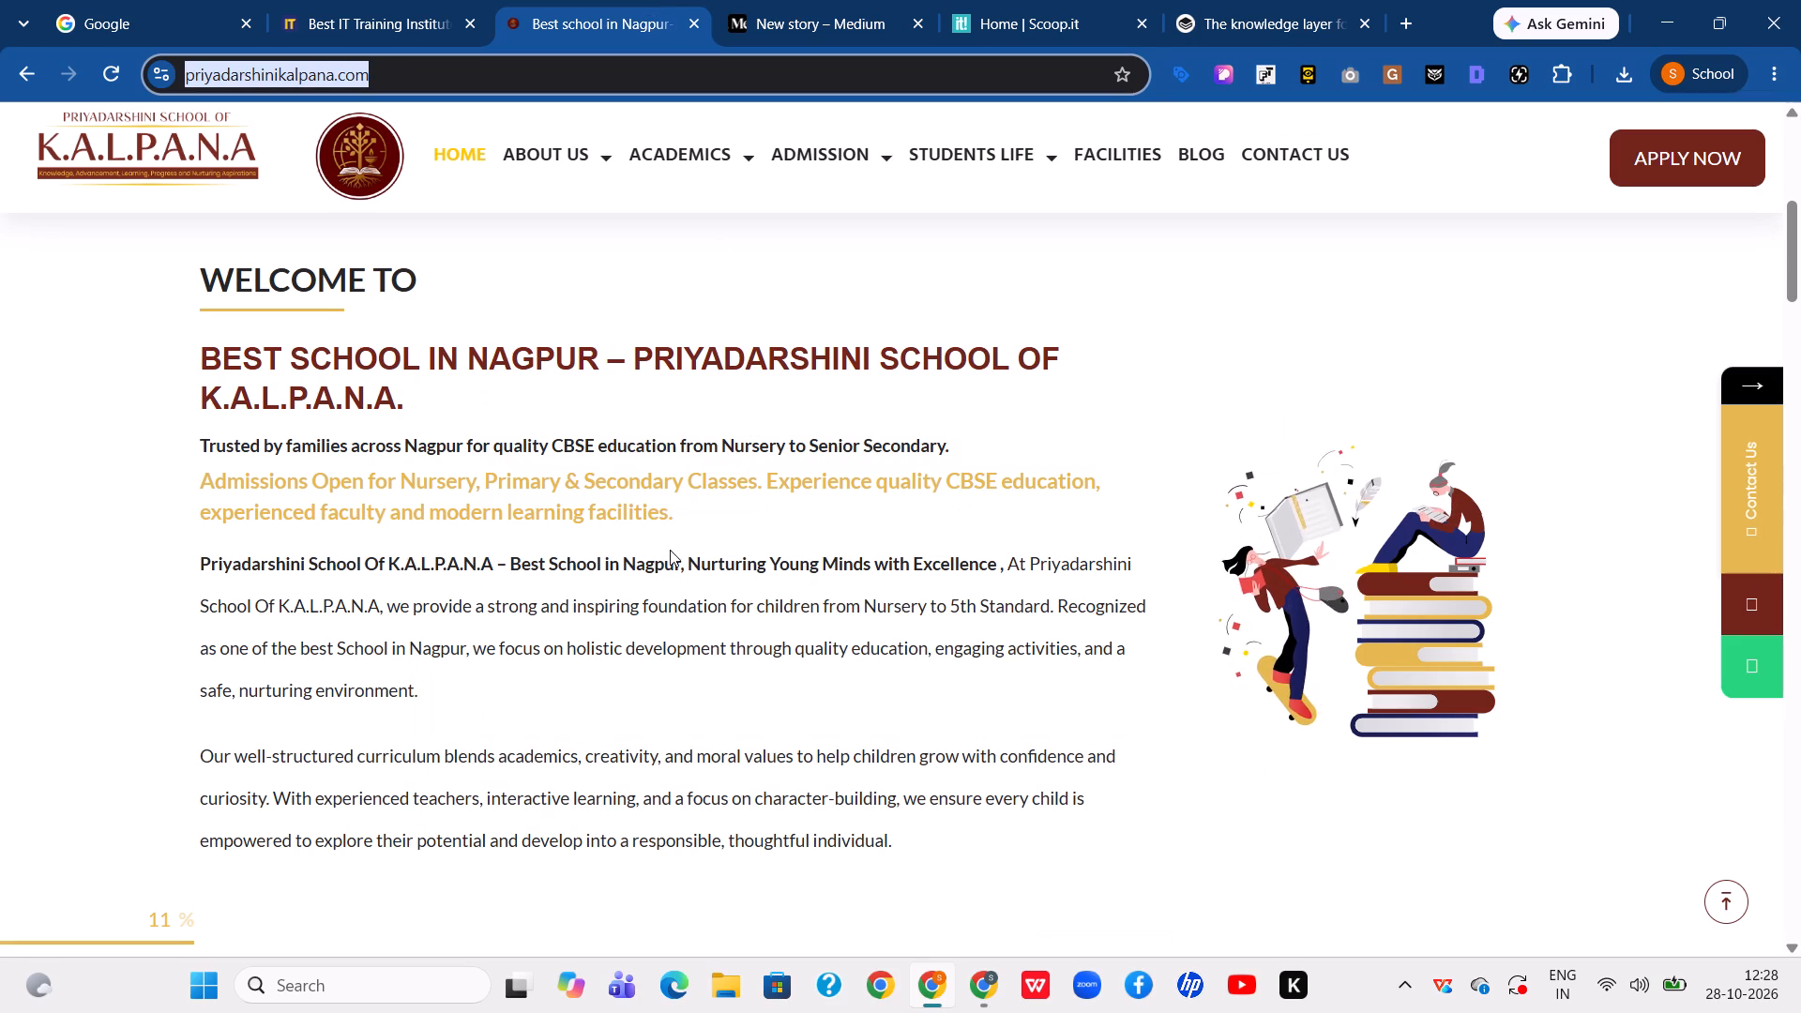
left_click(670, 550)
left_click(794, 0)
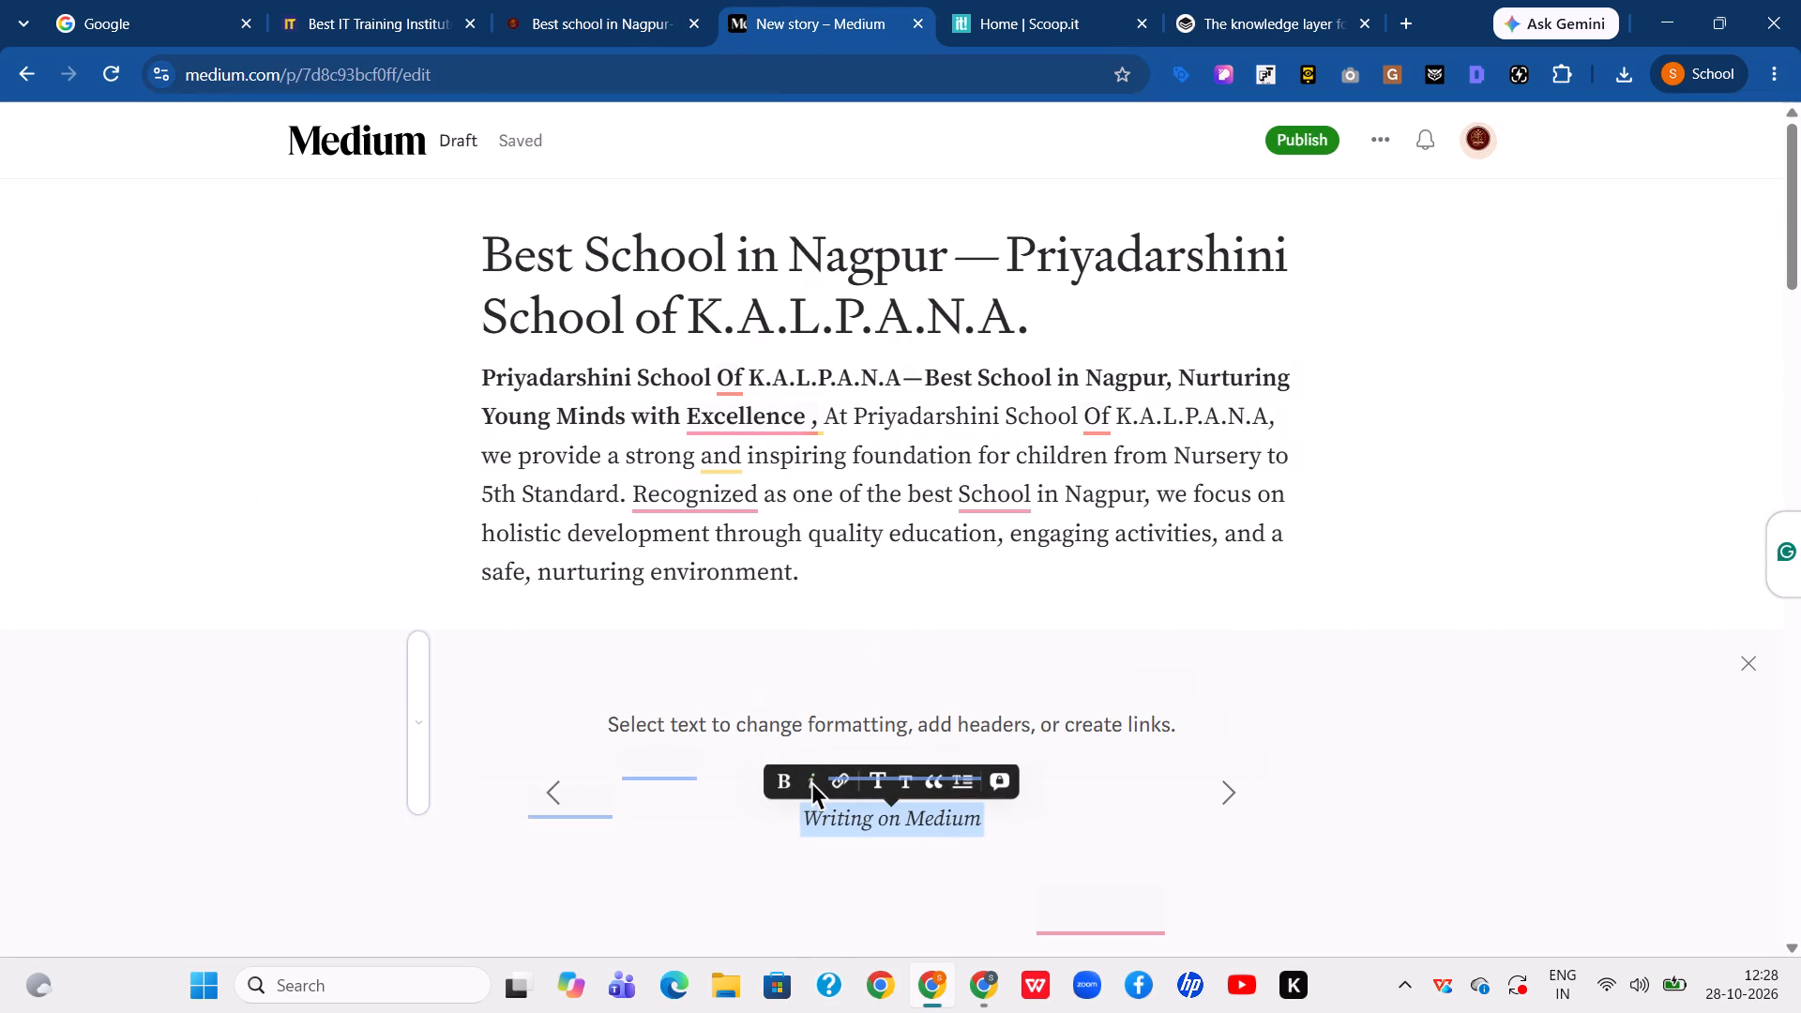
left_click(920, 513)
left_click_drag(920, 513, 1079, 503)
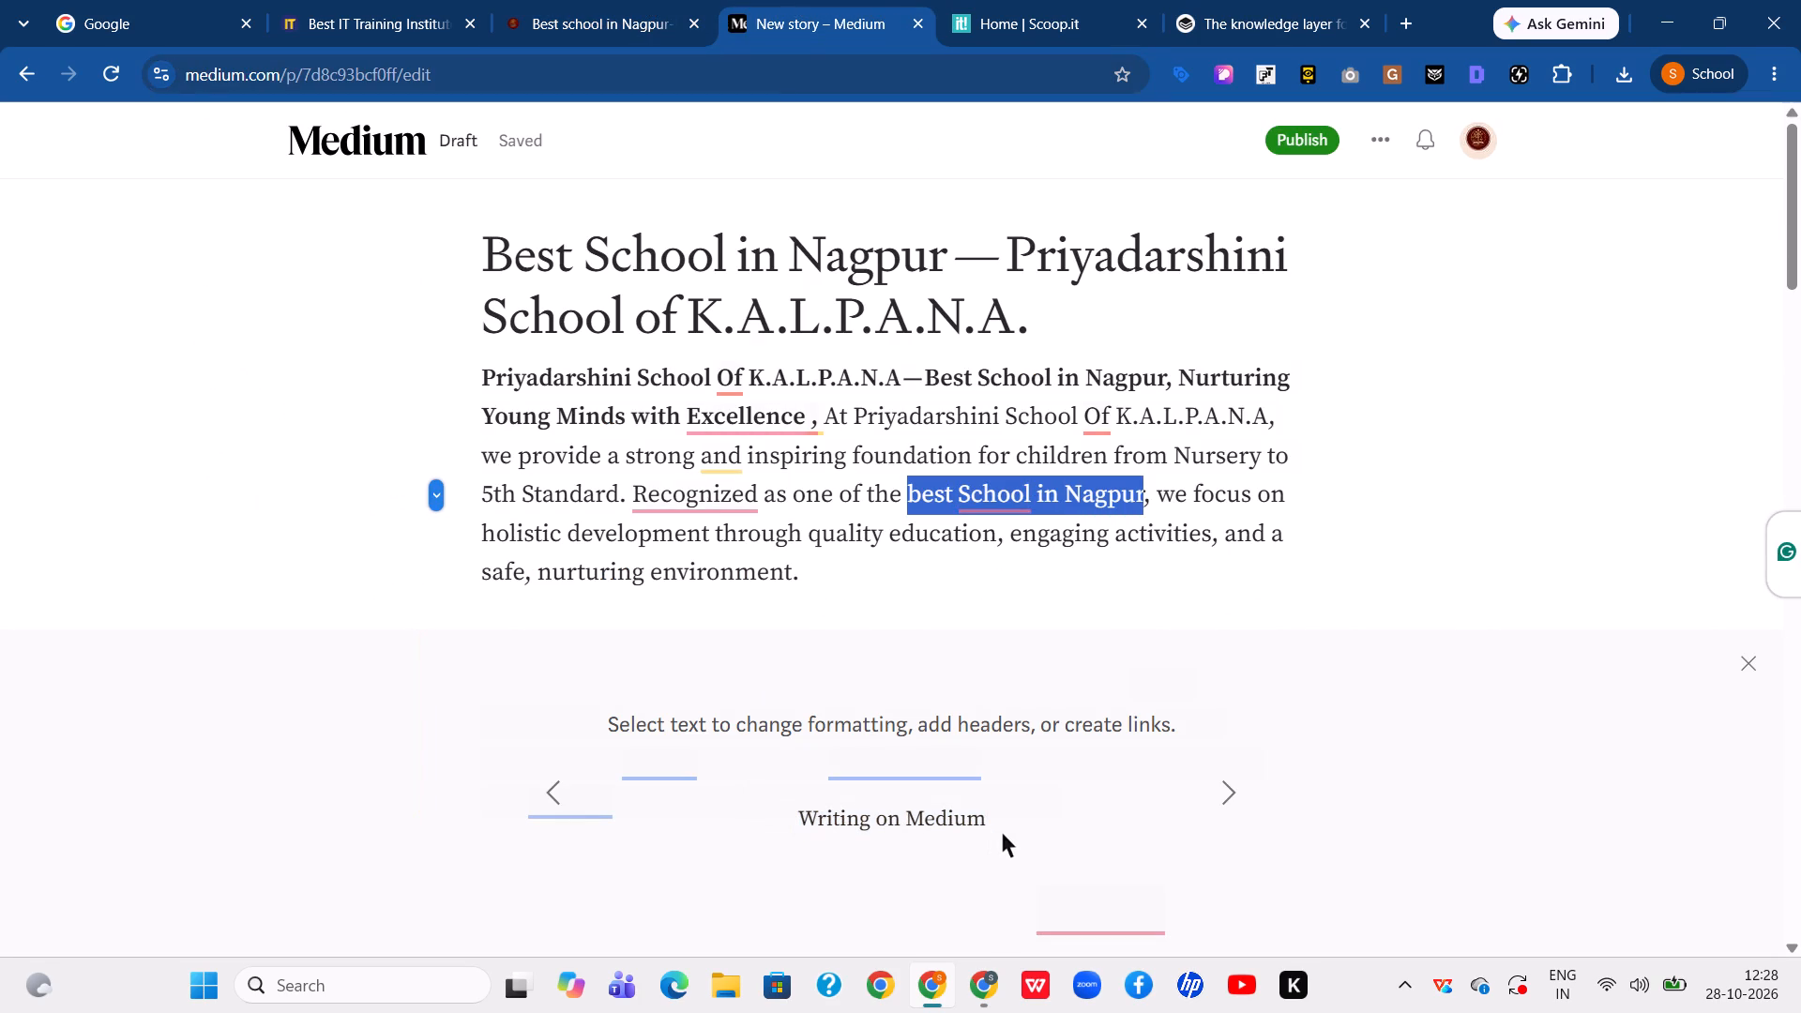
left_click_drag(1079, 503, 1079, 505)
left_click(964, 436)
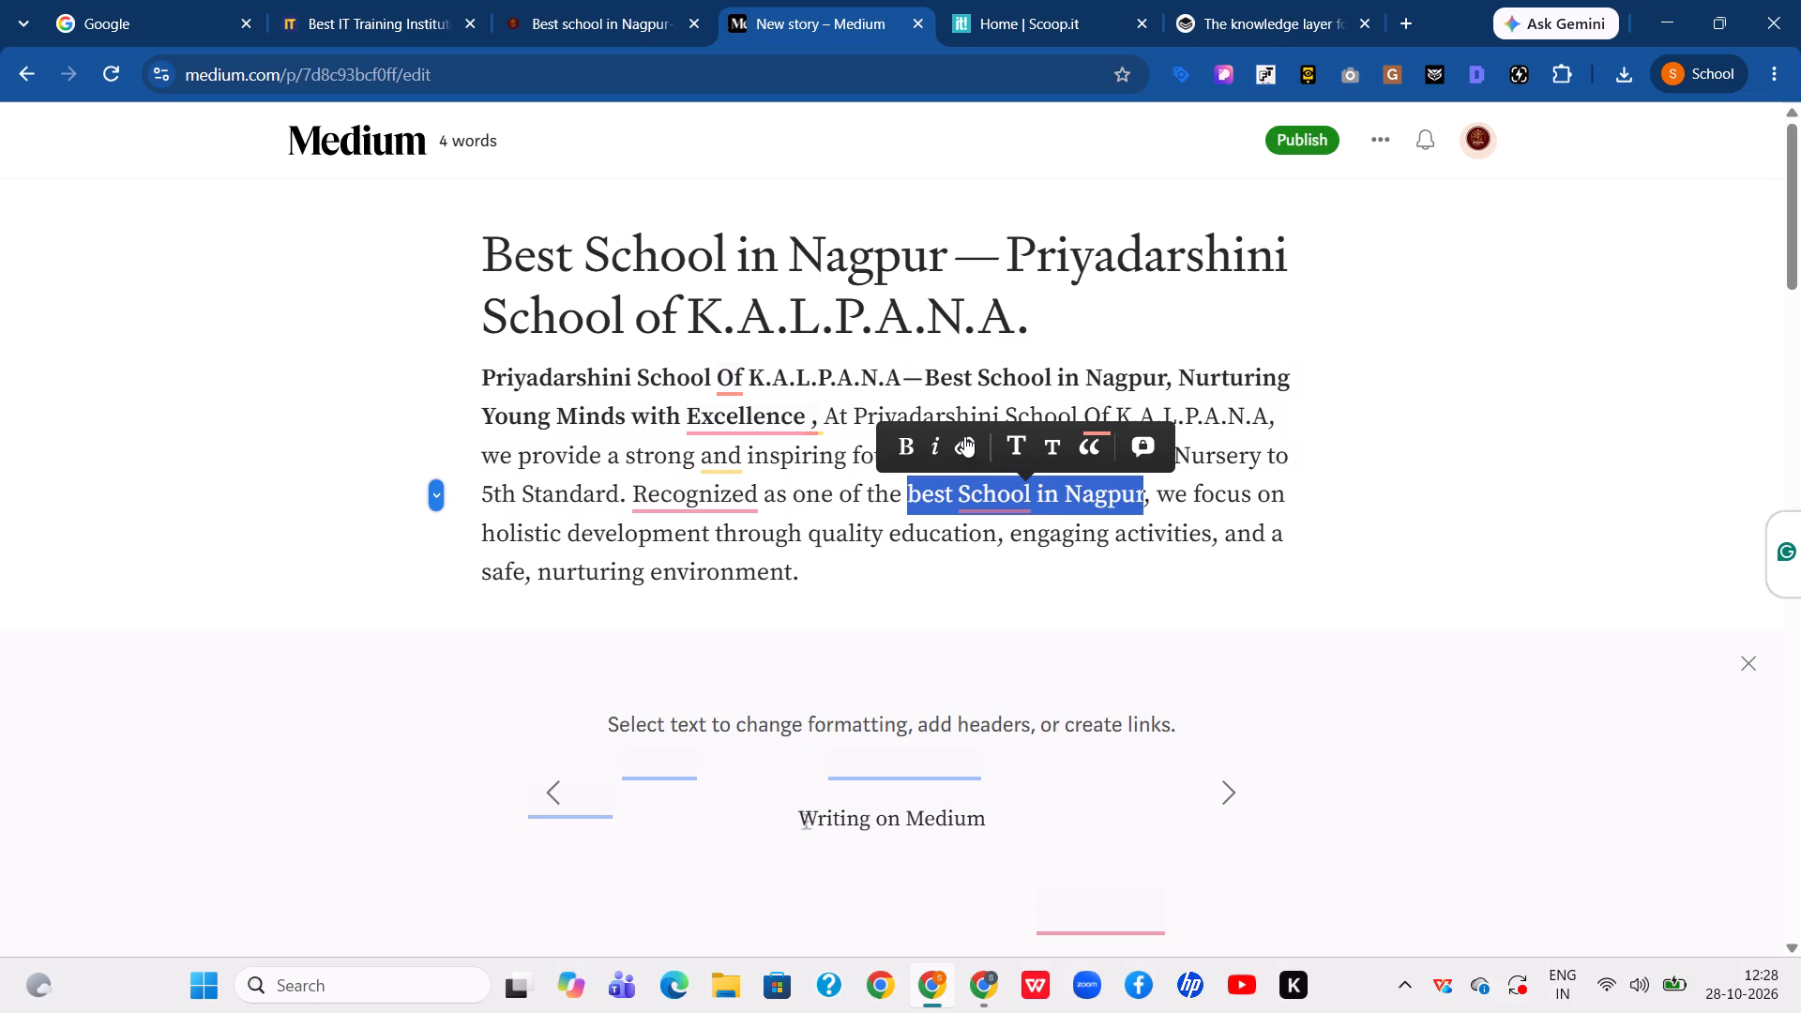
key("ctrl+v")
key("Return")
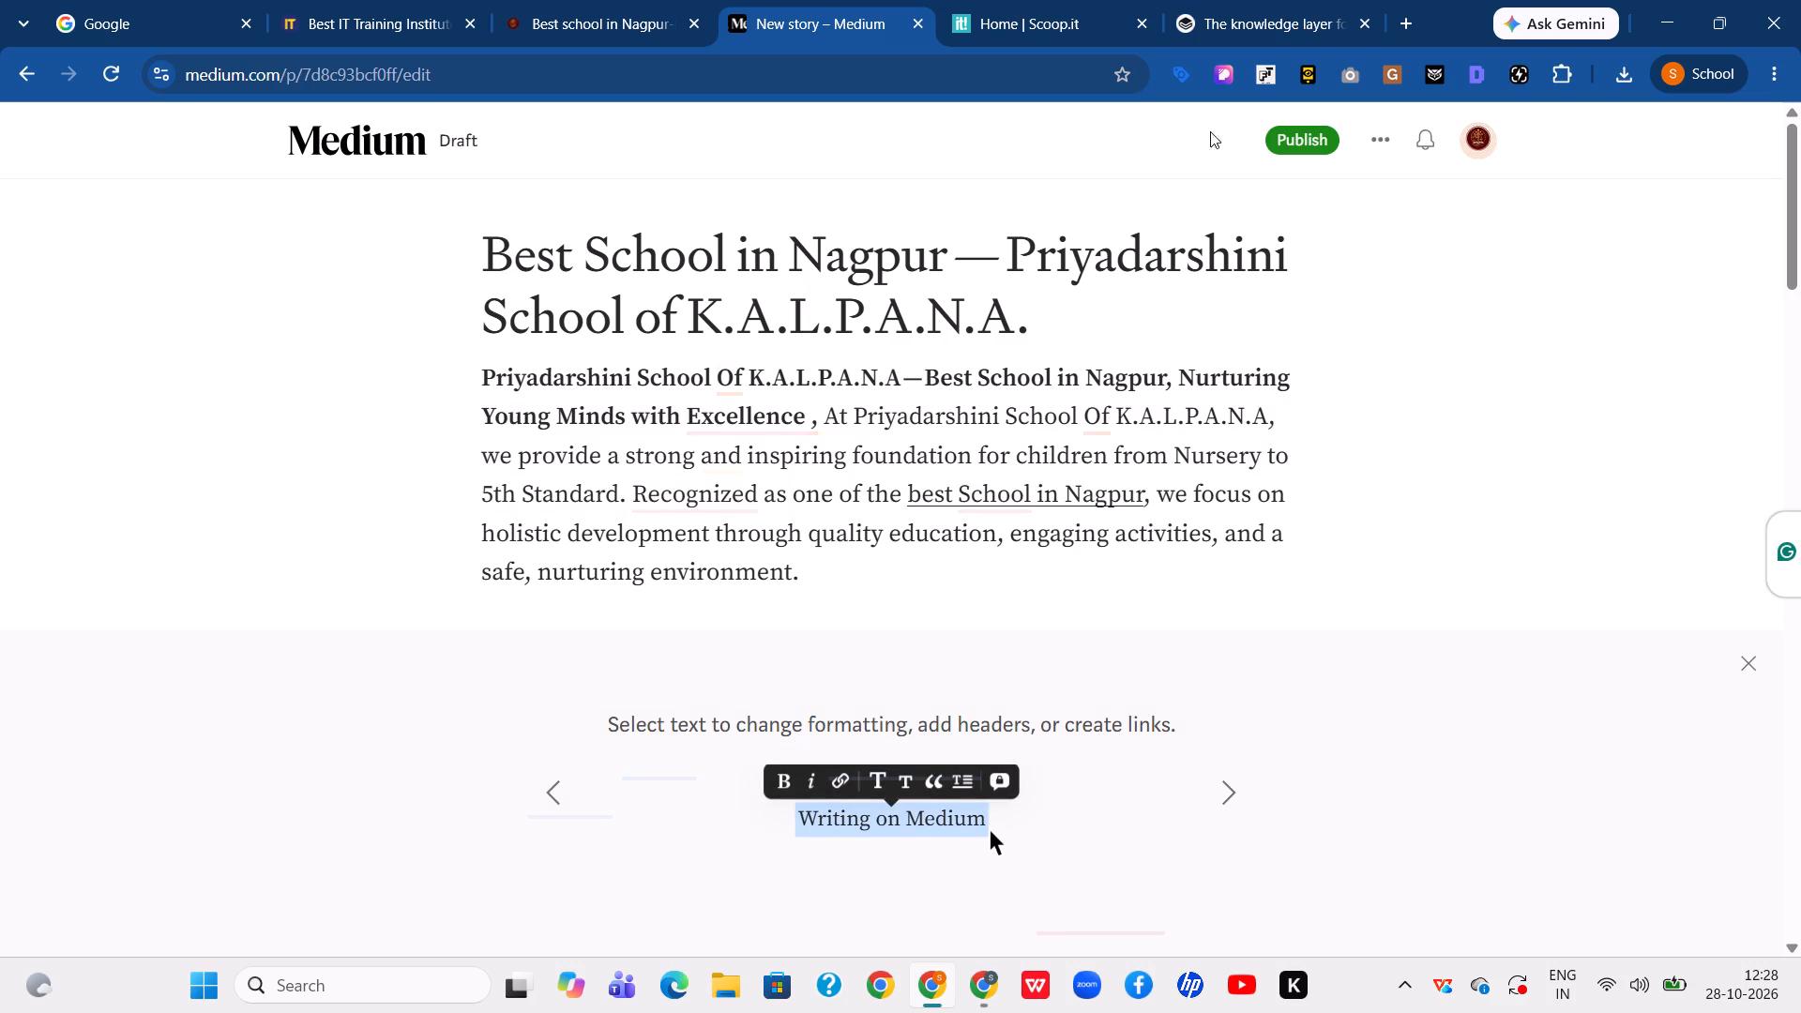
Publish the Medium story without adding any topics.
left_click(1285, 125)
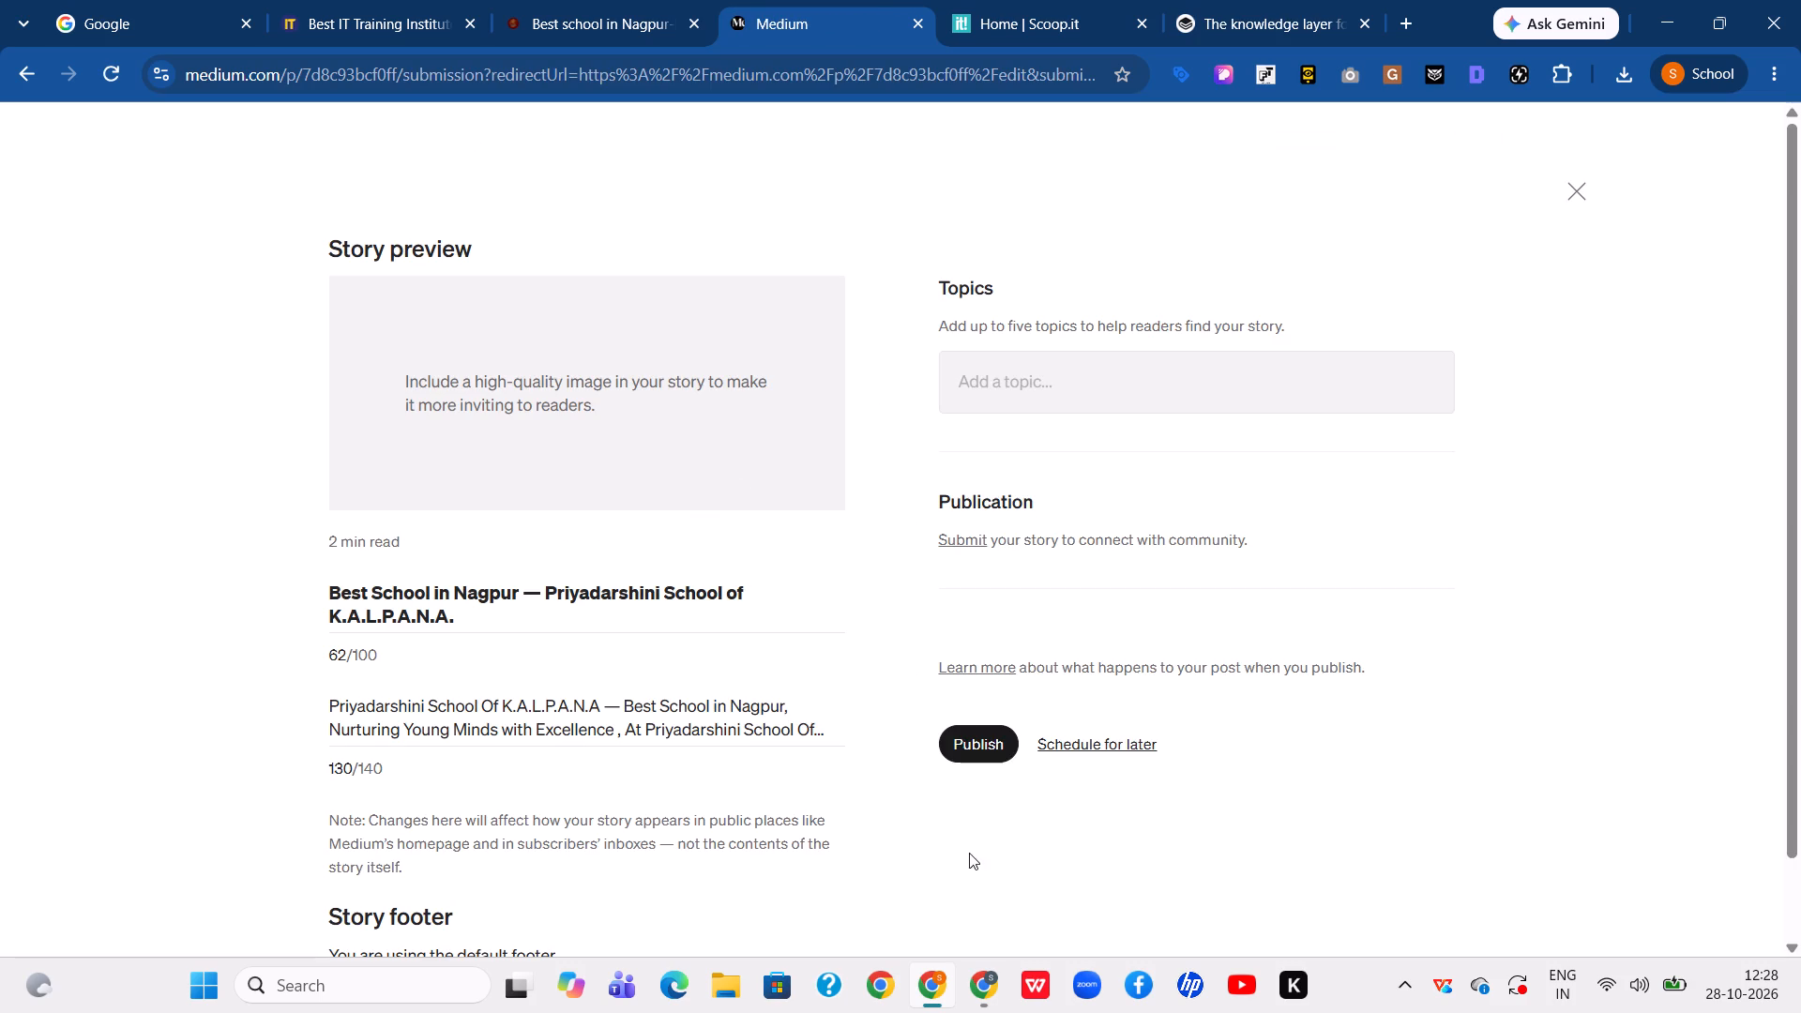
left_click(980, 755)
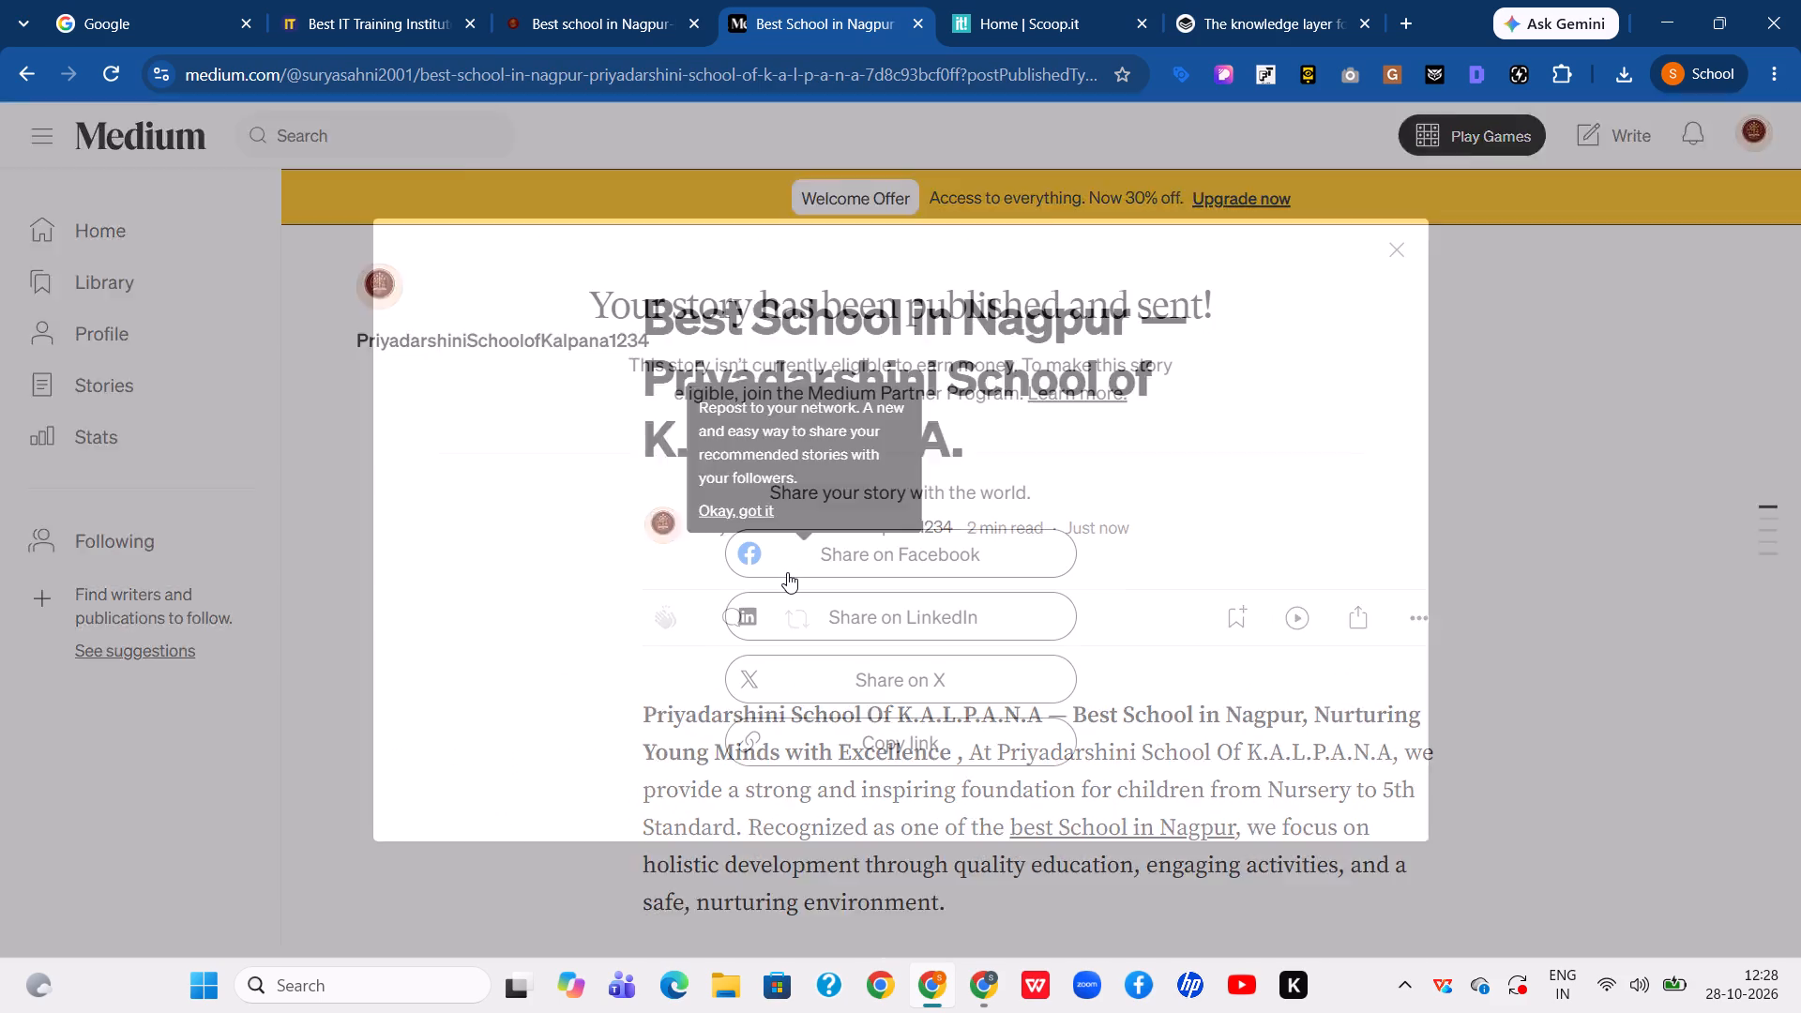
Copy the published story's link, close the story, and log the link in cell D3595 of the Mds backlinks sheet.
left_click(799, 733)
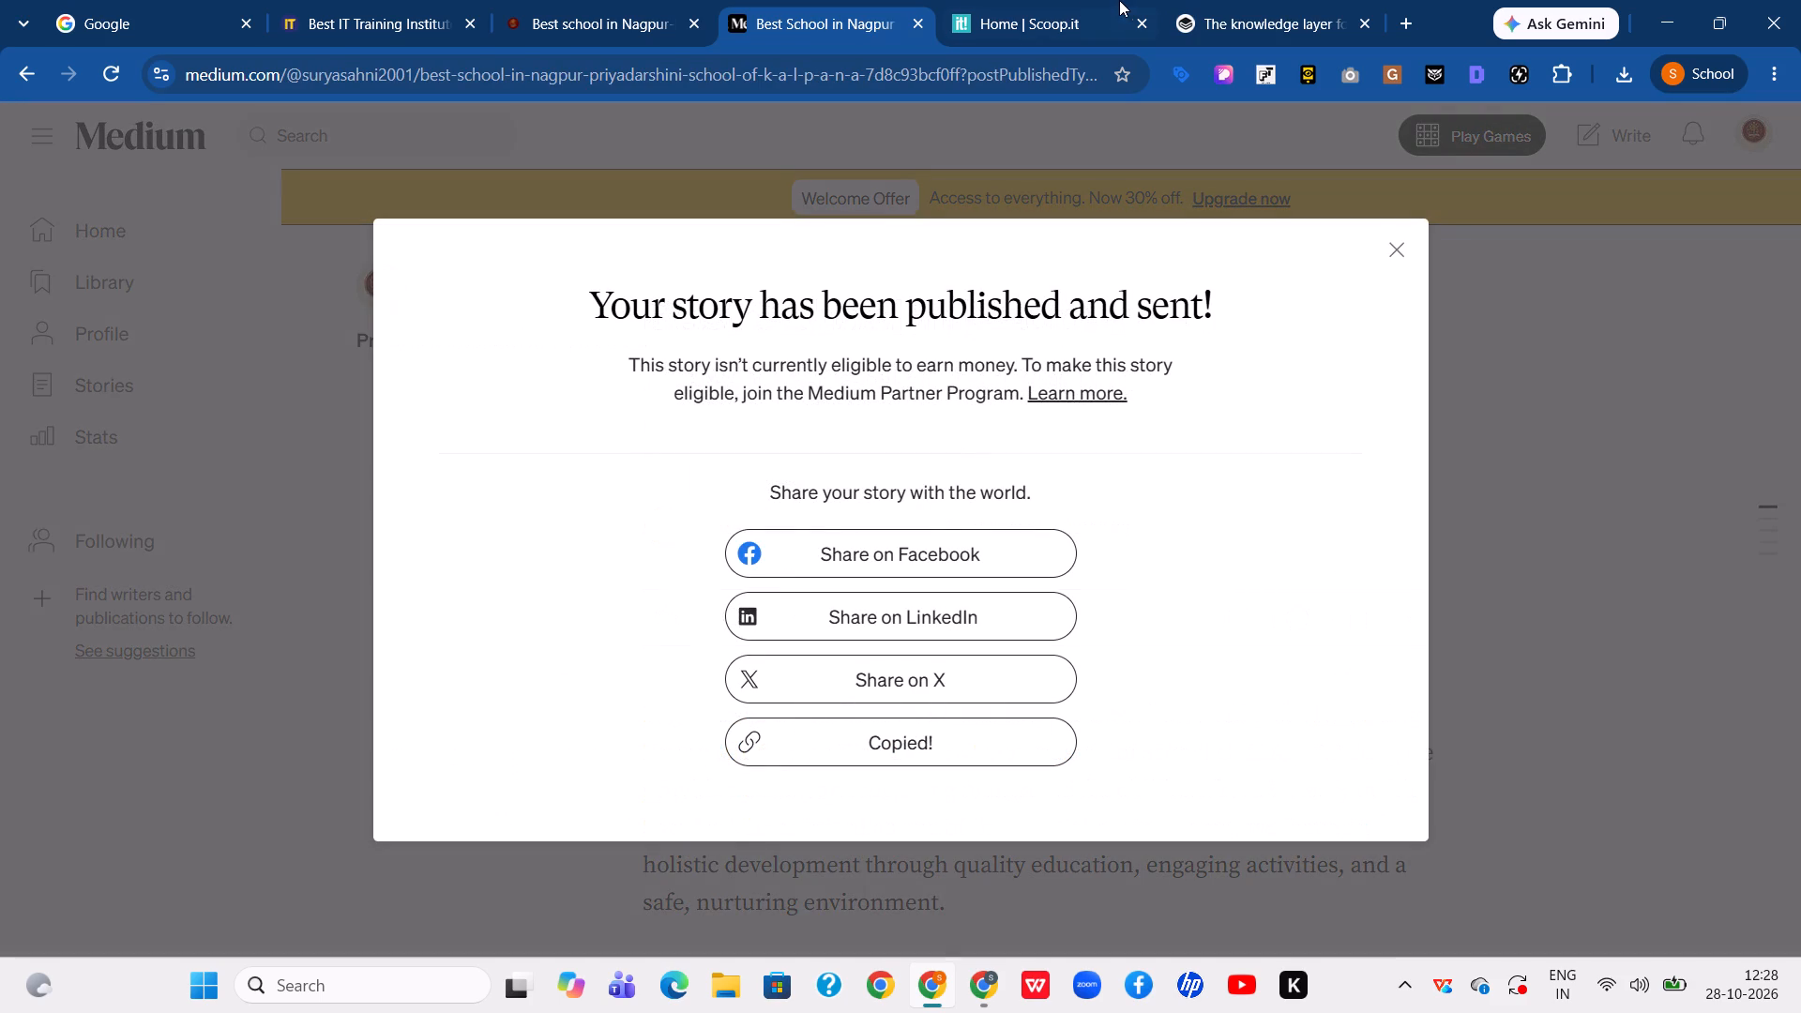
left_click(1125, 4)
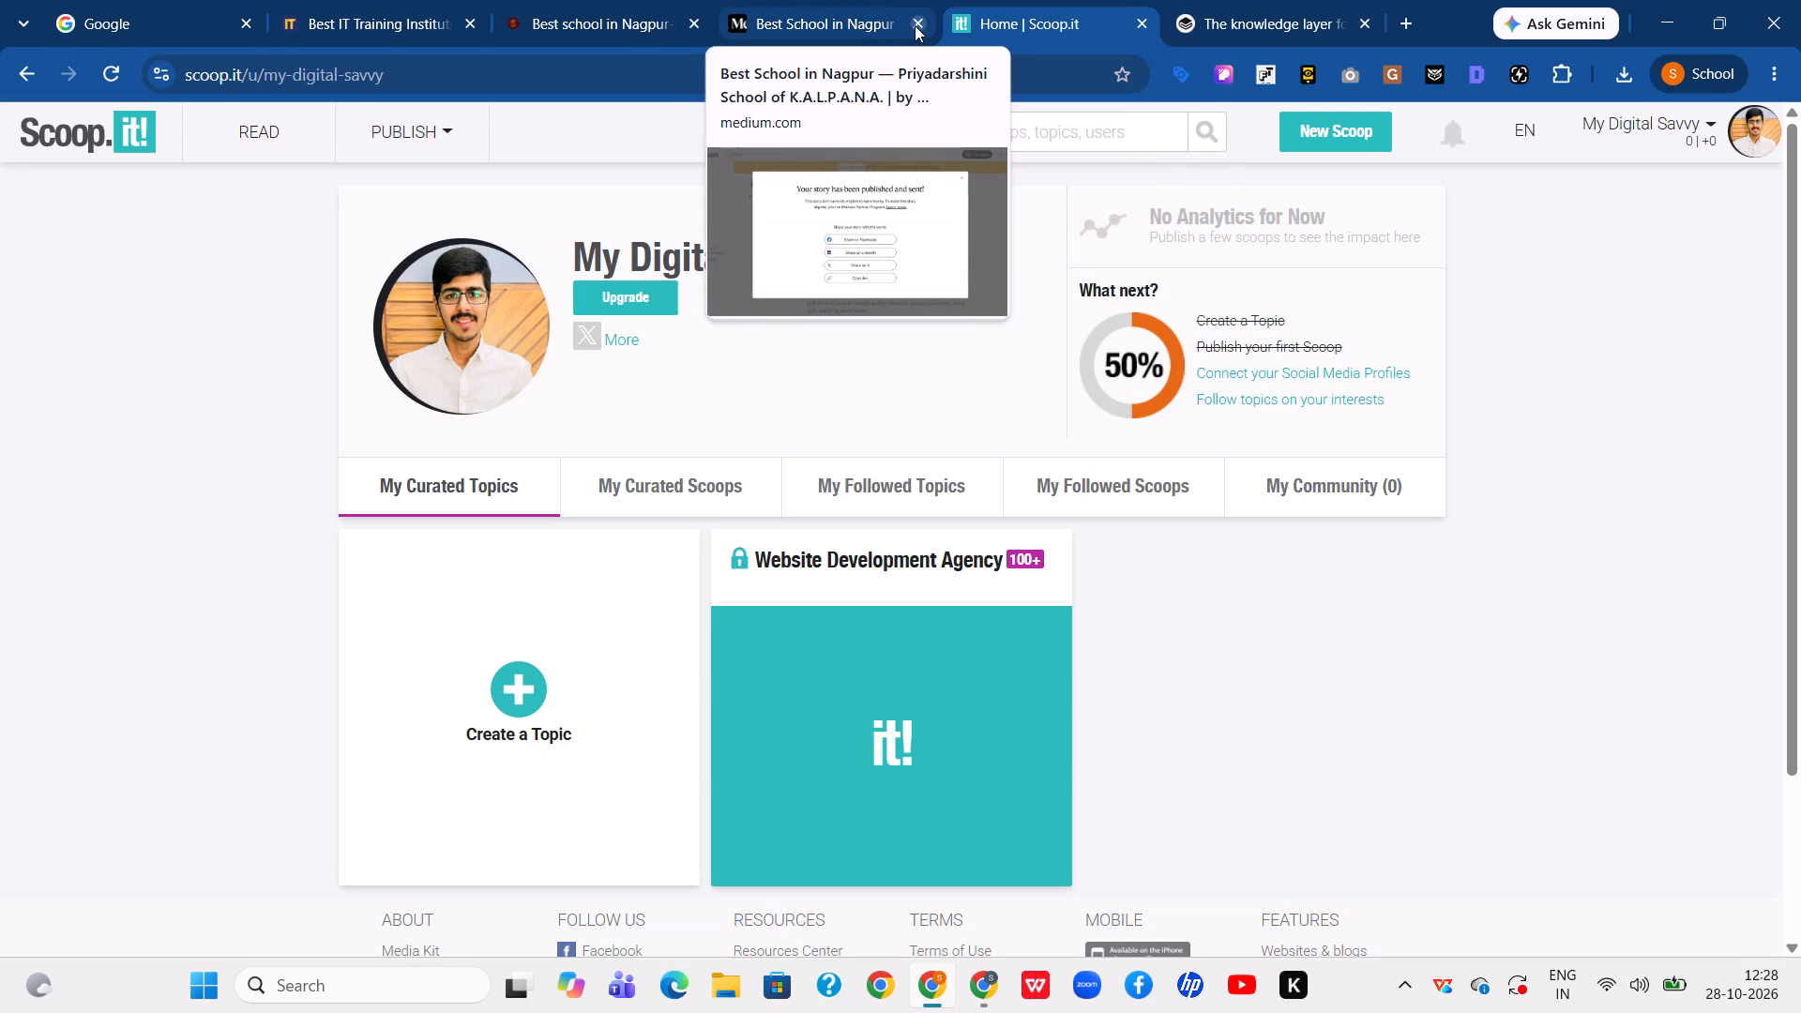
left_click(915, 25)
left_click(996, 980)
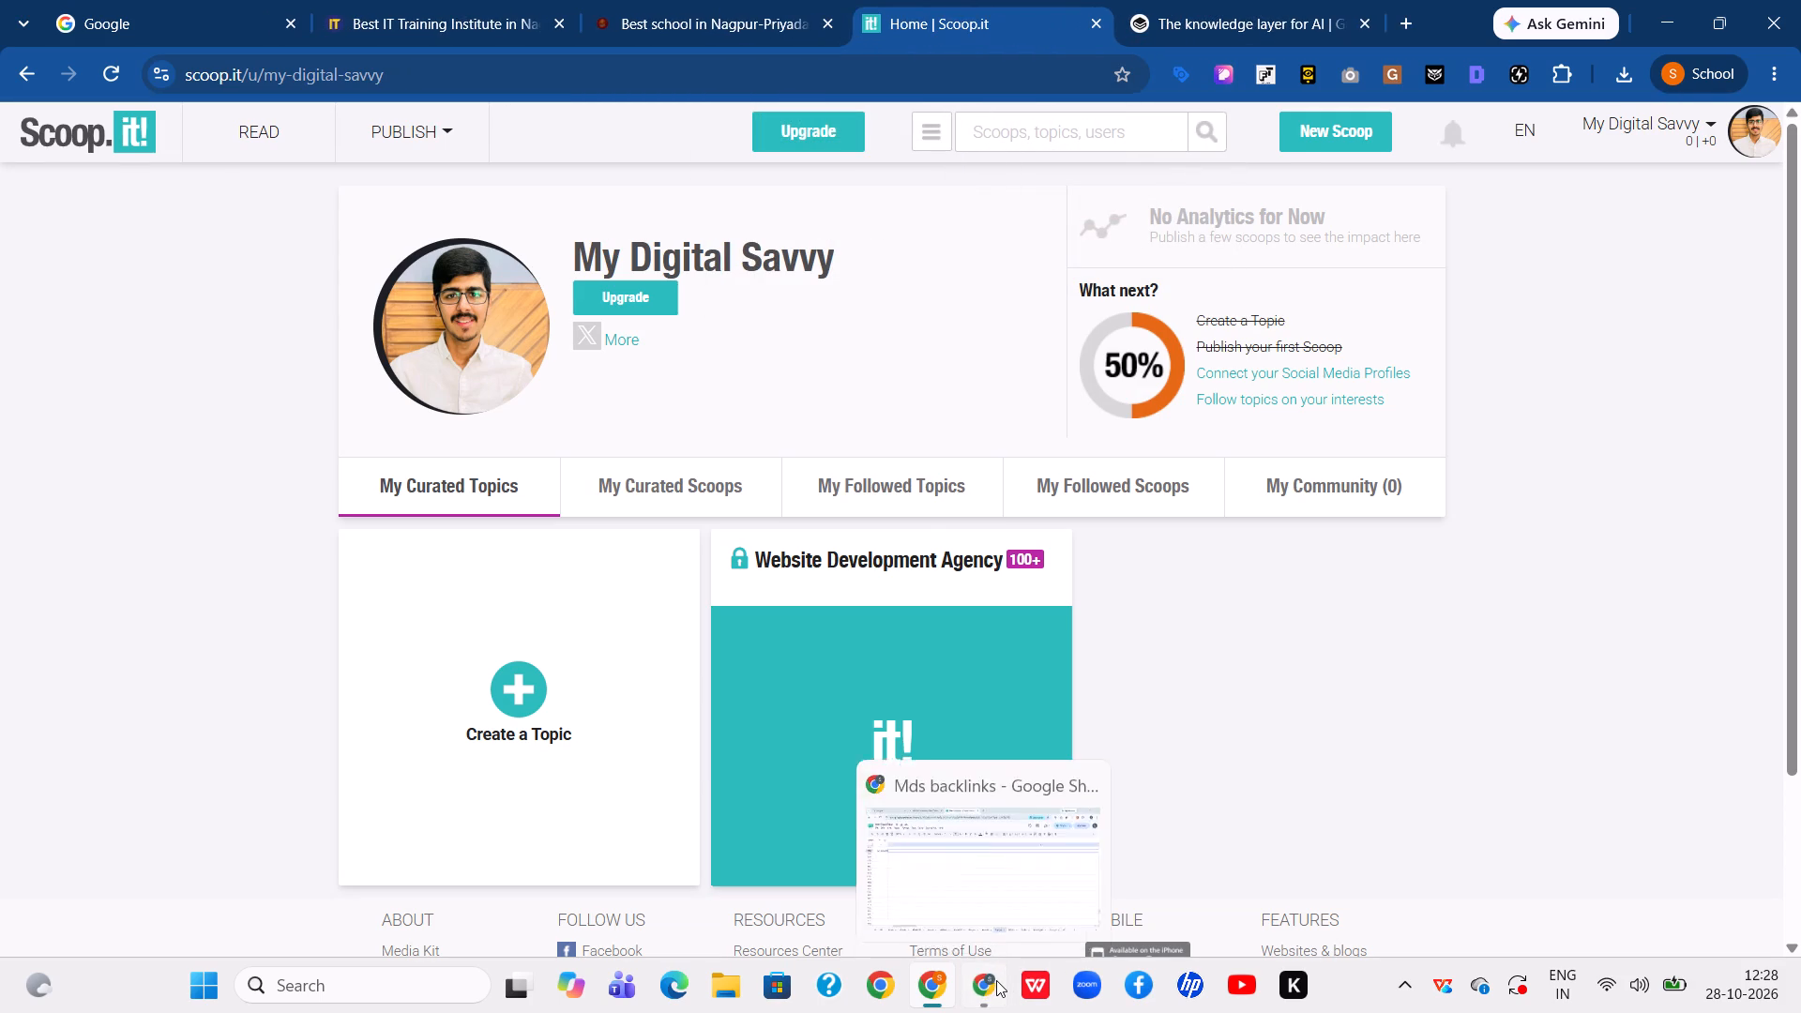
key("ctrl+v")
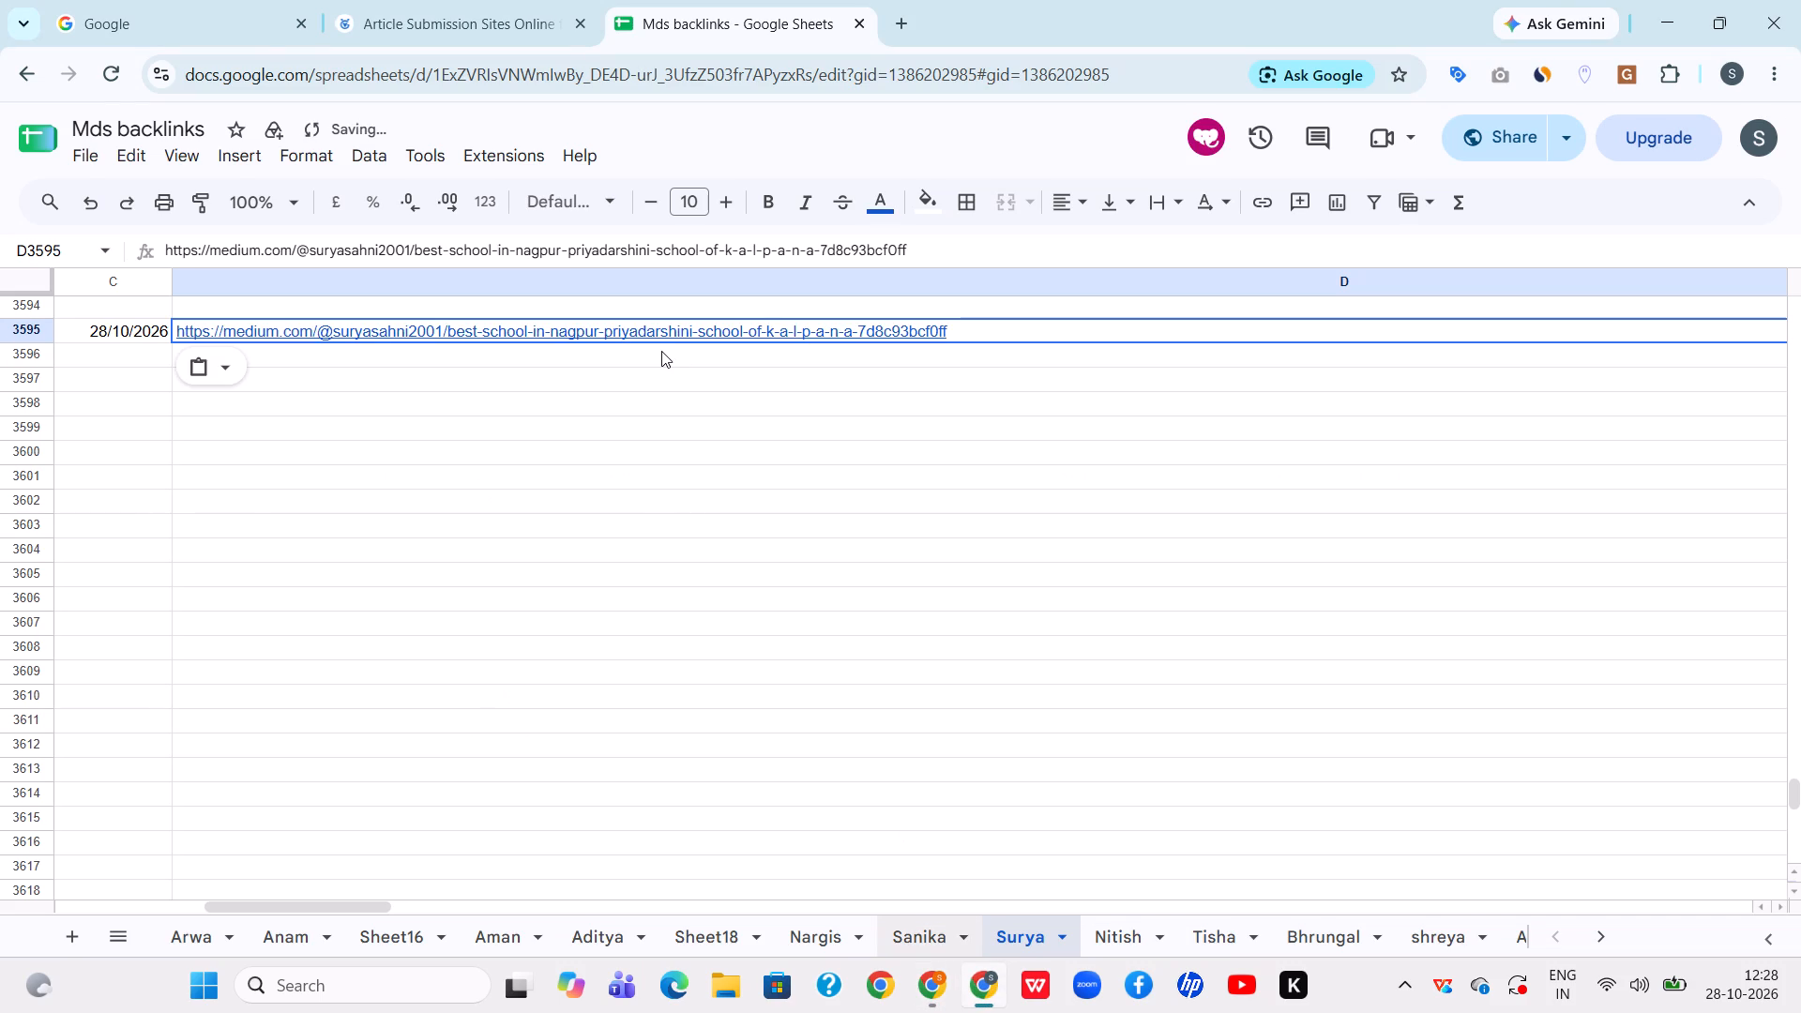
left_click(661, 351)
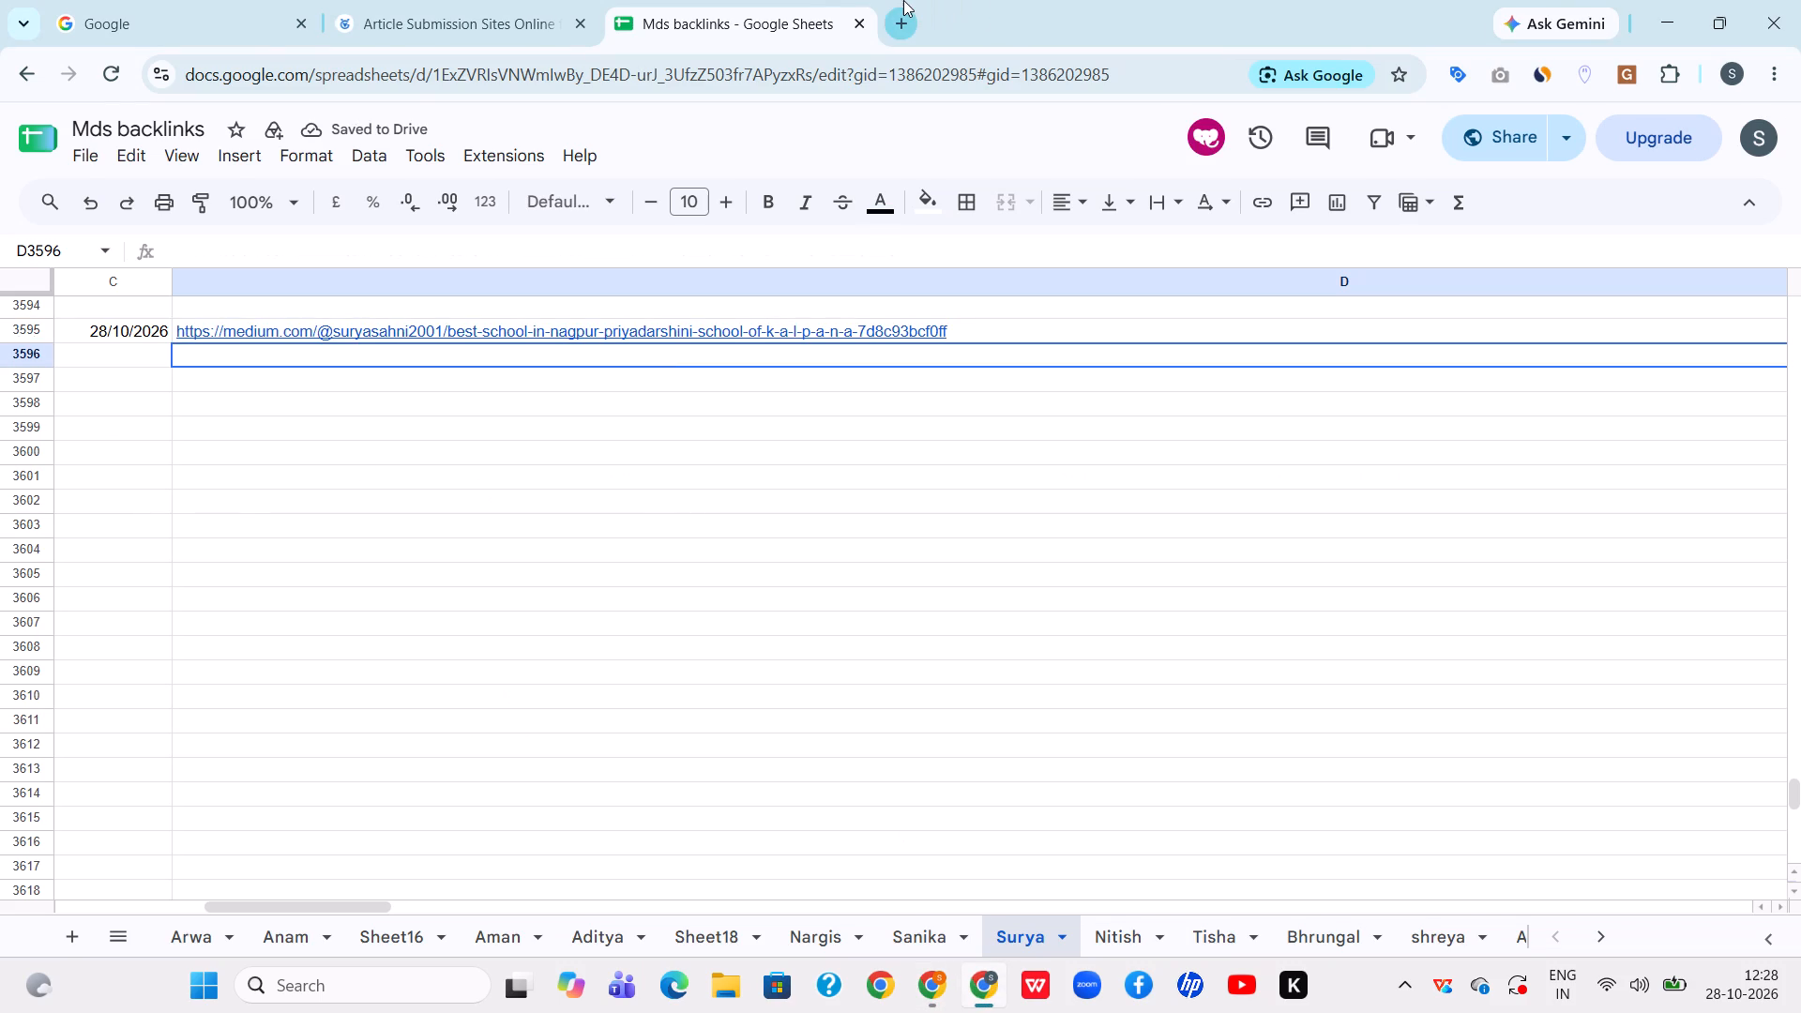
Open Diigo from the backlinks browser window and look over the account's public library.
left_click(903, 0)
type("diigo")
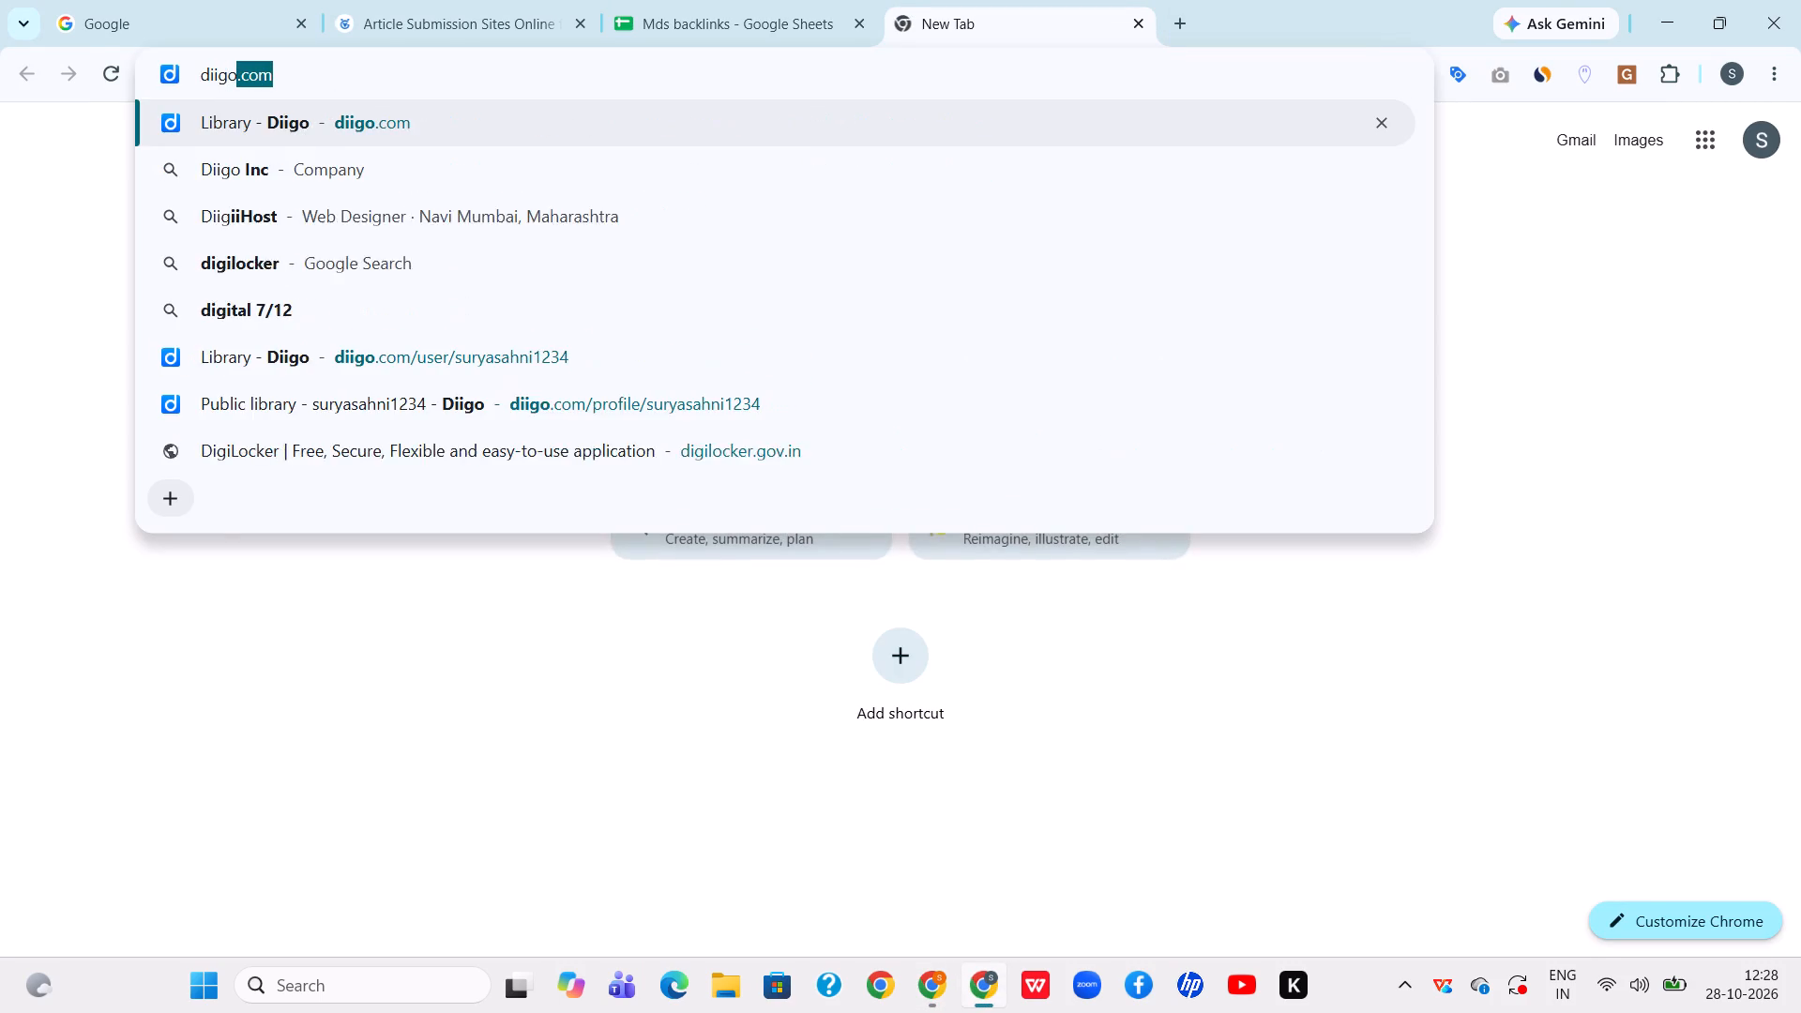
key("Return")
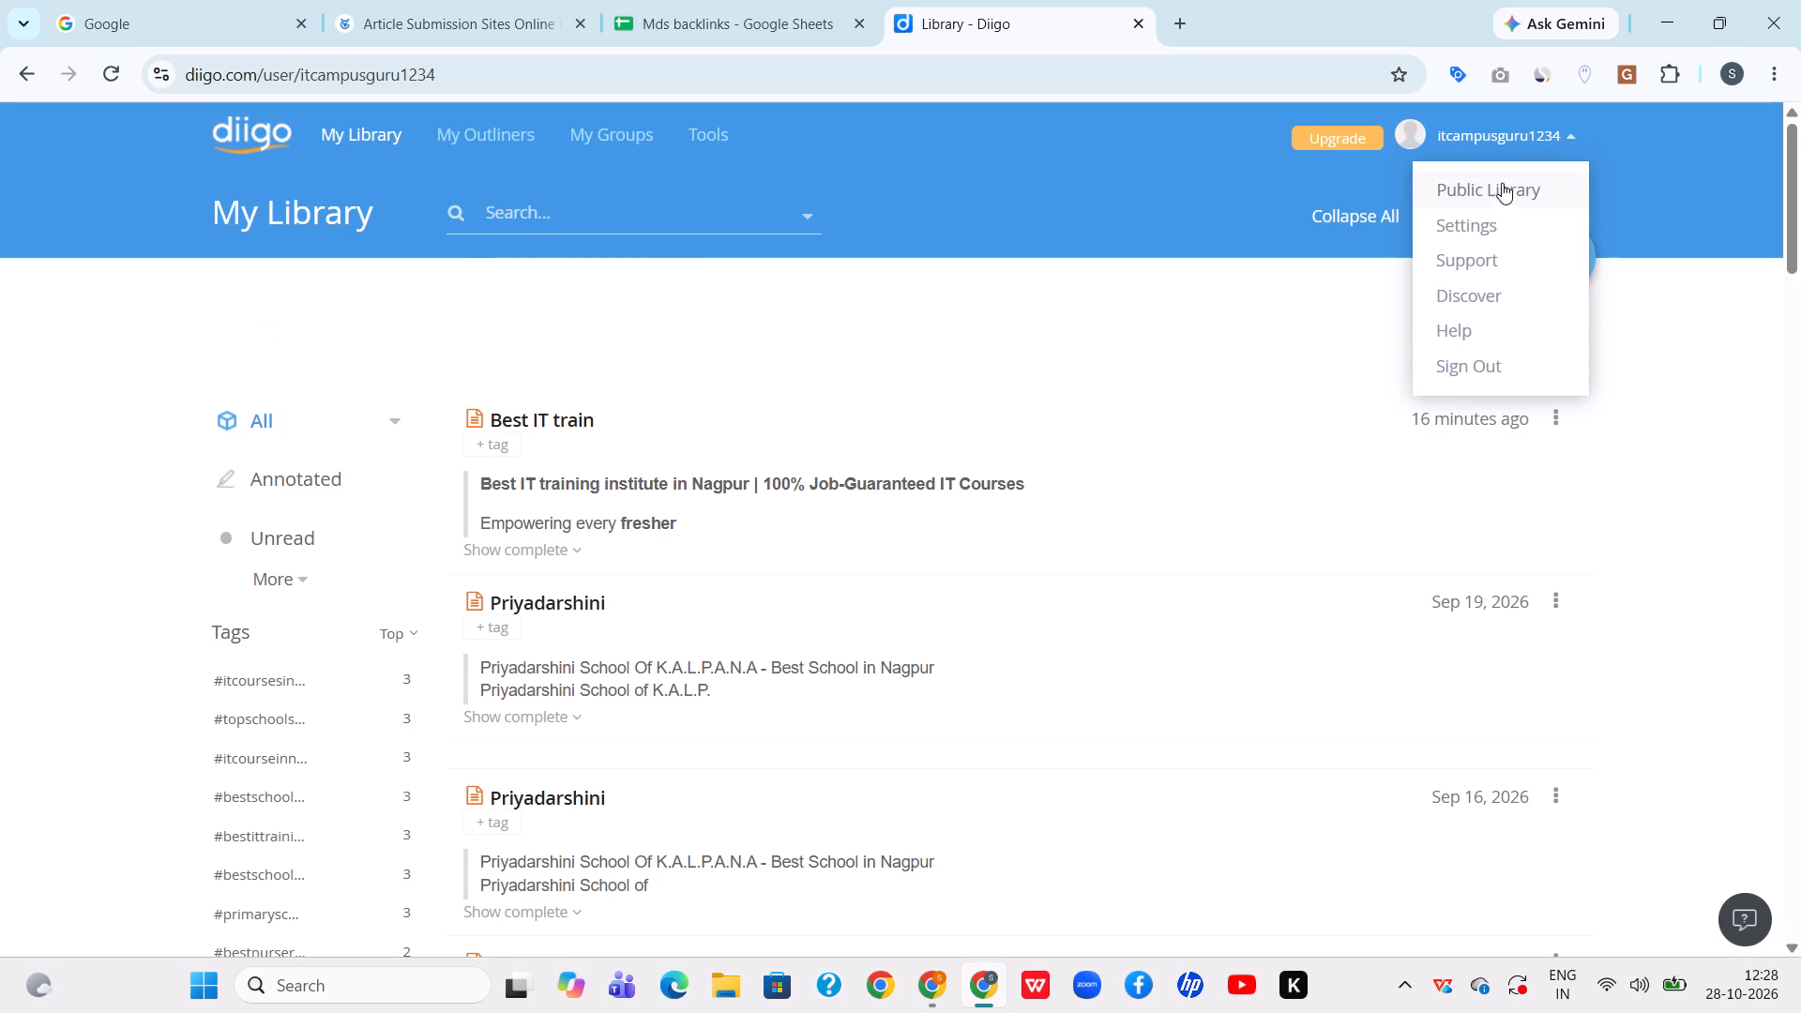
left_click(1498, 192)
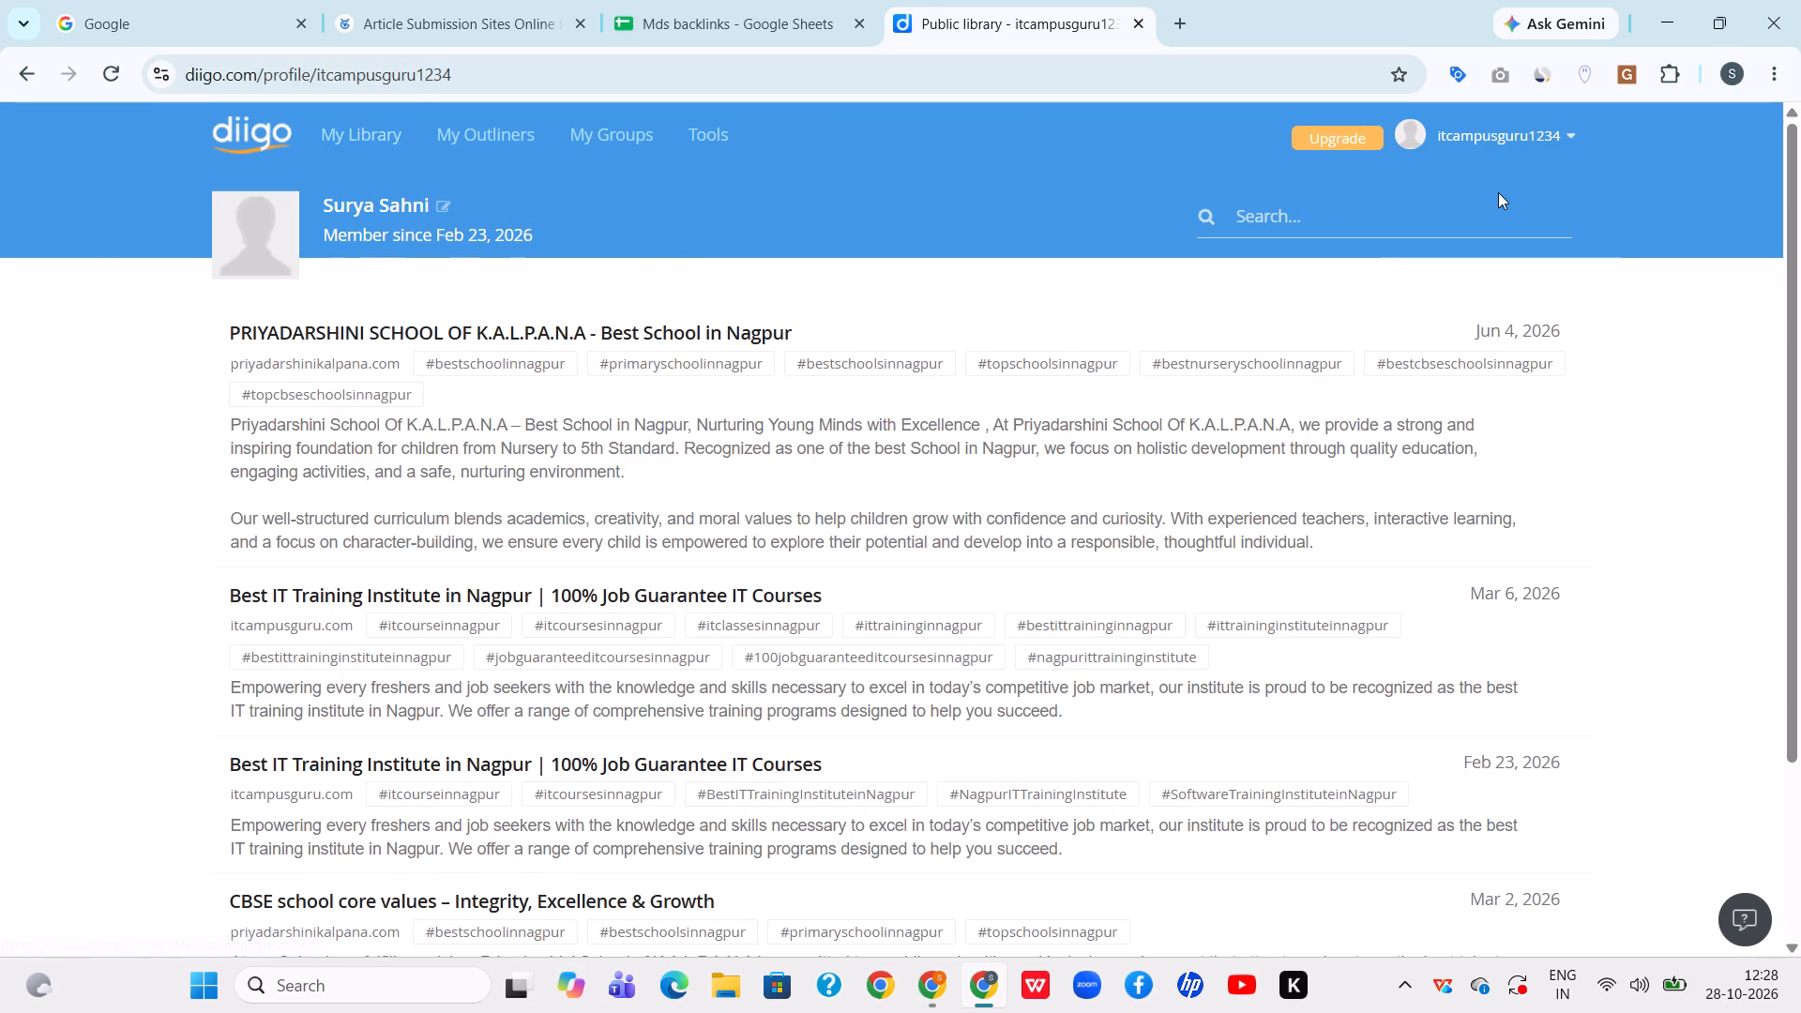
scroll(1032, 305, "down", 1)
scroll(1032, 305, "right", 3)
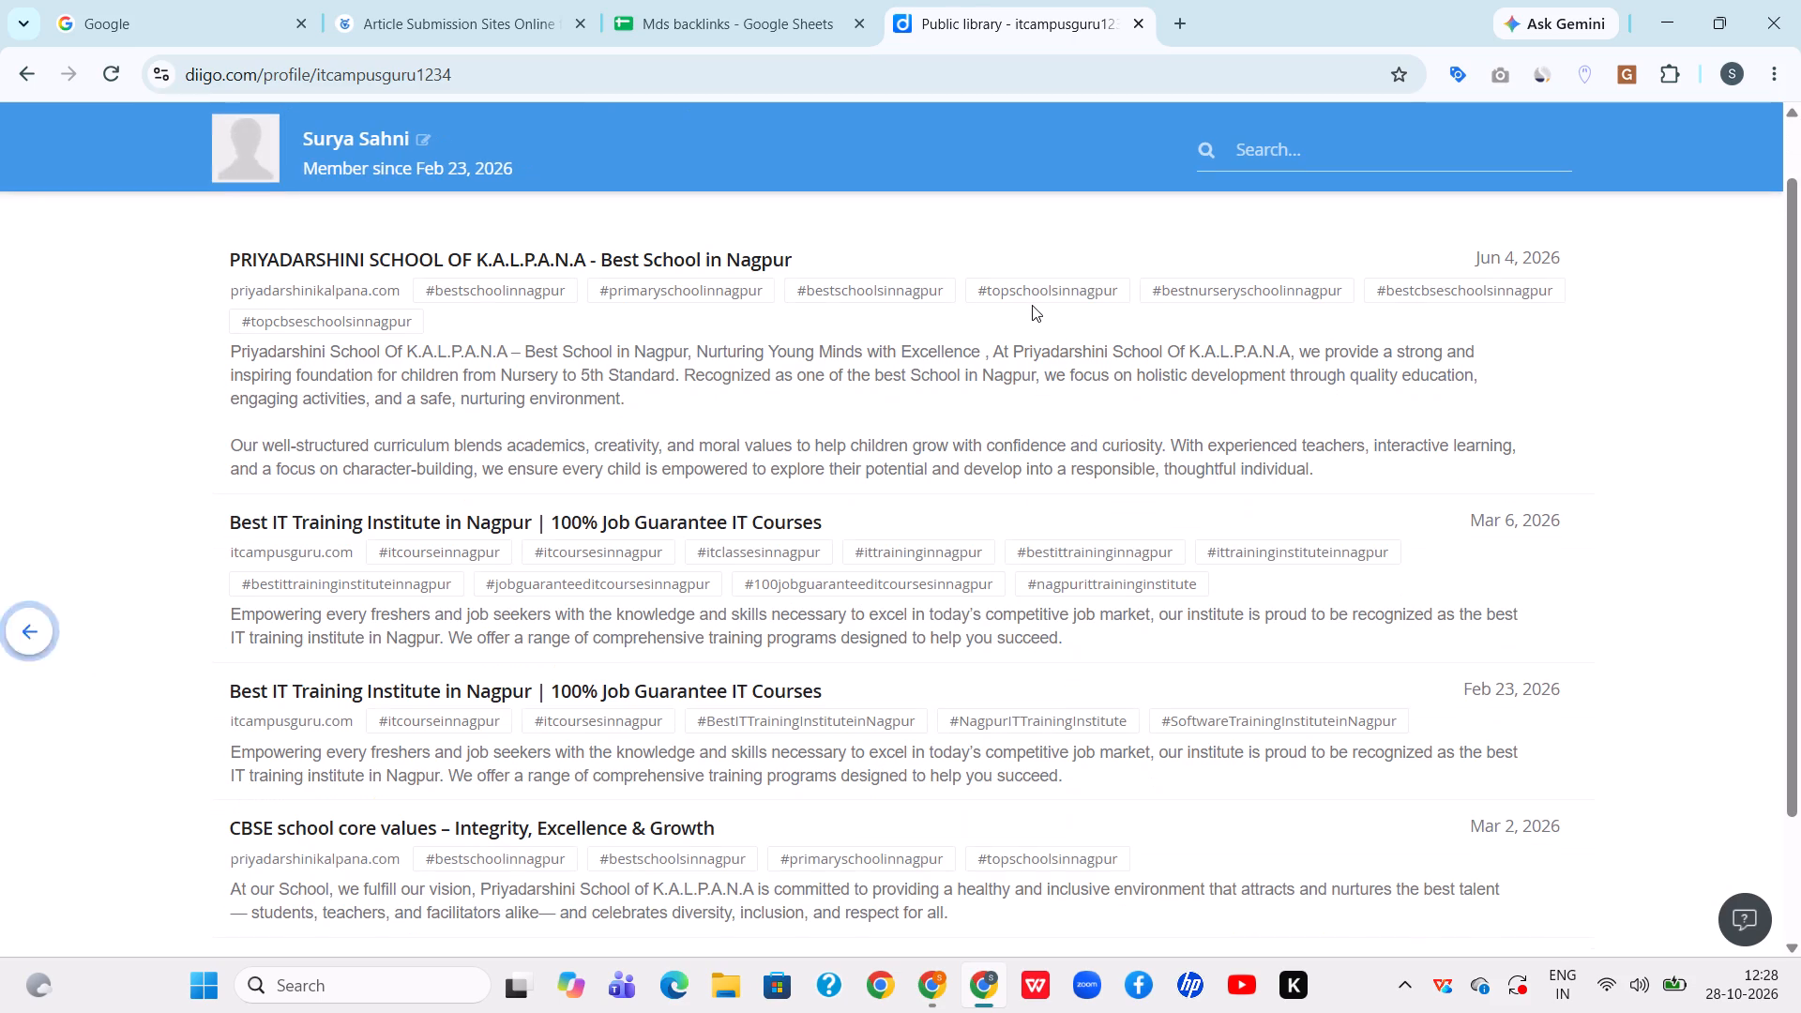
Return to My Library on Diigo, look through the earlier saved notes and their options, and close the site.
scroll(1032, 305, "right", 2)
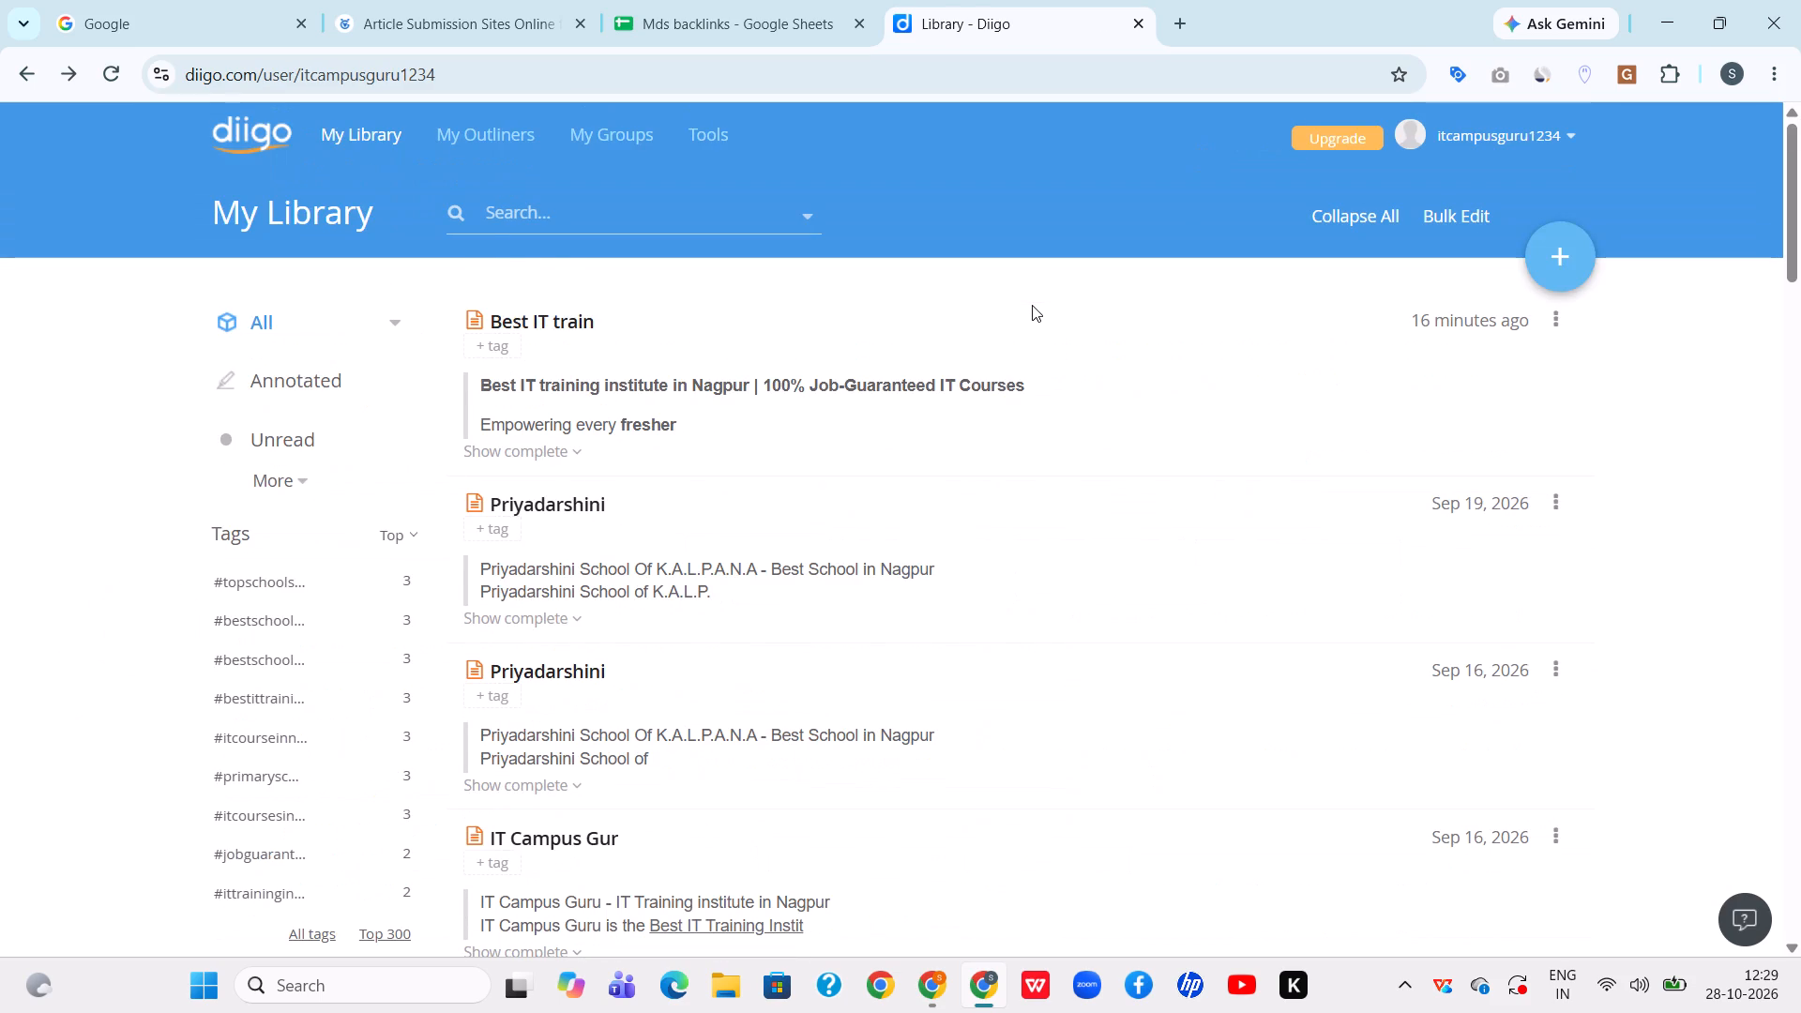
scroll(1032, 305, "down", 3)
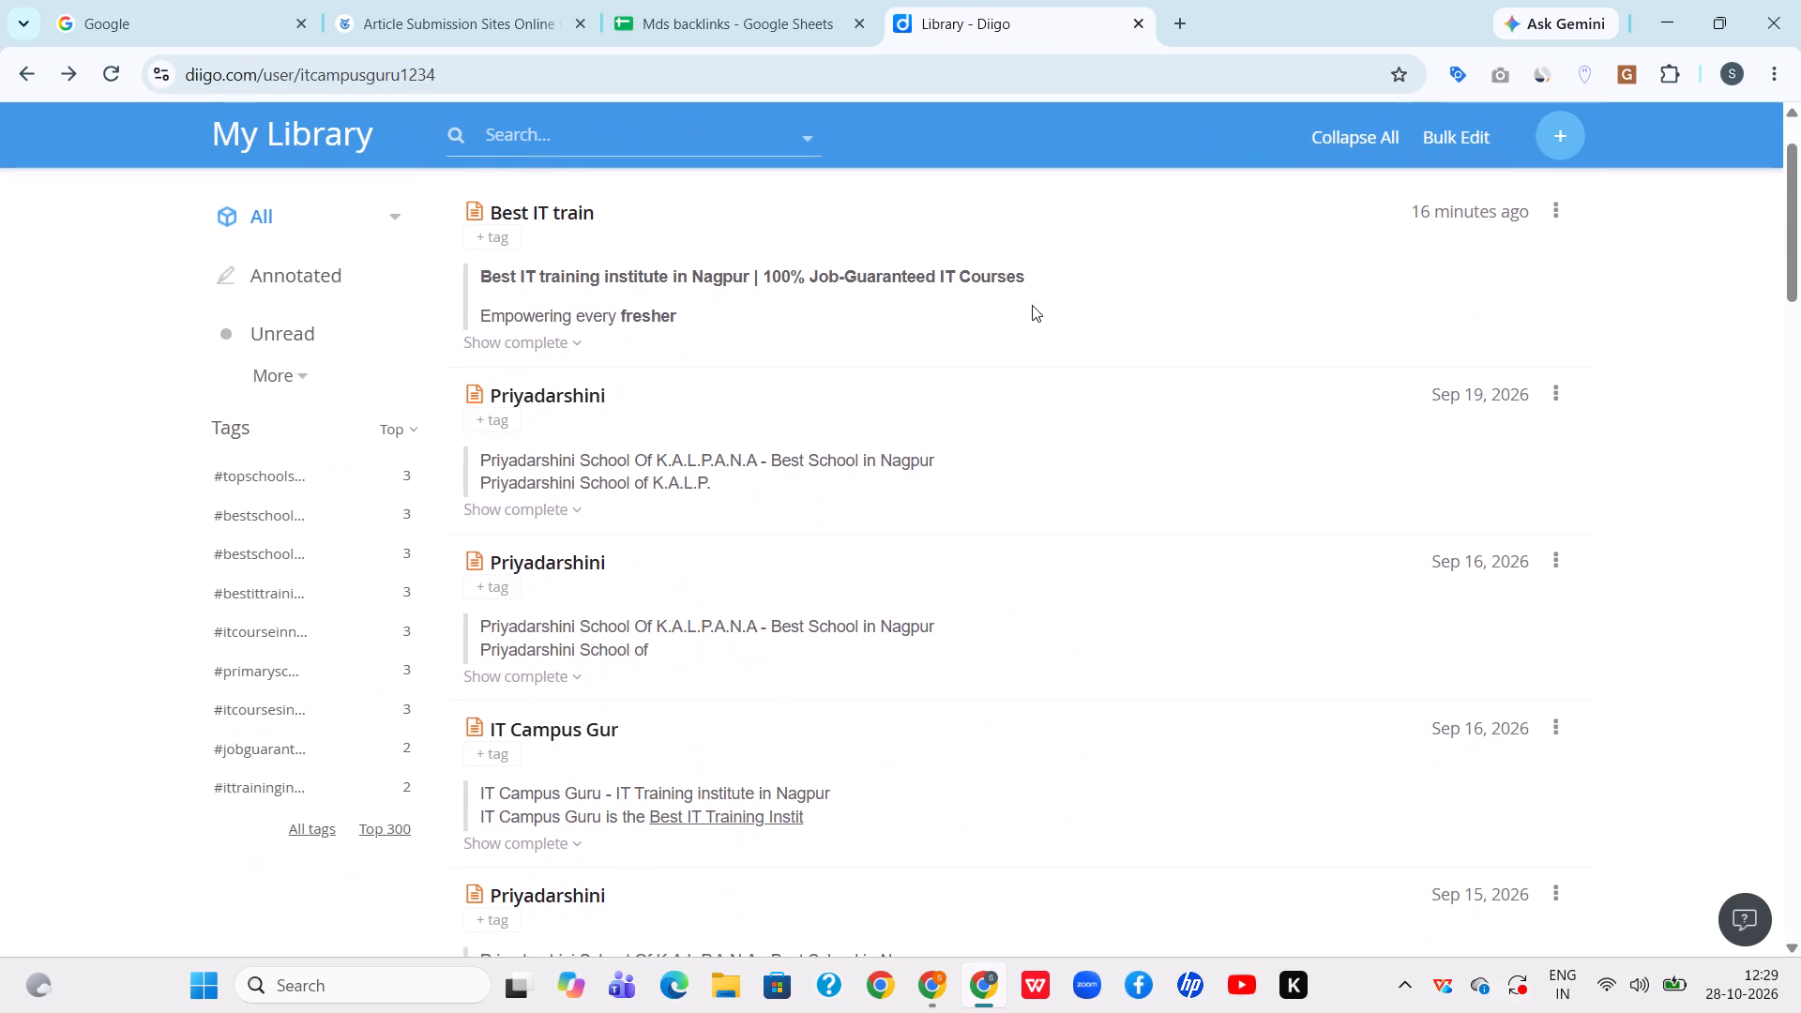
scroll(1032, 305, "down", 1)
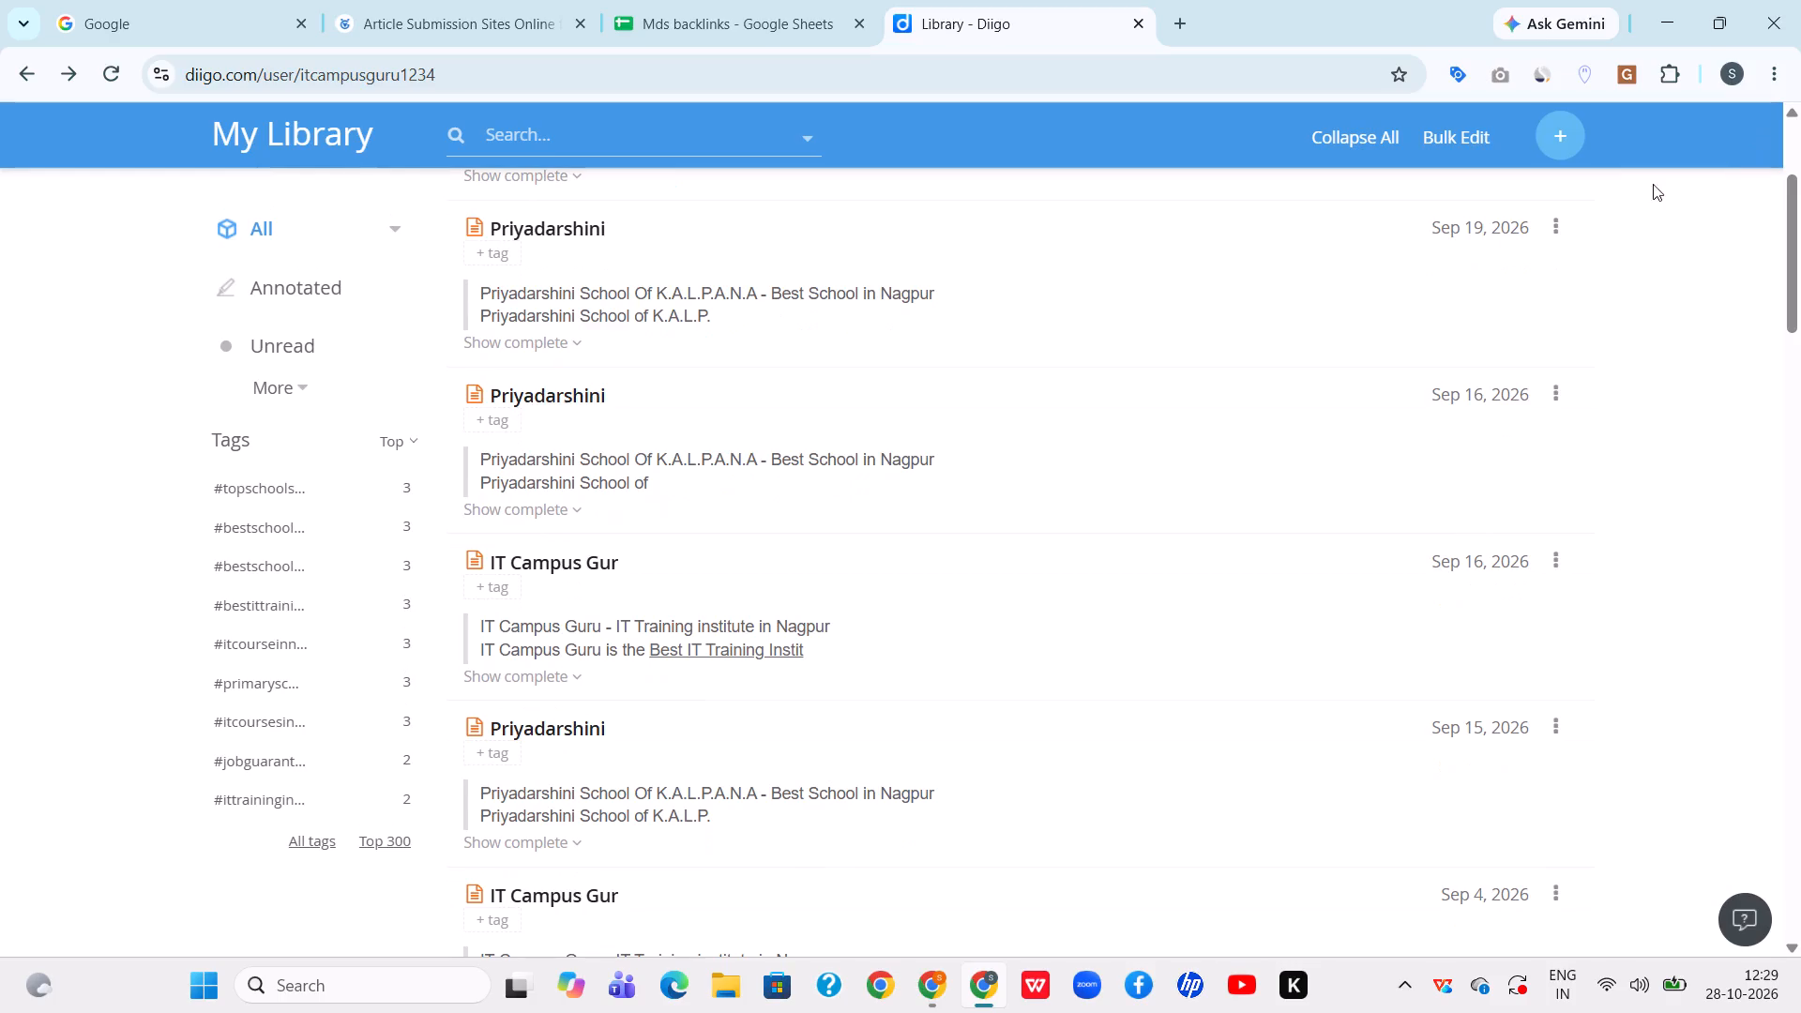
left_click(1551, 225)
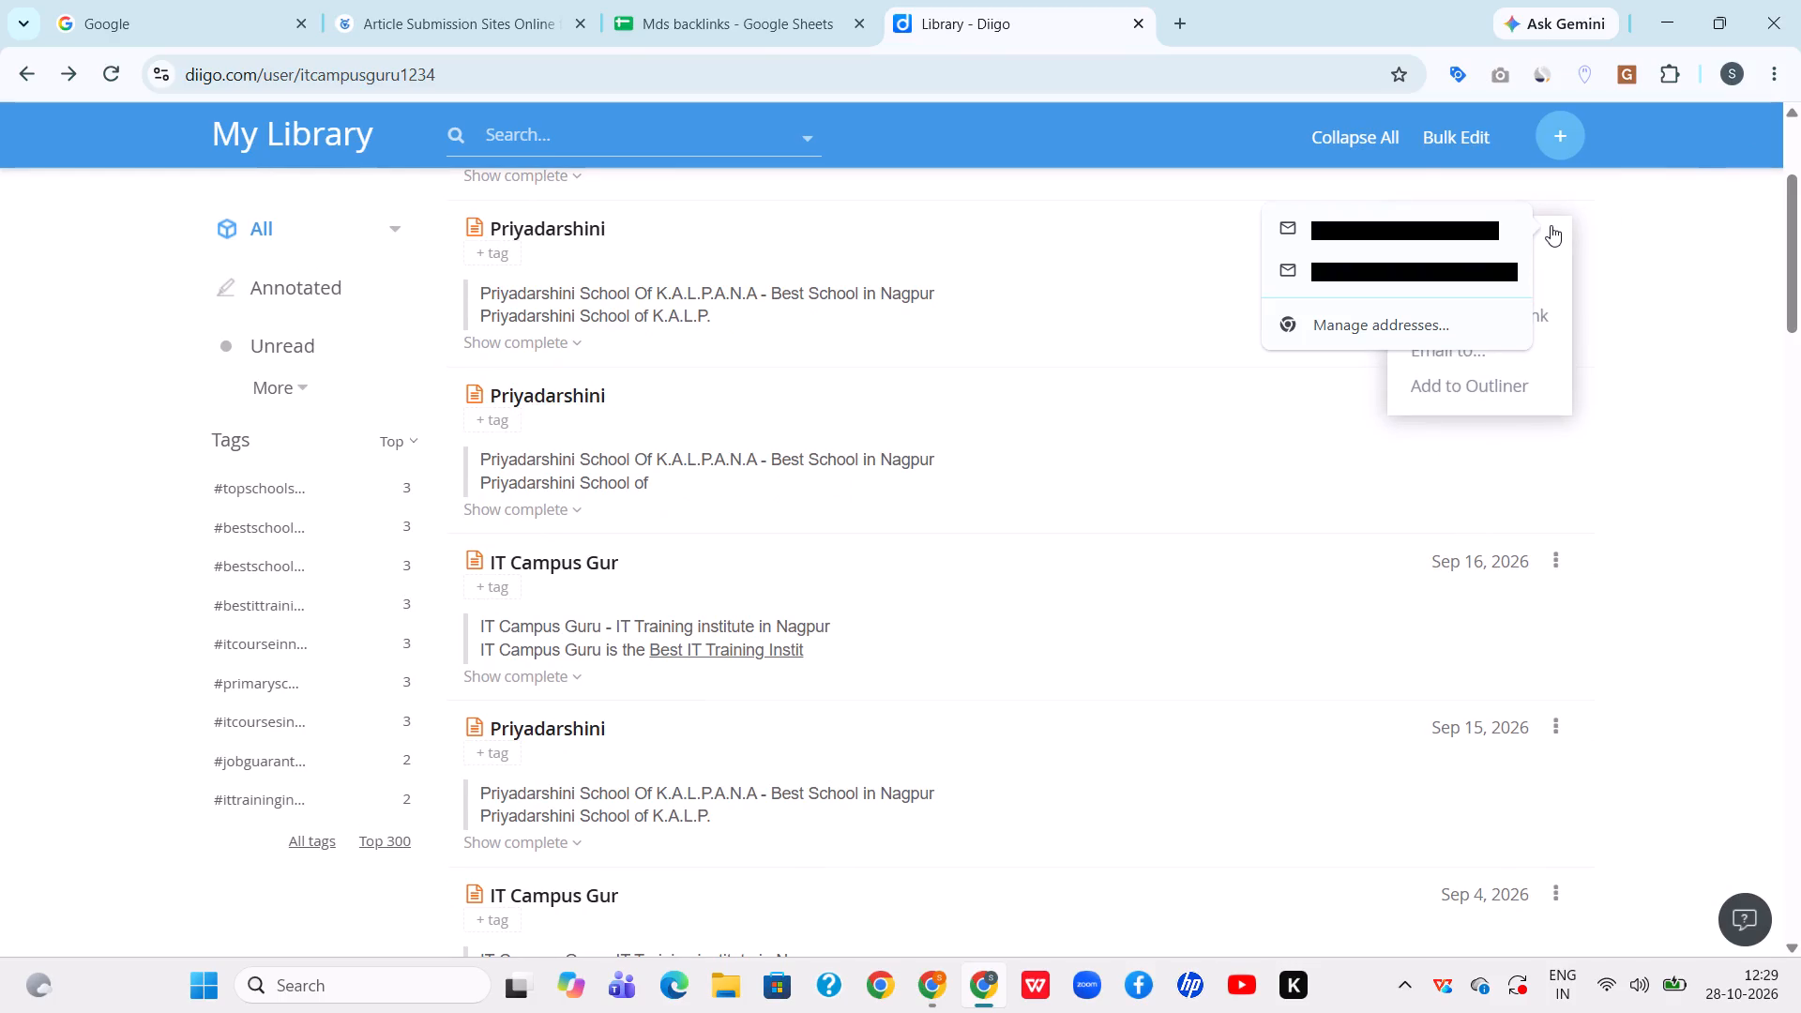
left_click(1551, 225)
scroll(1551, 225, "down", 5)
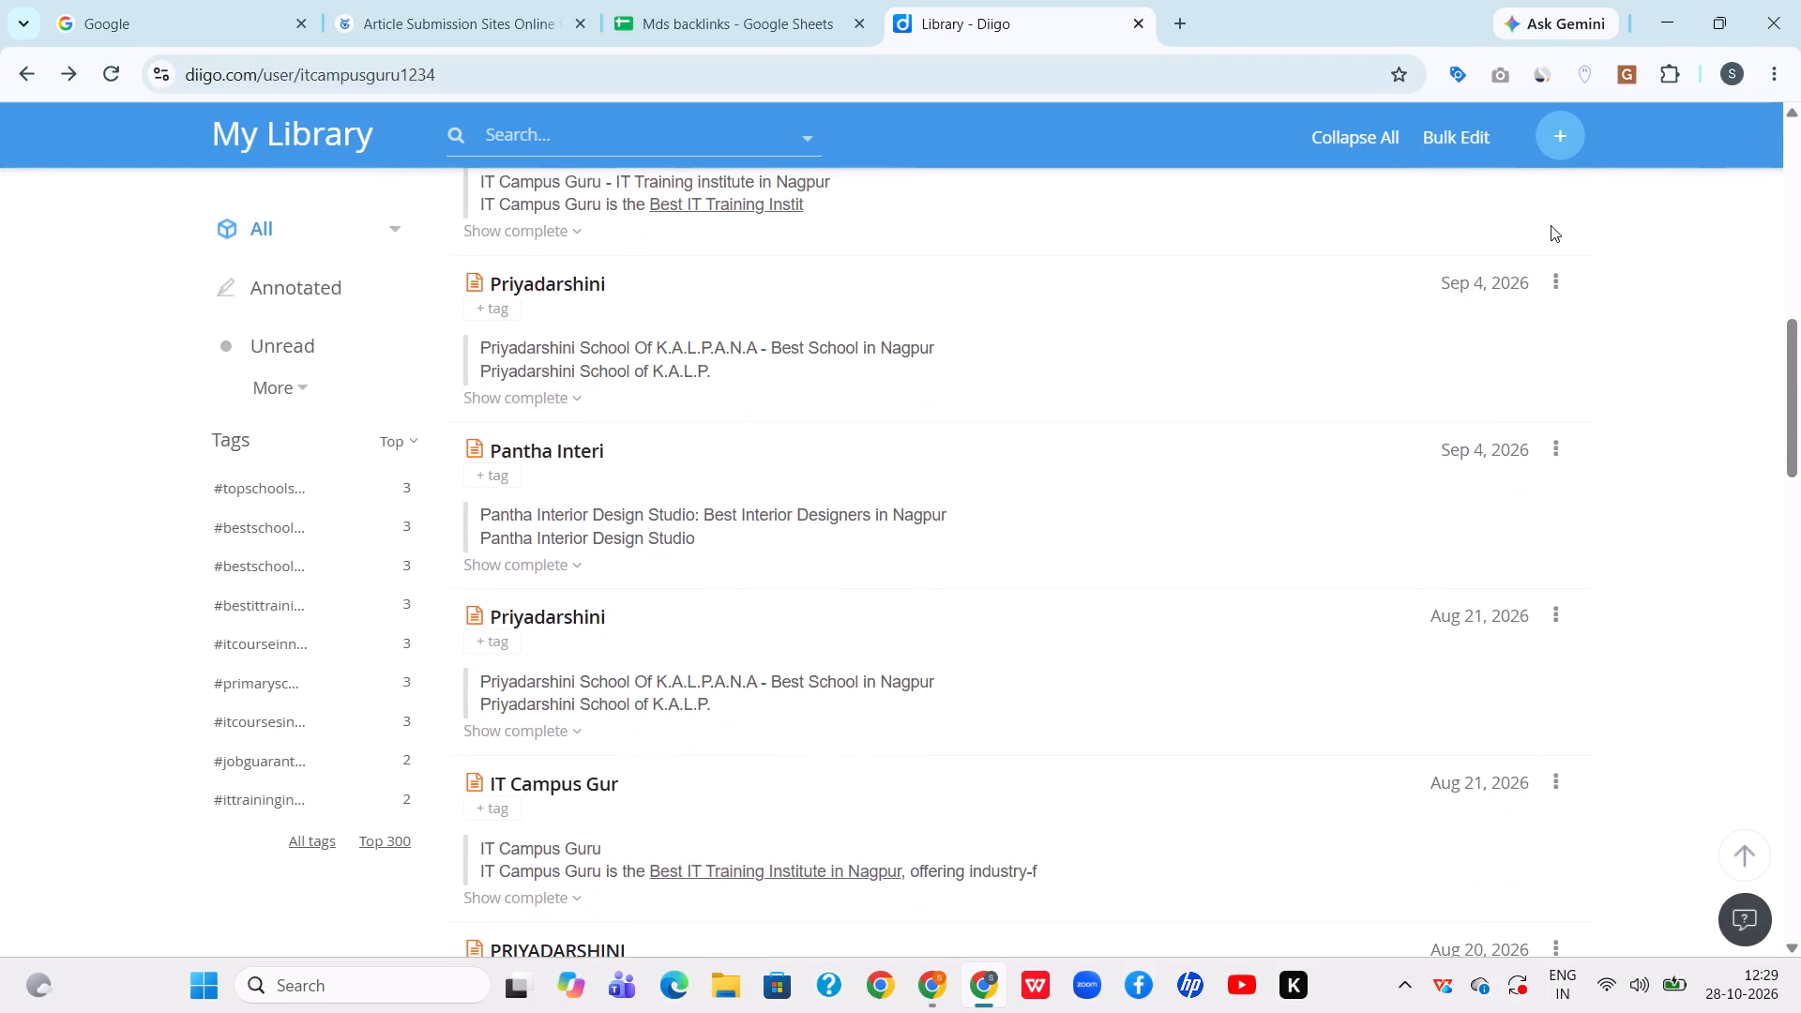
scroll(1551, 225, "down", 6)
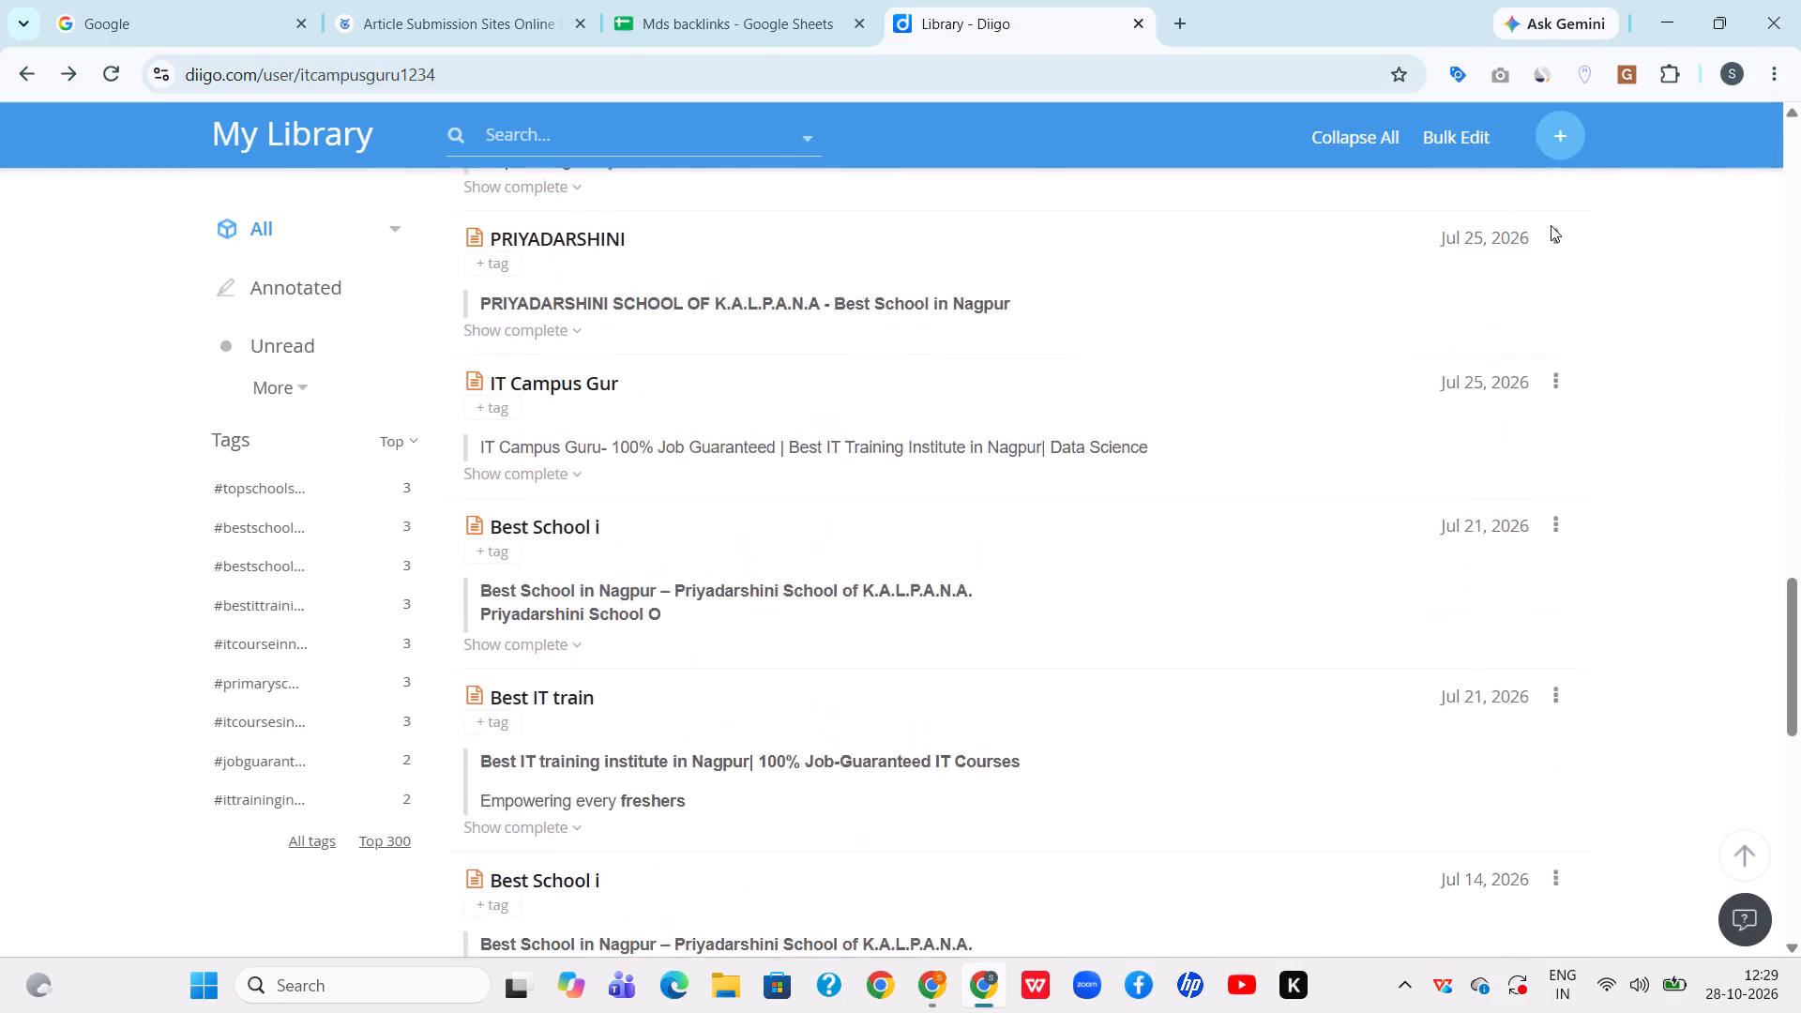
scroll(1551, 225, "down", 1)
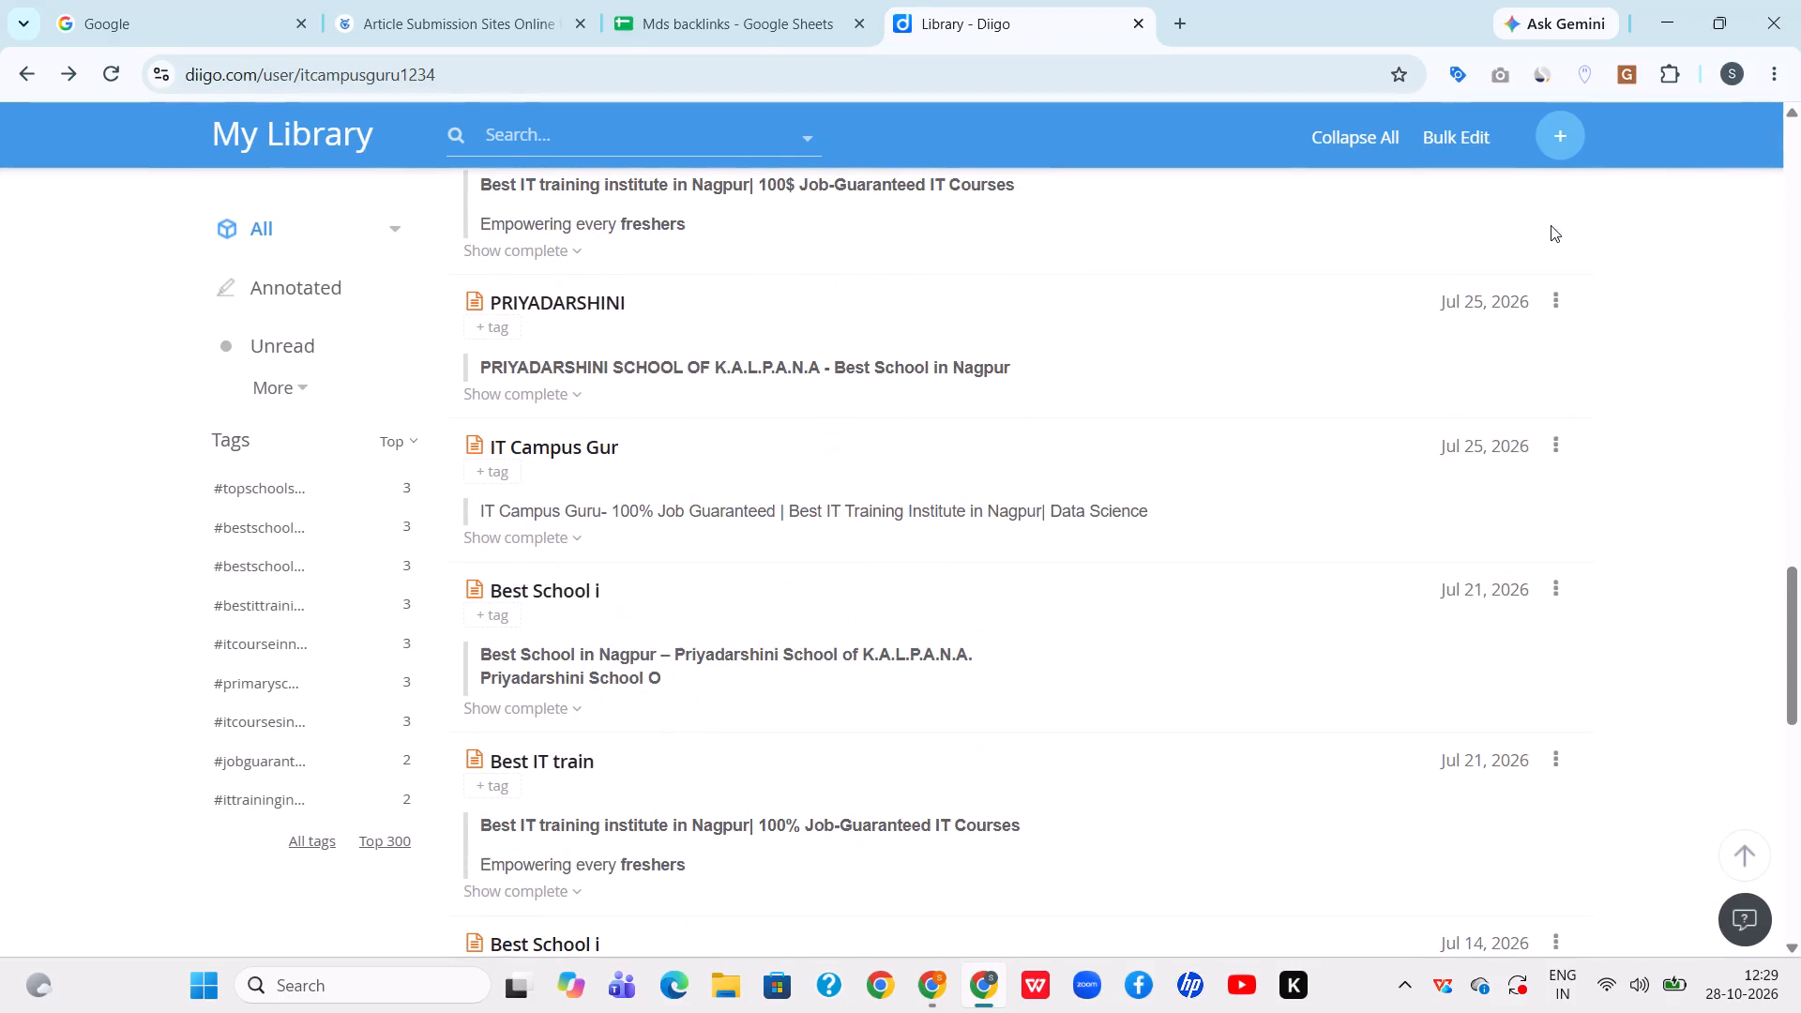
left_click(1146, 23)
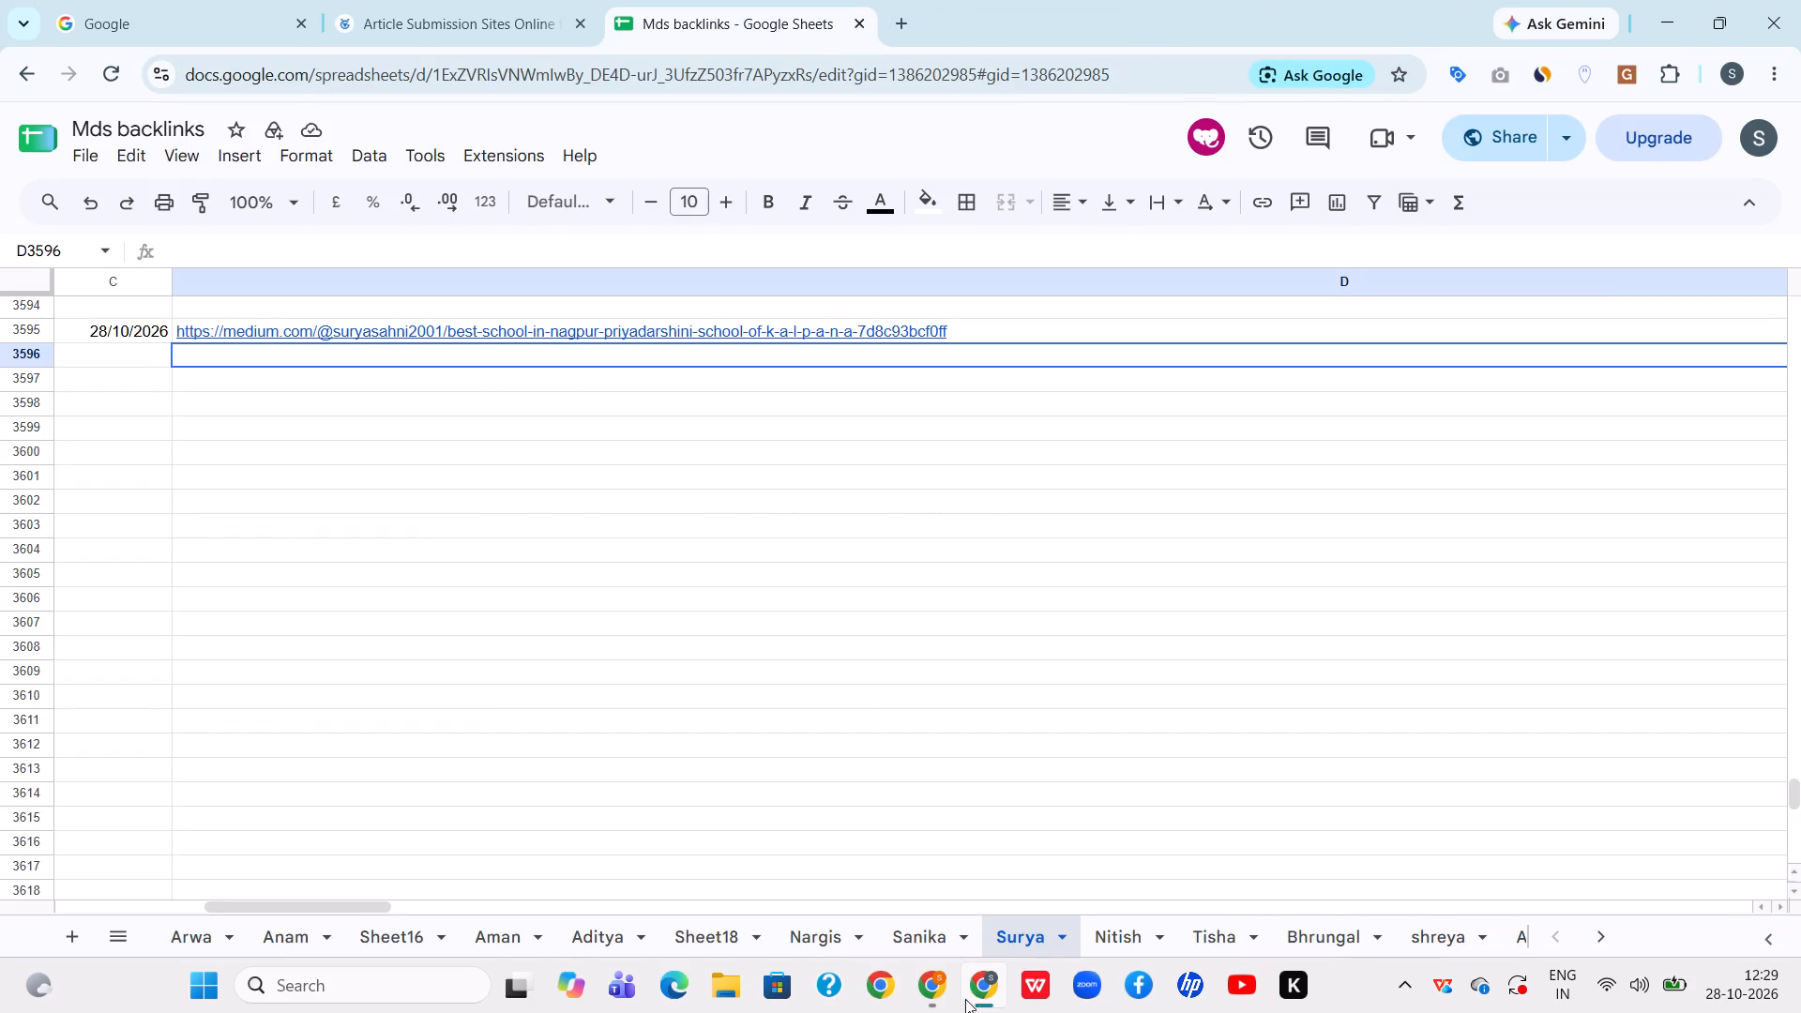
Switch to the Scoop.it browser window, open the My Digital Savvy profile and start a new scoop.
left_click(925, 987)
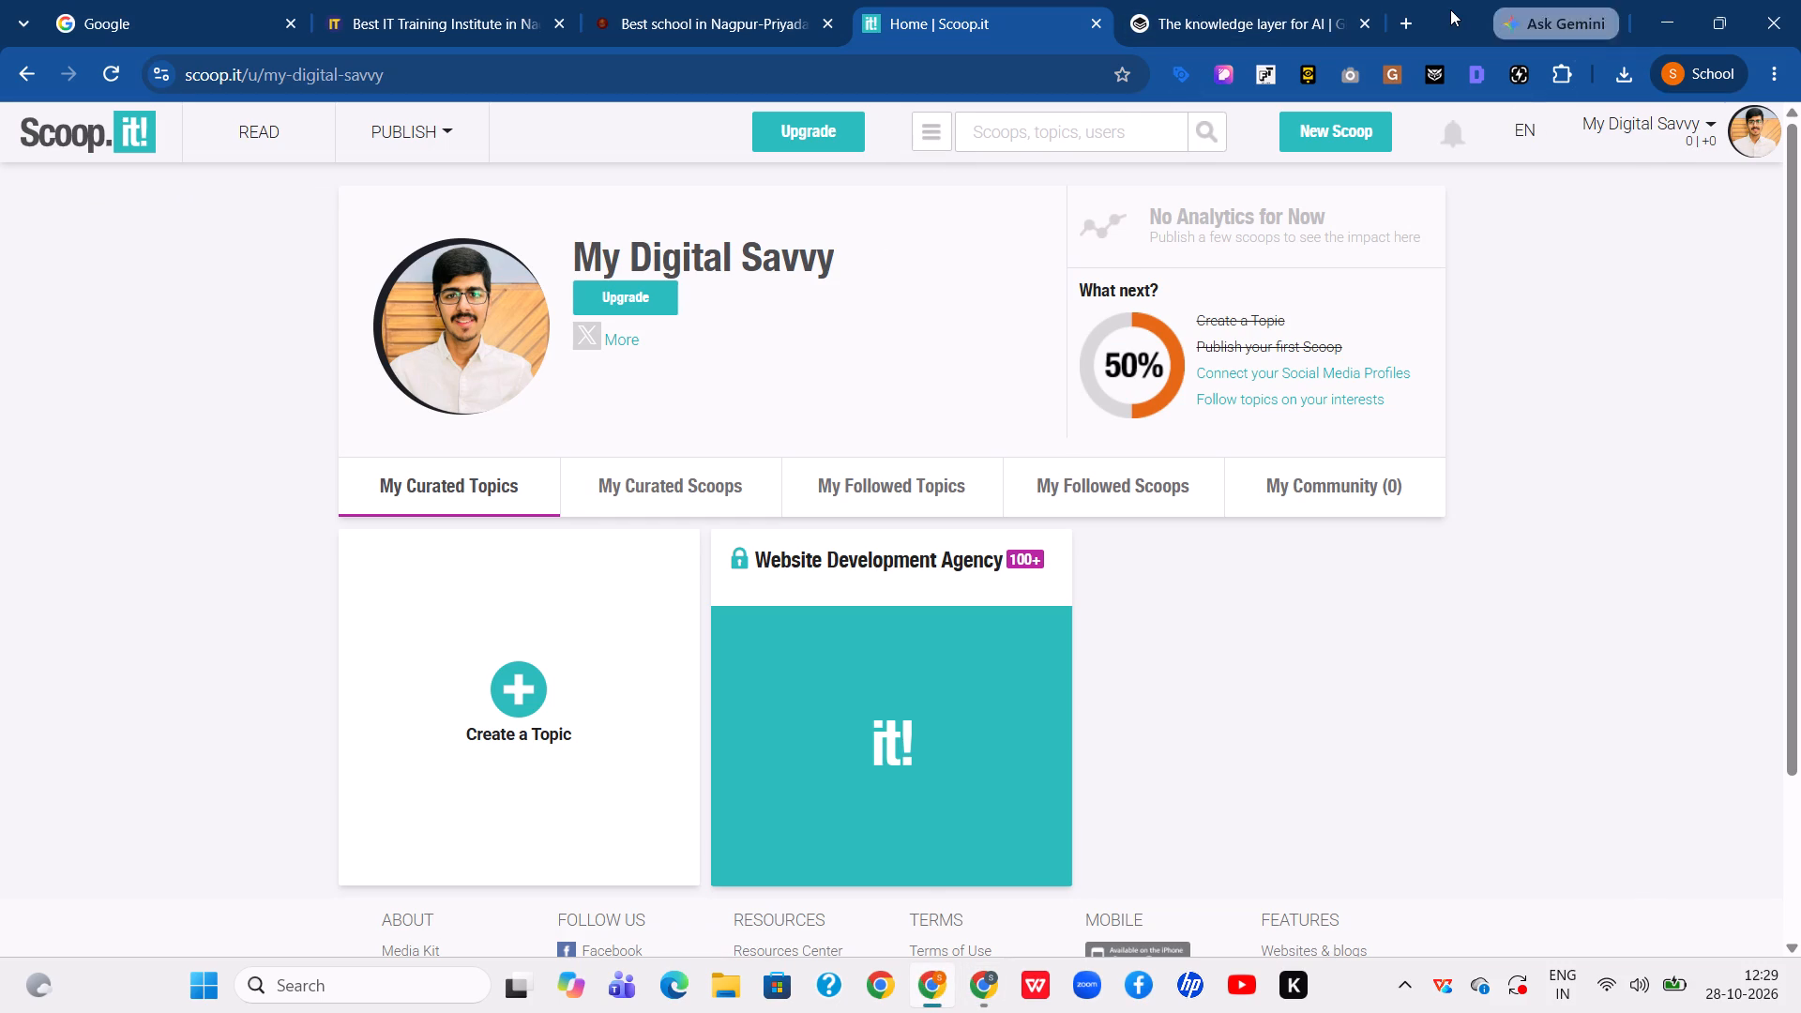
left_click(1745, 140)
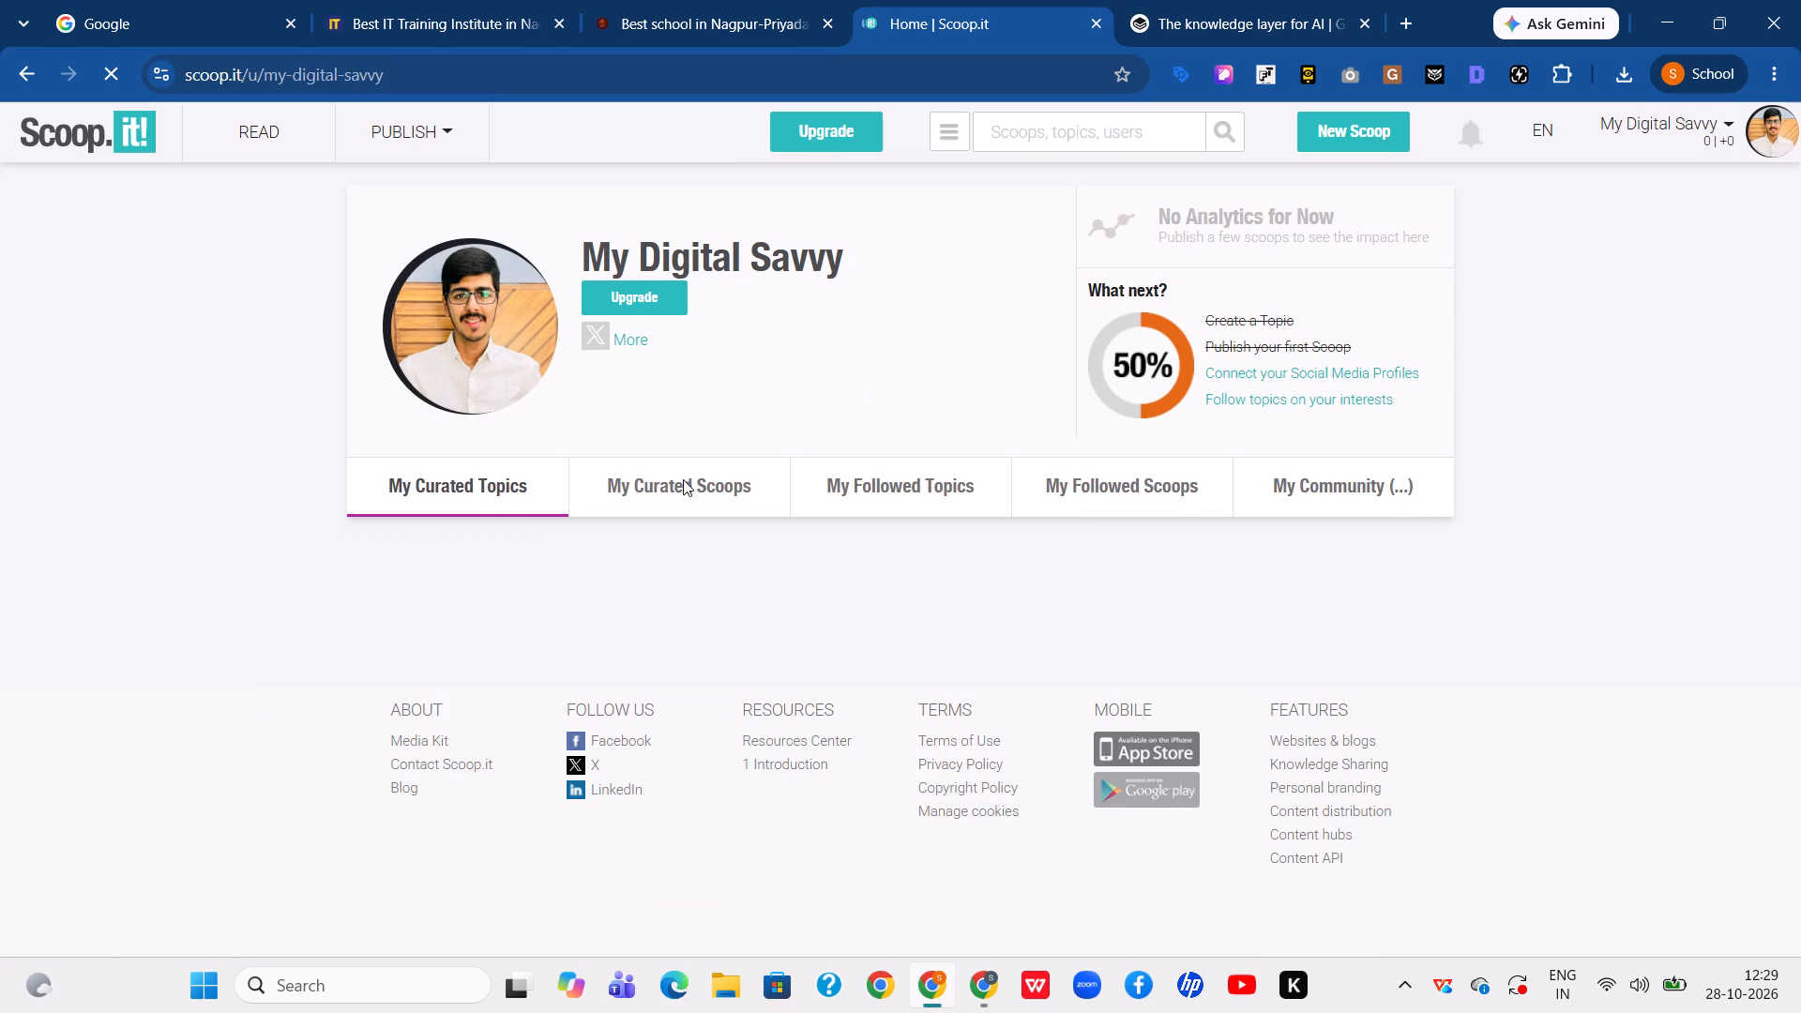
left_click(1315, 132)
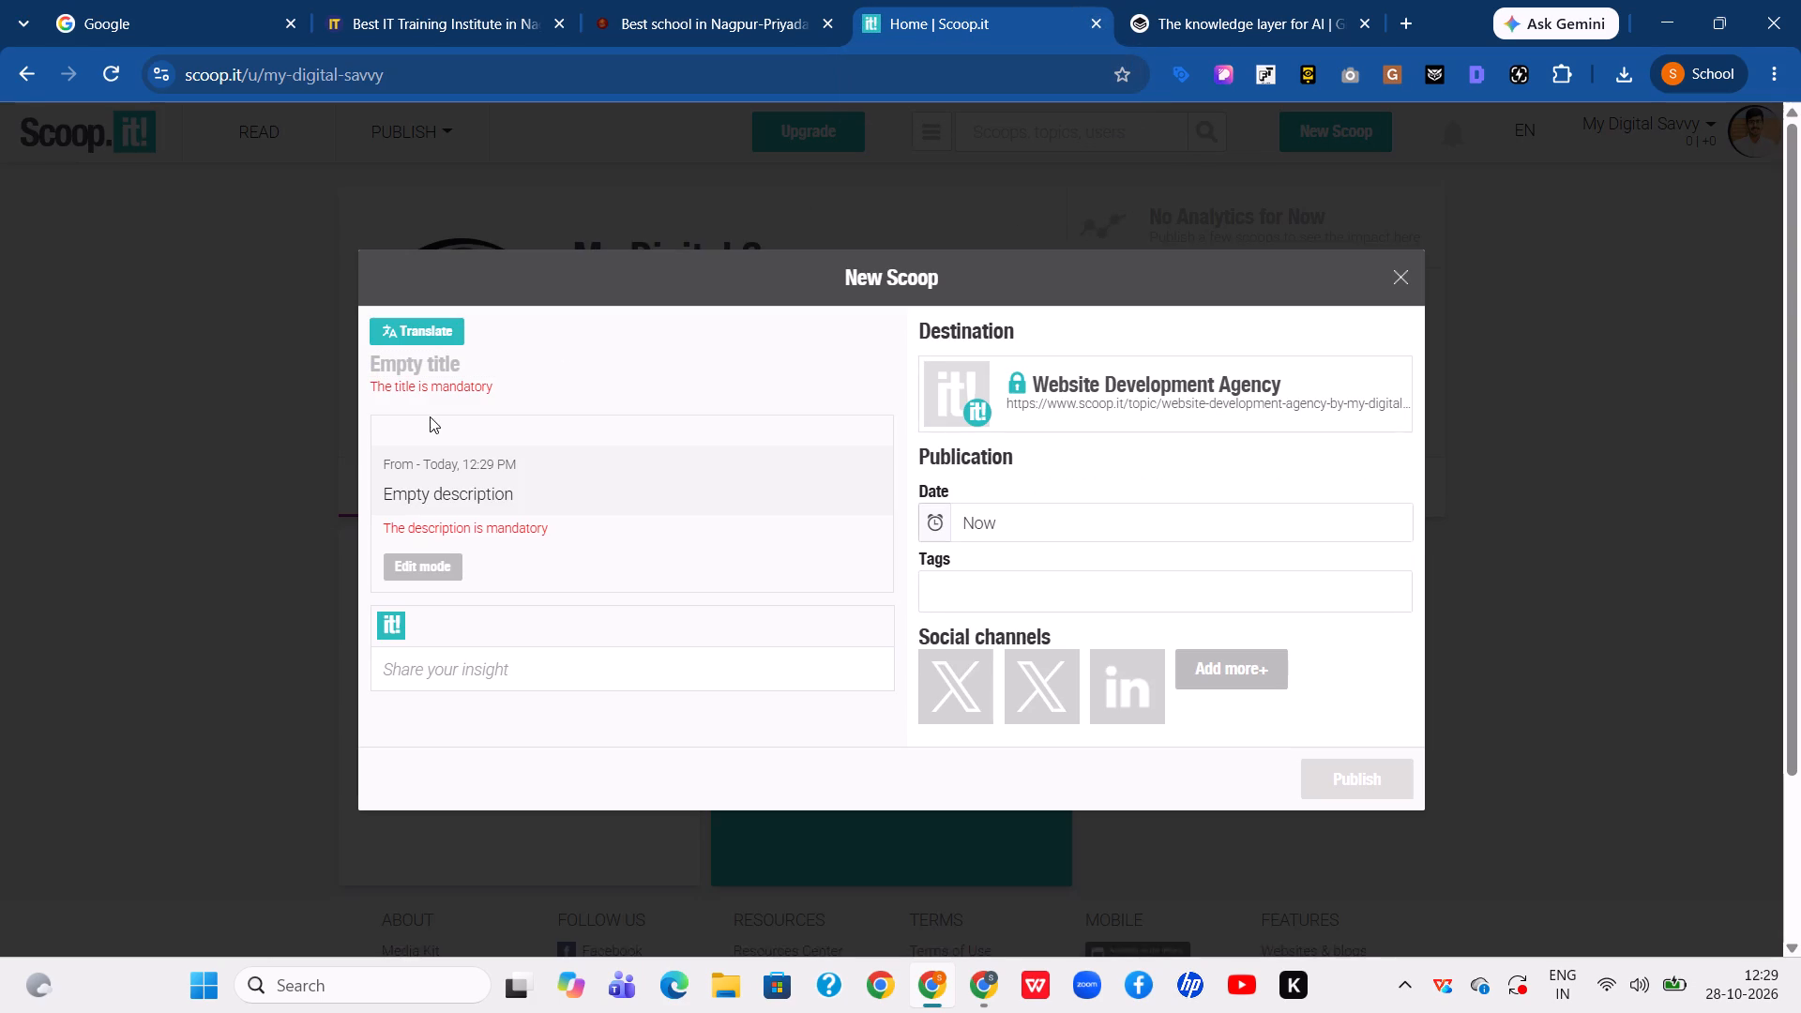
Title the scoop "Best School in Nagpur – Priyadarshini School of K.A.L.P.A.N.A." by copying the heading from the school's homepage.
left_click(420, 356)
left_click(692, 0)
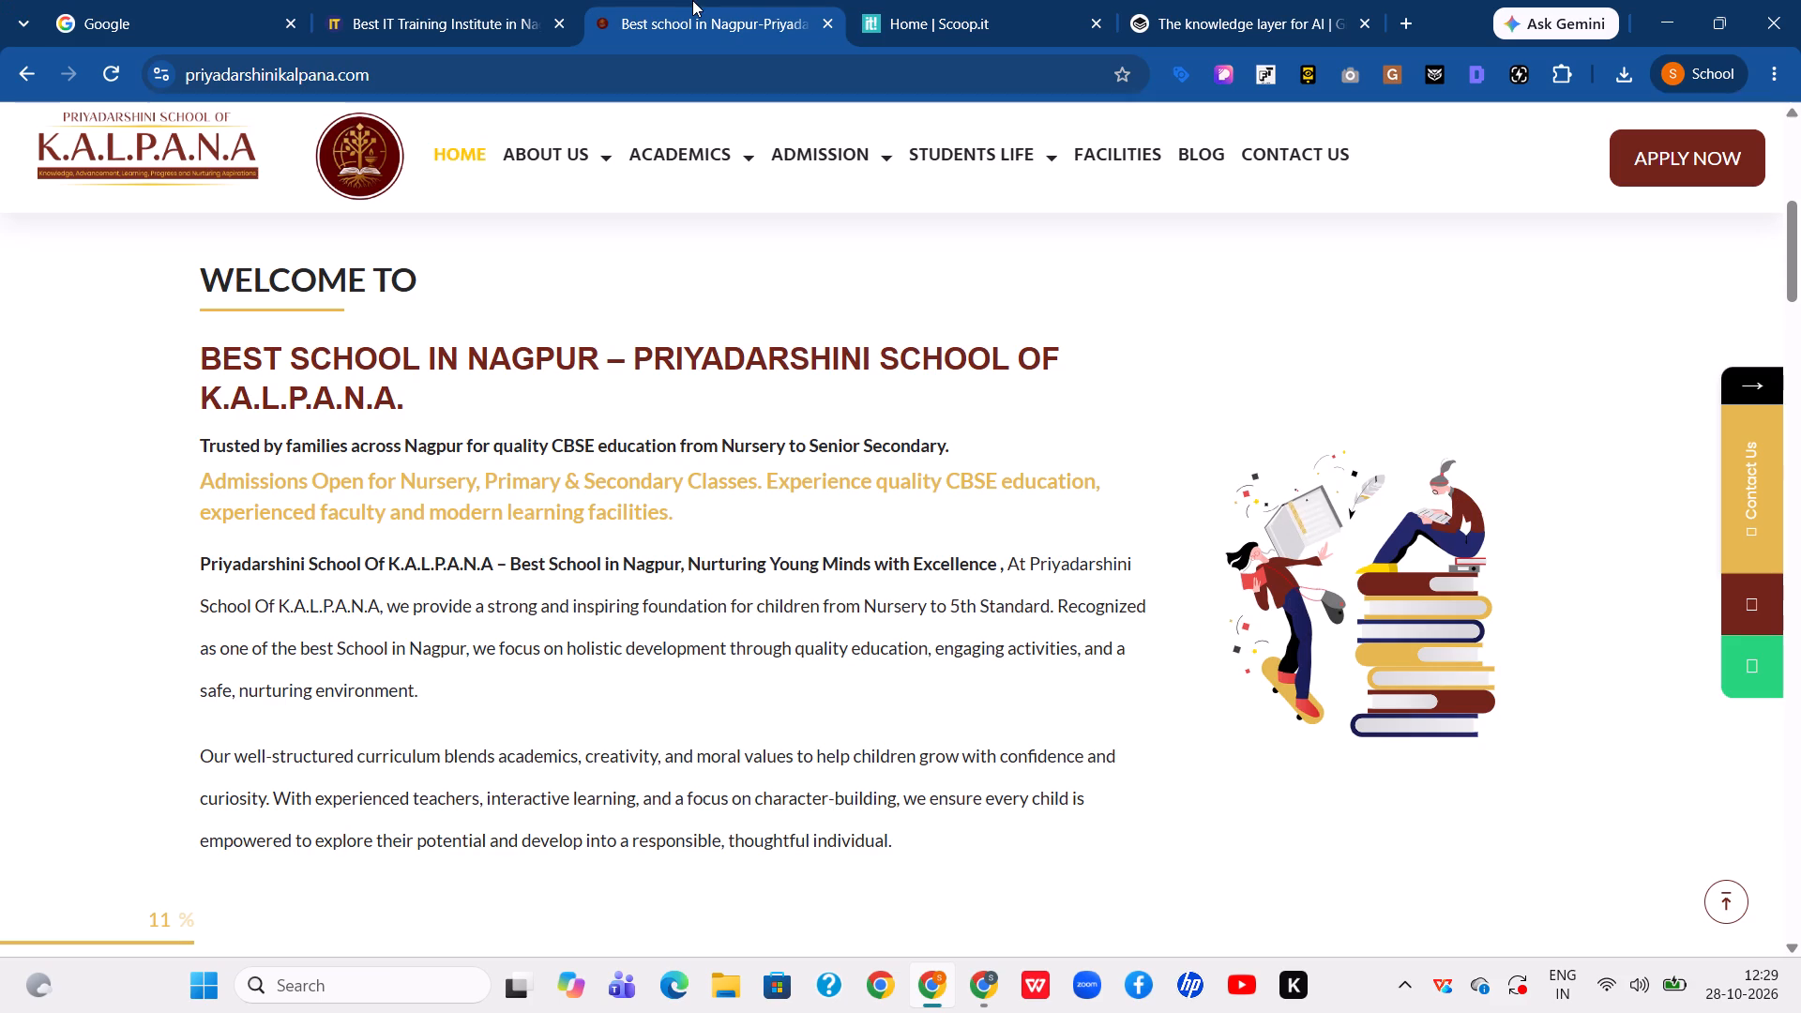
triple_click(419, 336)
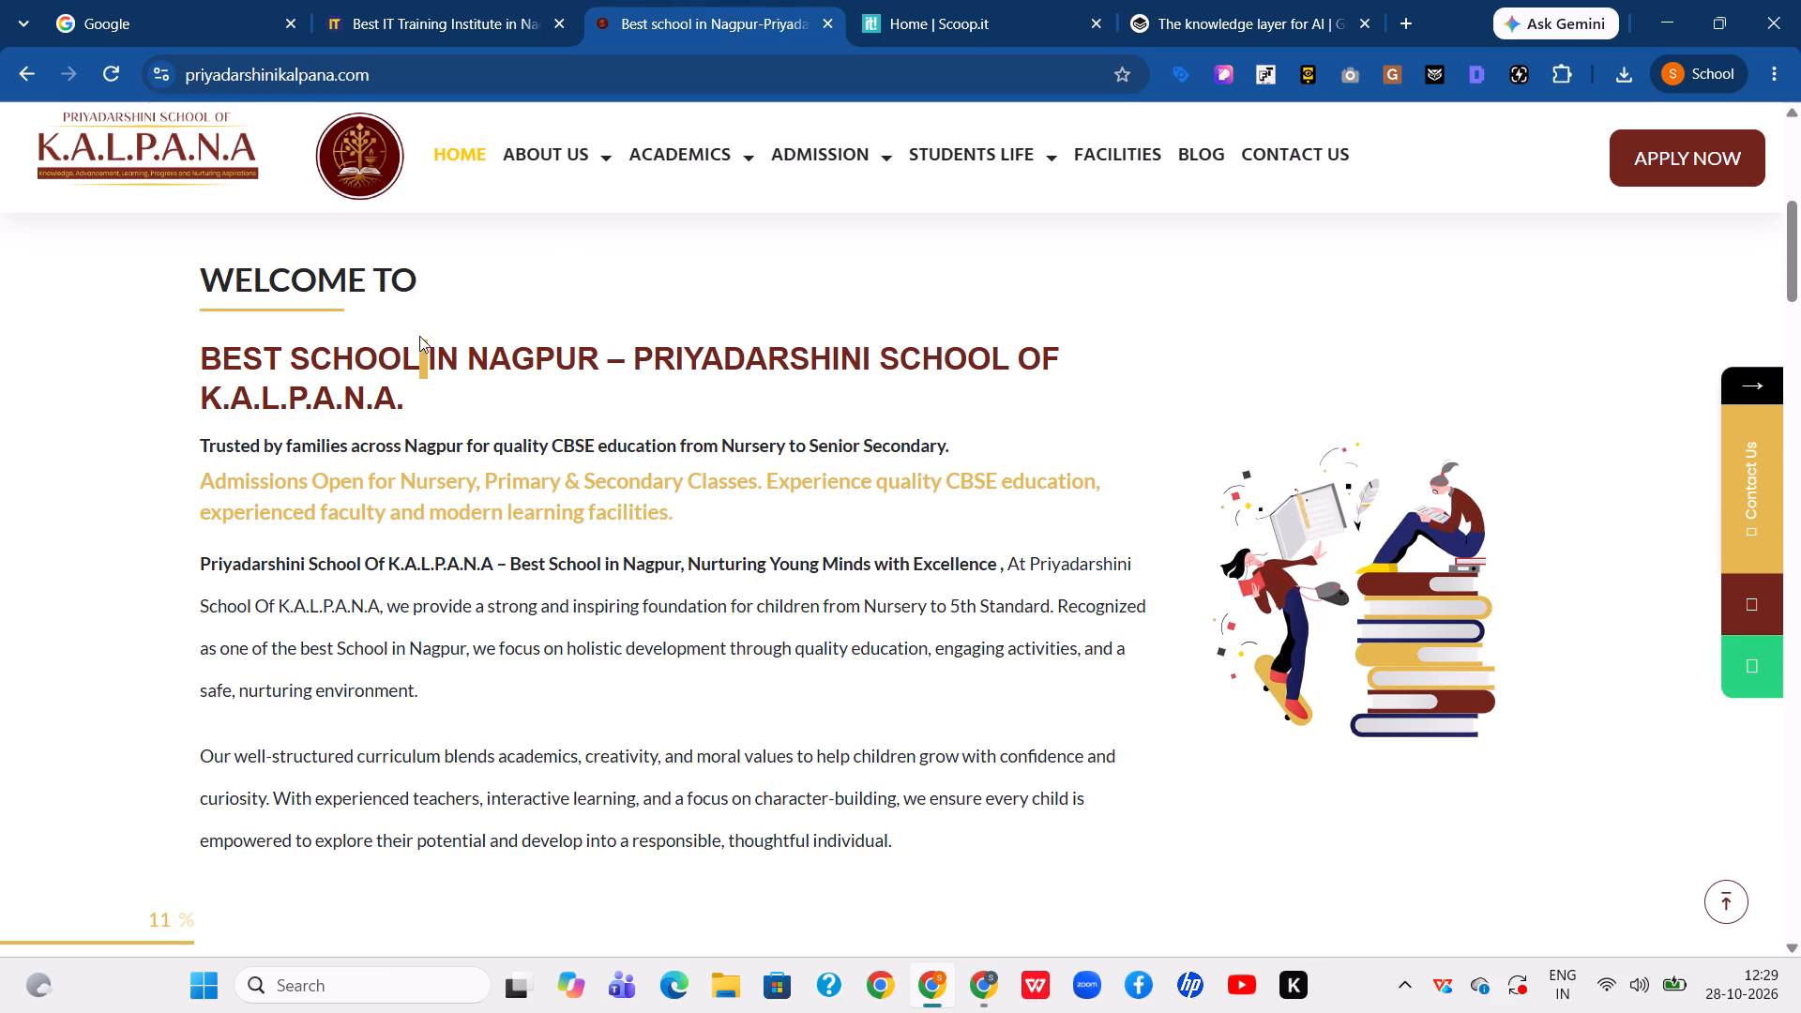
left_click(419, 336)
key("ctrl+c")
left_click(419, 336)
double_click(390, 603)
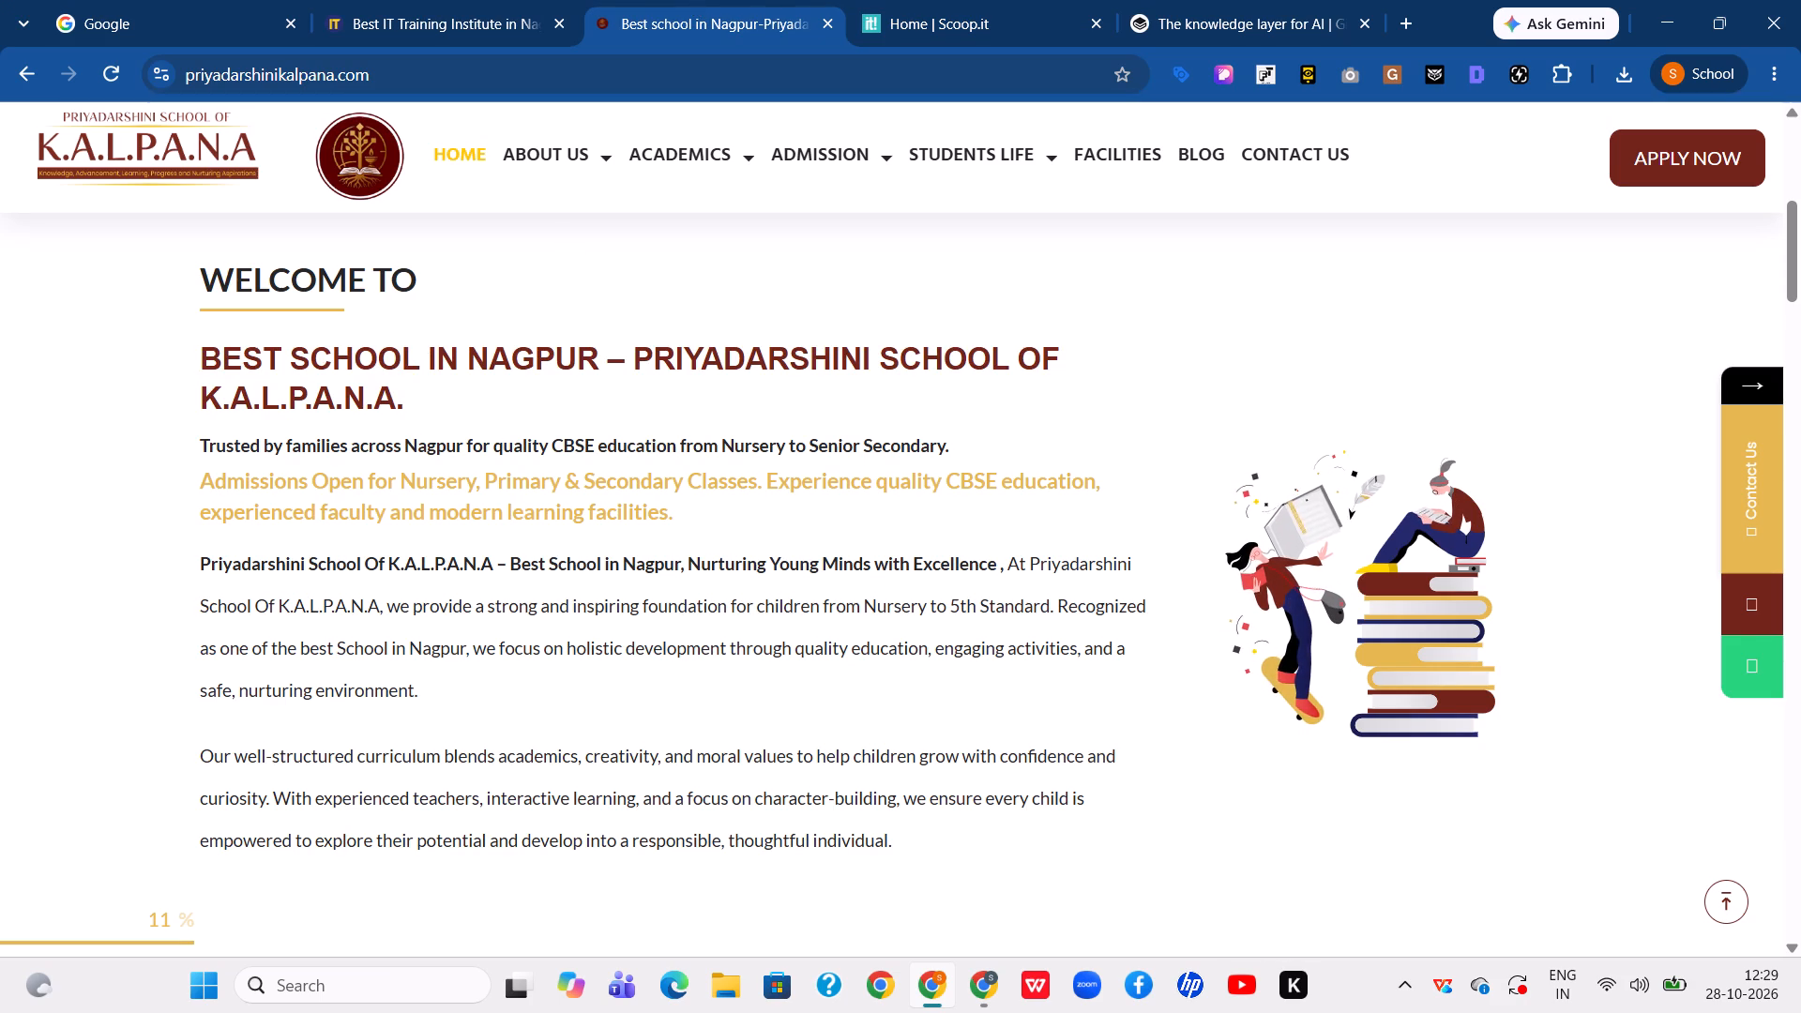
left_click_drag(390, 603, 386, 749)
left_click(900, 1)
key("ctrl+v")
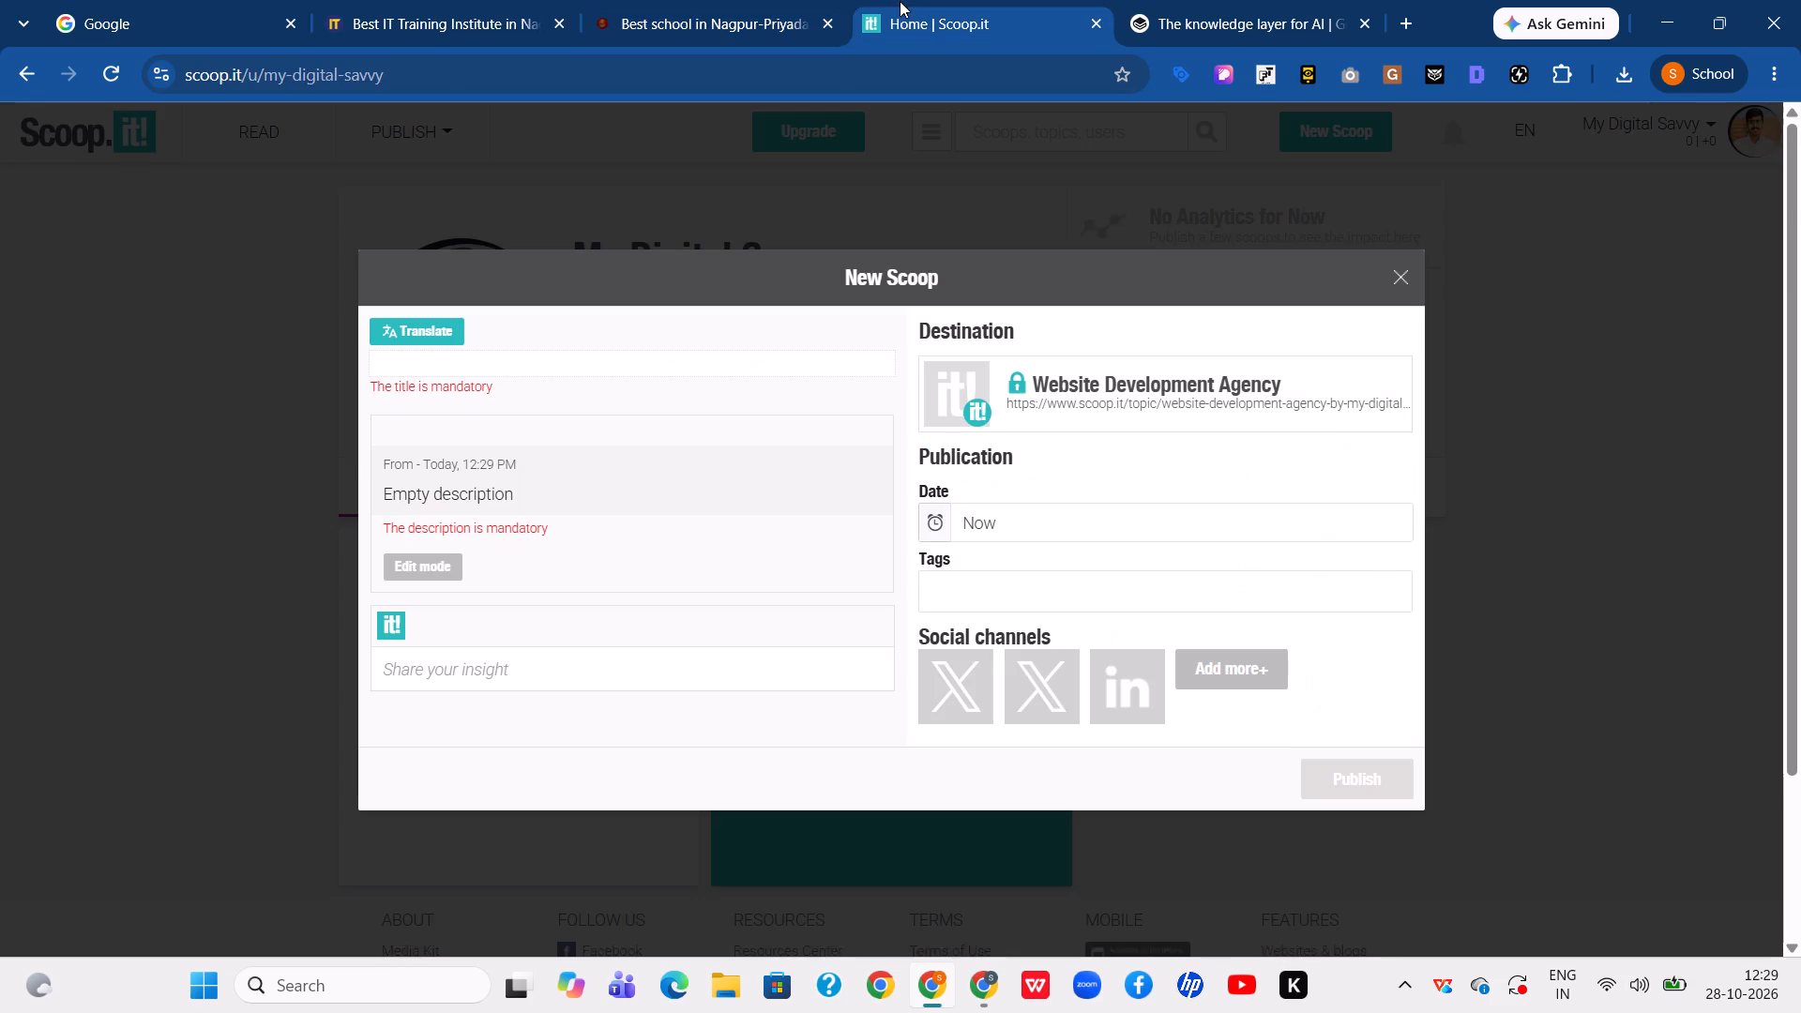
left_click(480, 360)
key("ctrl+v")
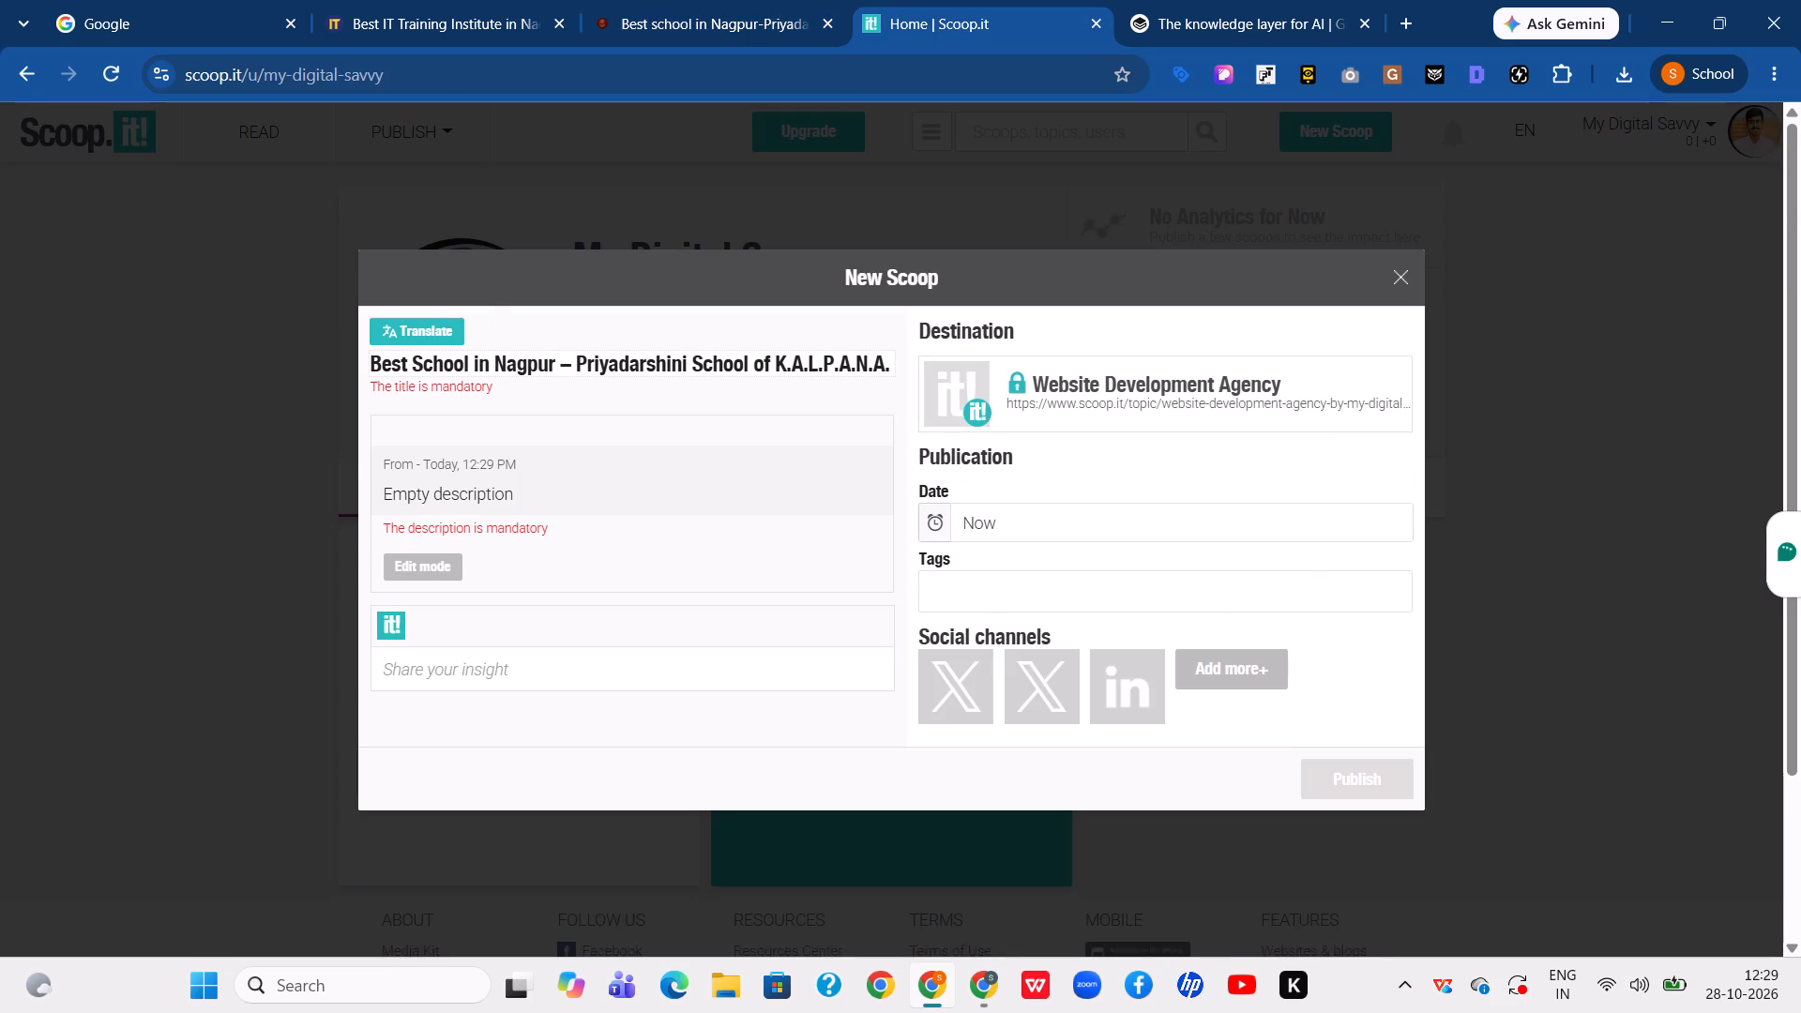
Clear the scoop's placeholder description and copy the two welcome paragraphs from the school's homepage.
double_click(466, 493)
left_click_drag(466, 493, 425, 457)
triple_click(425, 457)
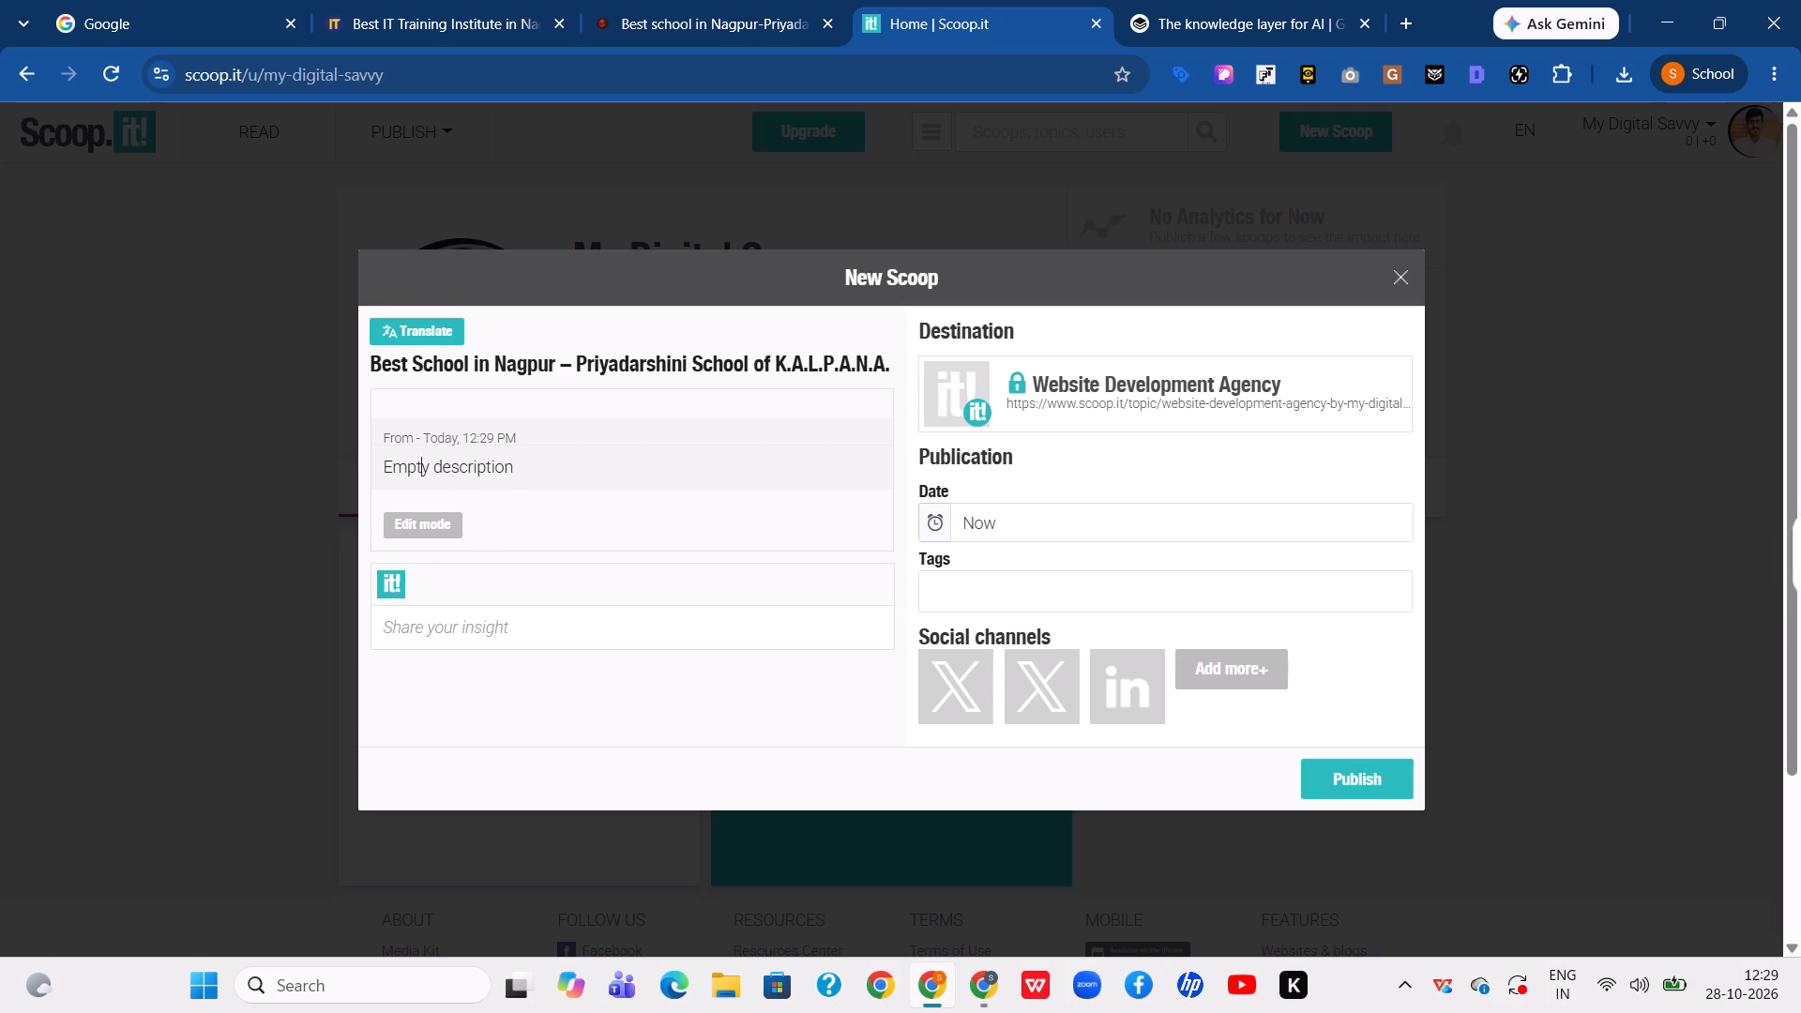
left_click(425, 457)
key("BackSpace")
triple_click(425, 457)
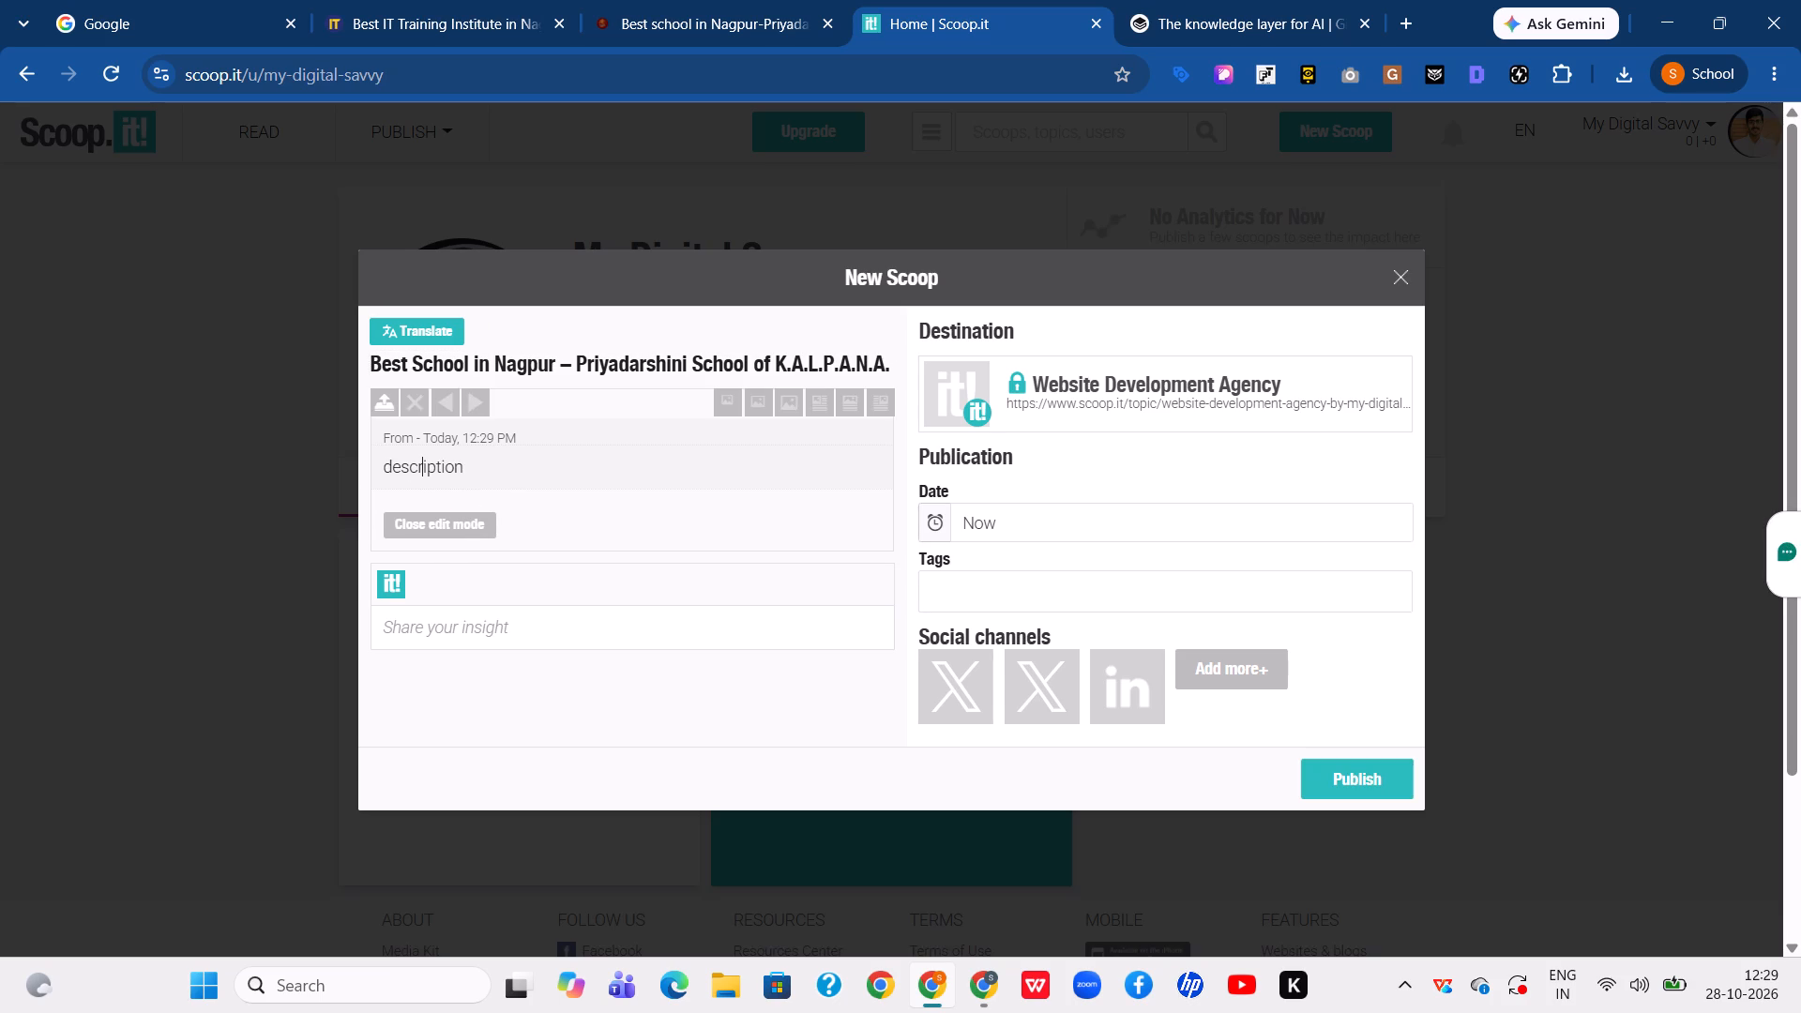
key("BackSpace")
key("BackSpace")
left_click(696, 0)
key("ctrl+c")
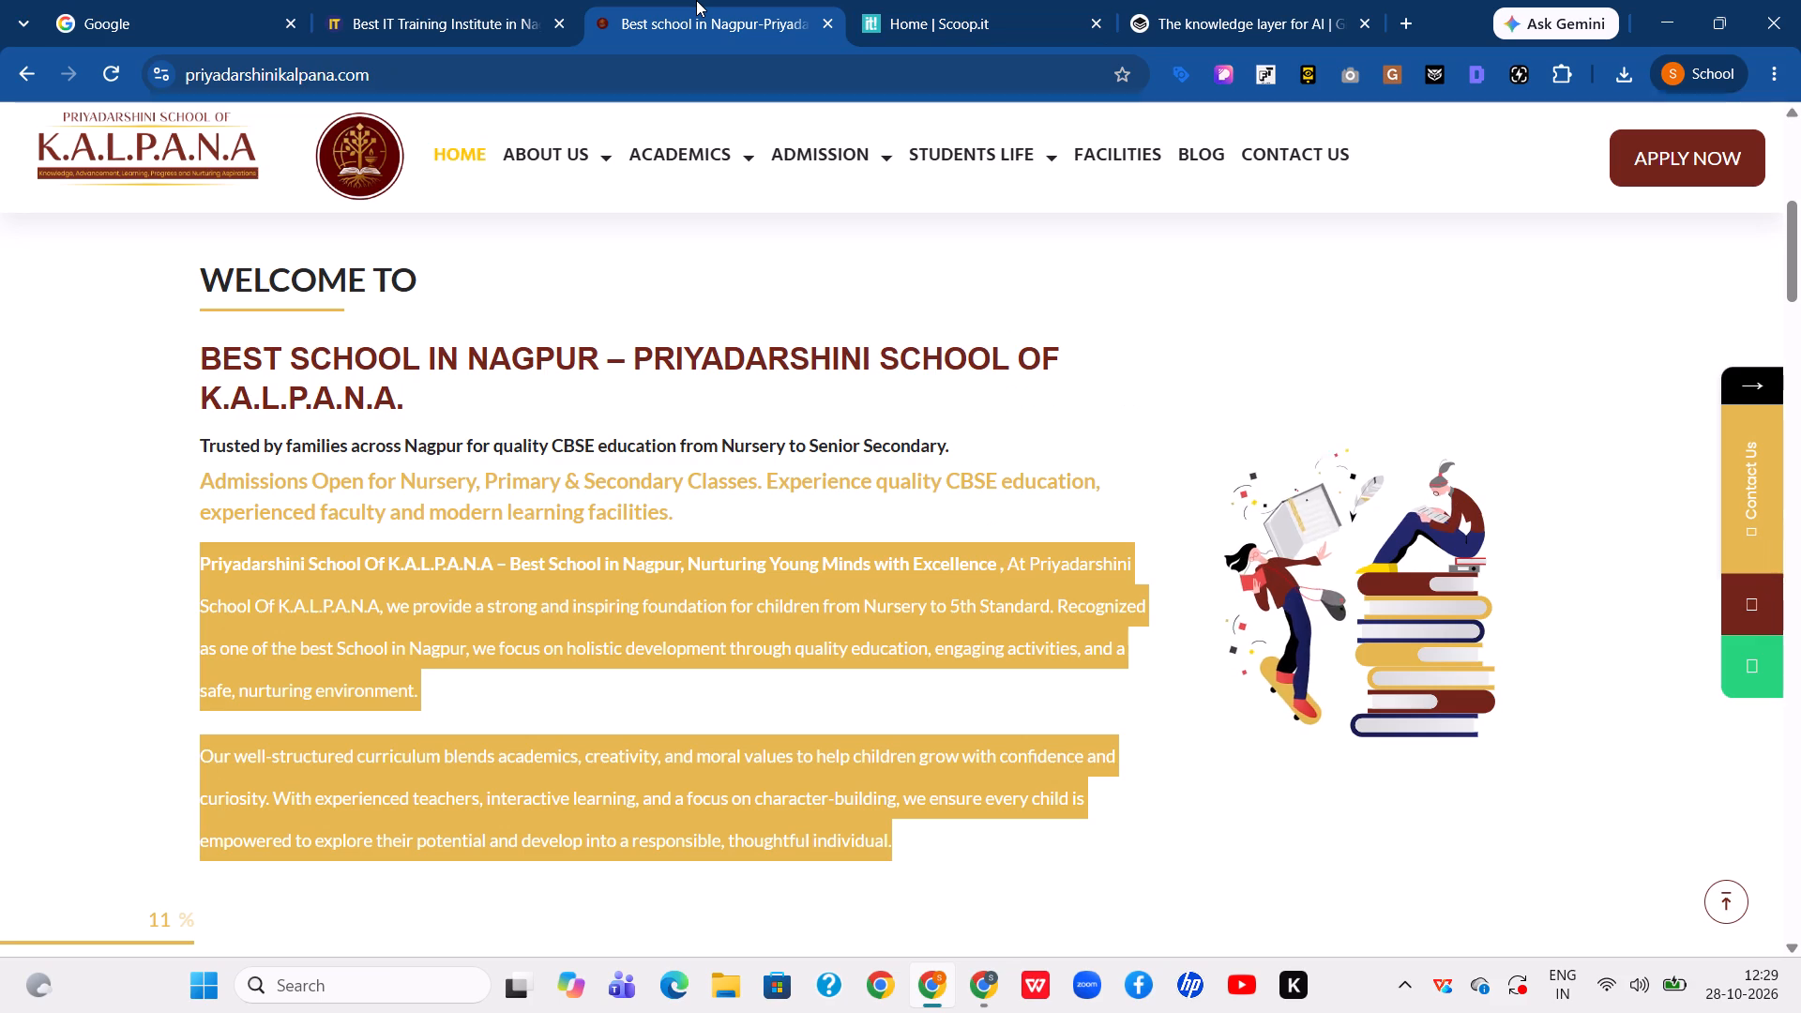
Look further down the school's homepage, visit the core values page and open the Our Pedagogy page.
left_click(621, 585)
key("Page_Down")
key("Page_Down")
key("Page_Down")
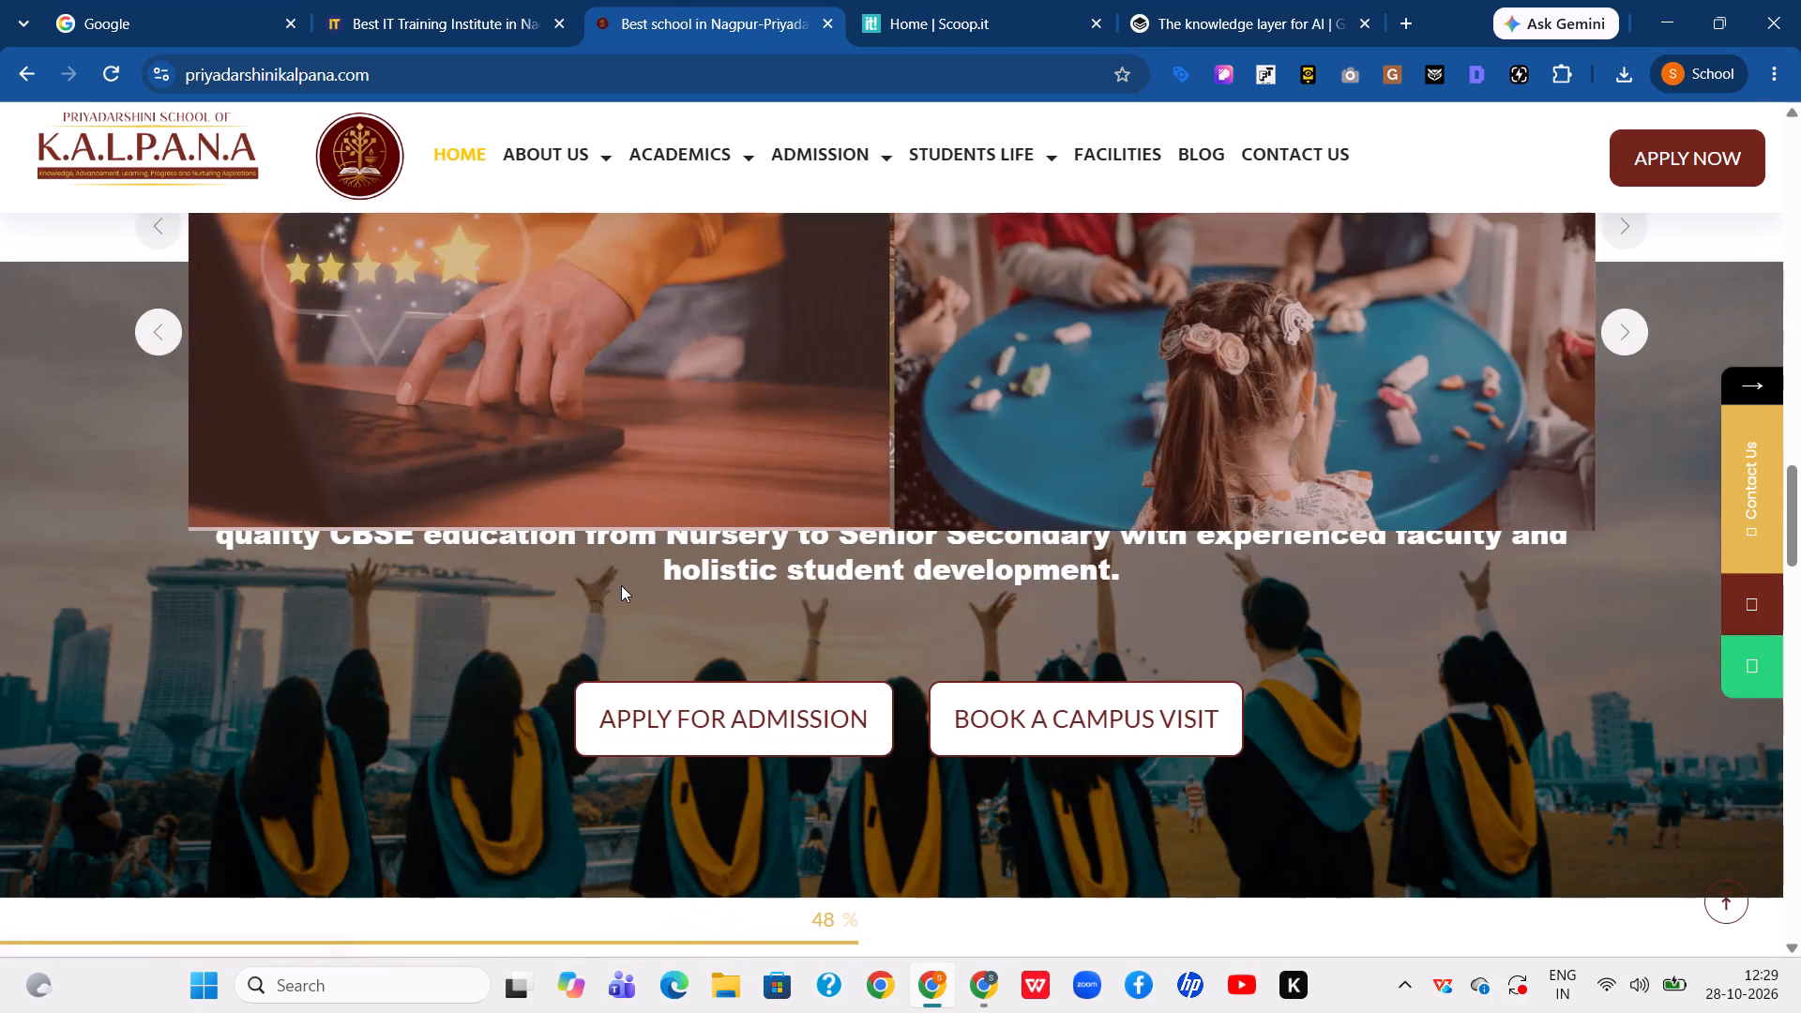
scroll(621, 585, "up", 3)
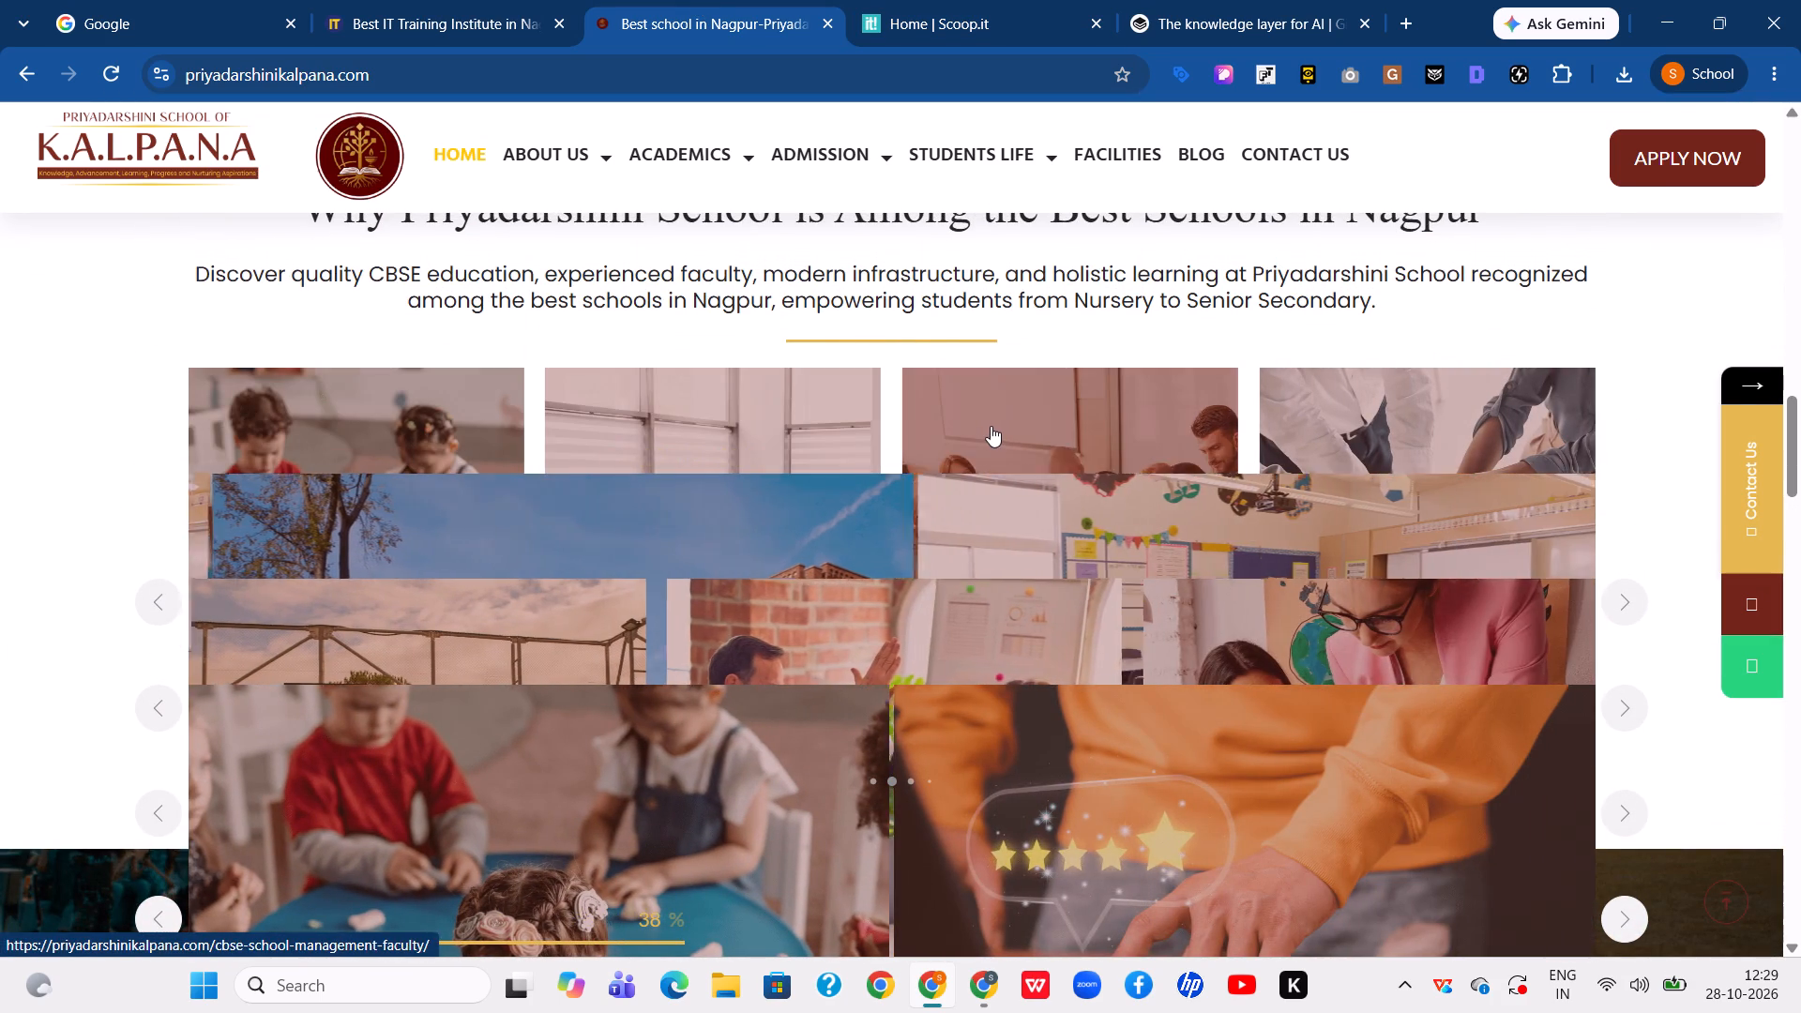
left_click(1360, 436)
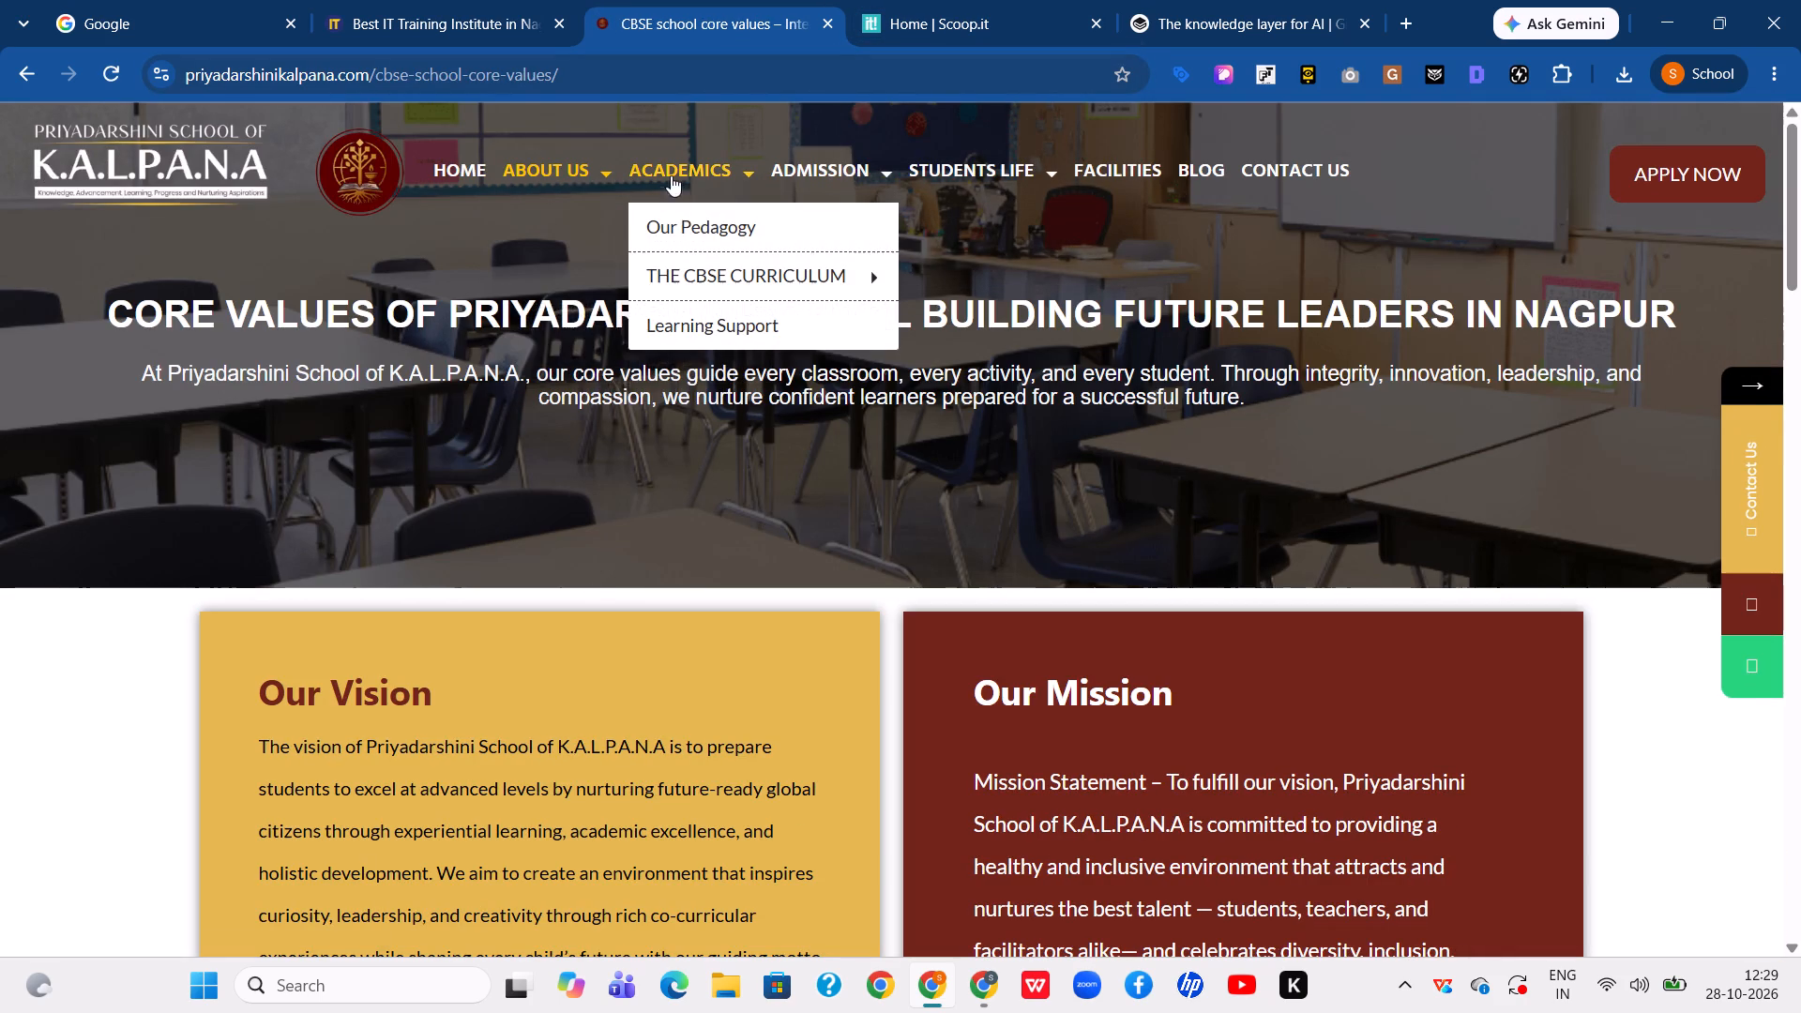
left_click(695, 213)
Paste the welcome text as the scoop's description, splitting it before "Our well-structured curriculum" and adding a blank line at the end.
left_click(897, 0)
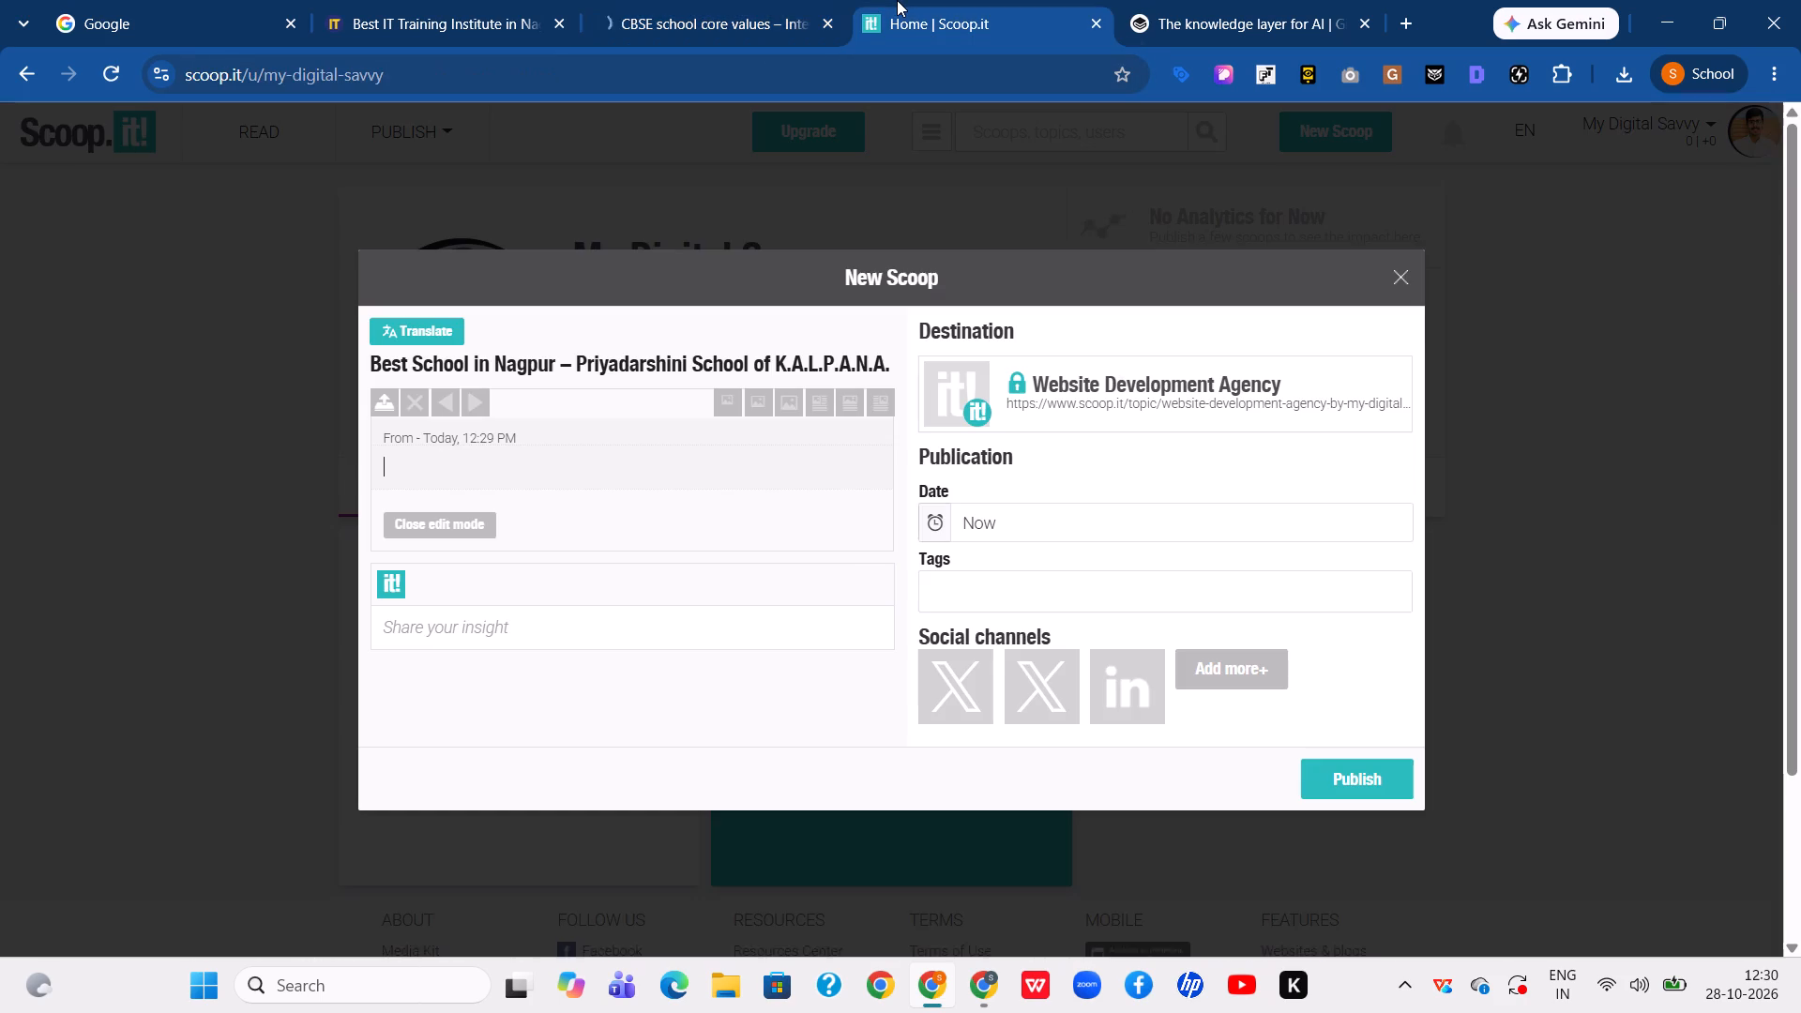
key("ctrl+v")
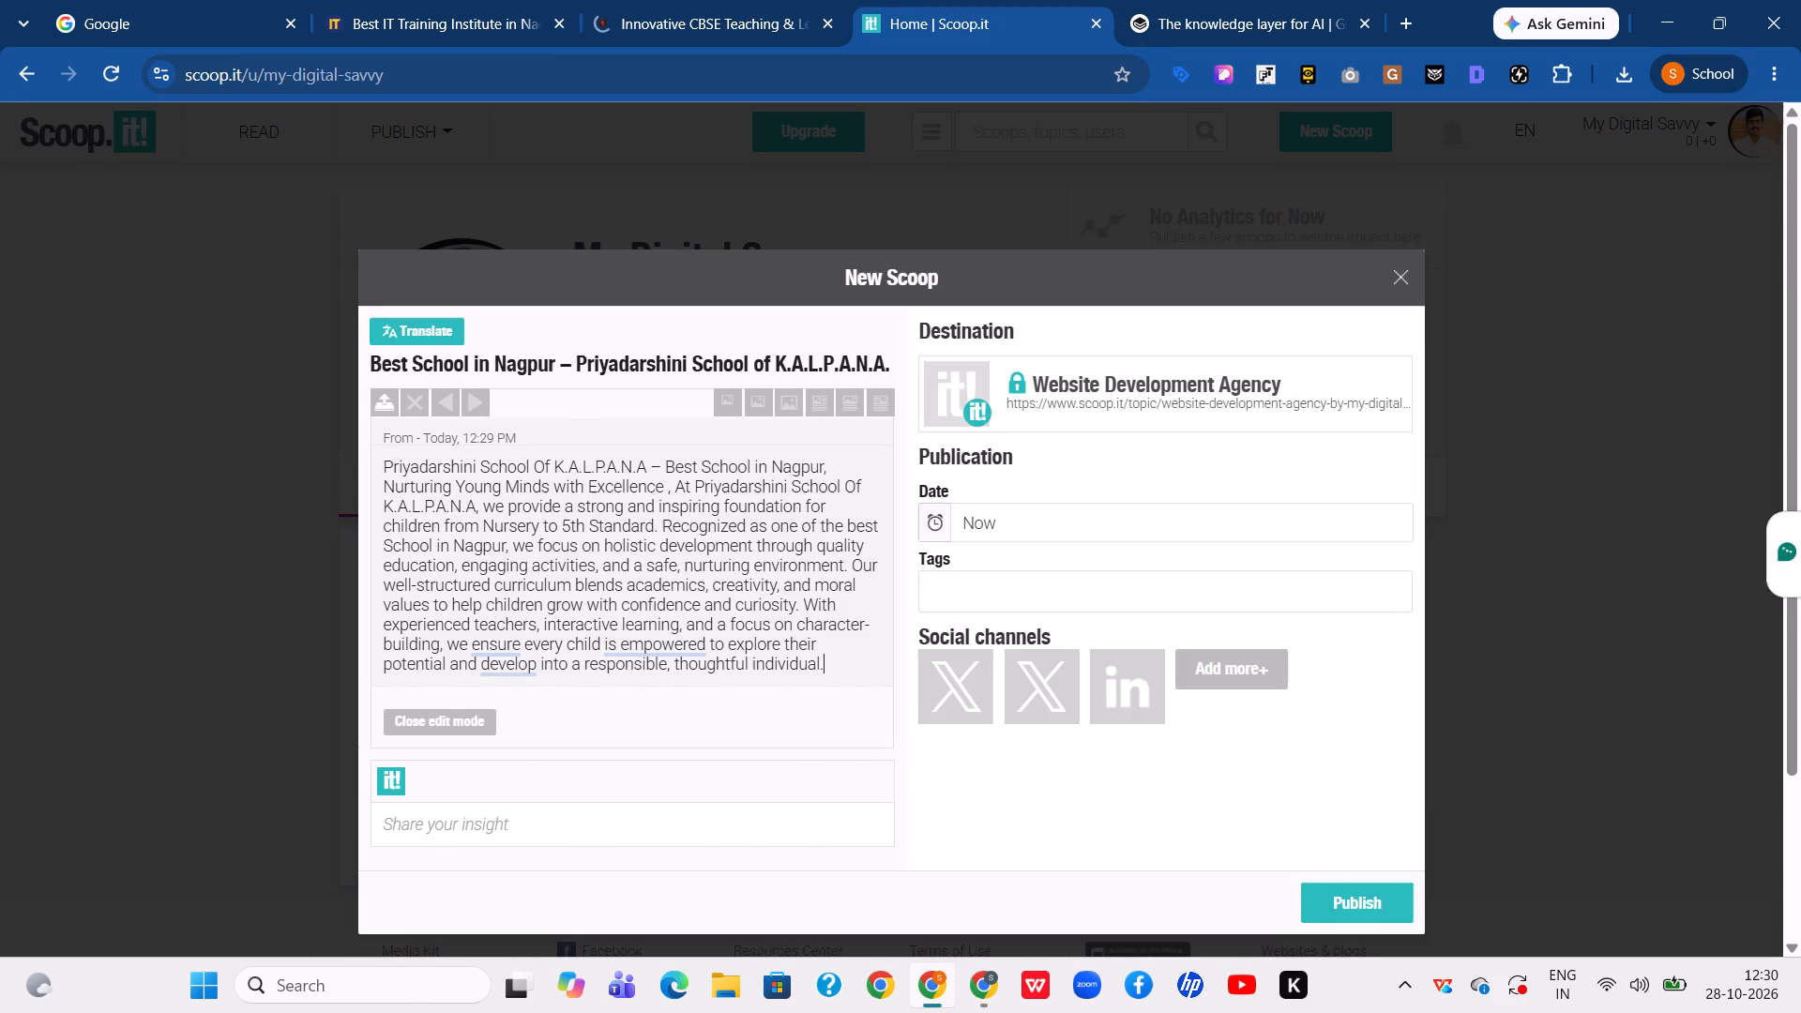
left_click(854, 563)
key("Return")
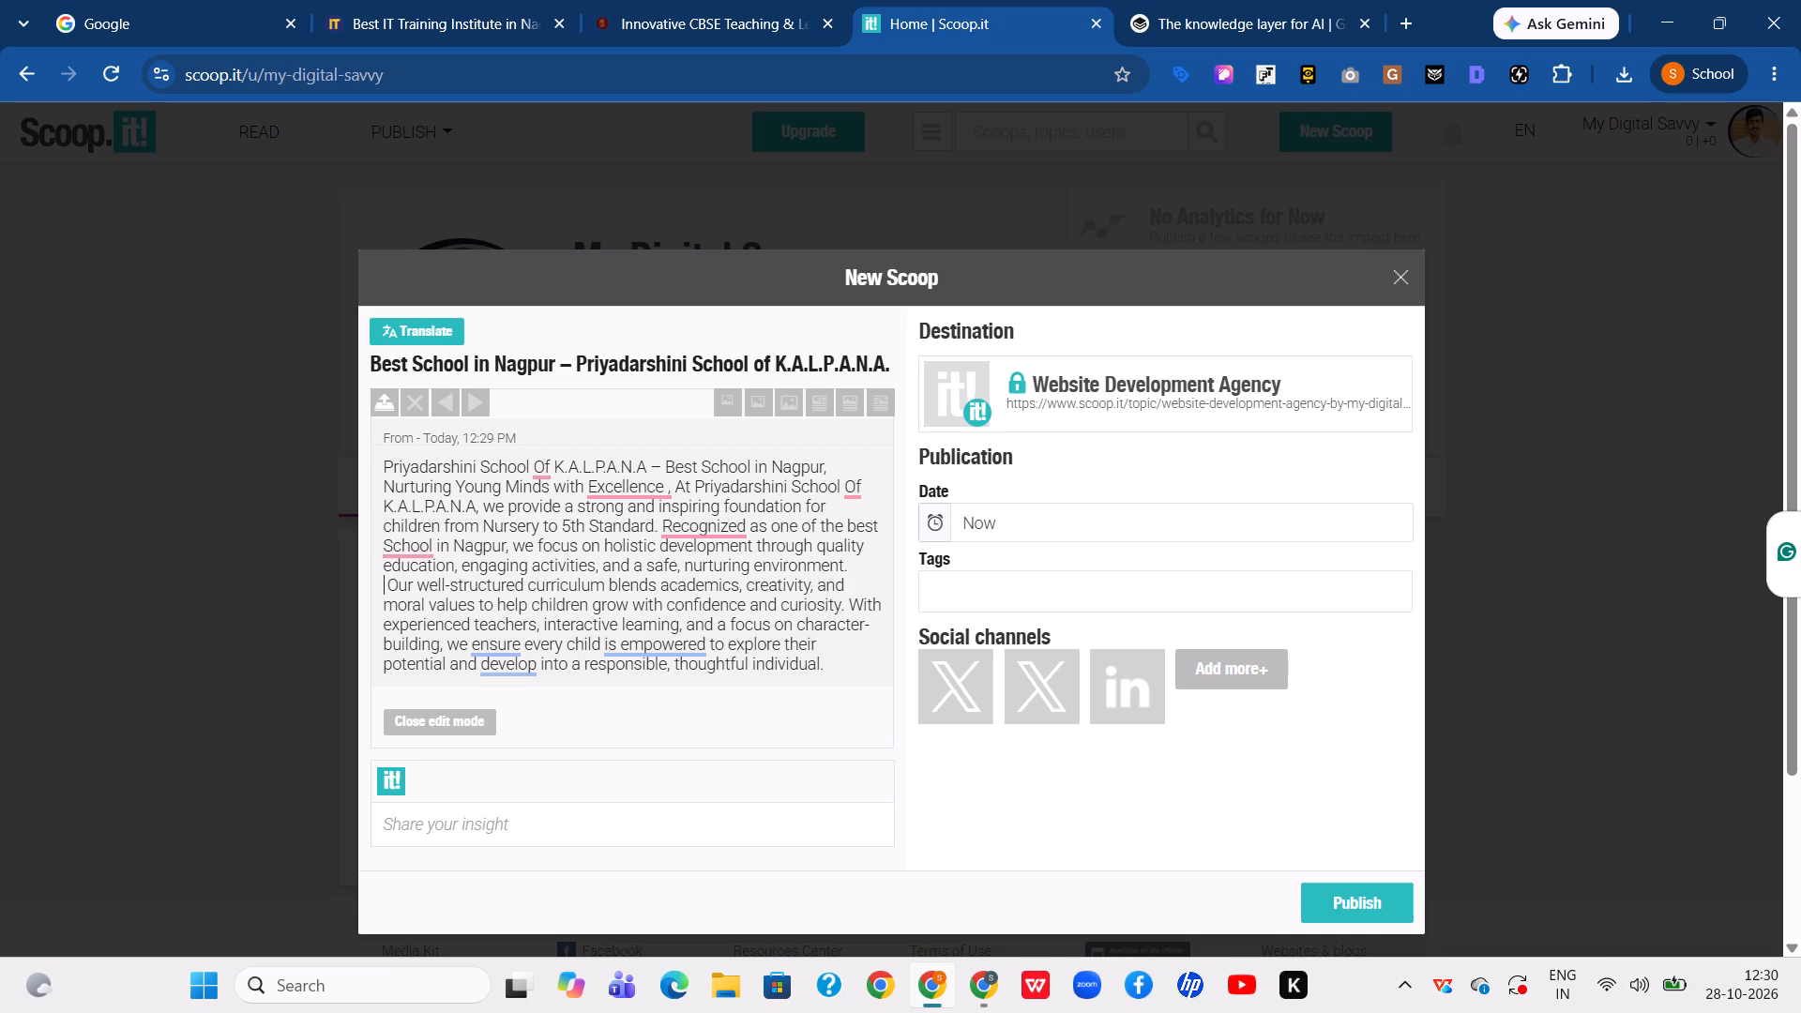
key("Return")
scroll(854, 563, "down", 1)
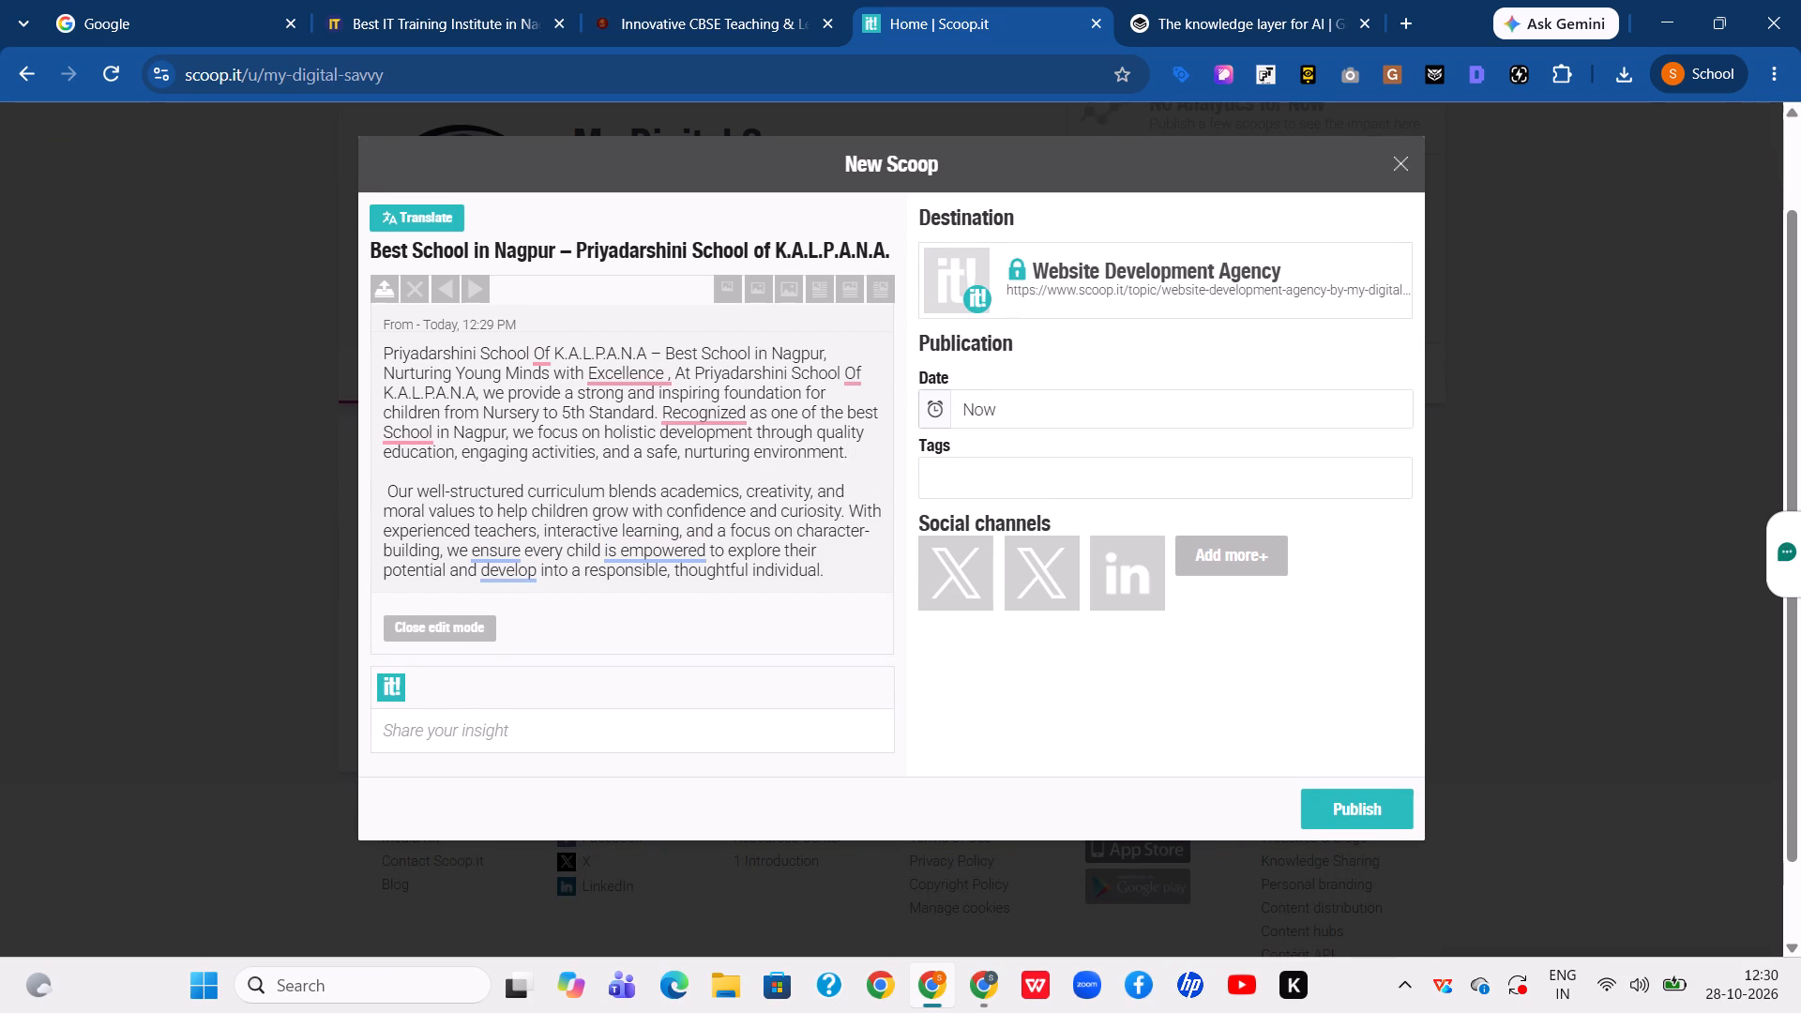
left_click(828, 567)
key("Return")
key("Return")
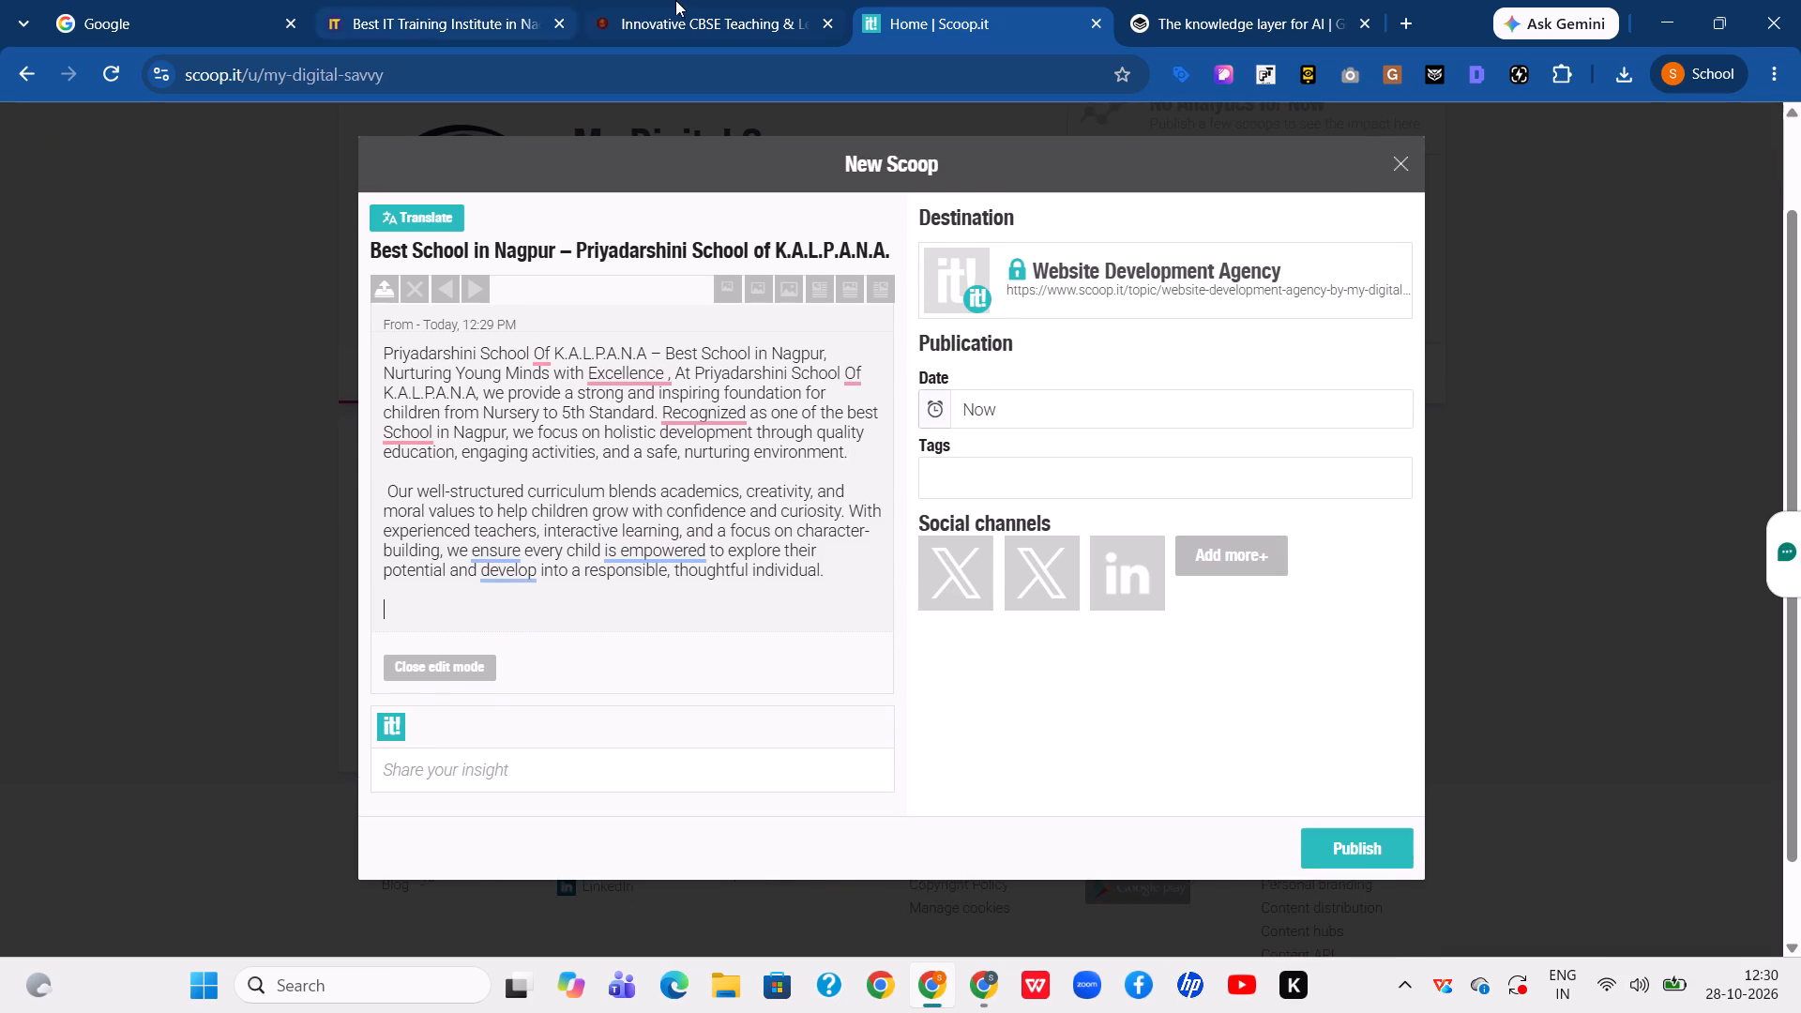
Append the Our Pedagogy heading and its "Education that meets the whole child" verse to the scoop's description, followed by a blank line.
left_click(689, 2)
left_click(369, 575)
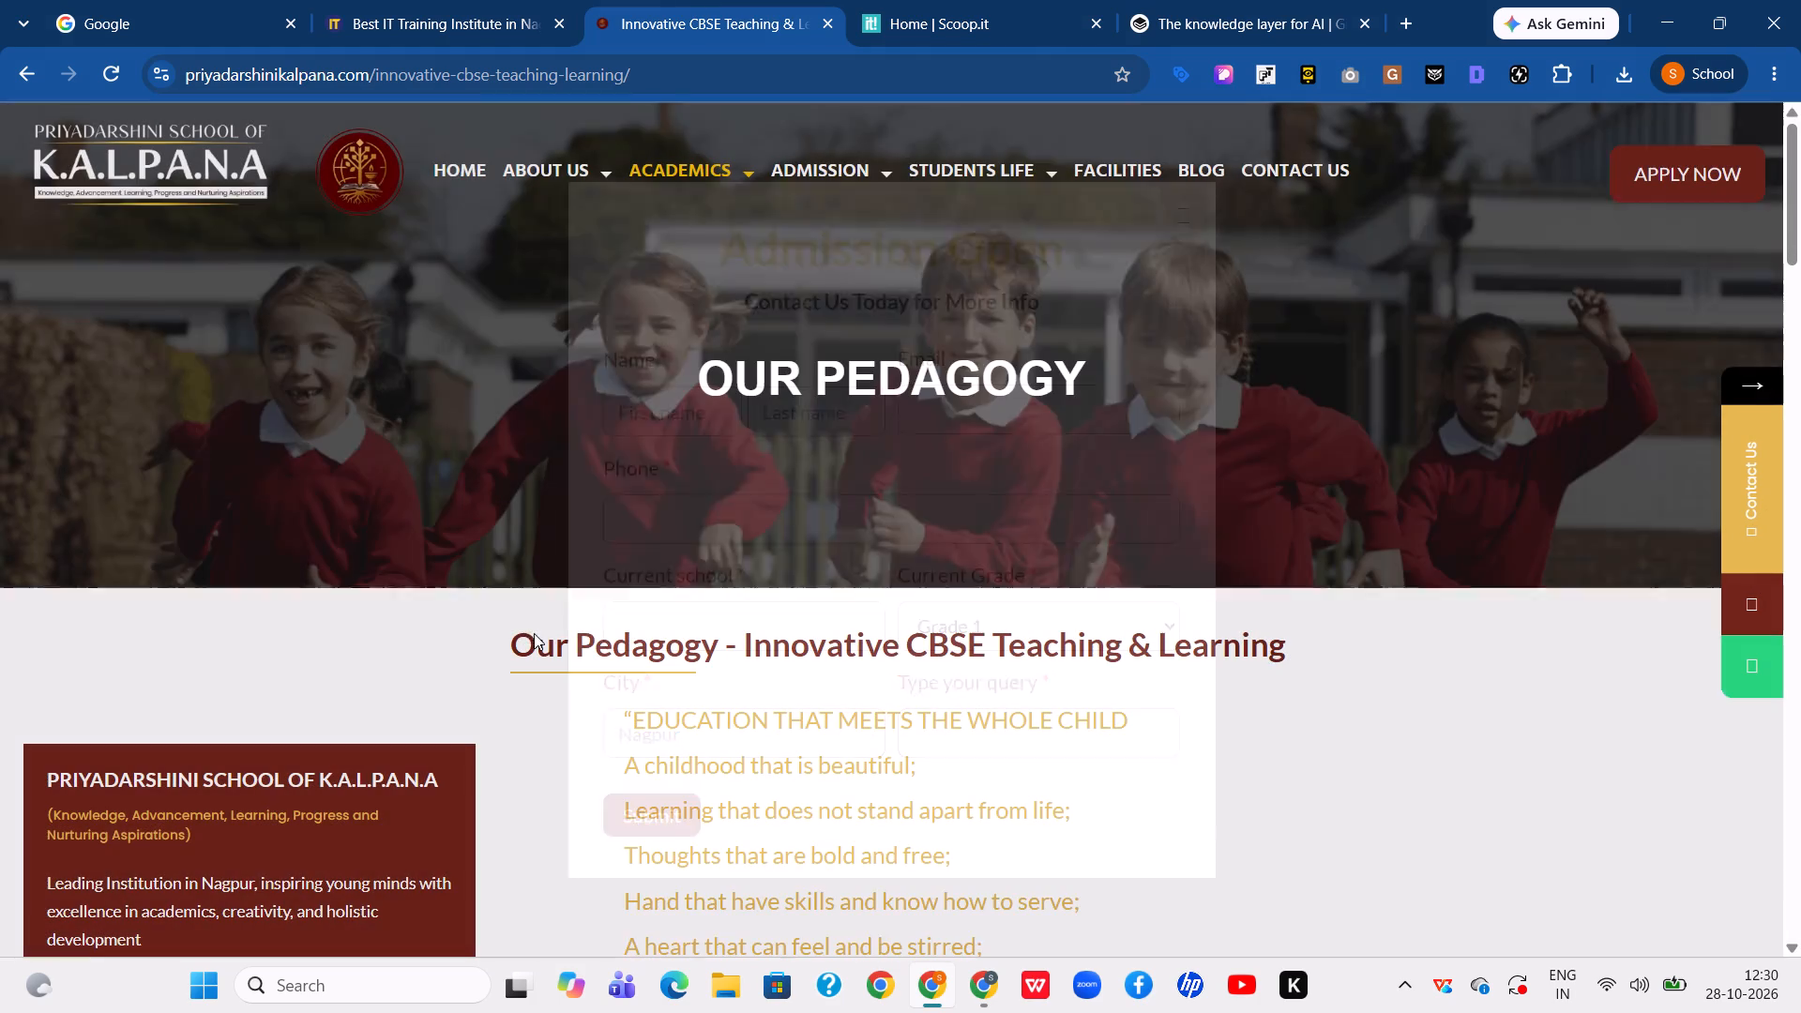
double_click(536, 637)
left_click_drag(536, 637, 686, 435)
key("Page_Down")
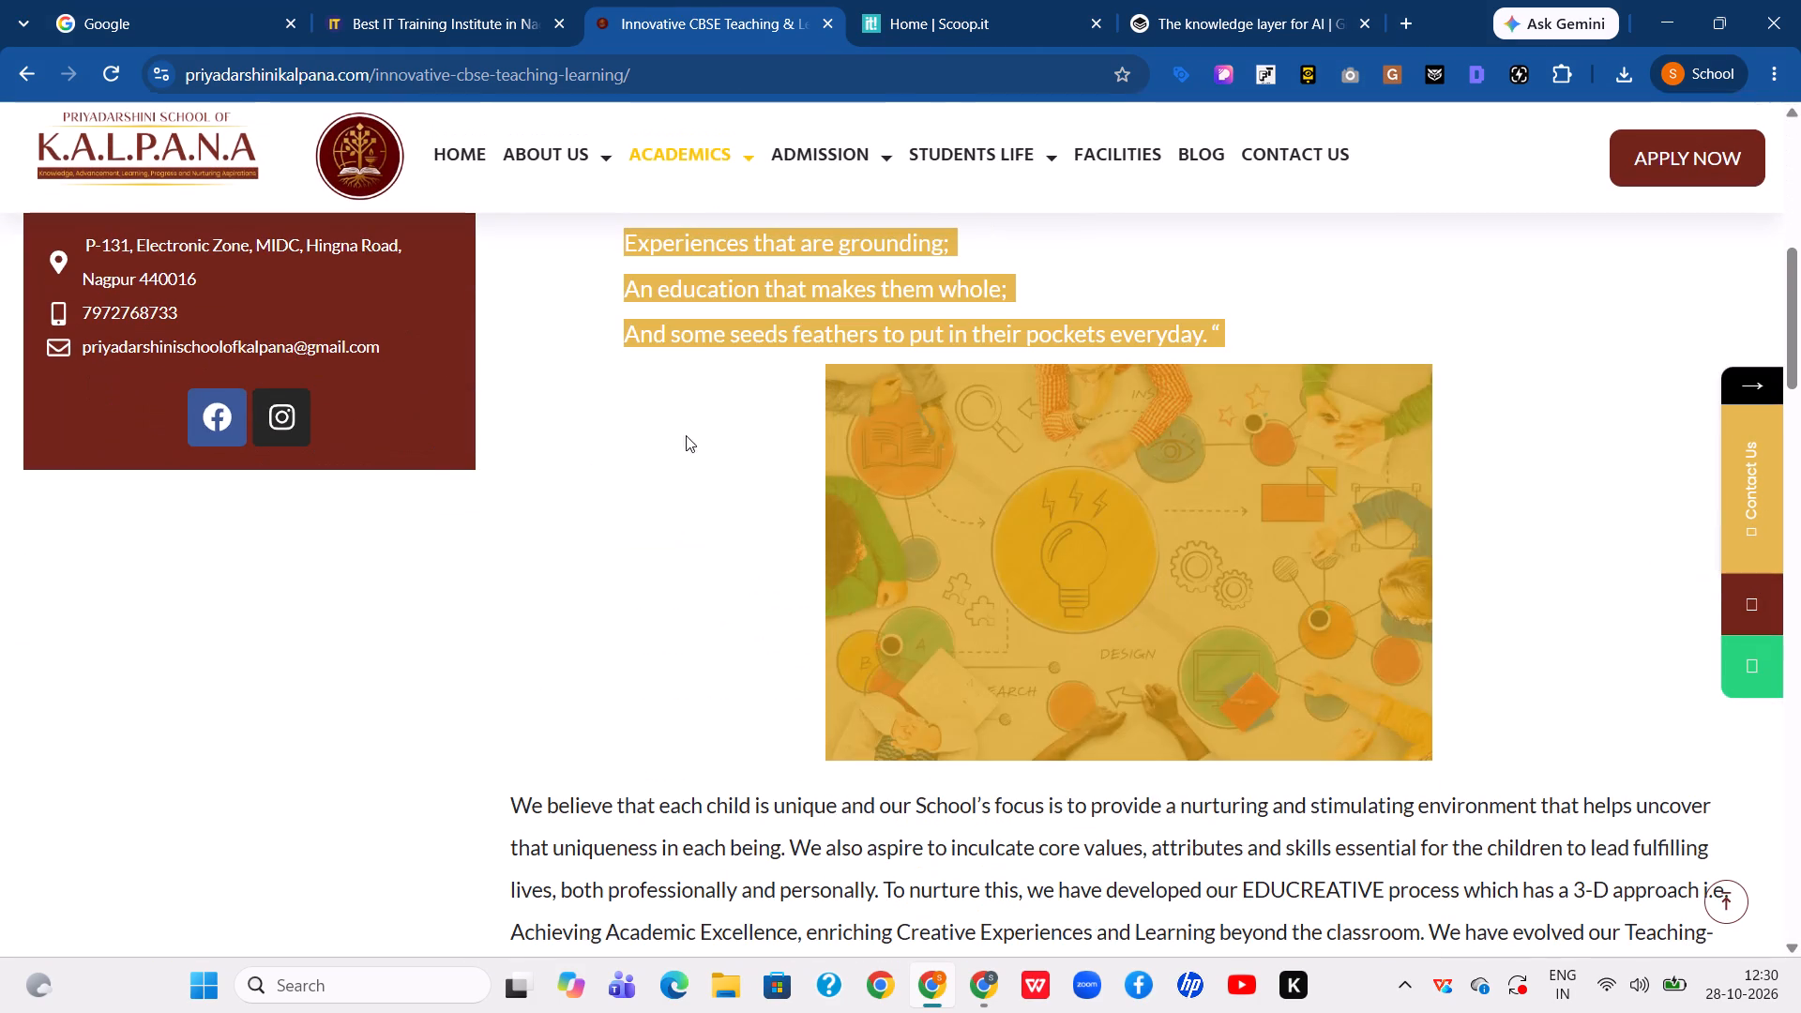
left_click_drag(686, 435, 719, 308)
key("ctrl+c")
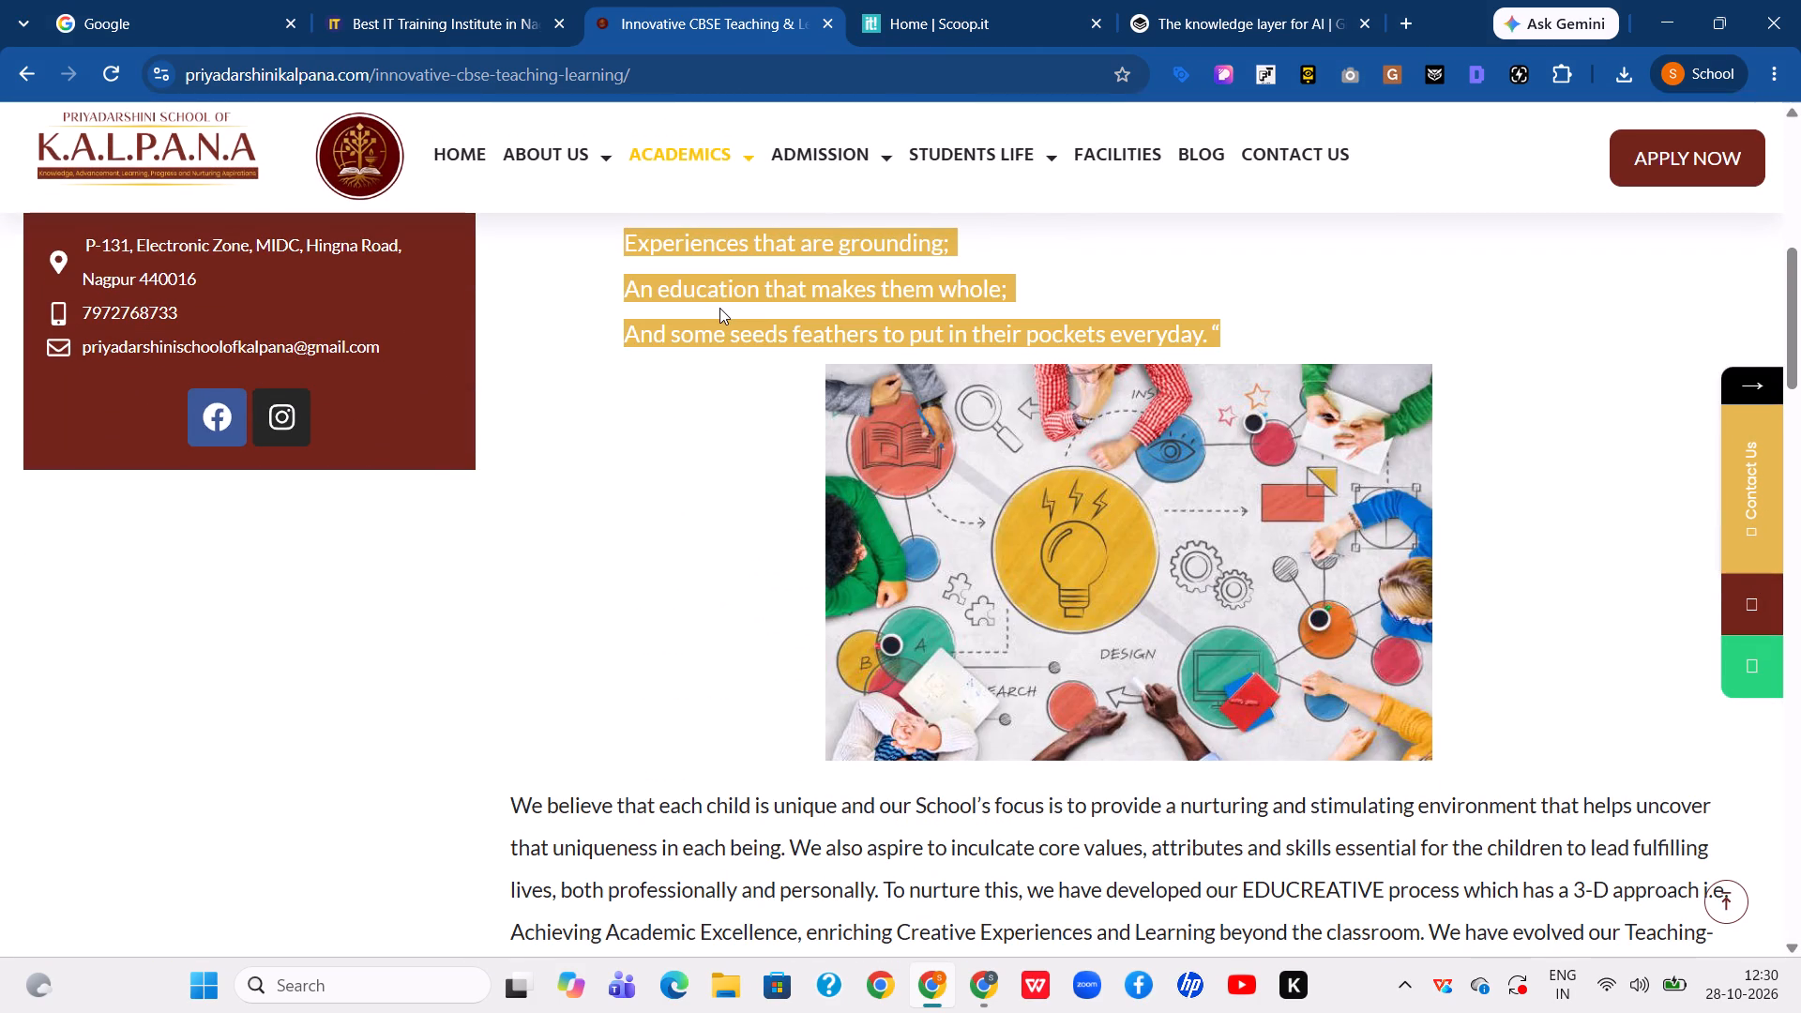
triple_click(500, 831)
left_click(500, 831)
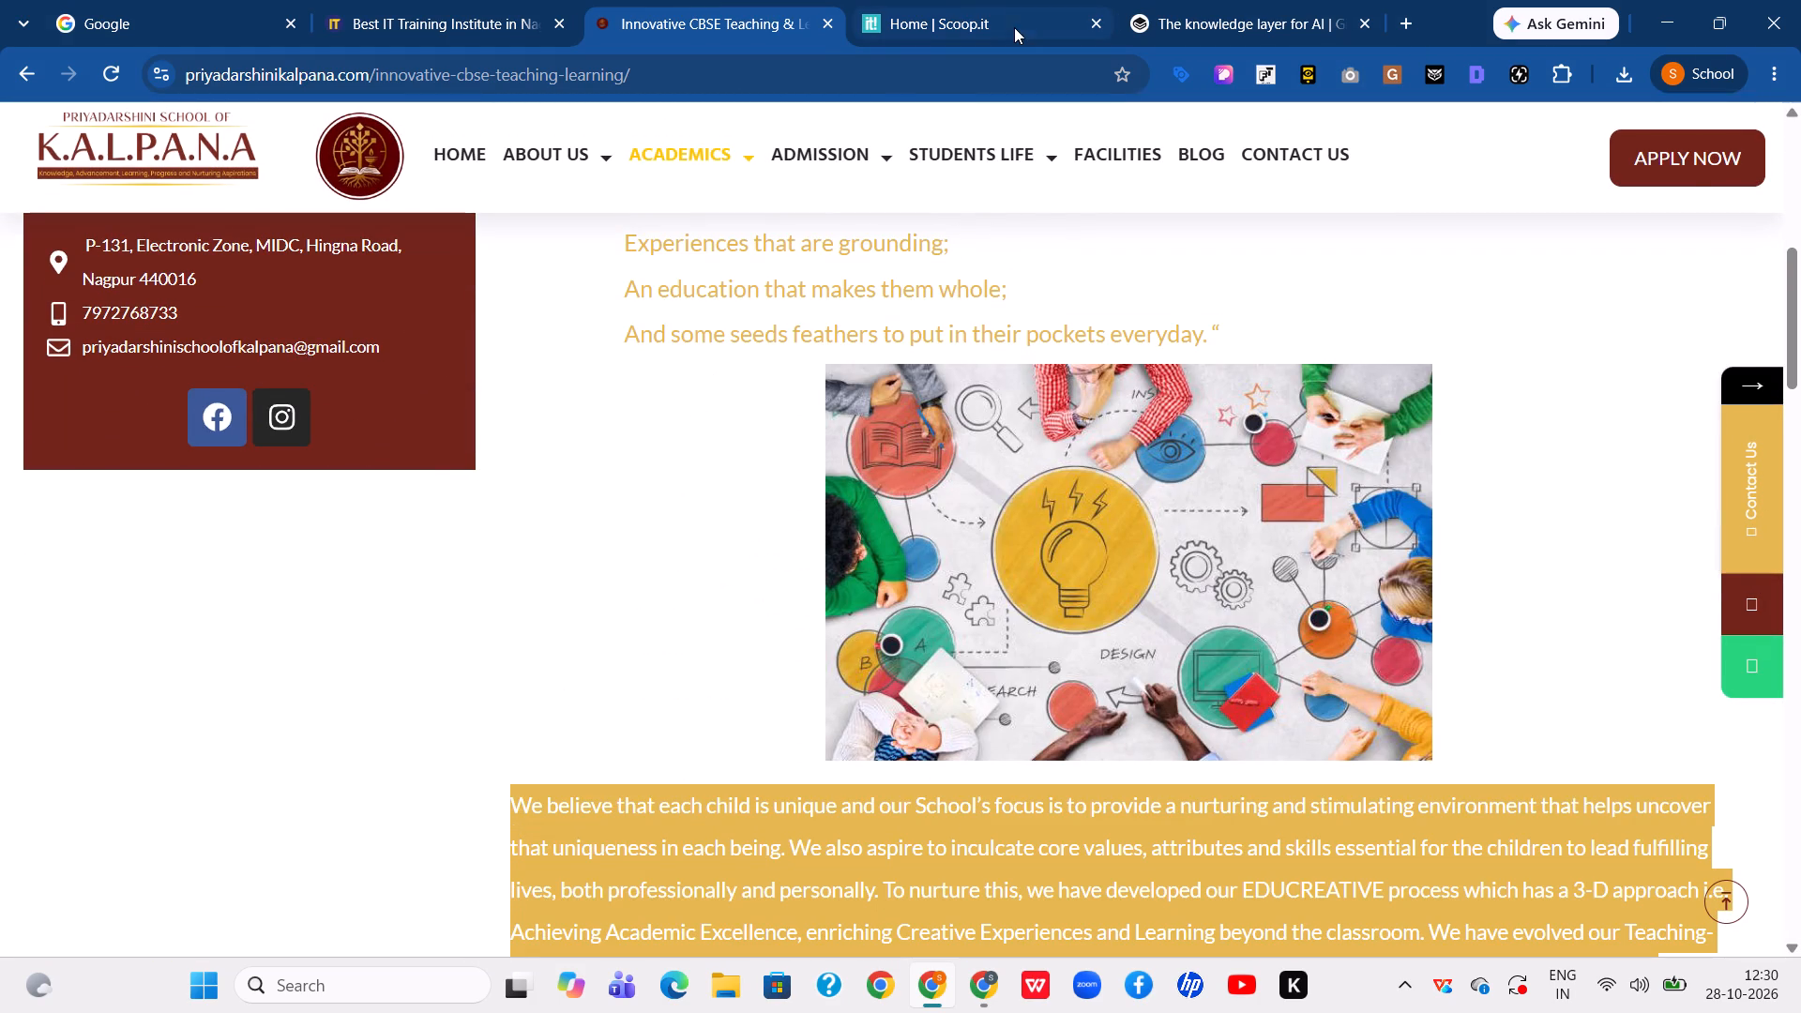
left_click(1014, 27)
key("ctrl+v")
key("Return")
key("Return")
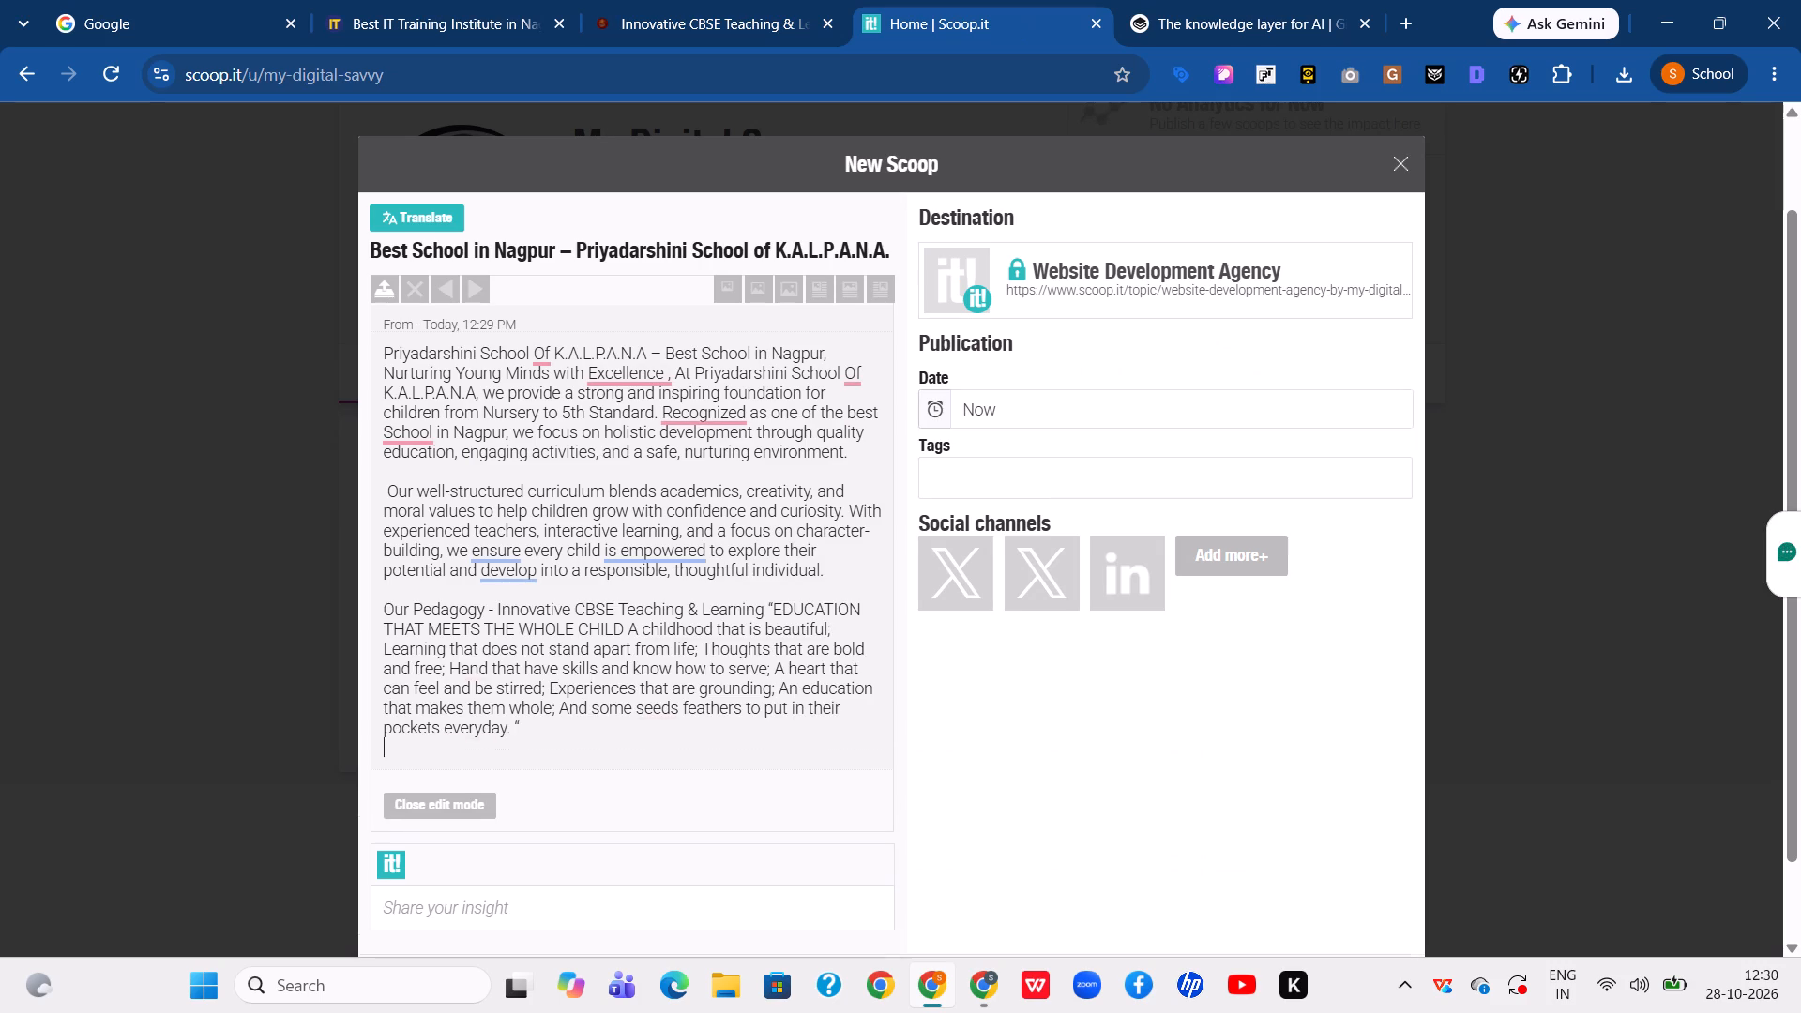
Copy the "We believe that each child is unique" paragraph from the Our Pedagogy page.
scroll(769, 524, "down", 1)
left_click(738, 0)
key("Page_Down")
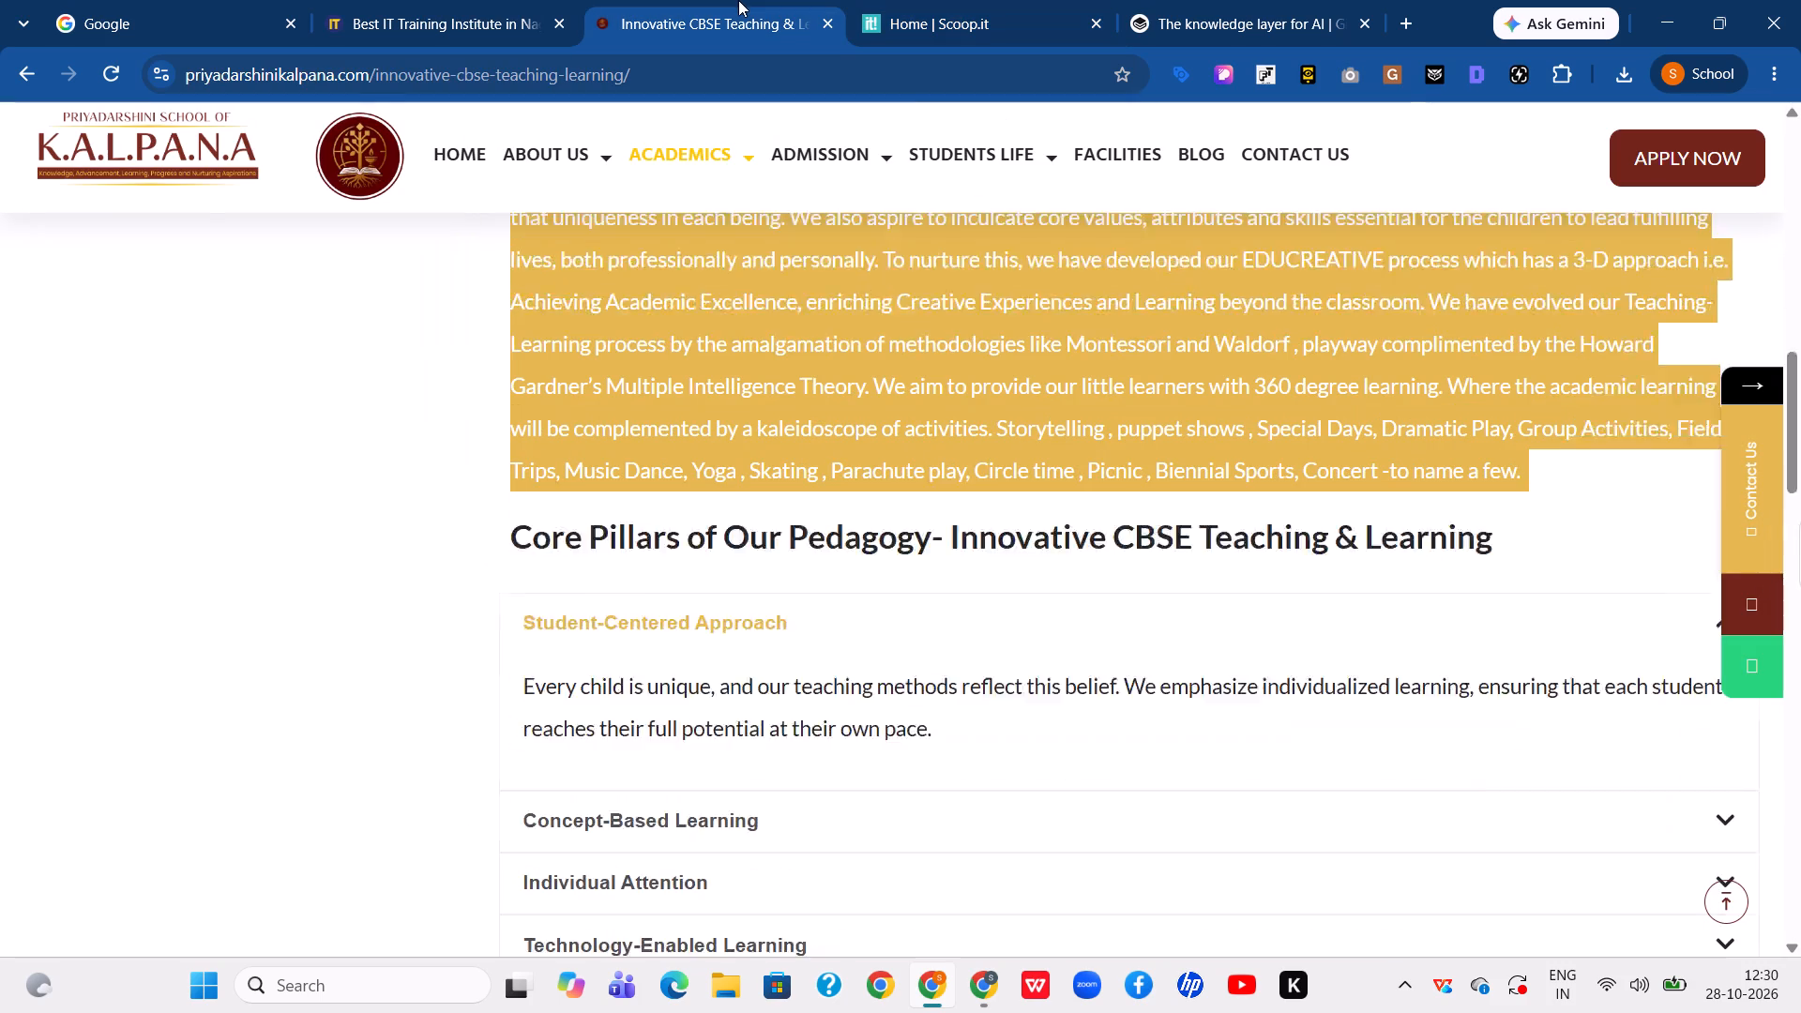
key("ctrl+c")
Expand the collapsed Core Pillars of Our Pedagogy sections, from Concept-Based Learning through Inclusive and Diverse Environment.
left_click(466, 744)
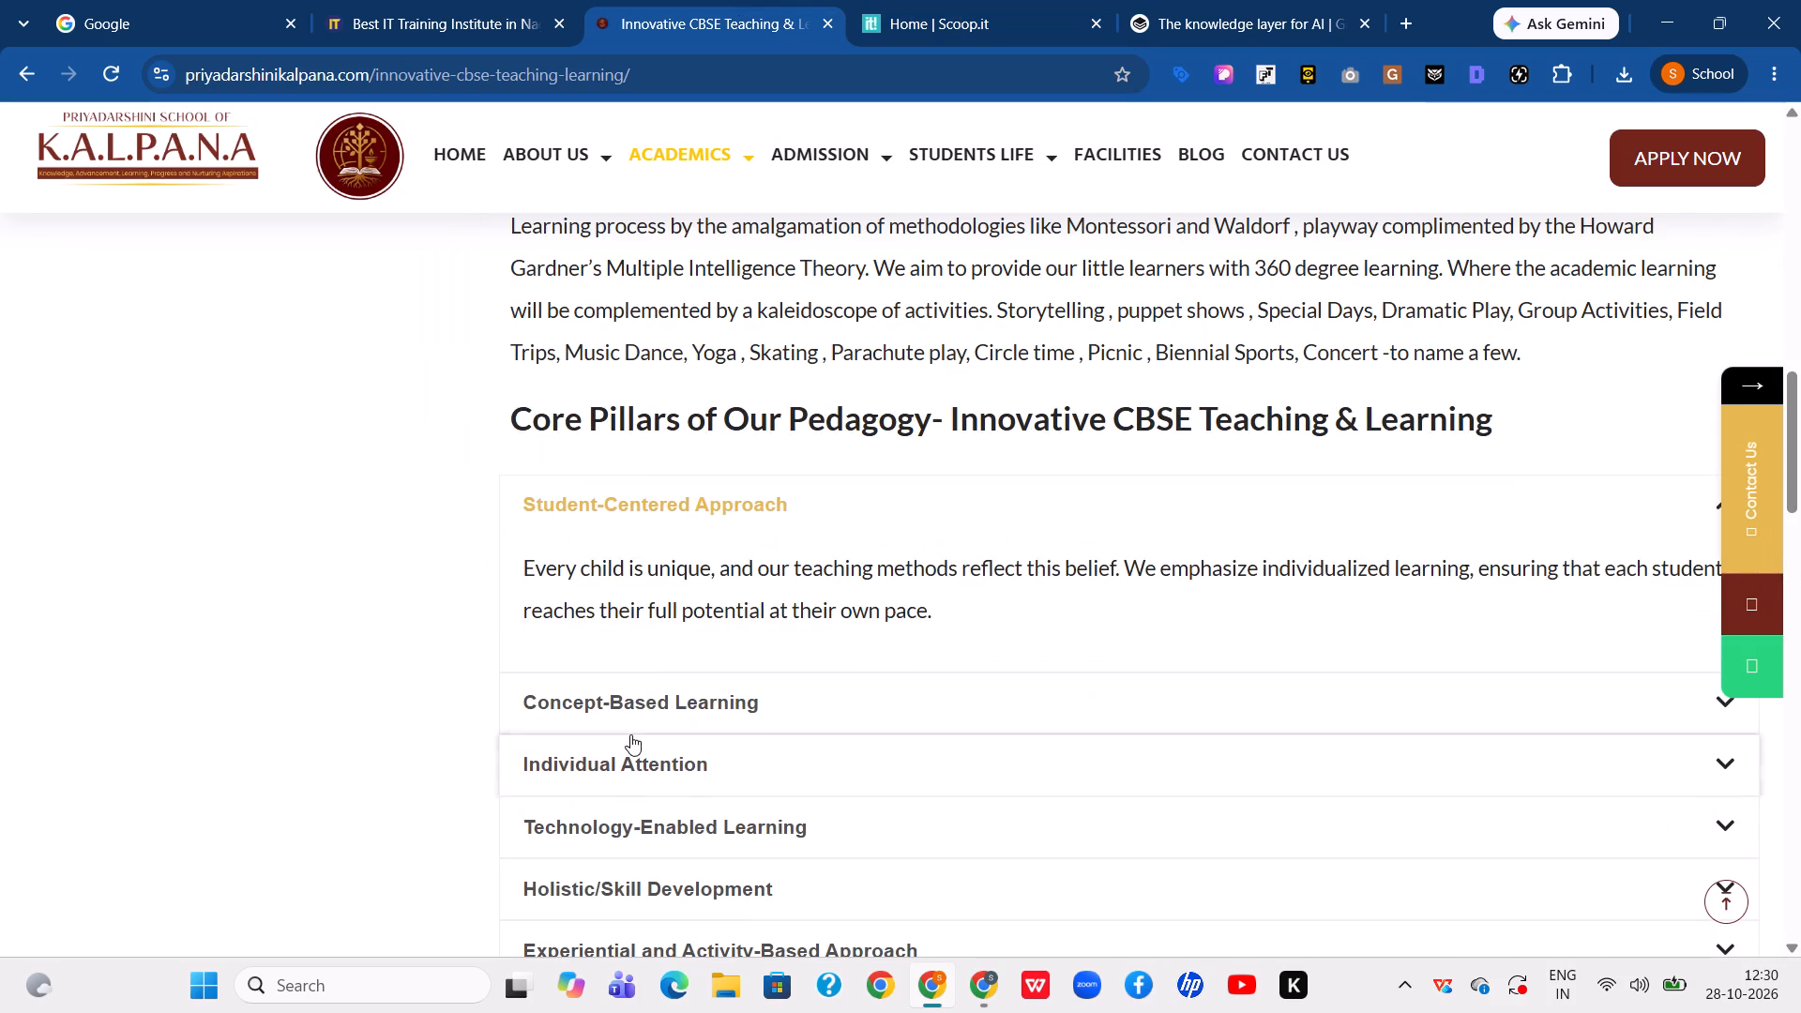
left_click(686, 719)
scroll(686, 719, "down", 1)
left_click(683, 765)
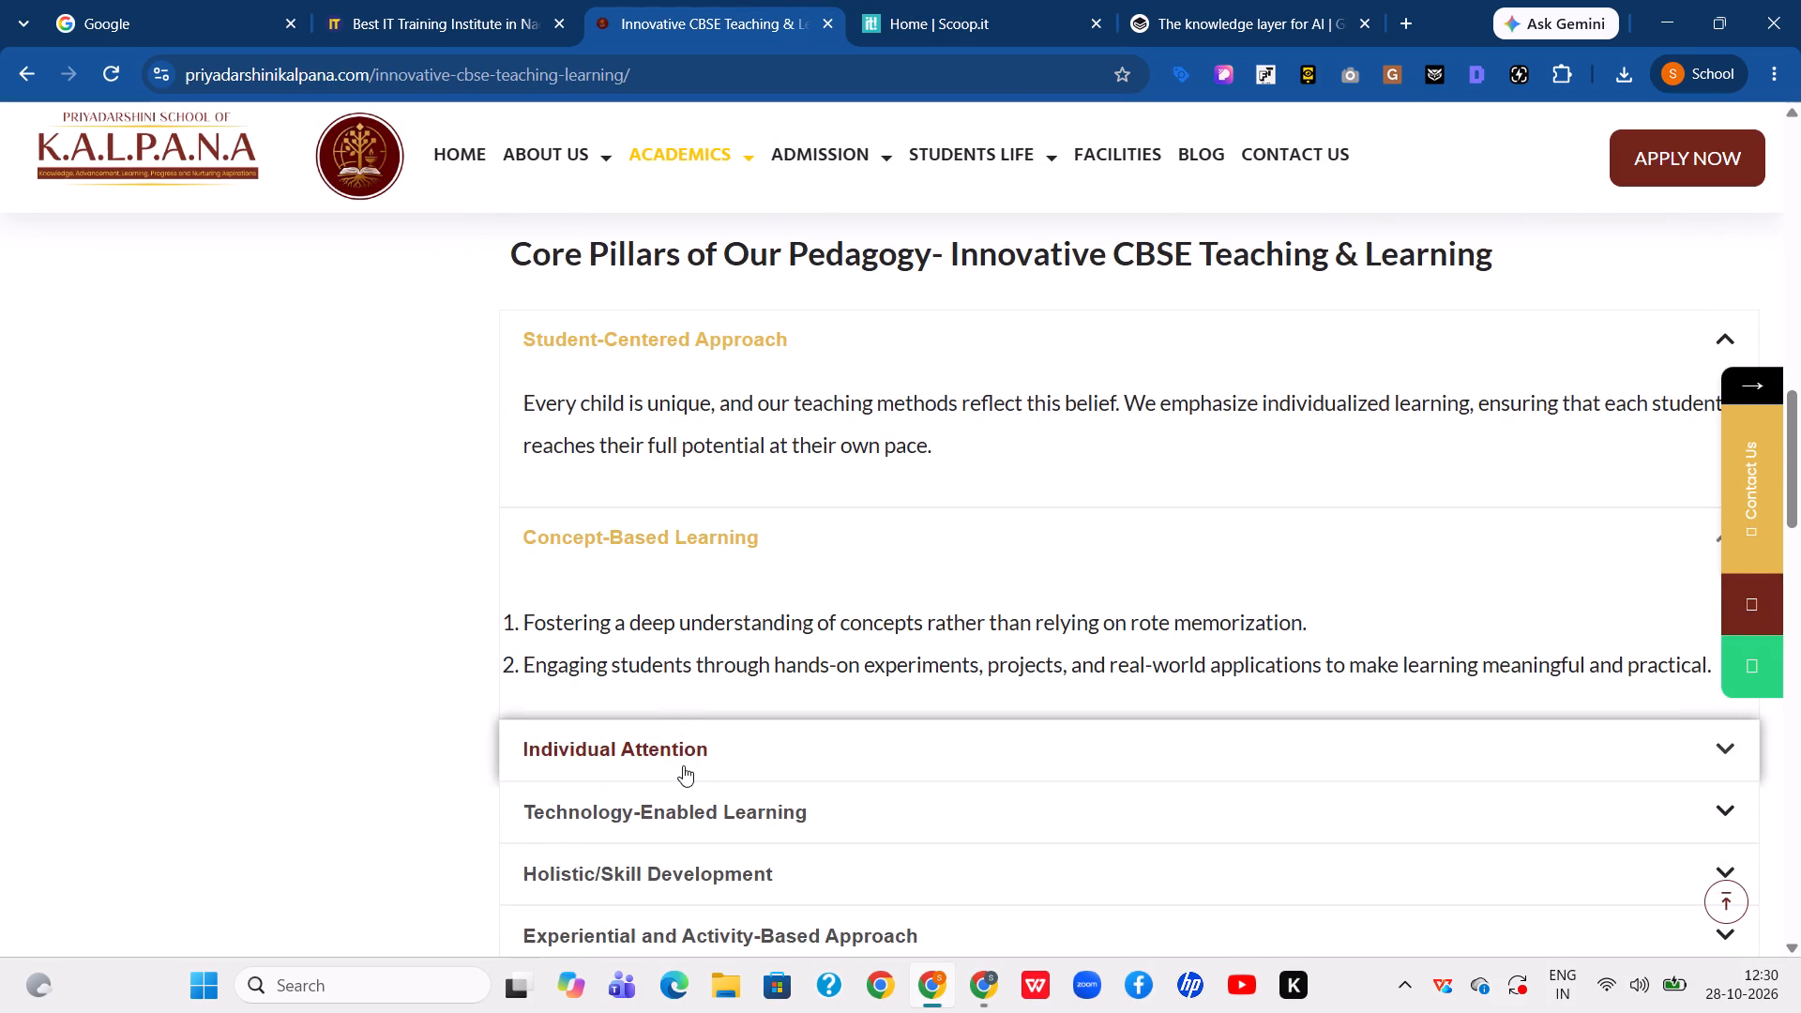
scroll(683, 765, "down", 3)
left_click(657, 569)
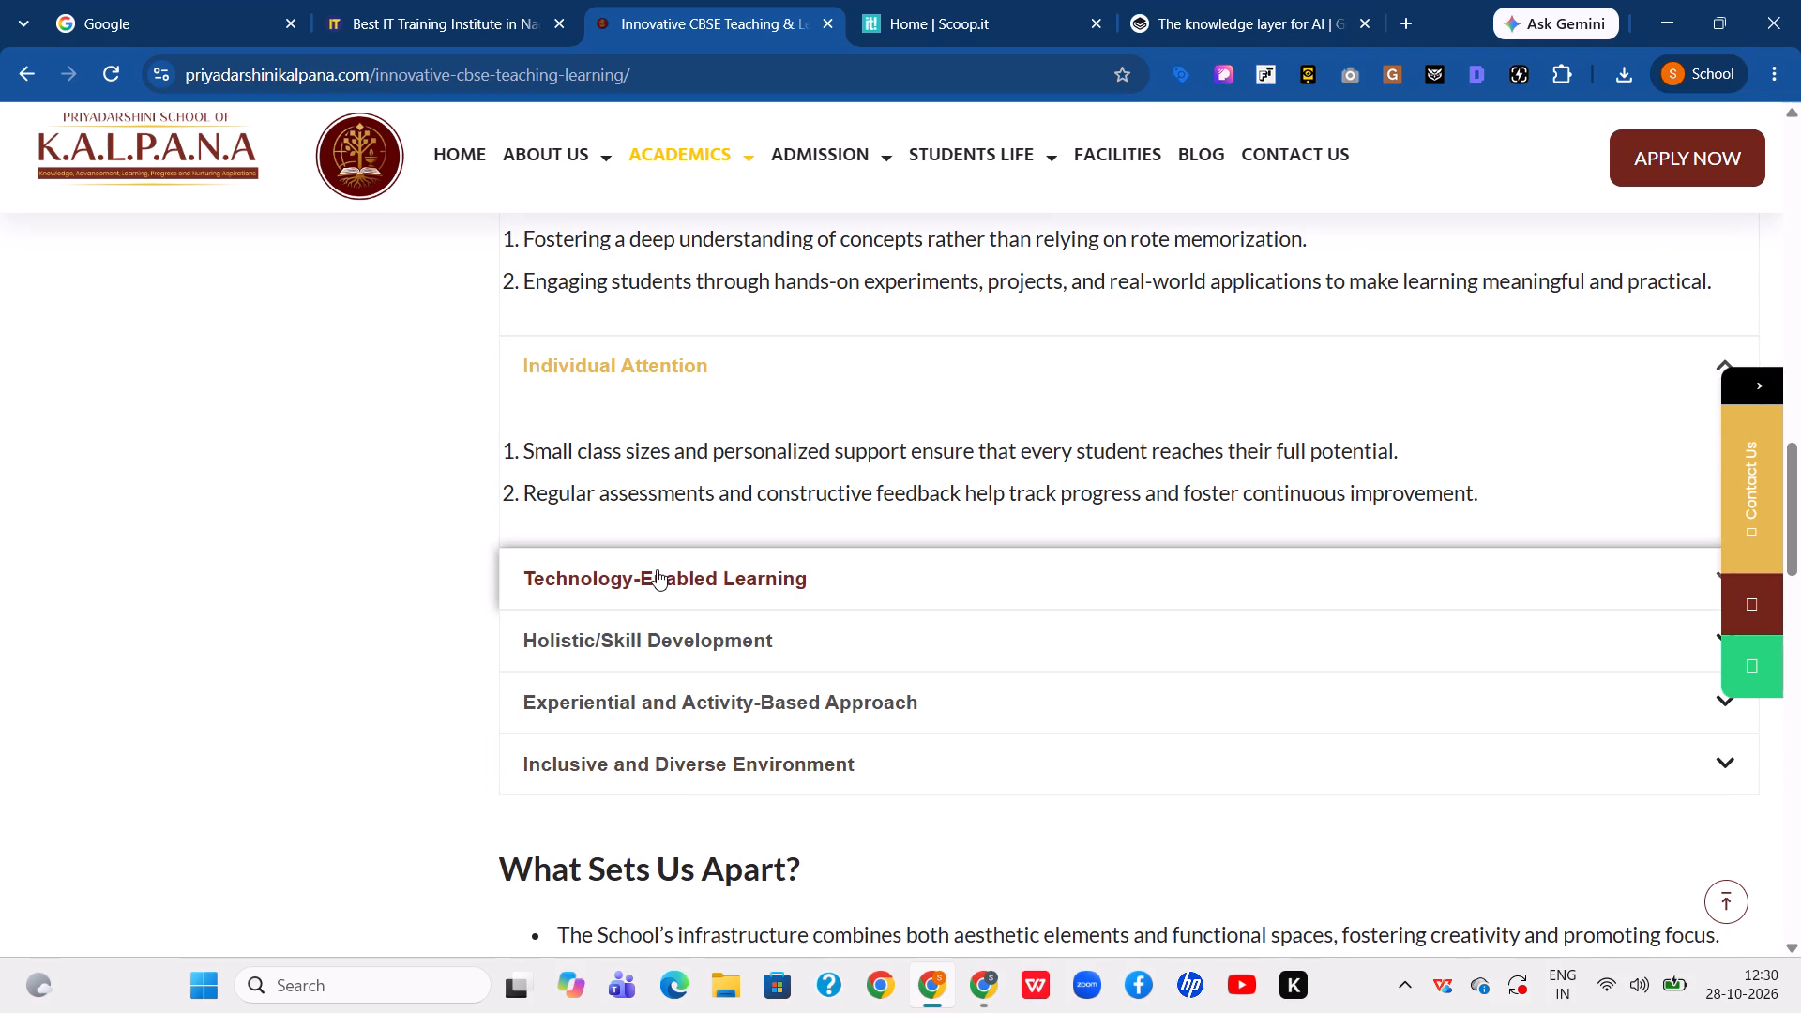
left_click(695, 793)
scroll(695, 793, "down", 2)
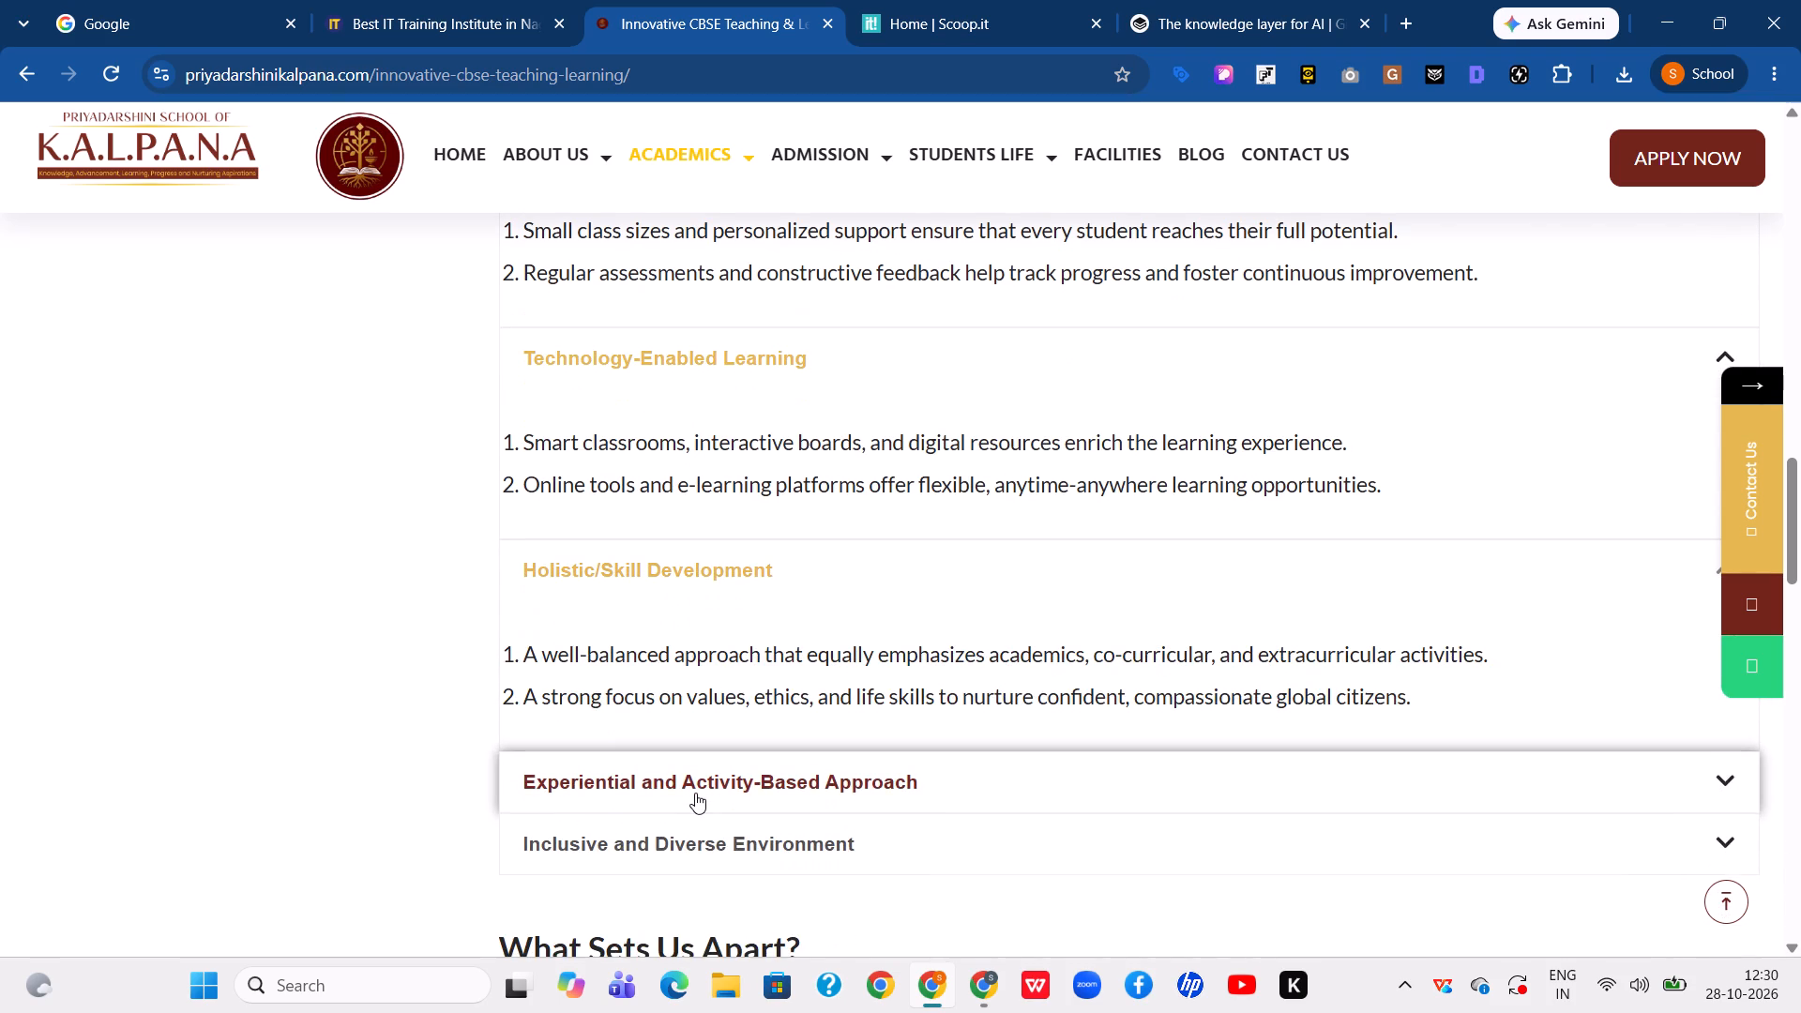
left_click(695, 793)
scroll(737, 878, "down", 2)
left_click(715, 688)
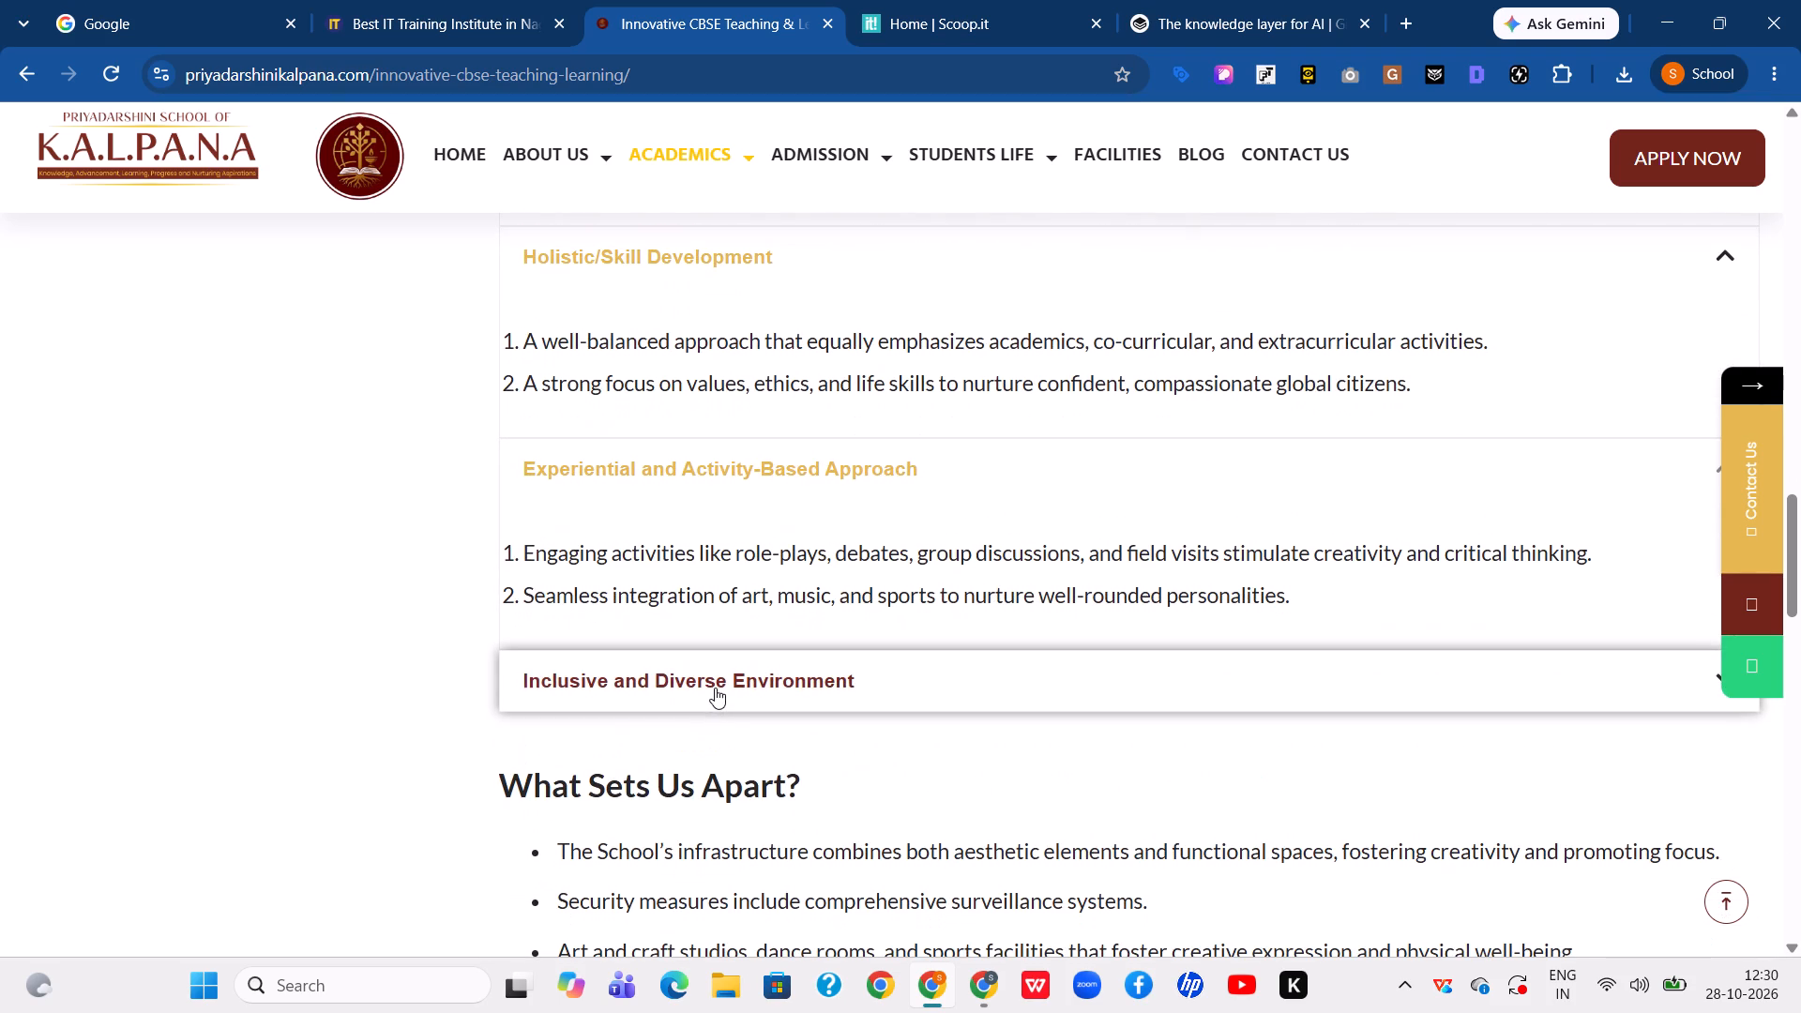
Paste the "We believe that each child is unique" paragraph at the end of the scoop's description, followed by a blank line.
scroll(715, 688, "up", 5)
scroll(715, 688, "left", 1)
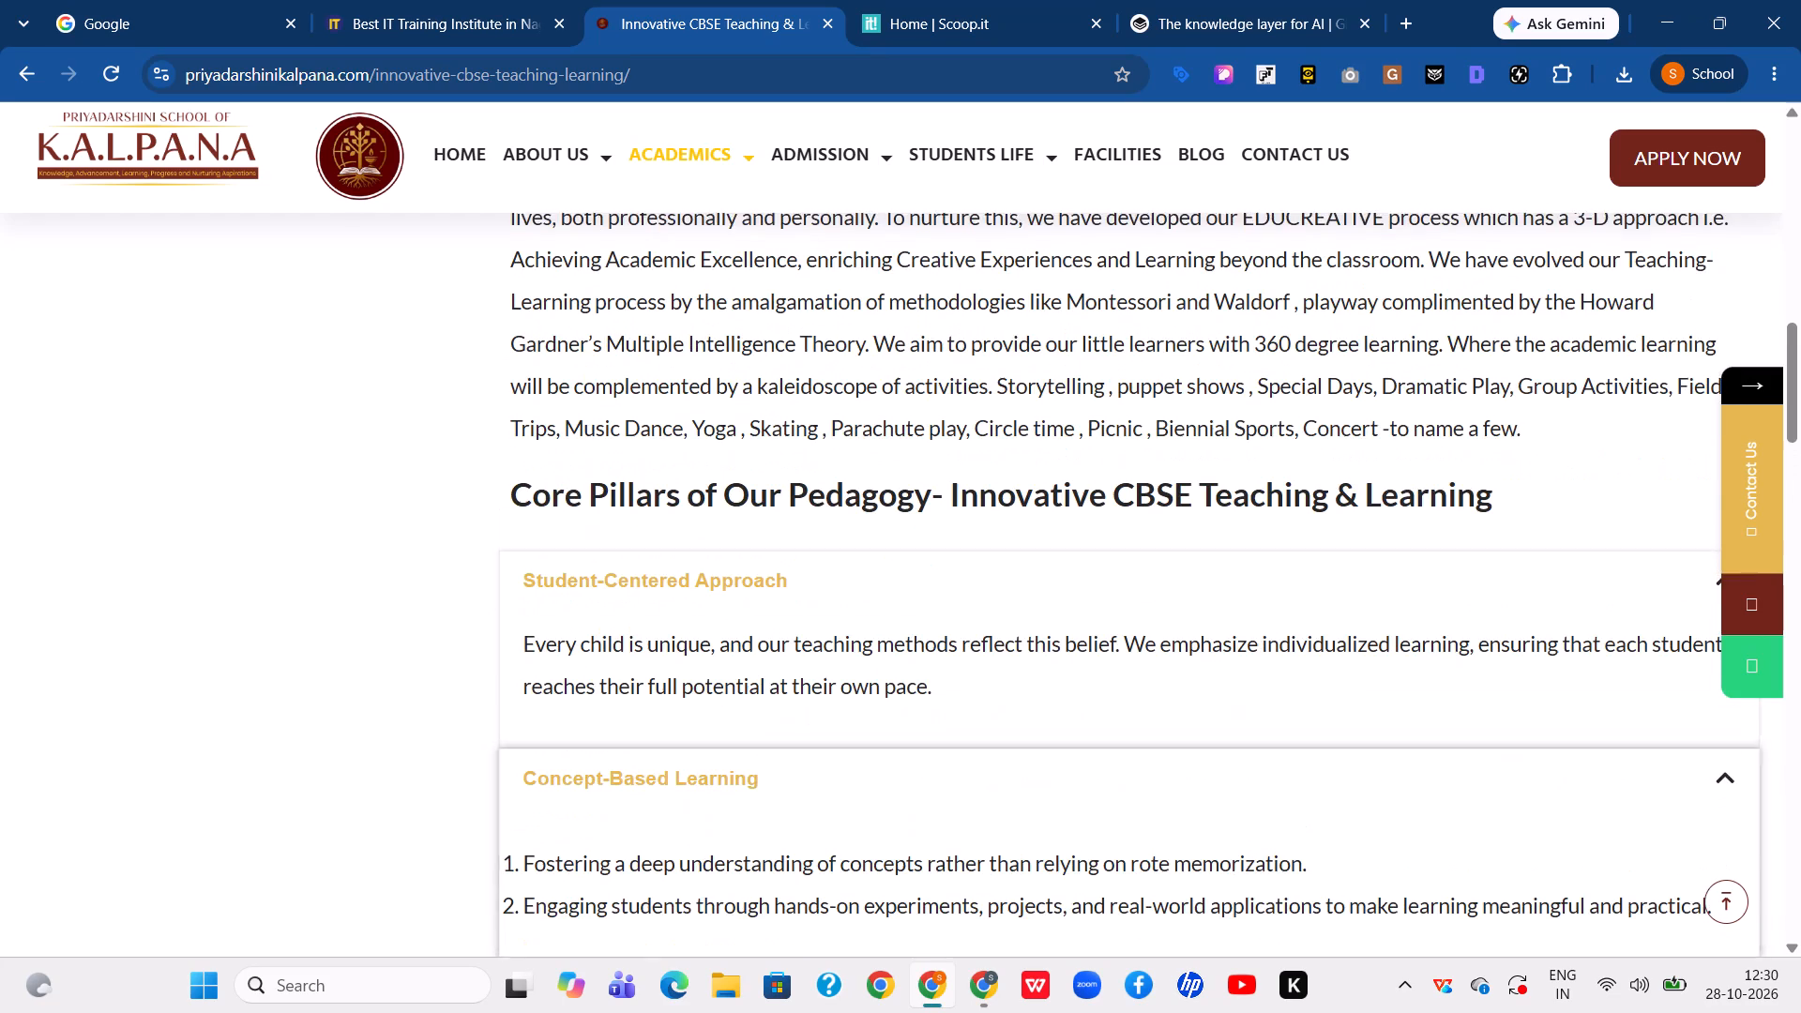
scroll(715, 688, "left", 1)
left_click(956, 0)
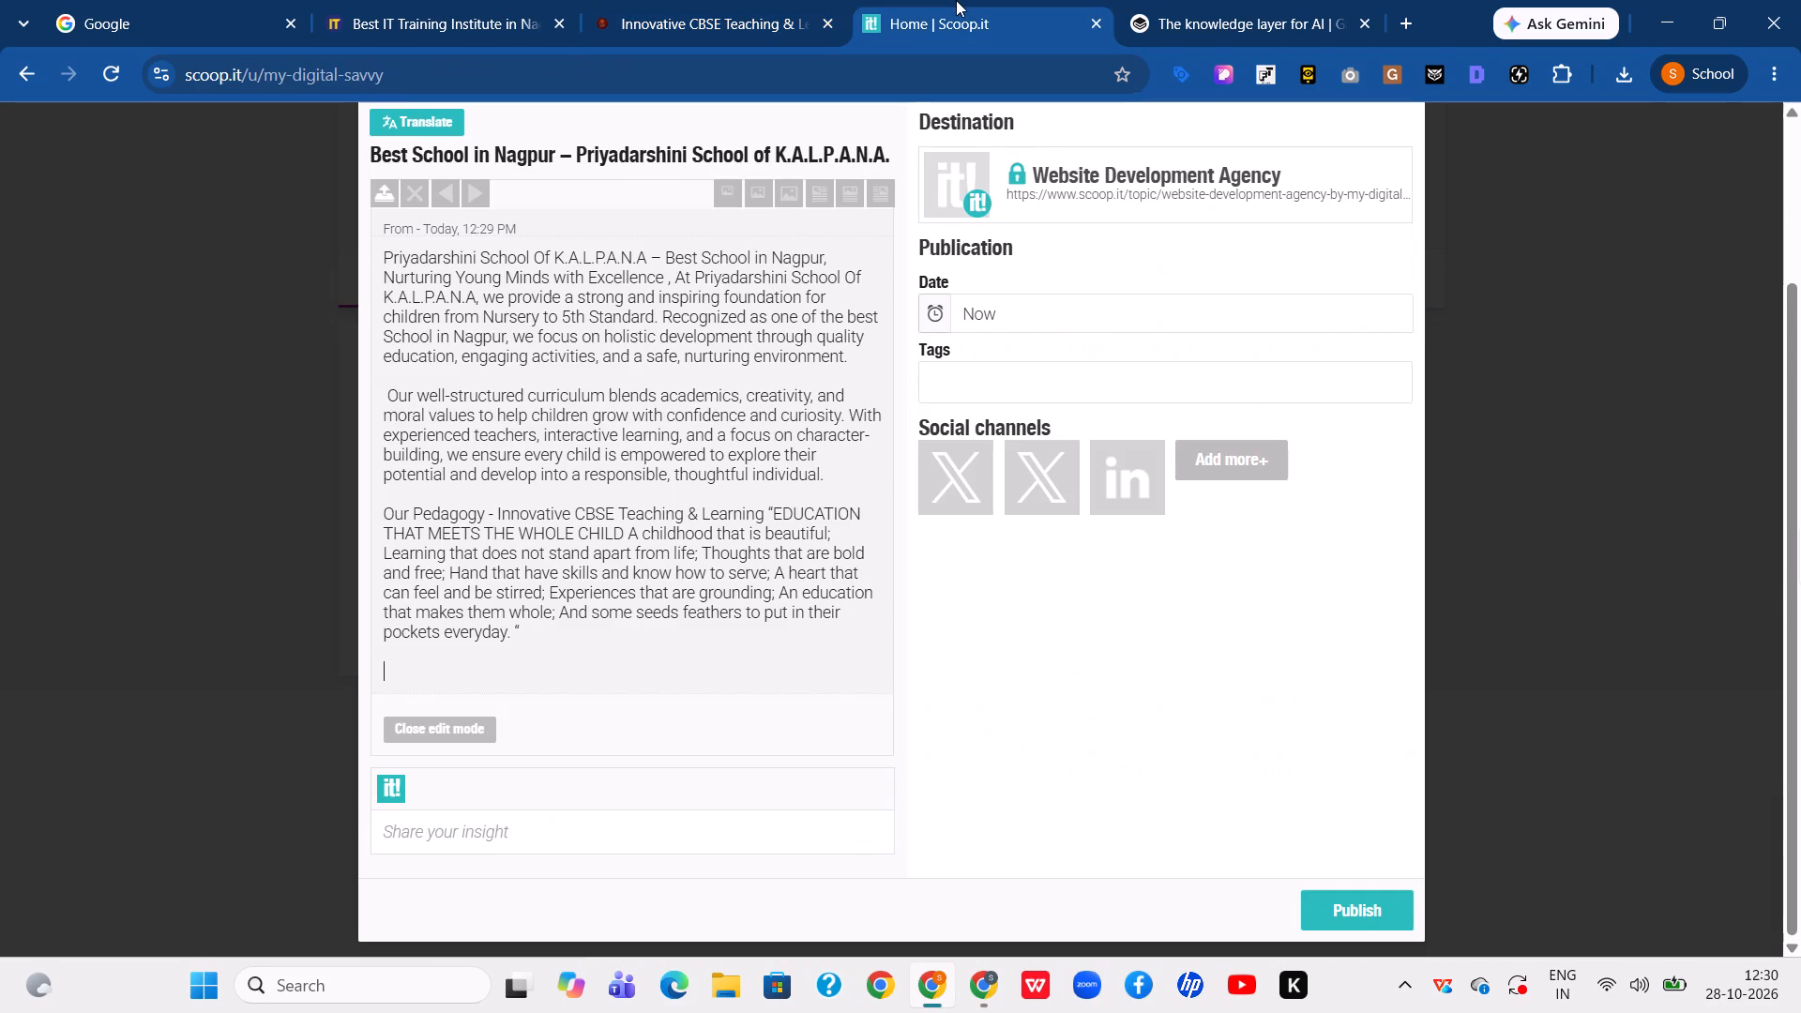
key("ctrl+v")
scroll(699, 624, "down", 4)
key("Return")
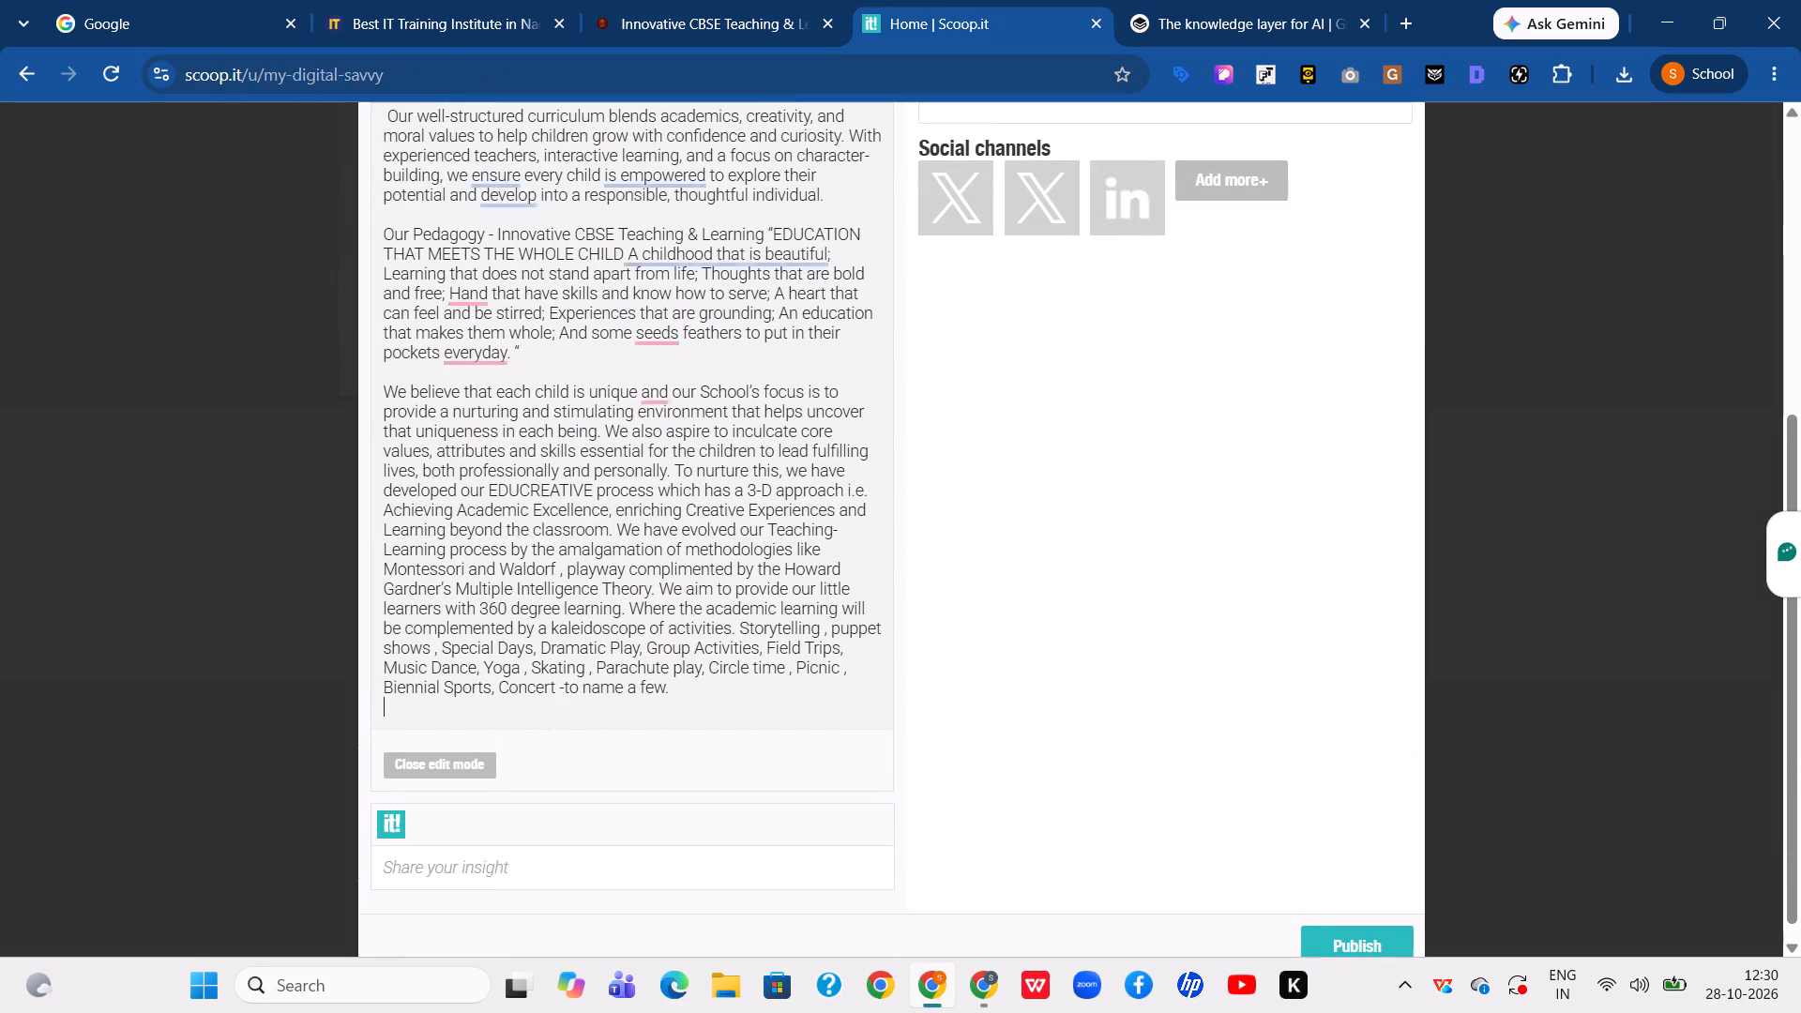
key("Return")
Copy the Our Pedagogy page text from the "Core Pillars of Our Pedagogy" heading through the School Infirmary bullet.
left_click(627, 0)
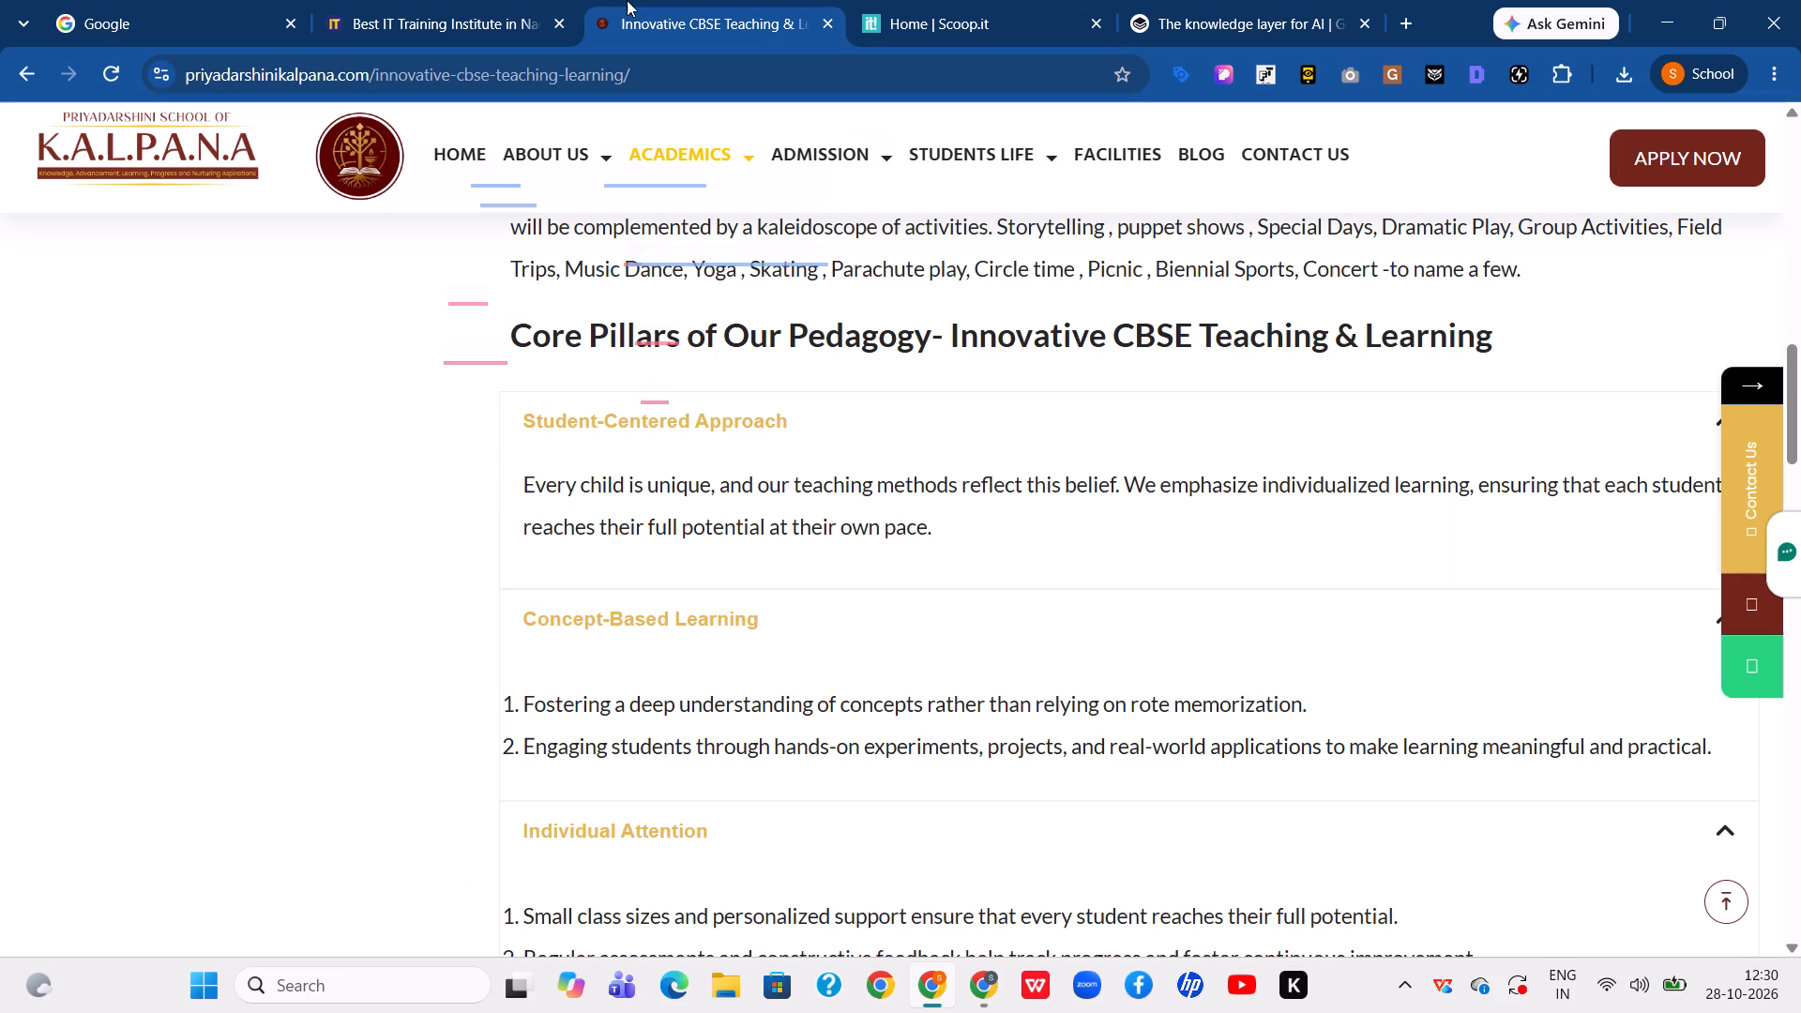
double_click(581, 343)
left_click_drag(581, 343, 557, 464)
key("Page_Down")
key("Page_Down")
key("Page_Down")
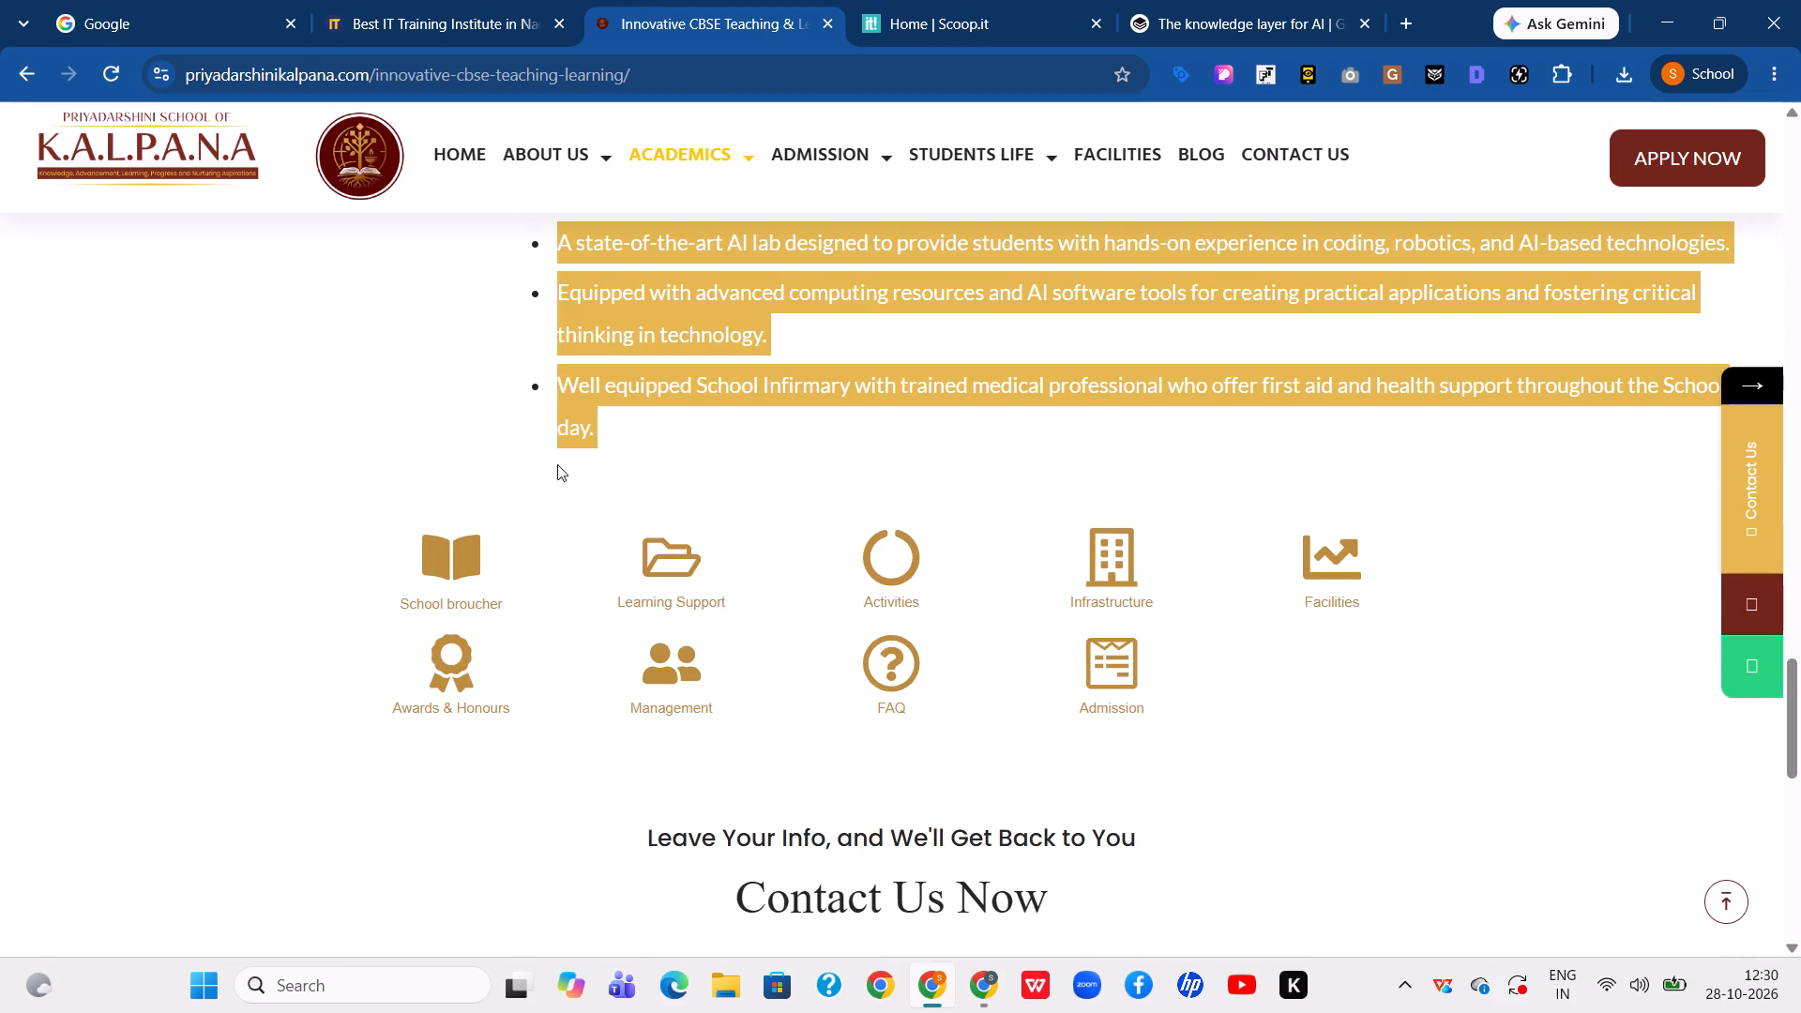
key("ctrl+c")
left_click(557, 464)
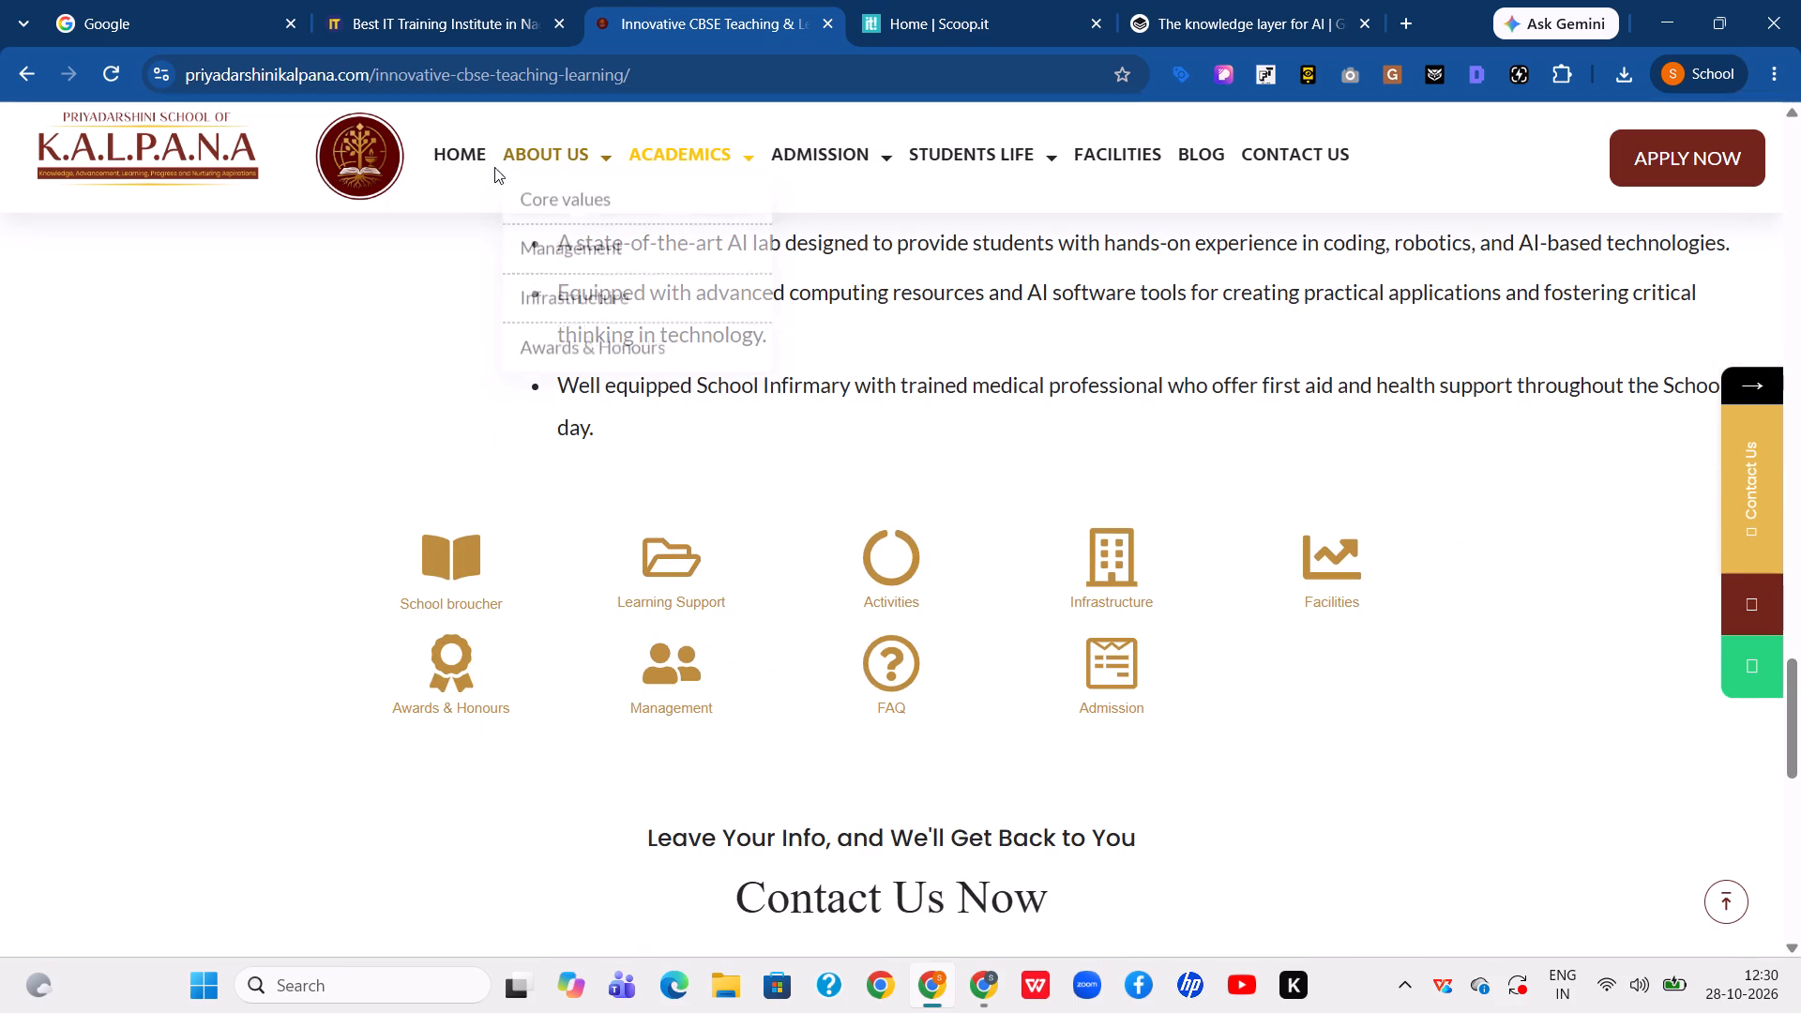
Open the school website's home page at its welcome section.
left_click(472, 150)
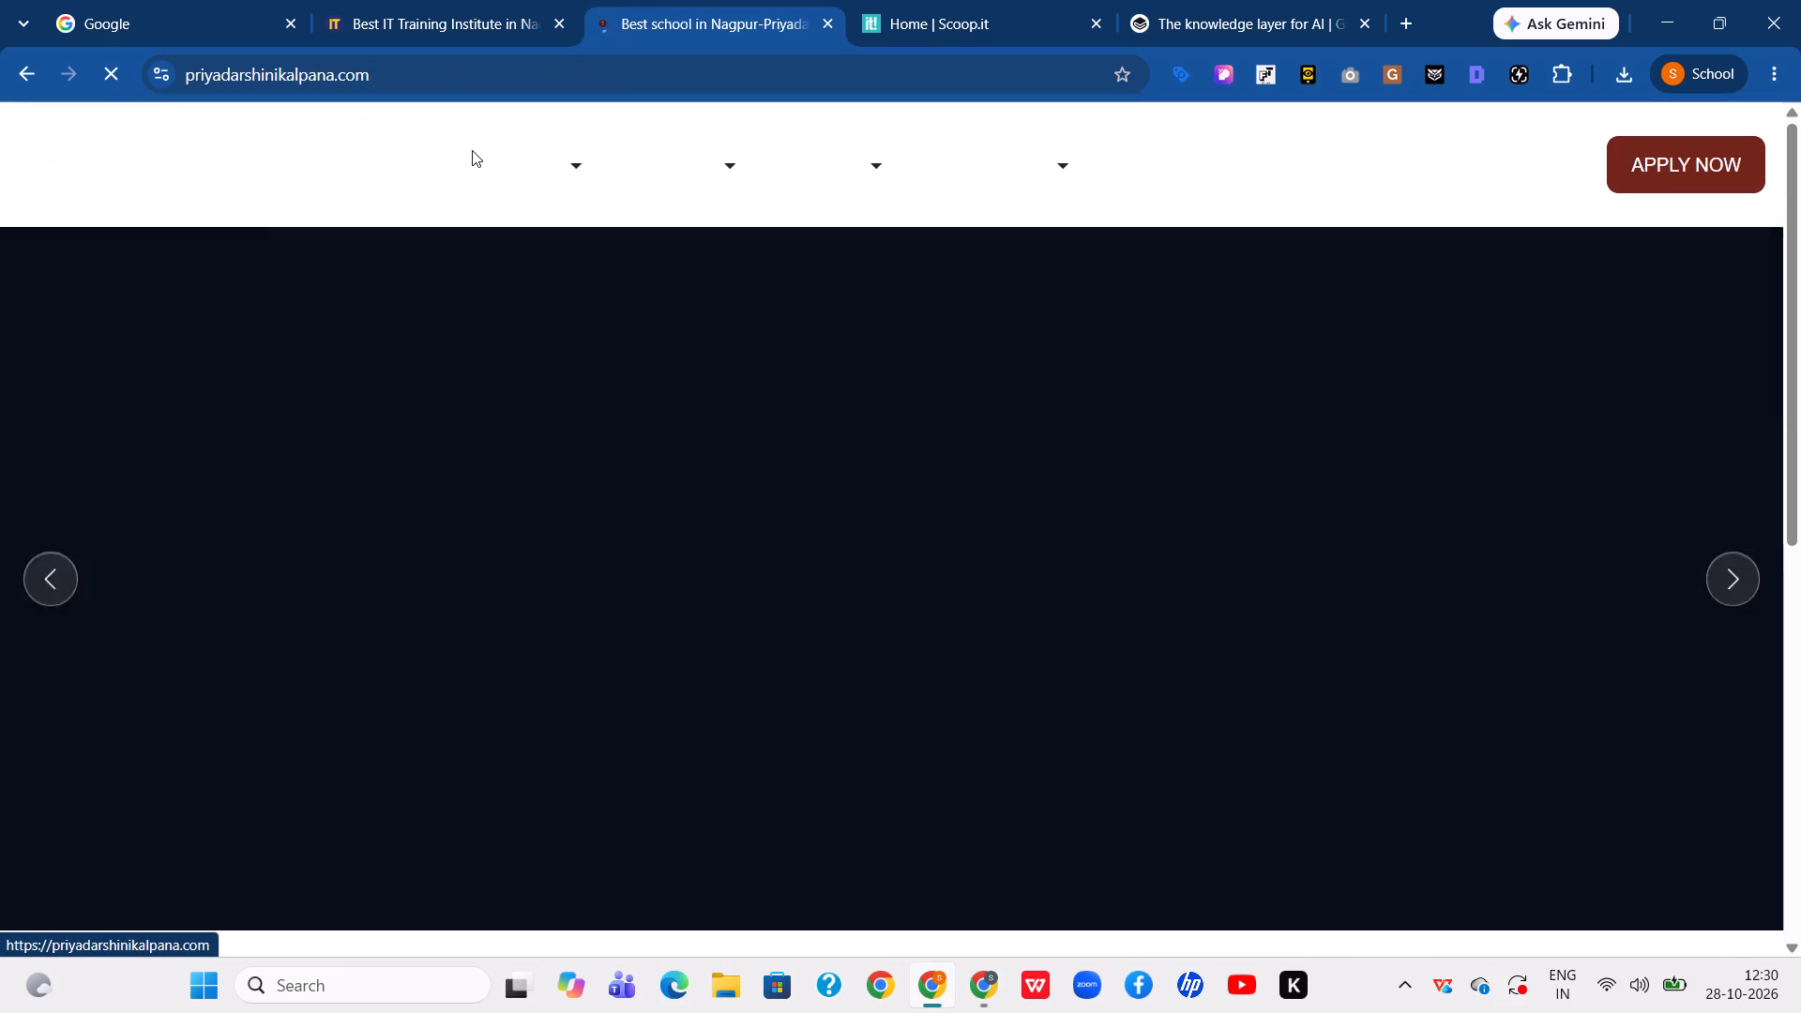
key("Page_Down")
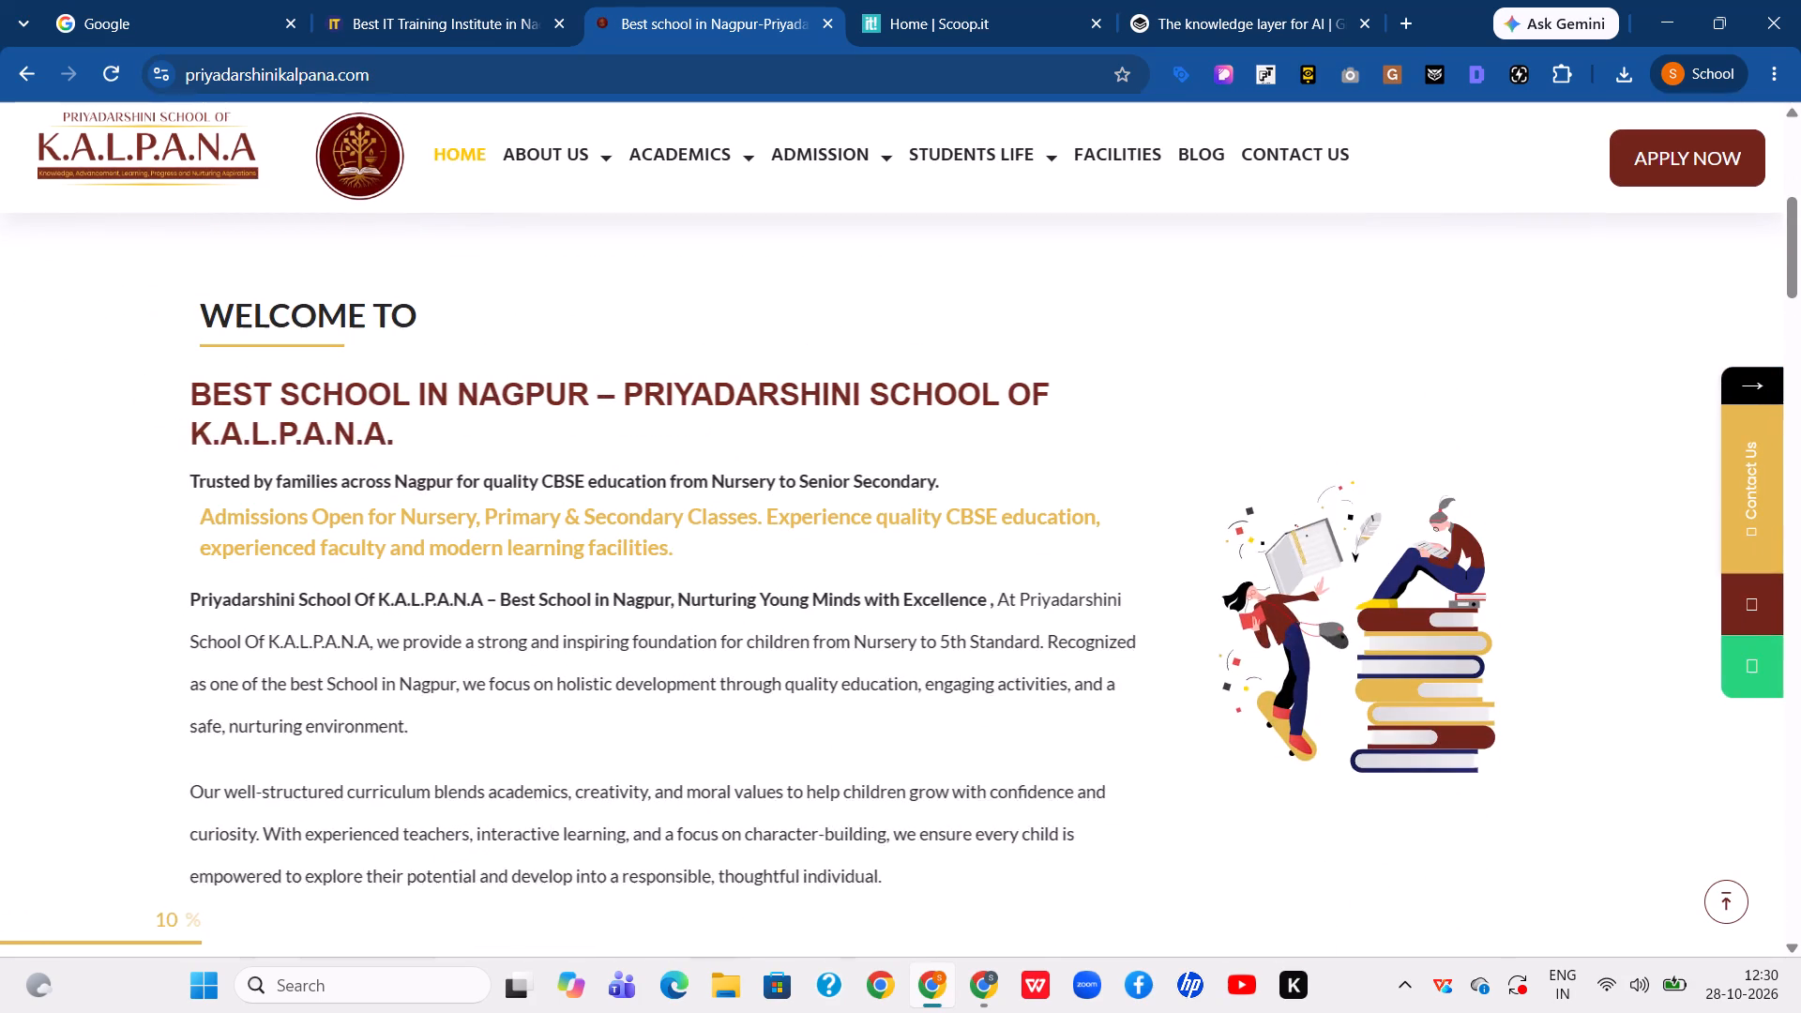
Paste the copied Core Pillars text at the end of the scoop's description.
left_click(1018, 3)
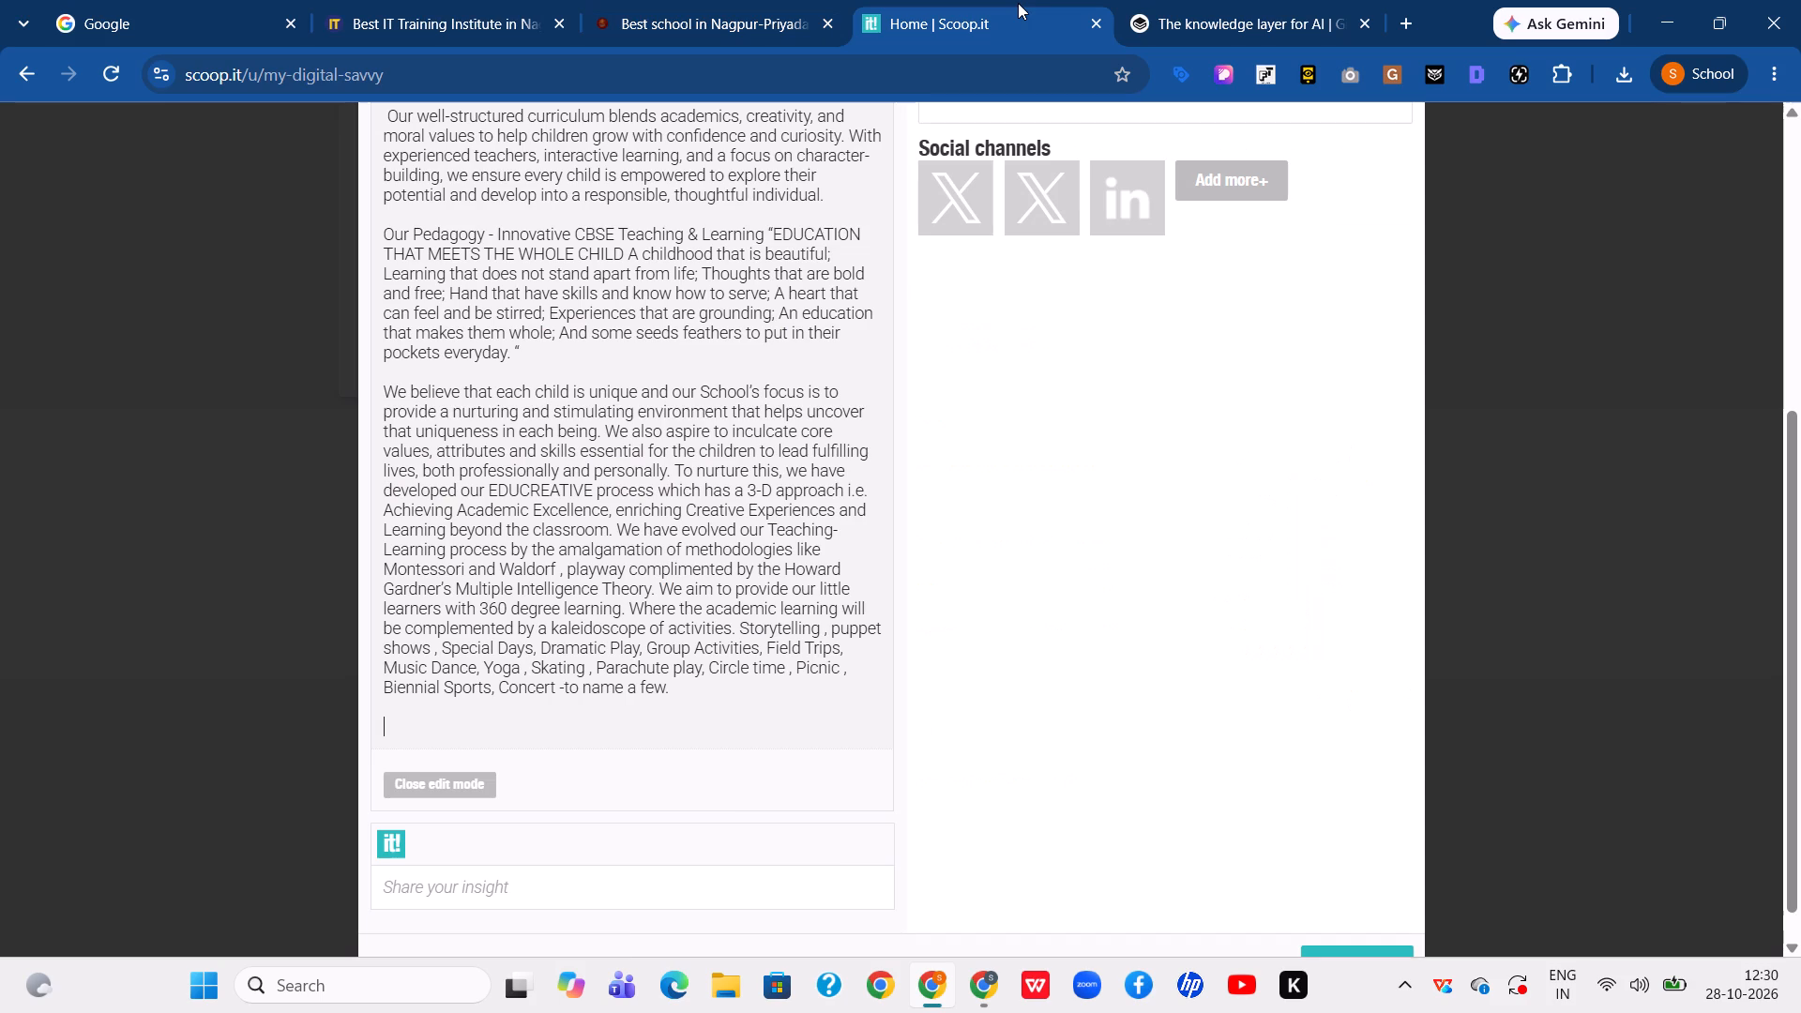
key("ctrl+v")
scroll(848, 551, "down", 2)
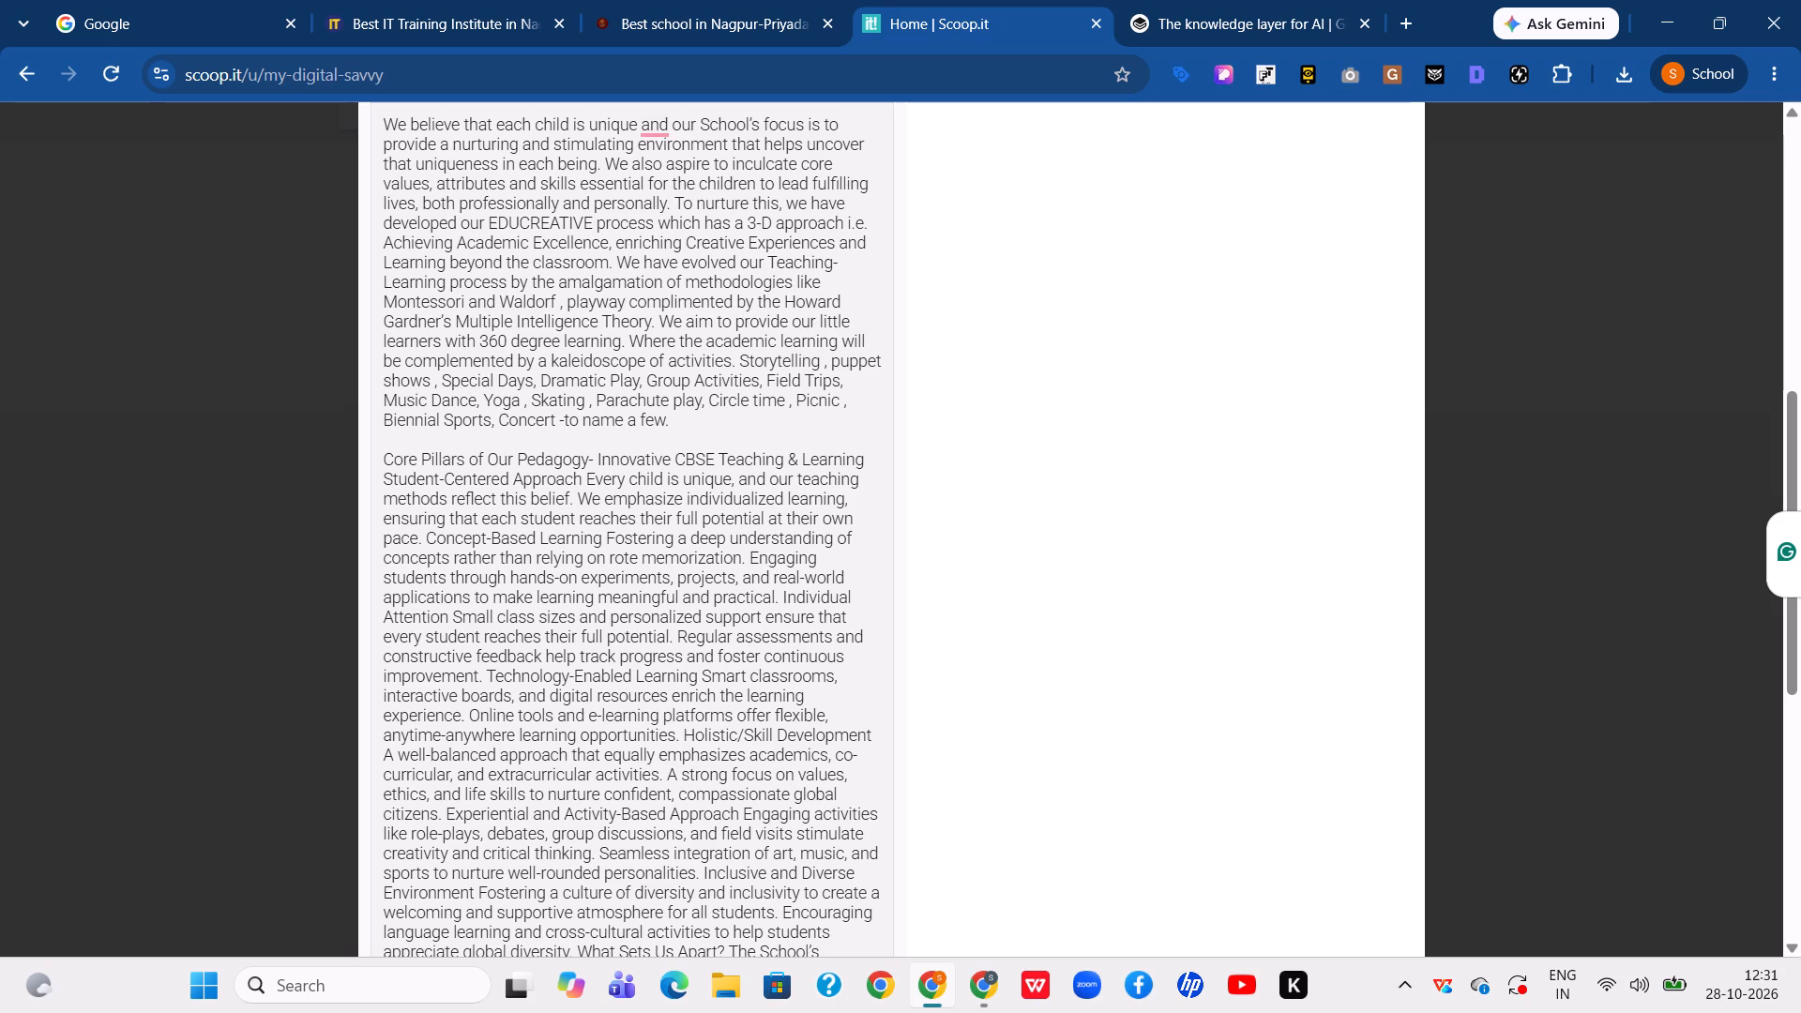
Reopen the school's Our Pedagogy page and check the layout of its Core Pillars section.
left_click(764, 0)
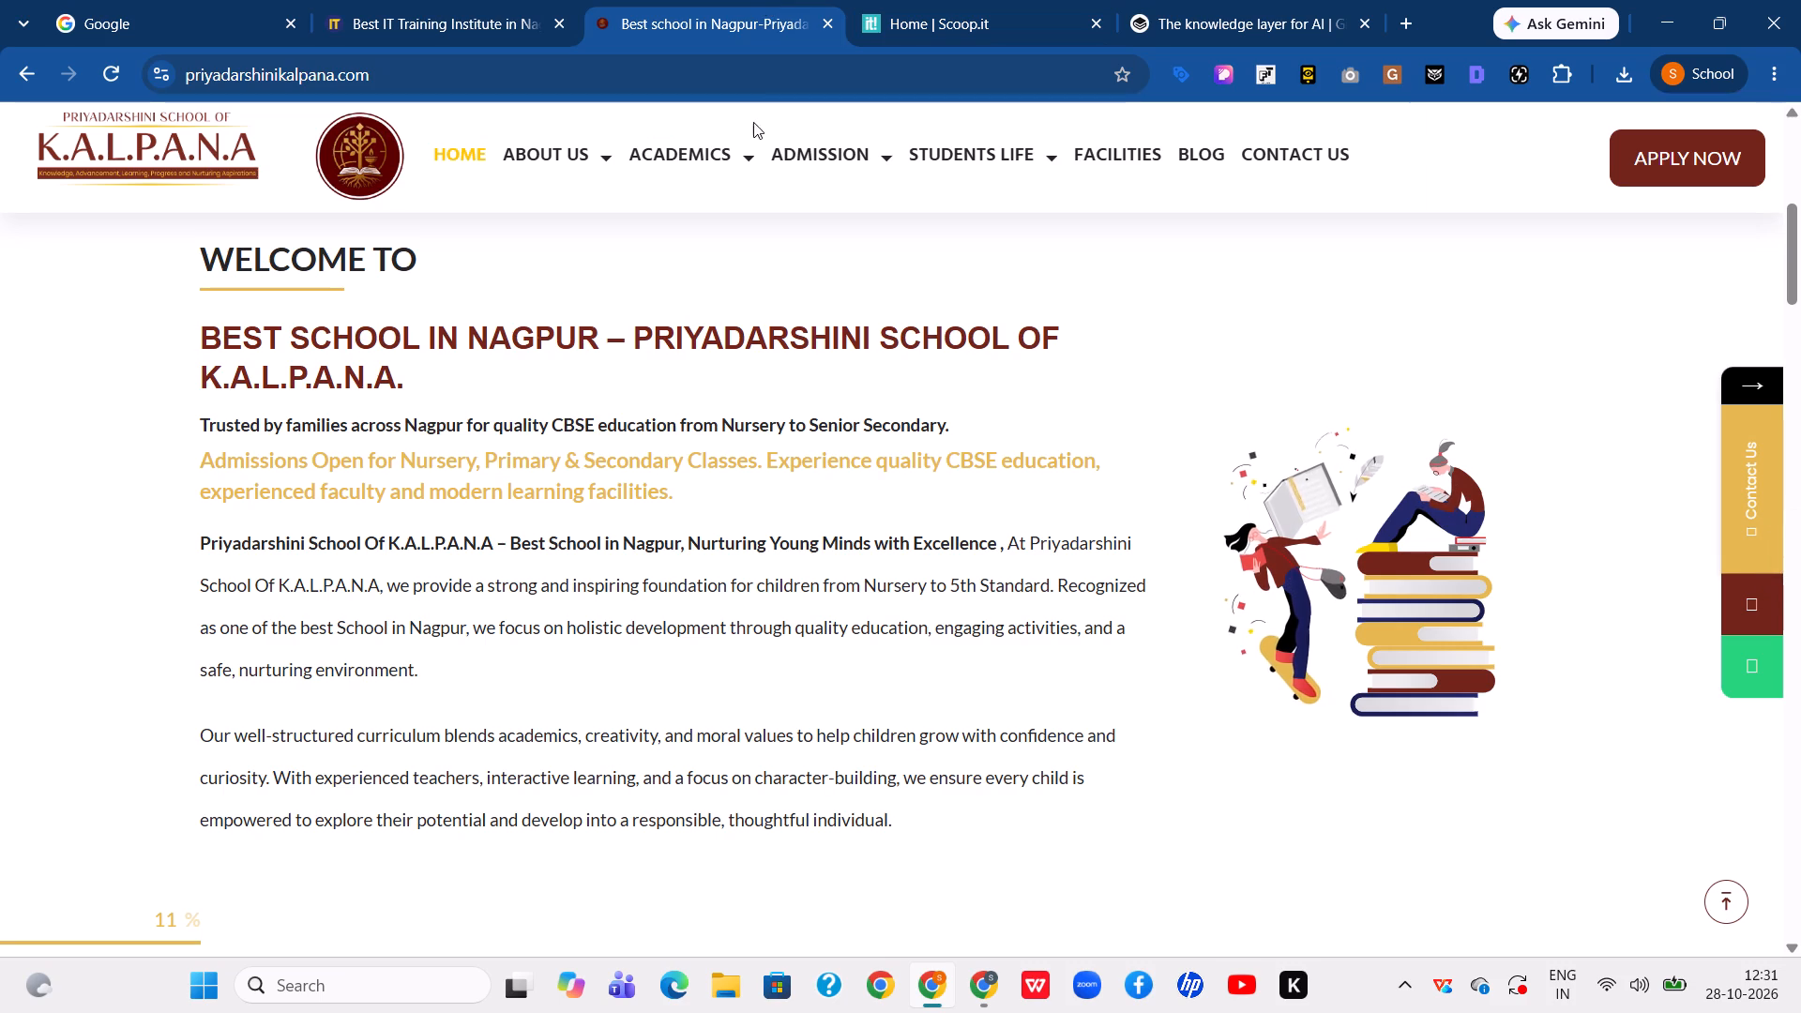
left_click(733, 211)
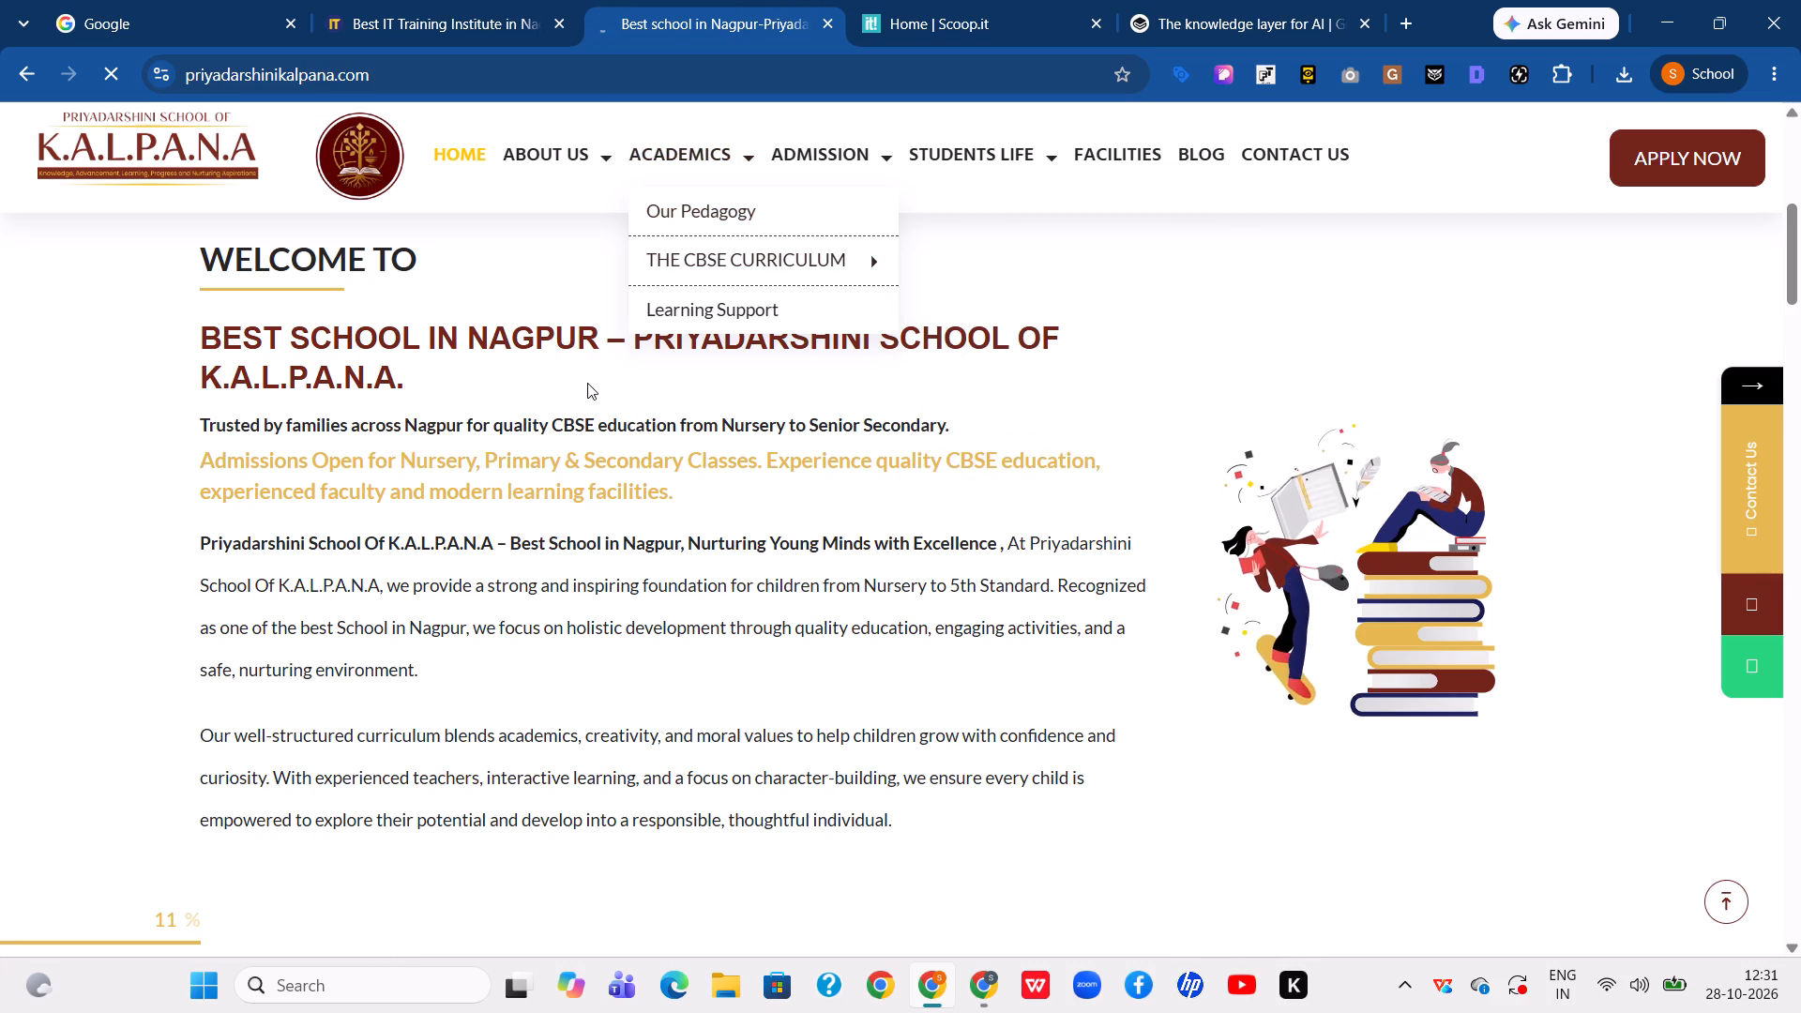
scroll(587, 383, "down", 9)
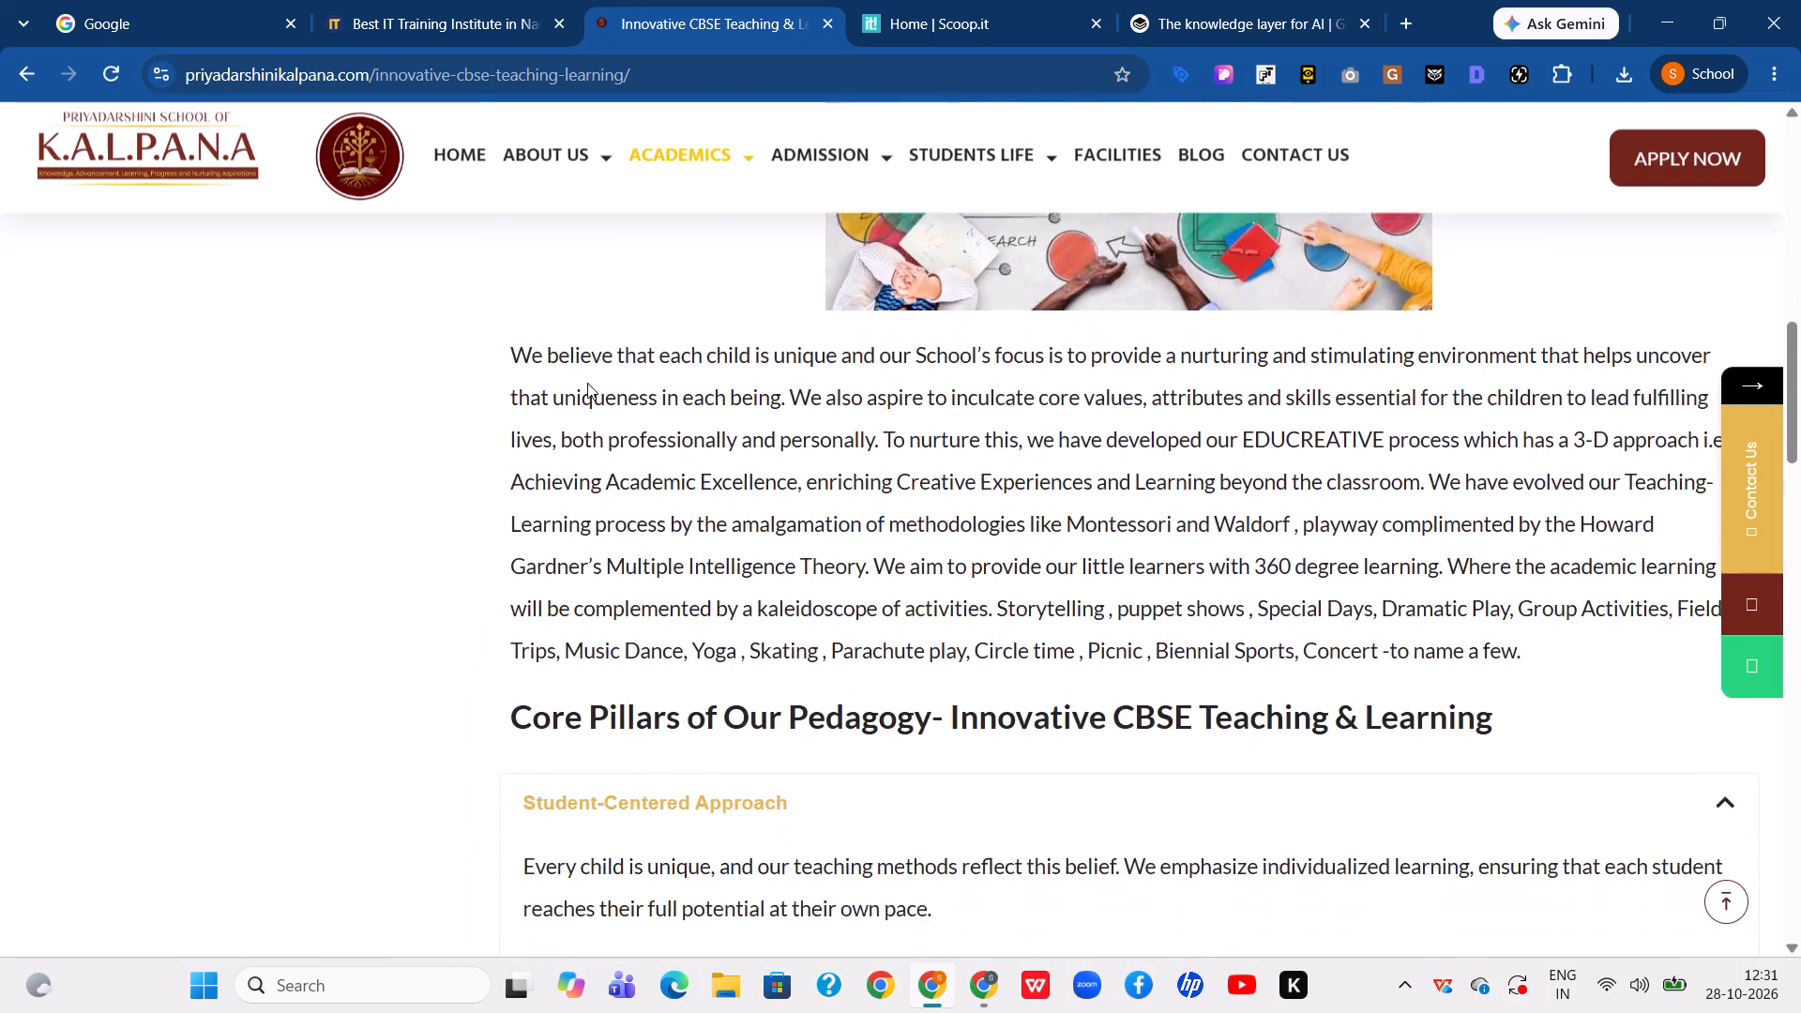
scroll(587, 383, "up", 1)
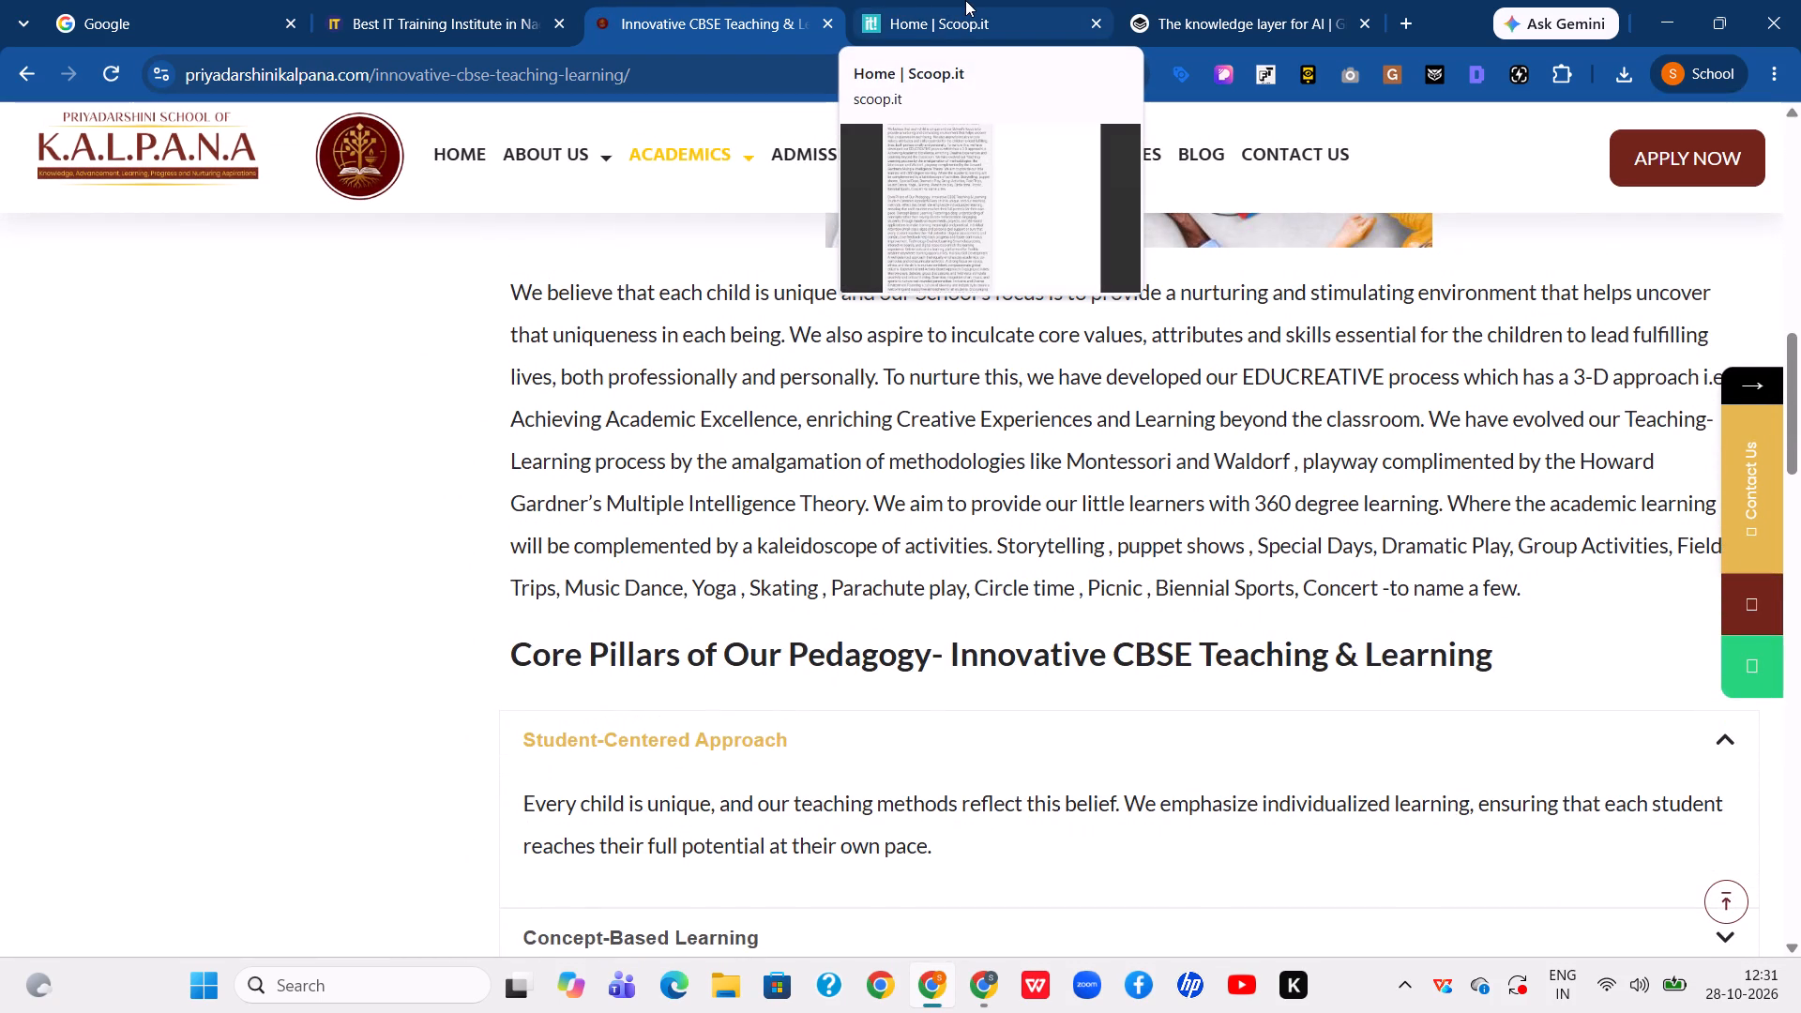
Insert a blank line between the Core Pillars heading and "Student-Centered Approach" in the scoop's description.
left_click(965, 0)
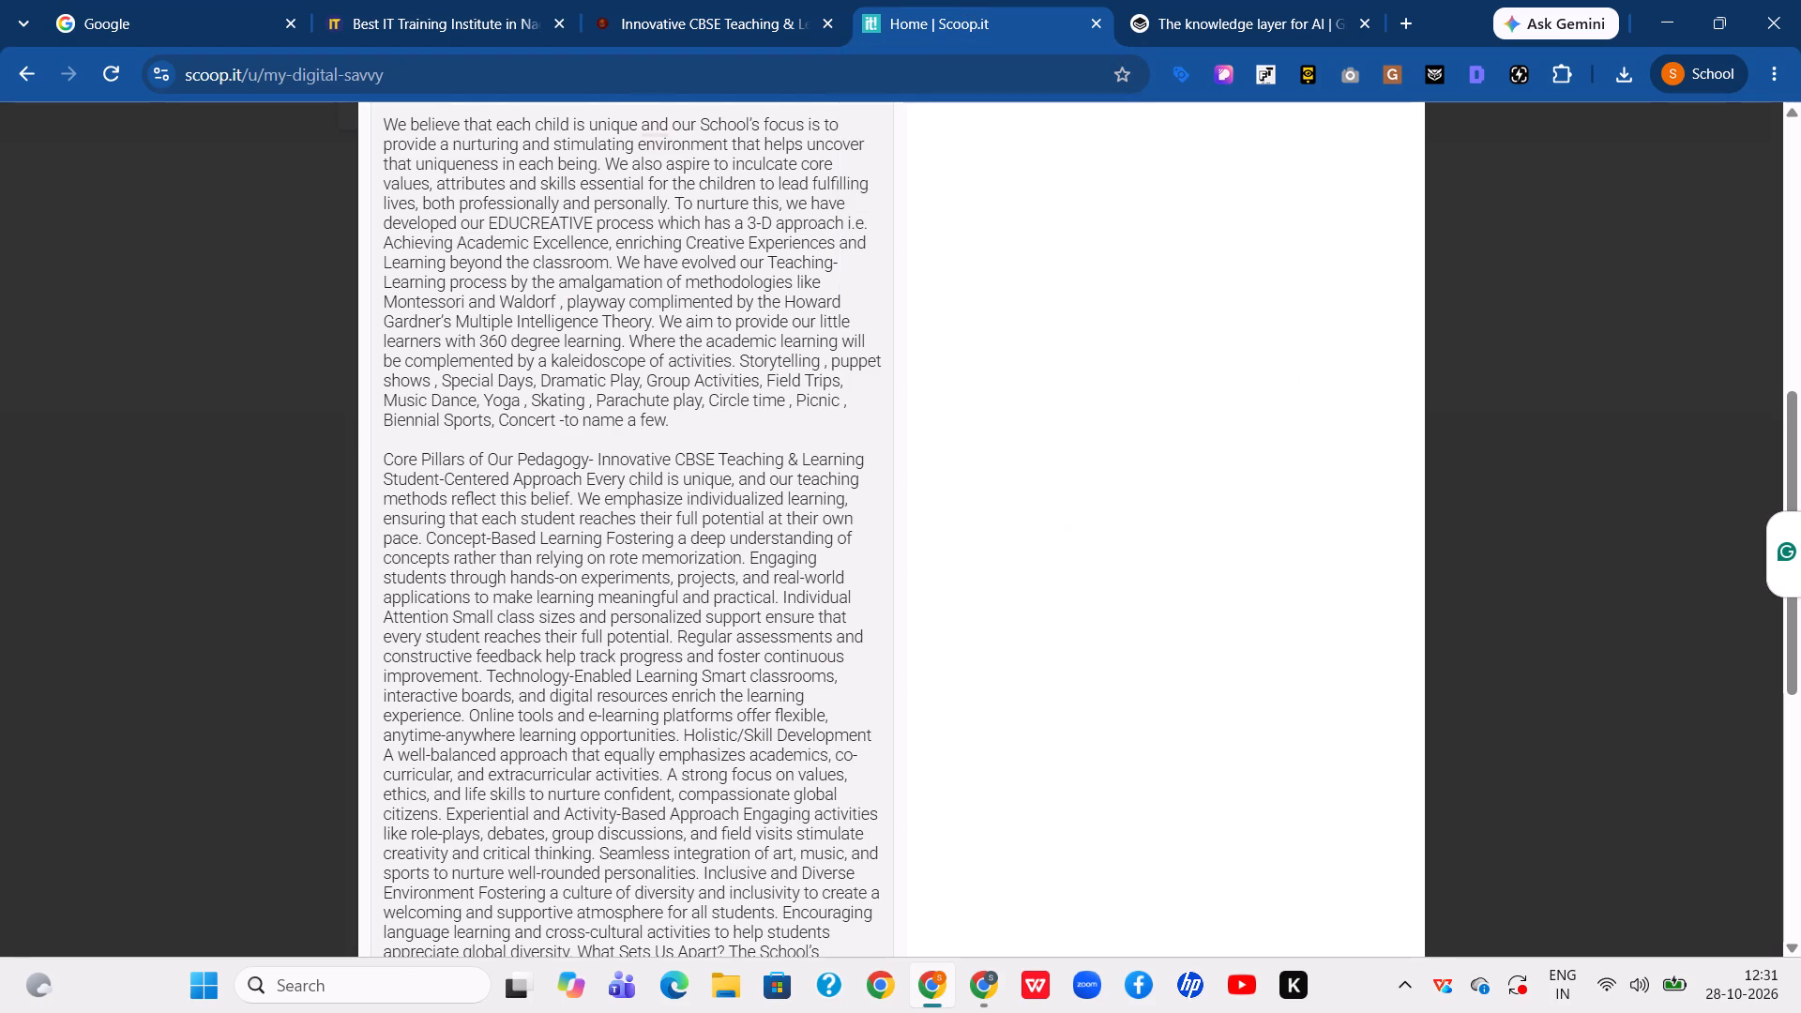
left_click(385, 475)
key("Return")
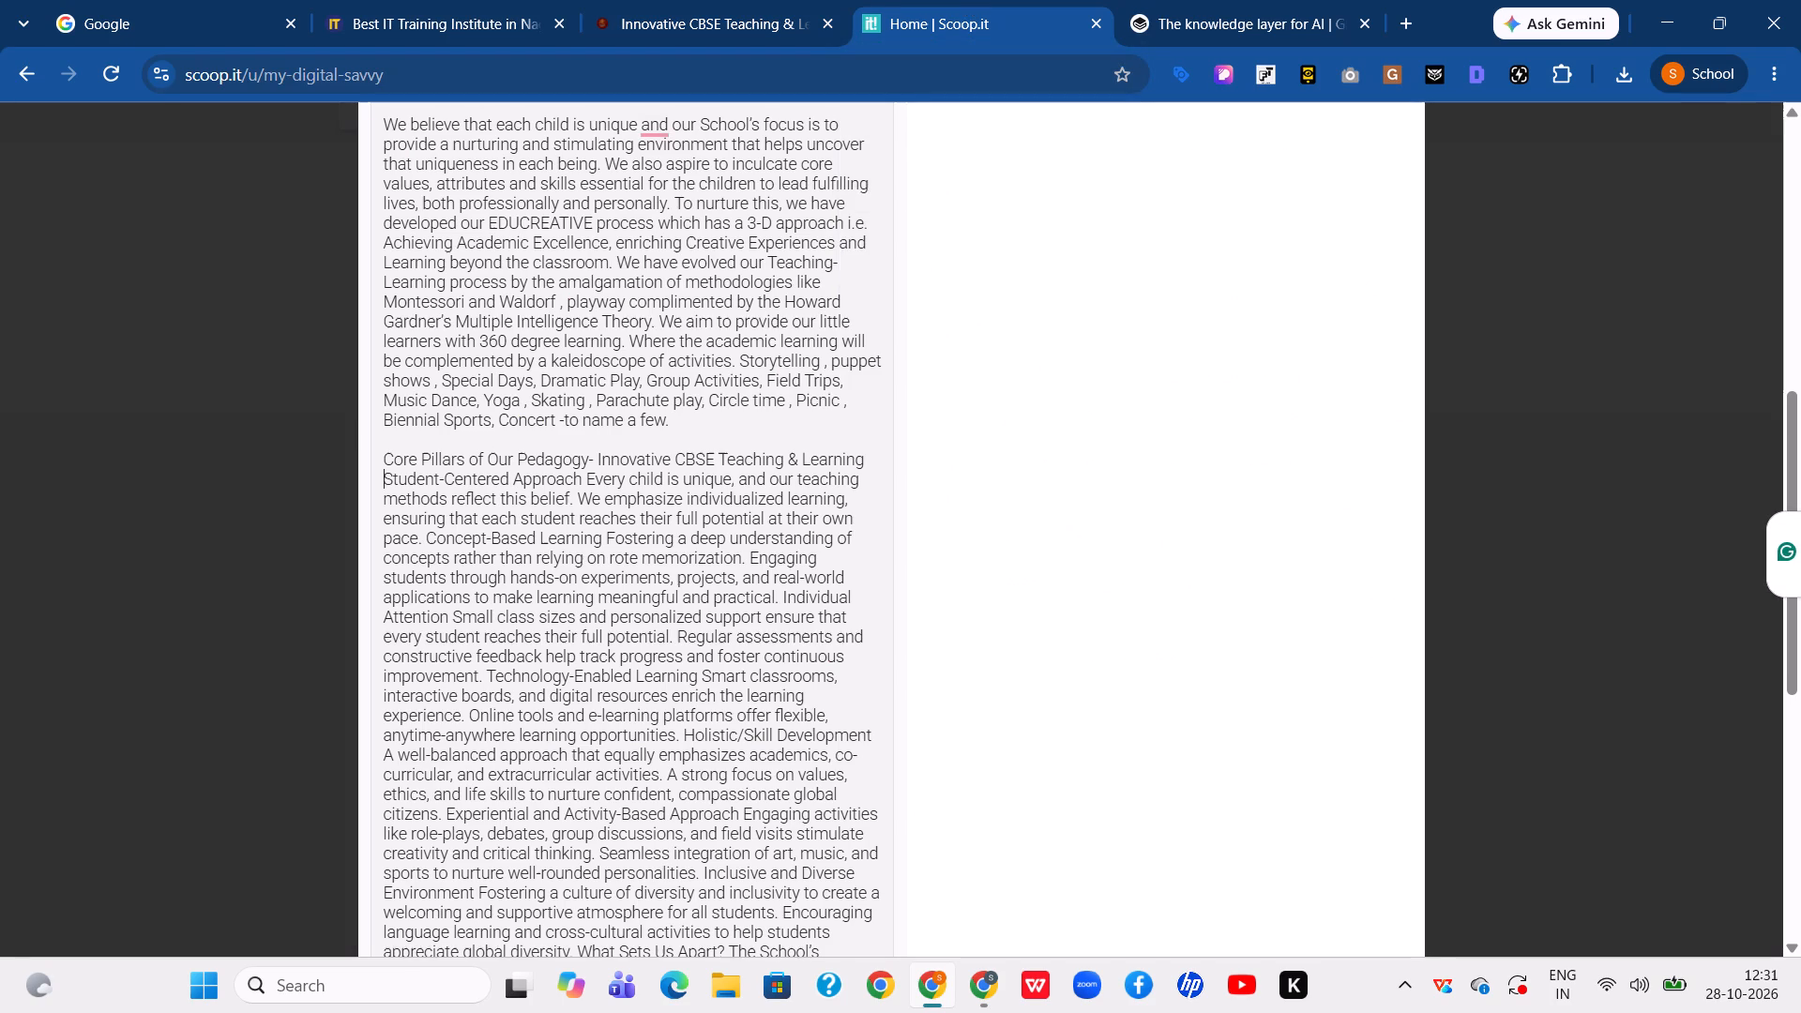
key("Return")
Check the pillar order on the Our Pedagogy page and start "Concept-Based Learning" as a separate paragraph in the scoop's description.
left_click(694, 2)
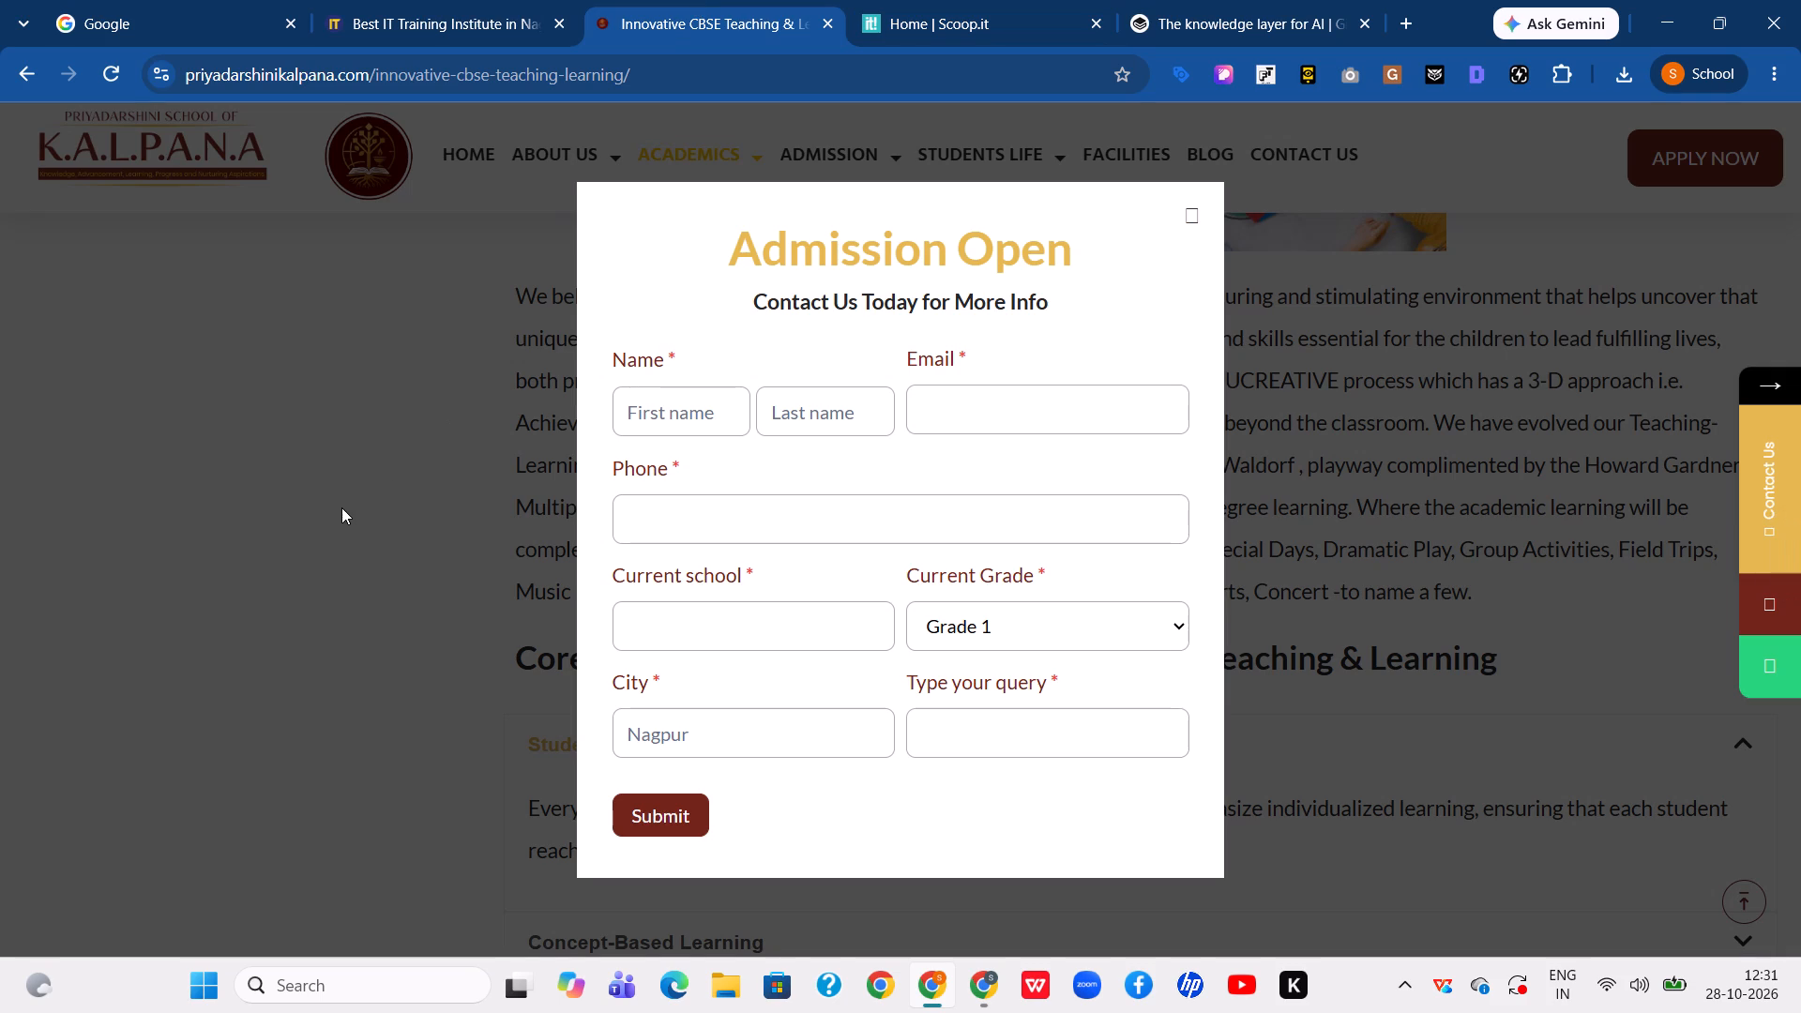
left_click(341, 507)
scroll(341, 507, "down", 2)
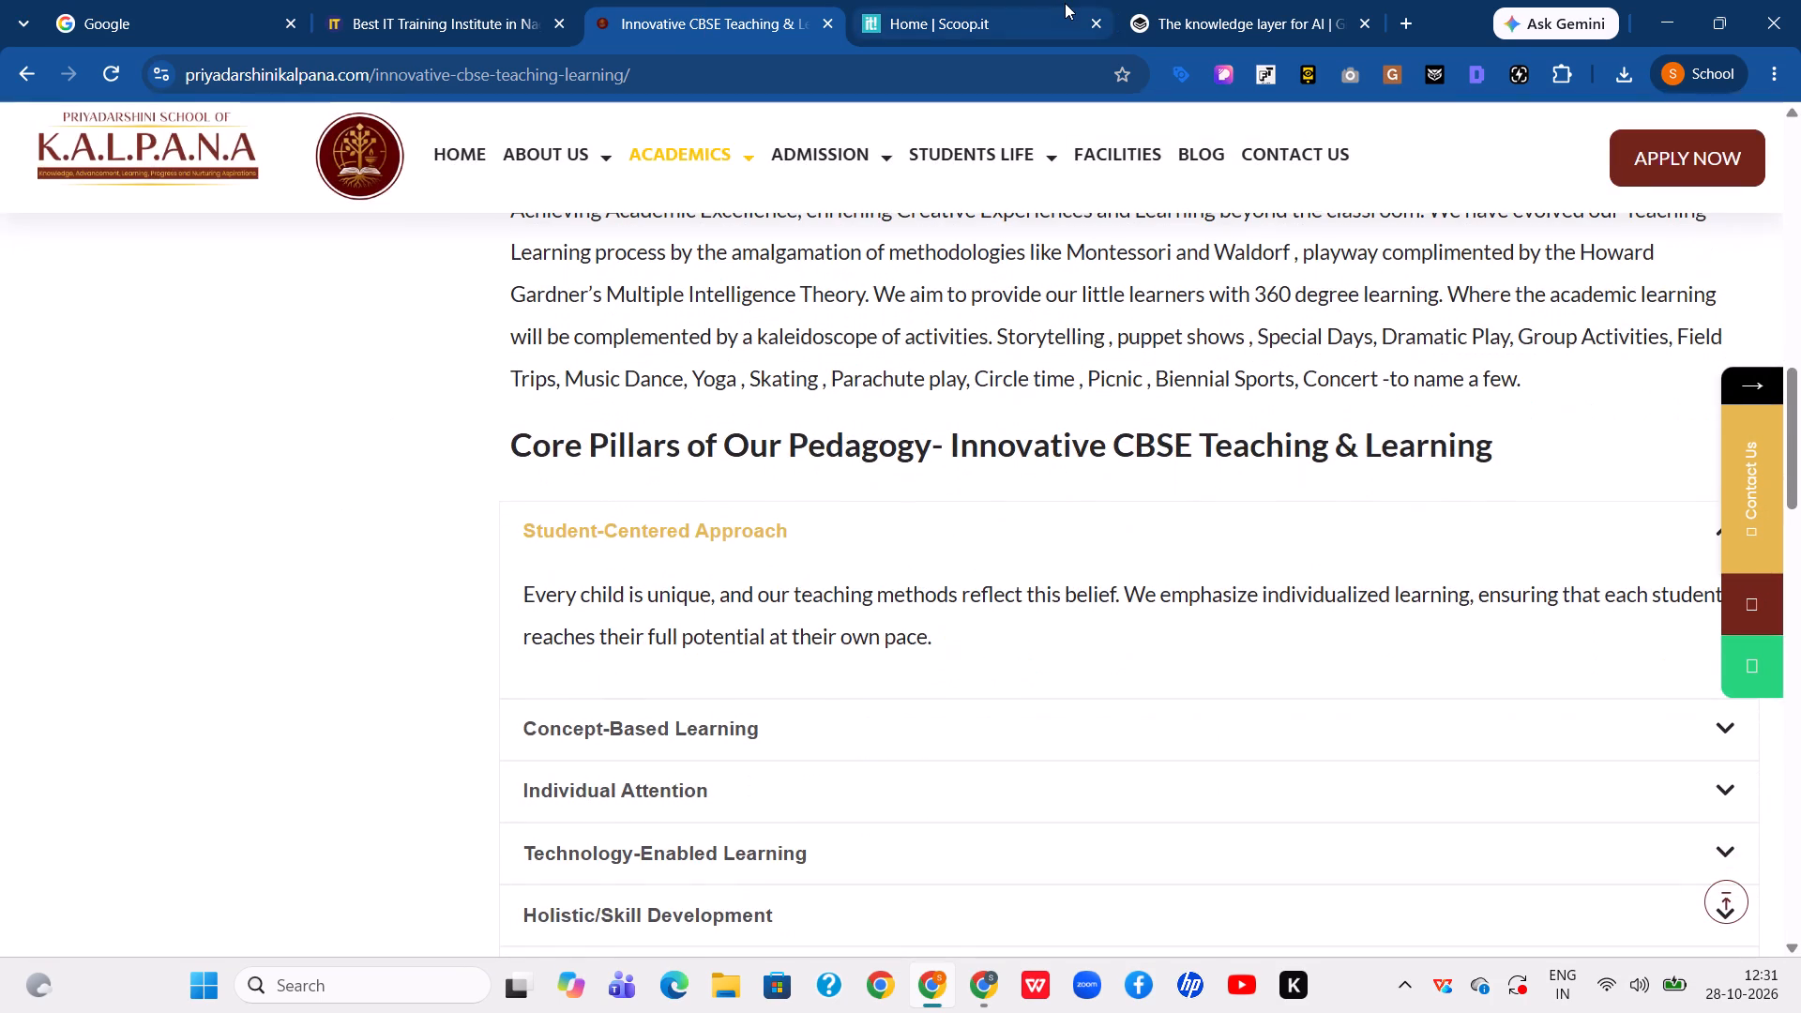
left_click(1065, 3)
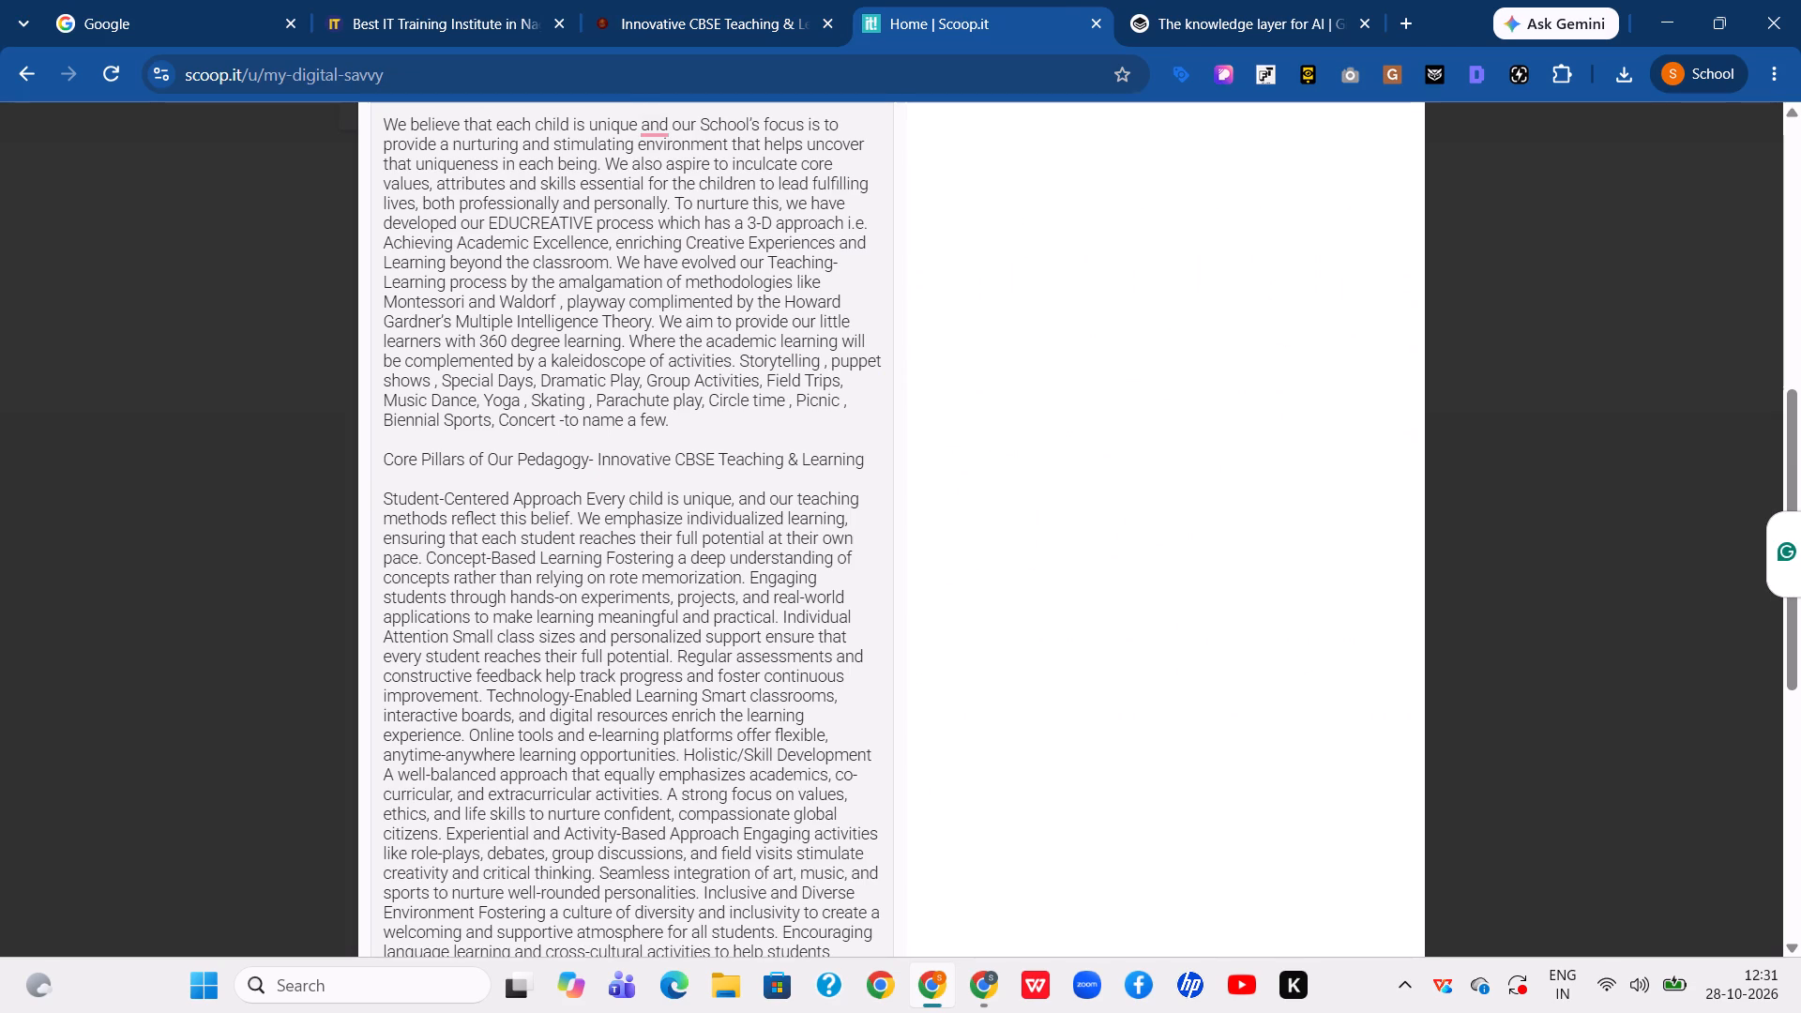
left_click(422, 563)
key("Right")
key("Return")
key("Return")
scroll(422, 563, "down", 1)
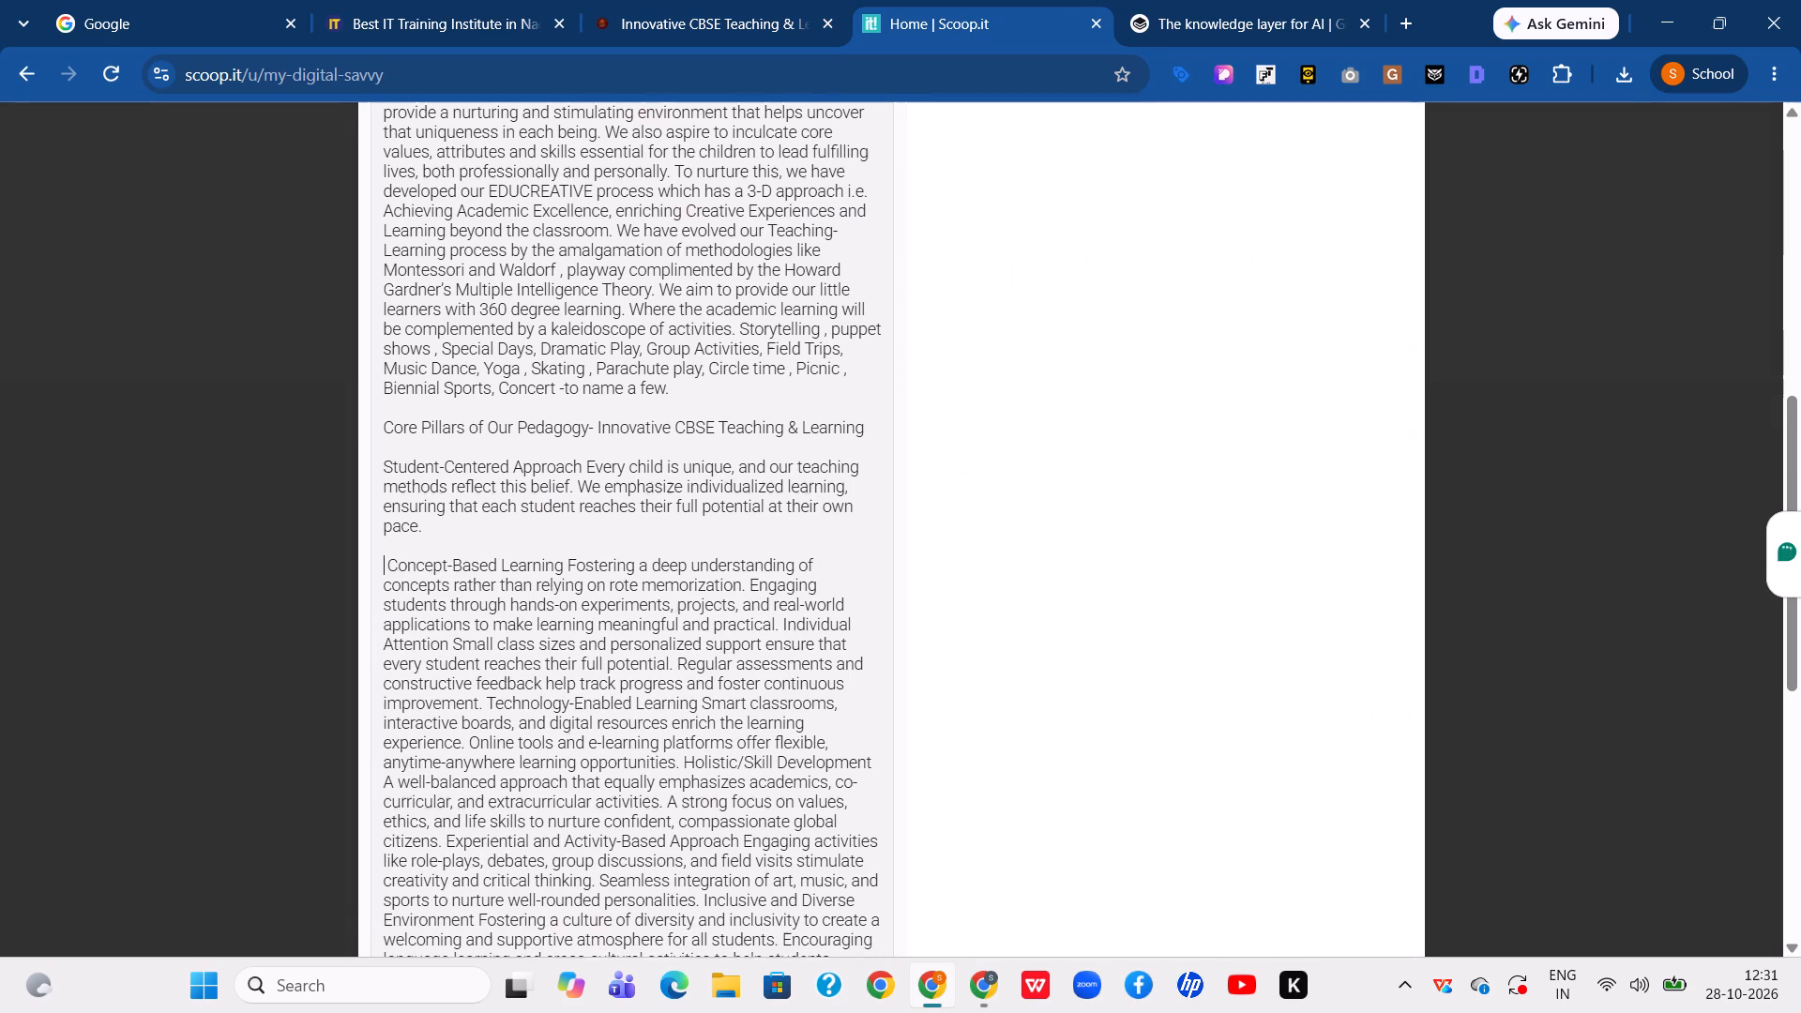
scroll(422, 563, "down", 1)
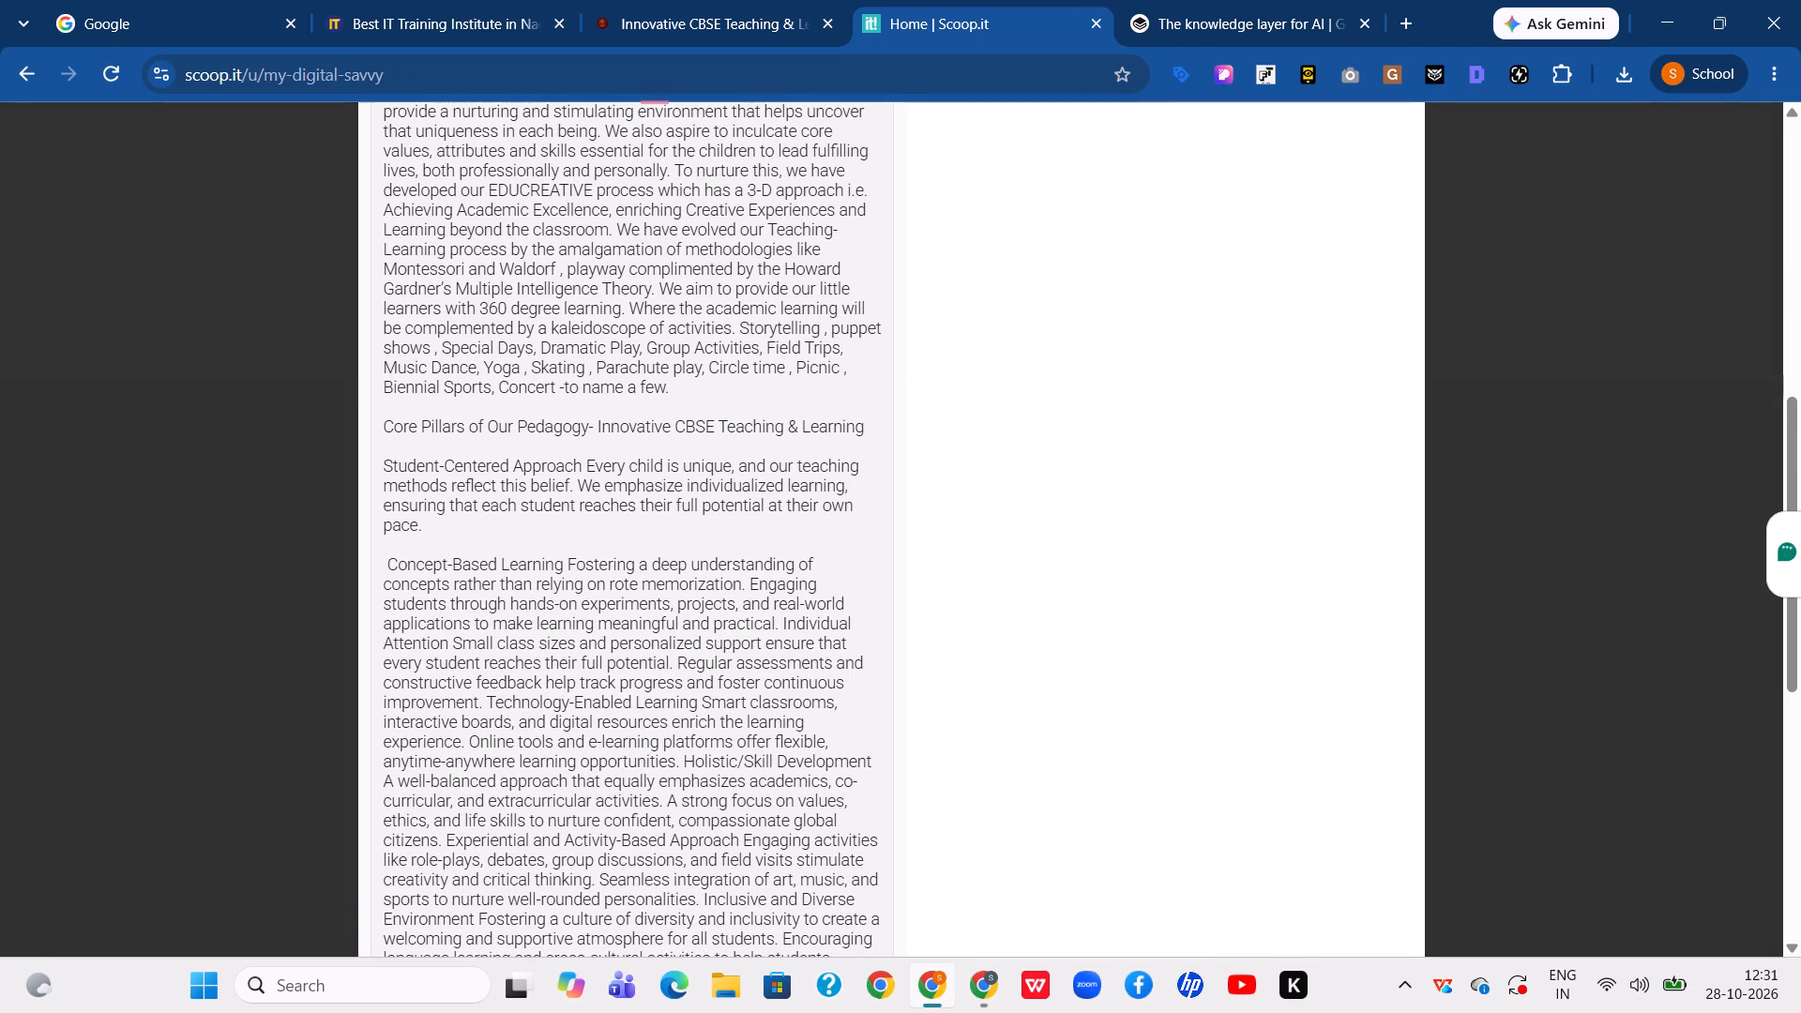
Add a hyphen after the "Concept-Based Learning" and "Student-Centered Approach" headings in the scoop's description.
left_click(662, 0)
left_click(882, 1)
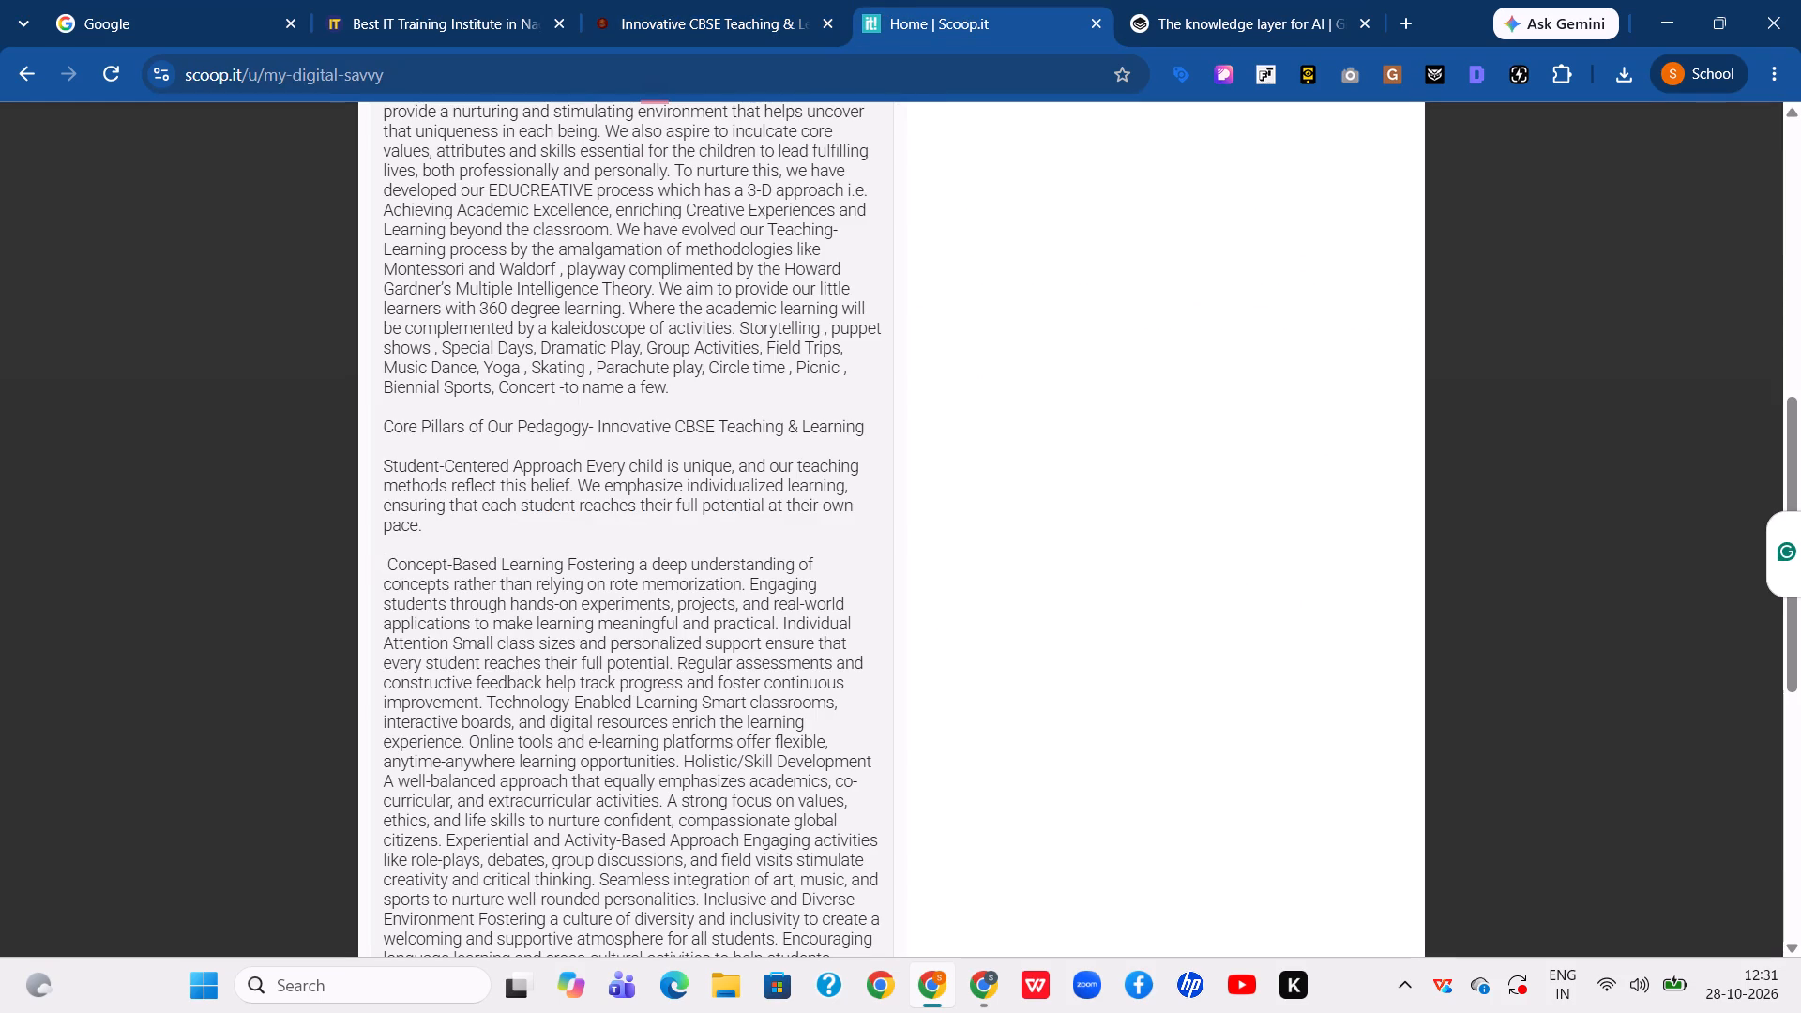
left_click(559, 567)
key("0")
key("BackSpace")
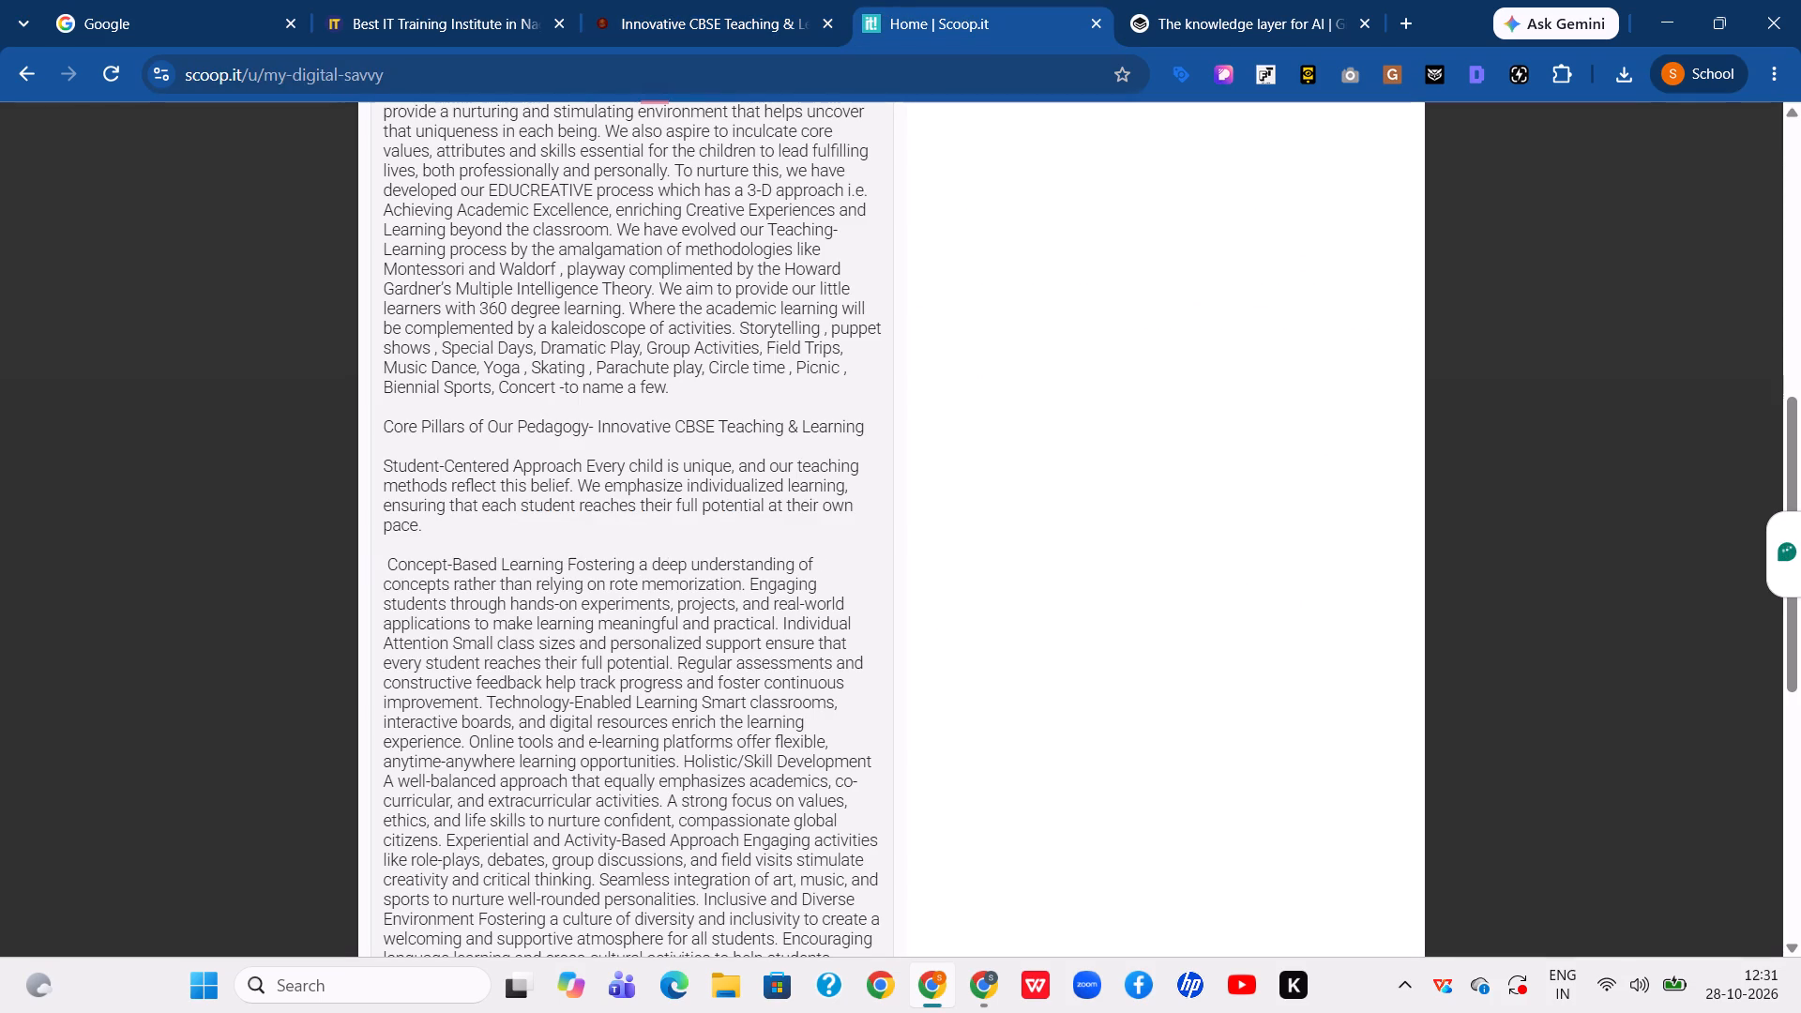
key("minus")
left_click(577, 475)
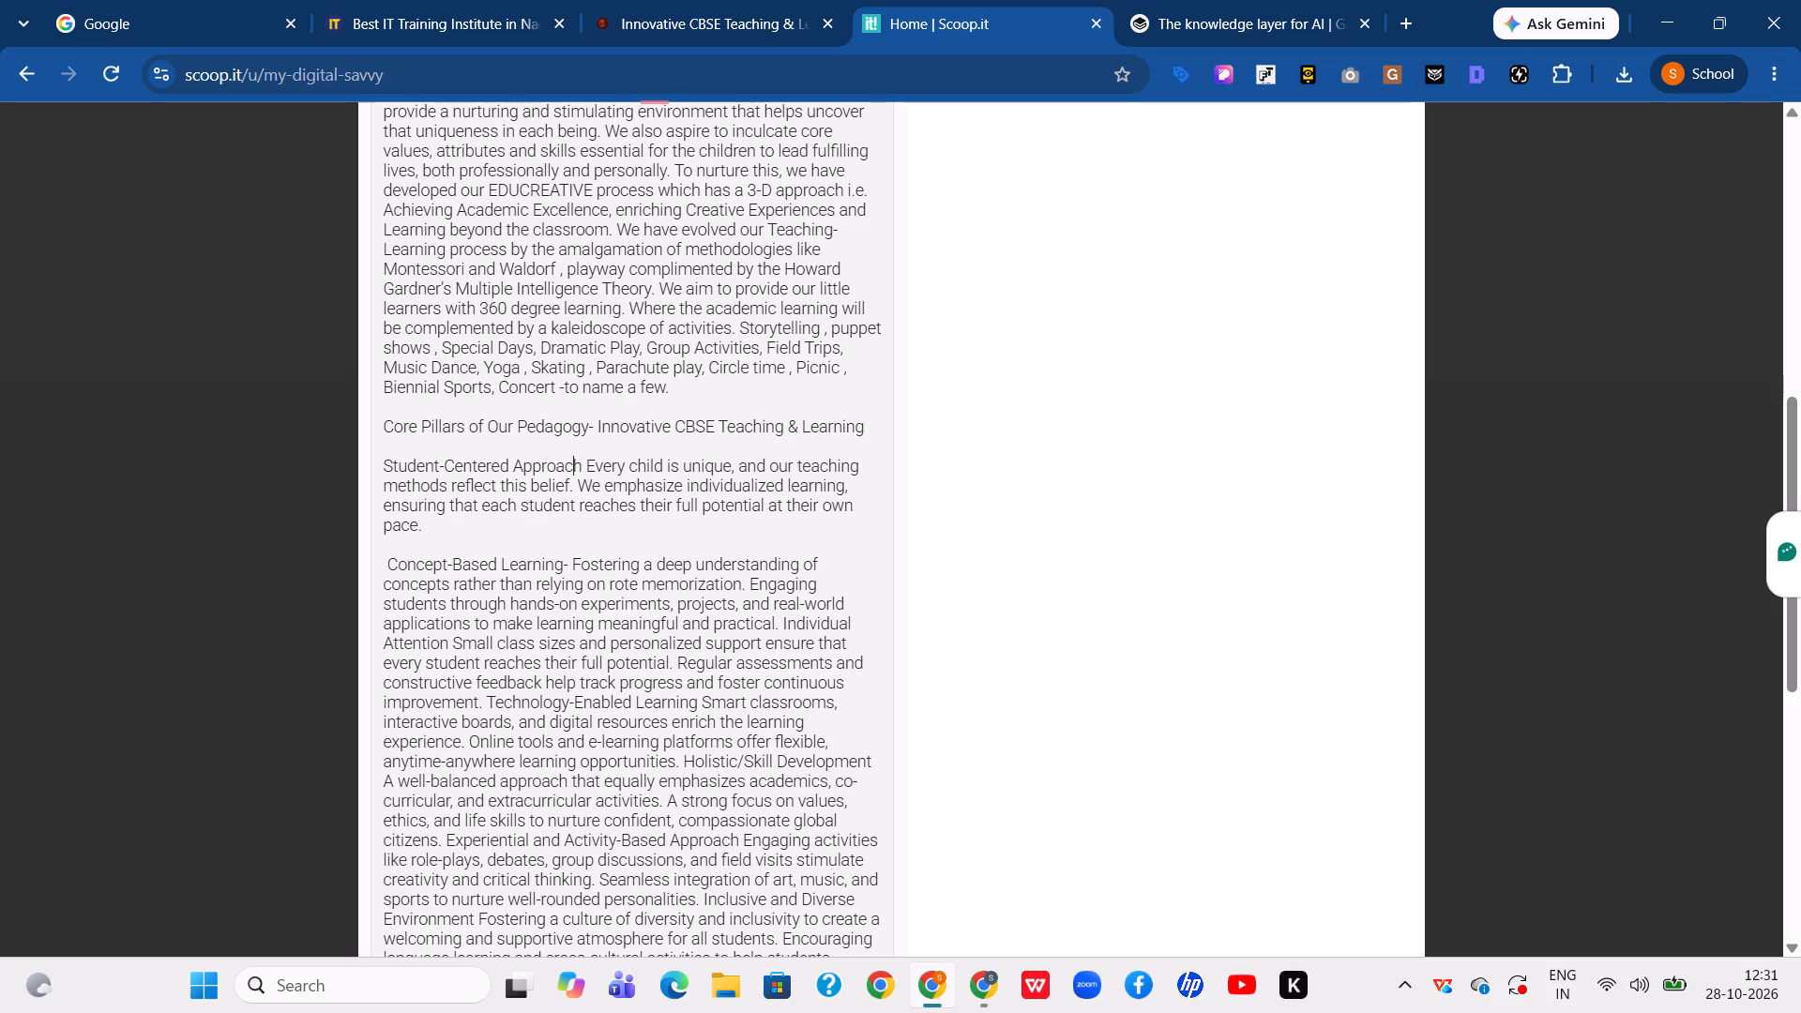
key("Right")
key("minus")
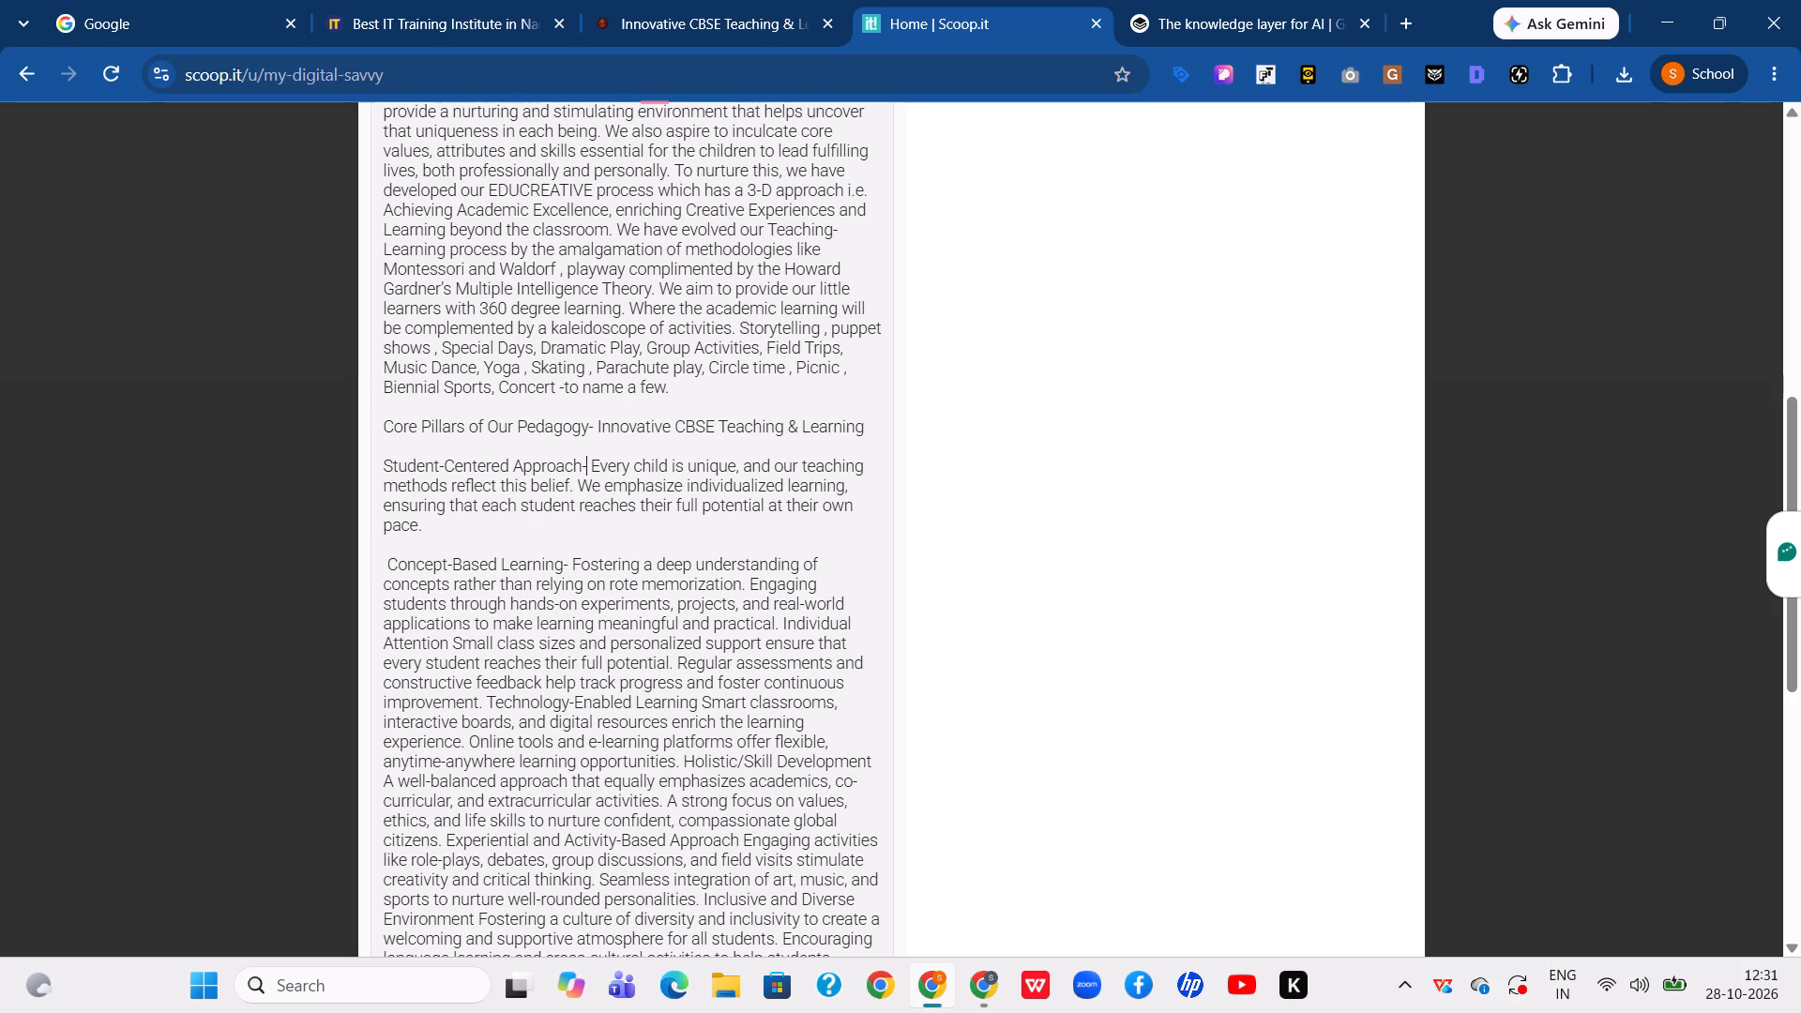
Start "Individual Attention" as a separate paragraph after a blank line and add a hyphen after that heading.
left_click(780, 616)
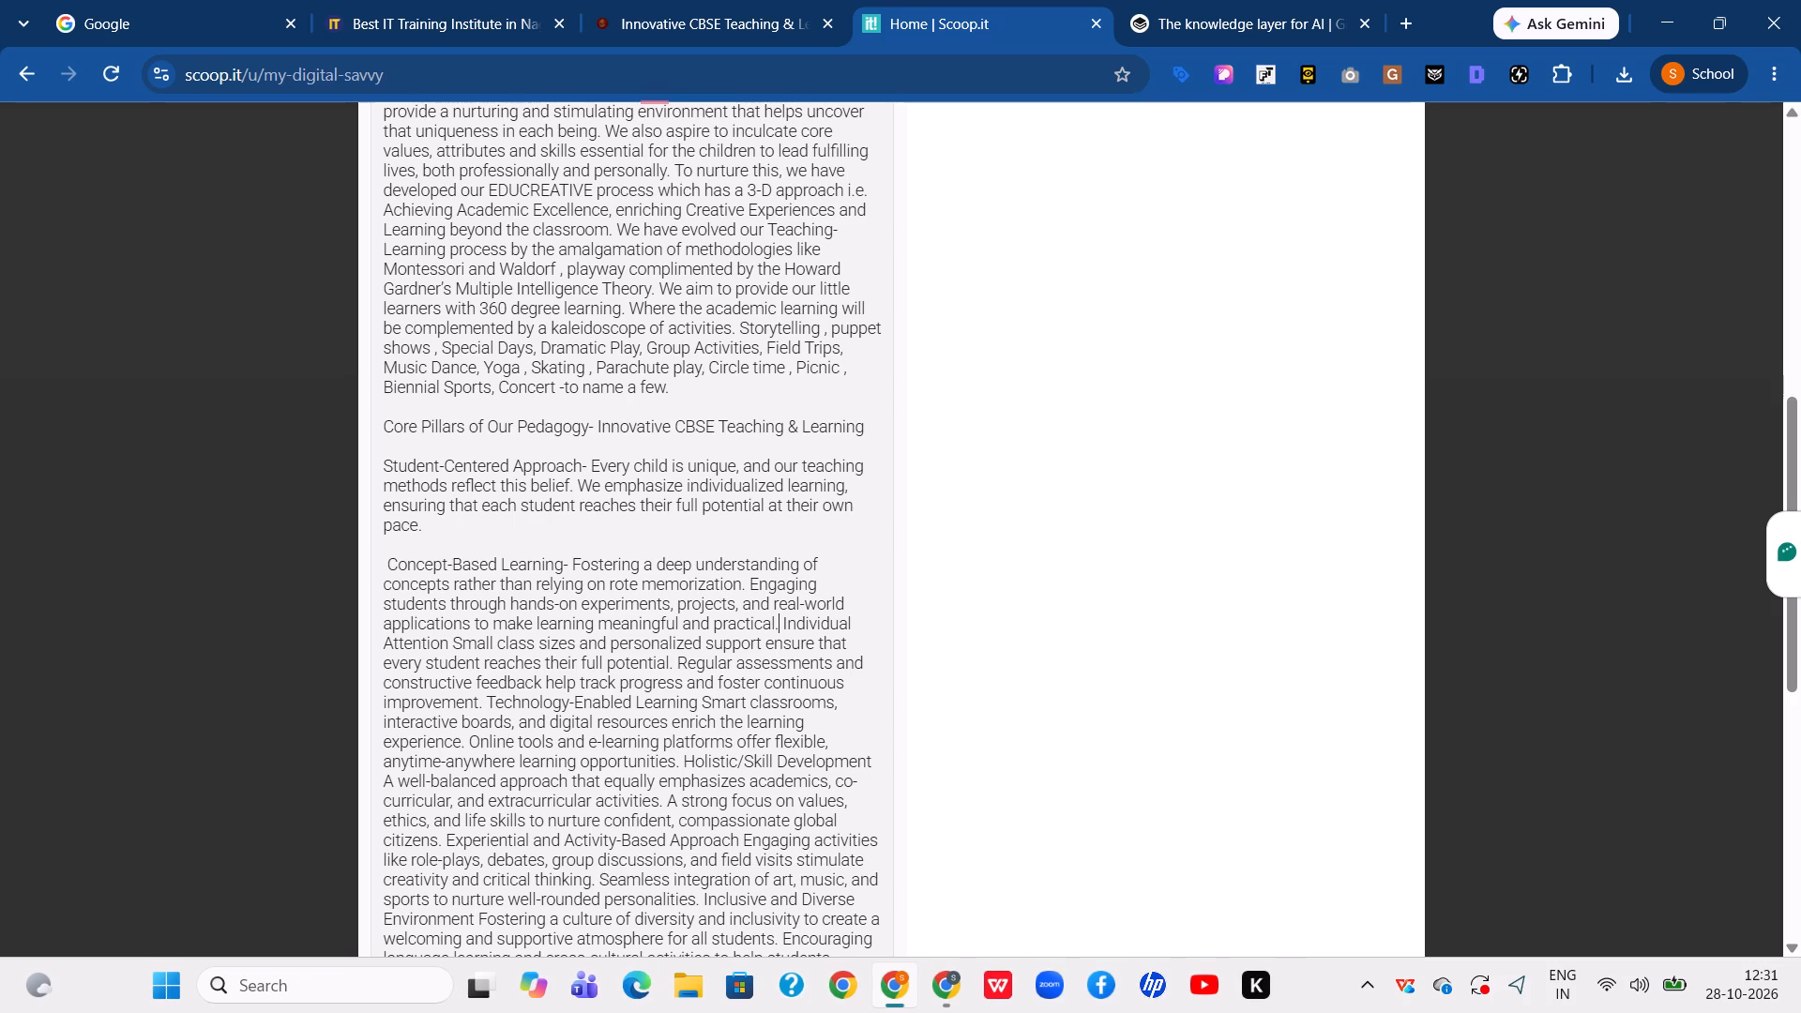
key("Return")
key("Return")
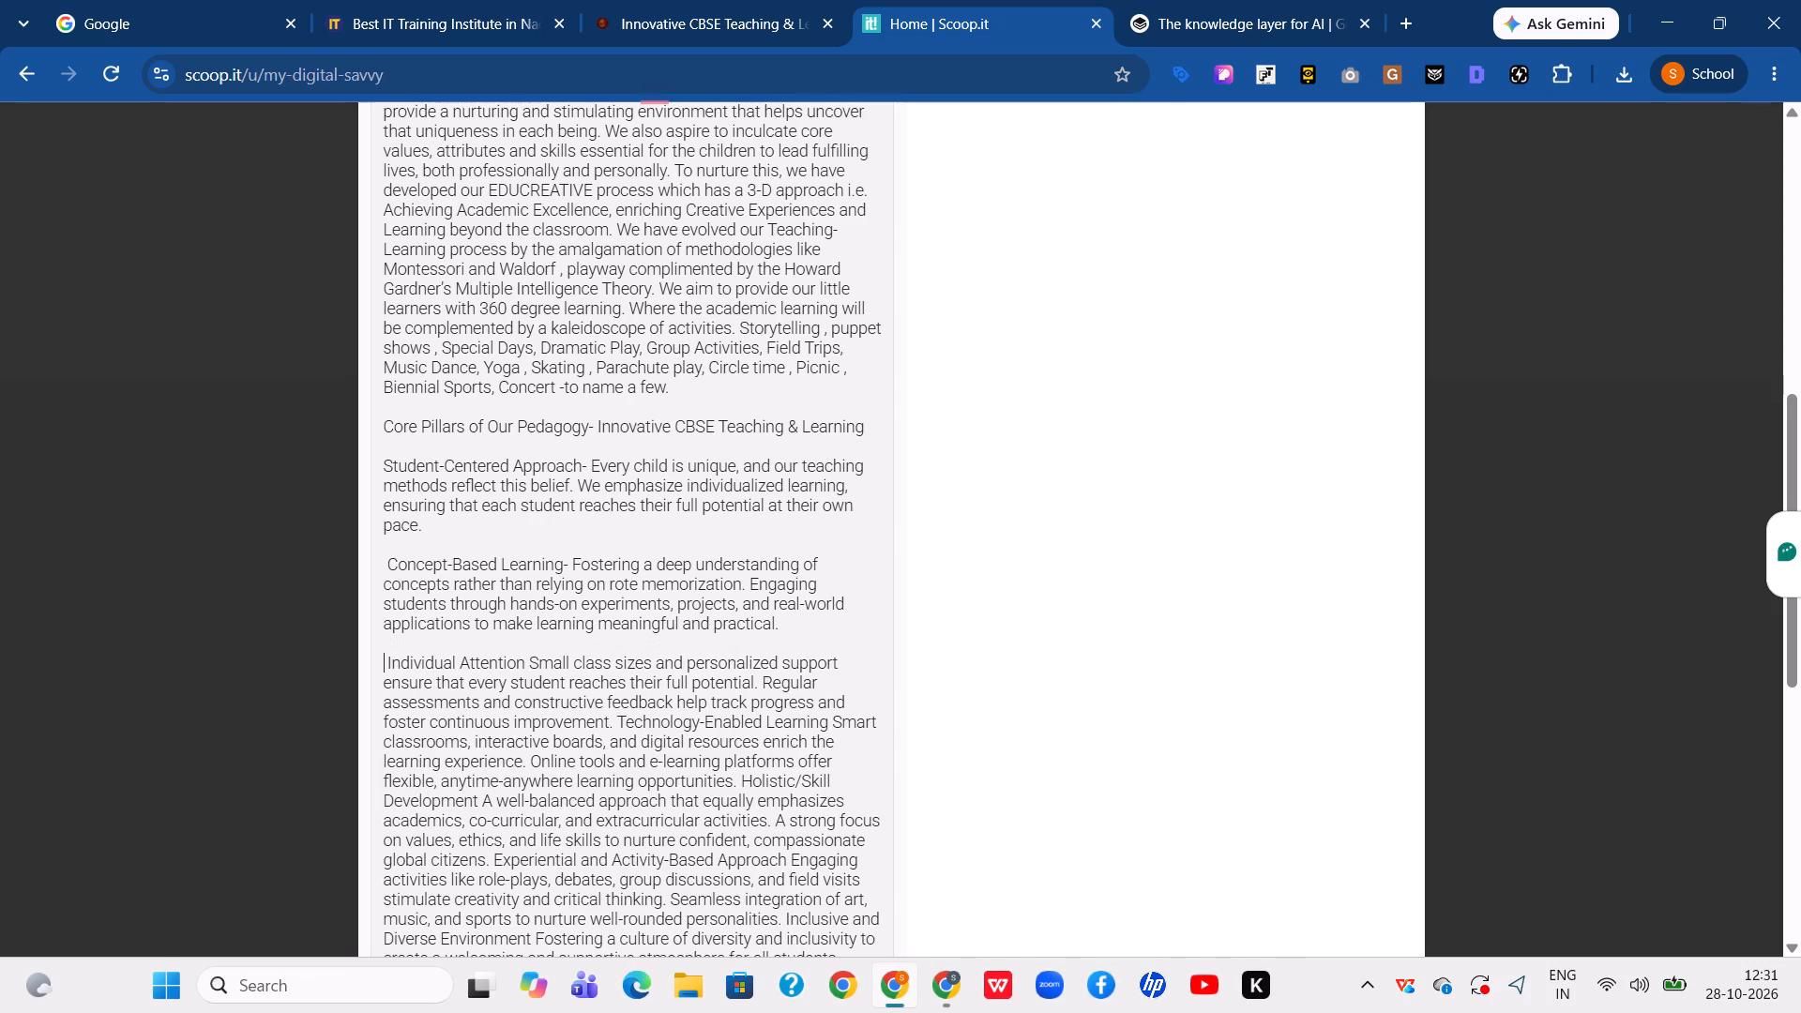
left_click(526, 660)
key("minus")
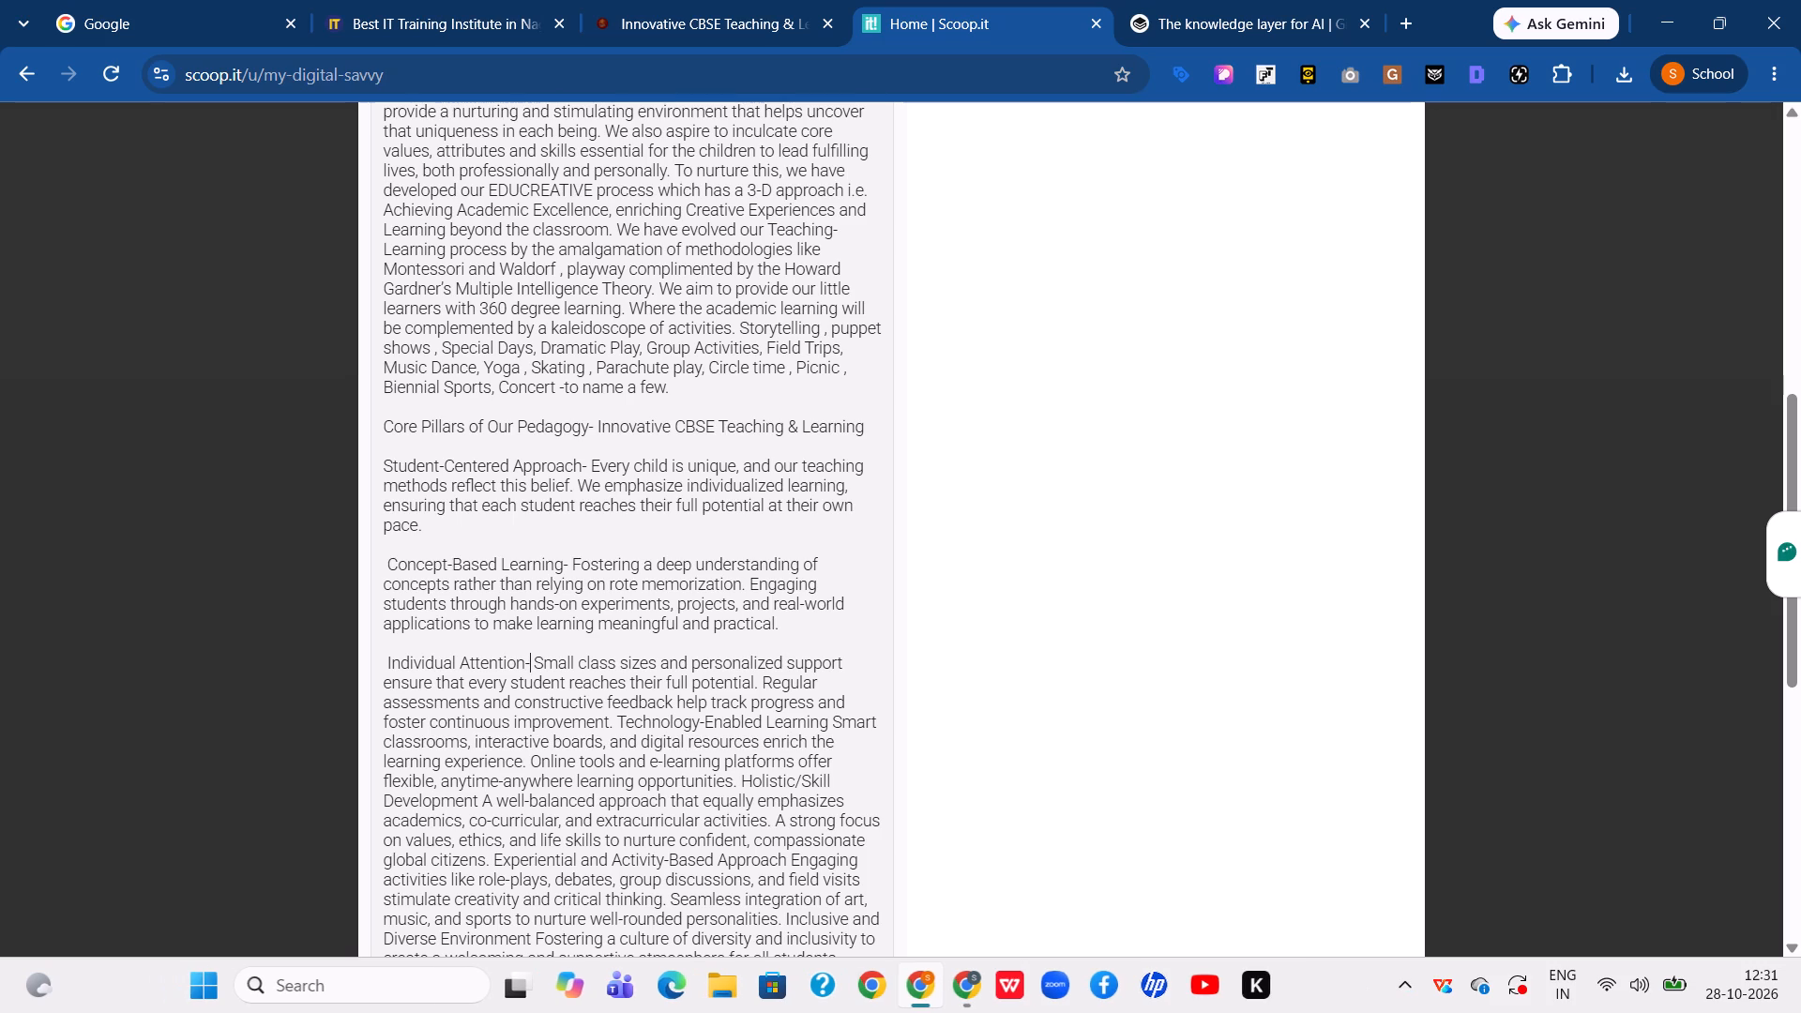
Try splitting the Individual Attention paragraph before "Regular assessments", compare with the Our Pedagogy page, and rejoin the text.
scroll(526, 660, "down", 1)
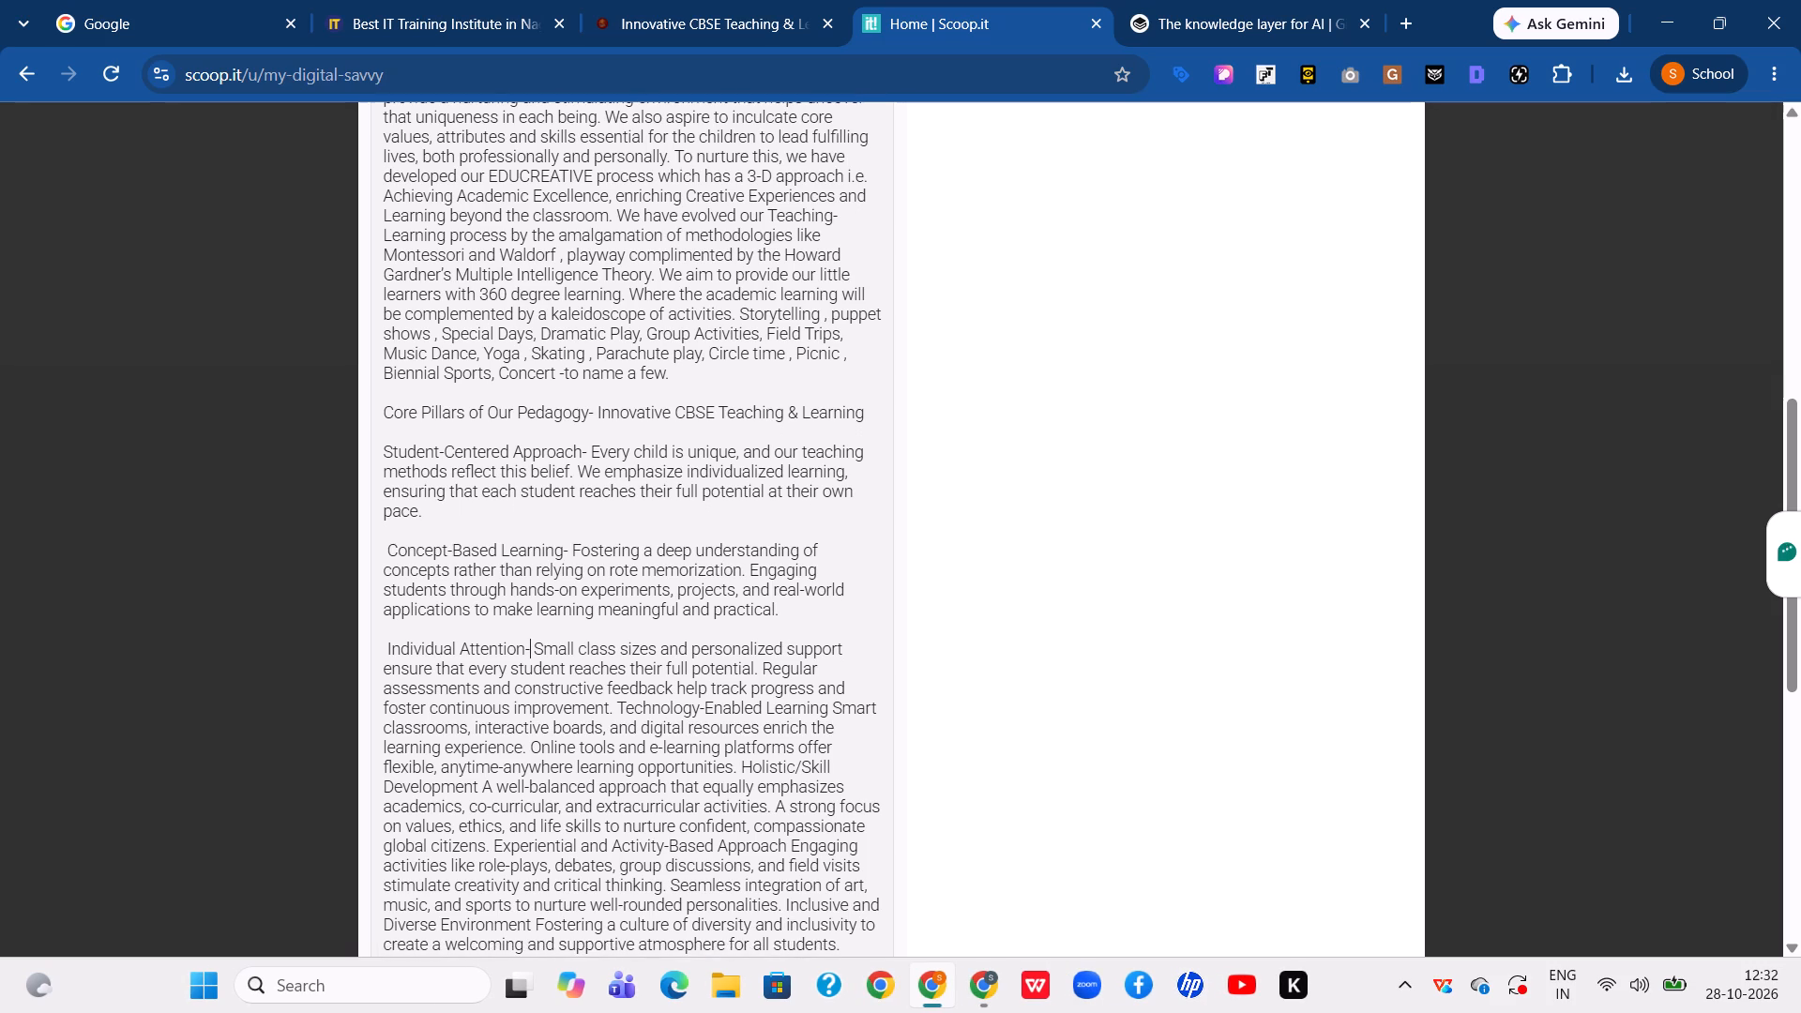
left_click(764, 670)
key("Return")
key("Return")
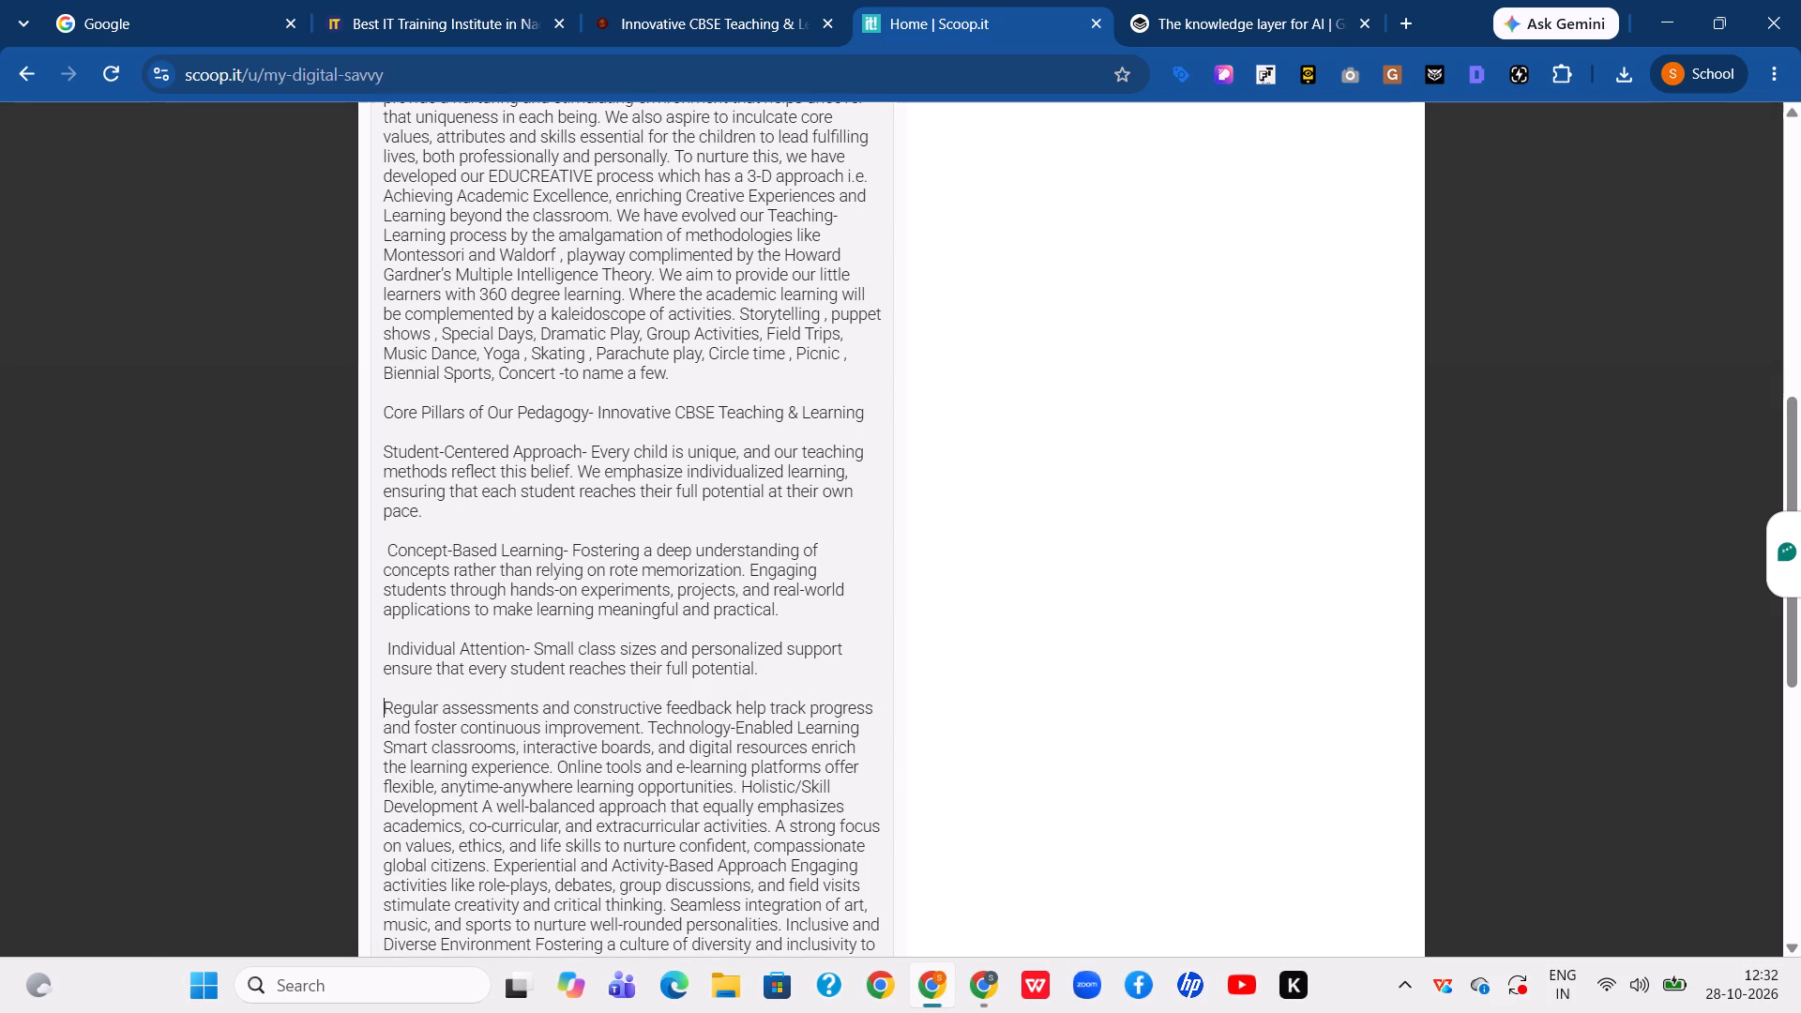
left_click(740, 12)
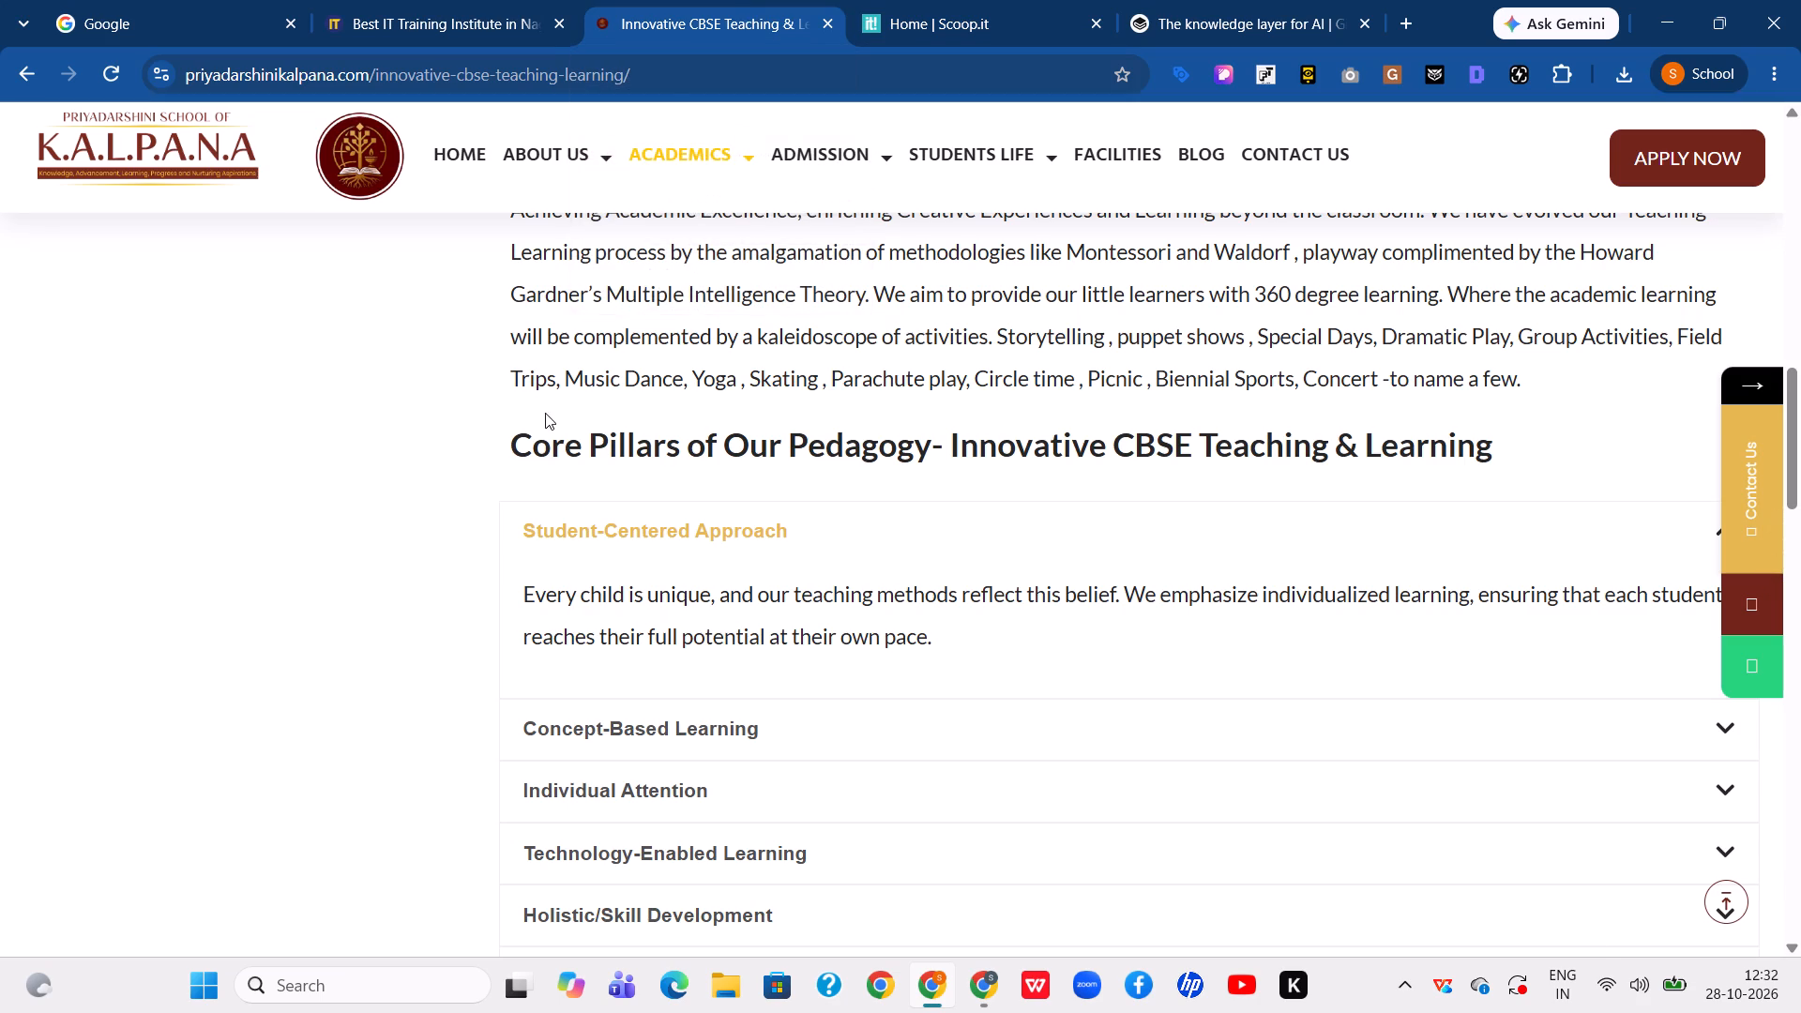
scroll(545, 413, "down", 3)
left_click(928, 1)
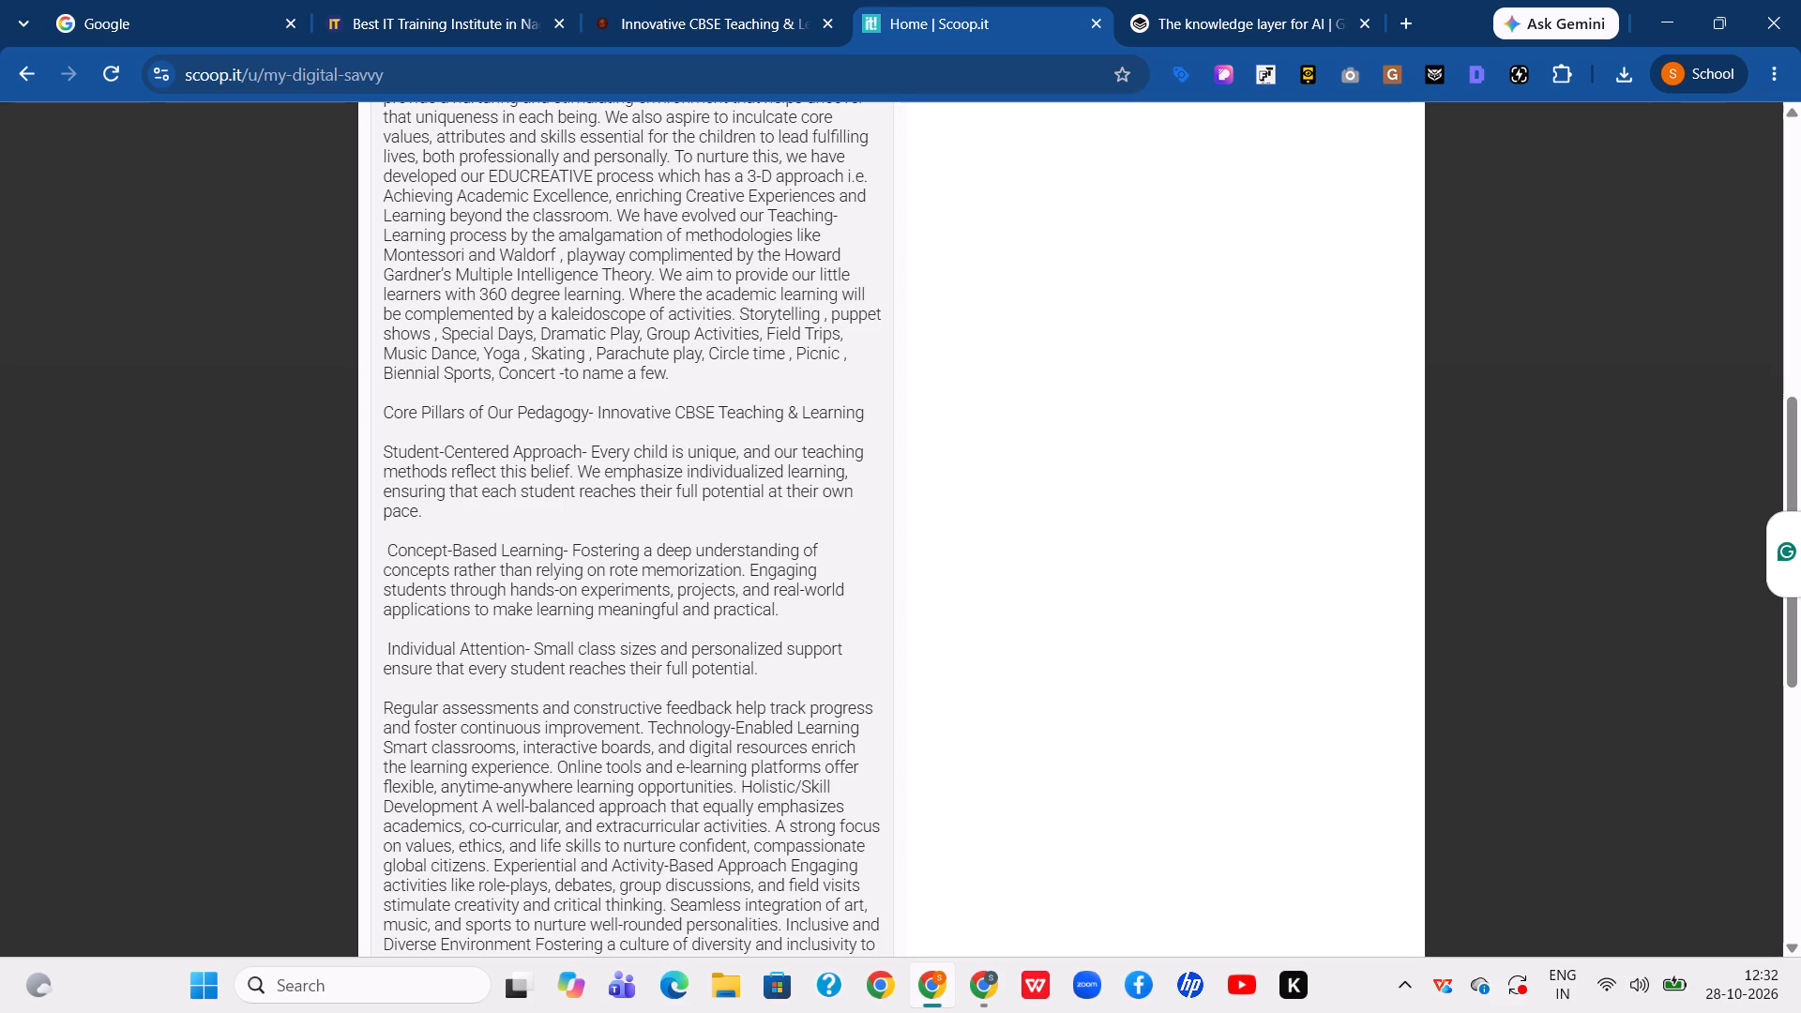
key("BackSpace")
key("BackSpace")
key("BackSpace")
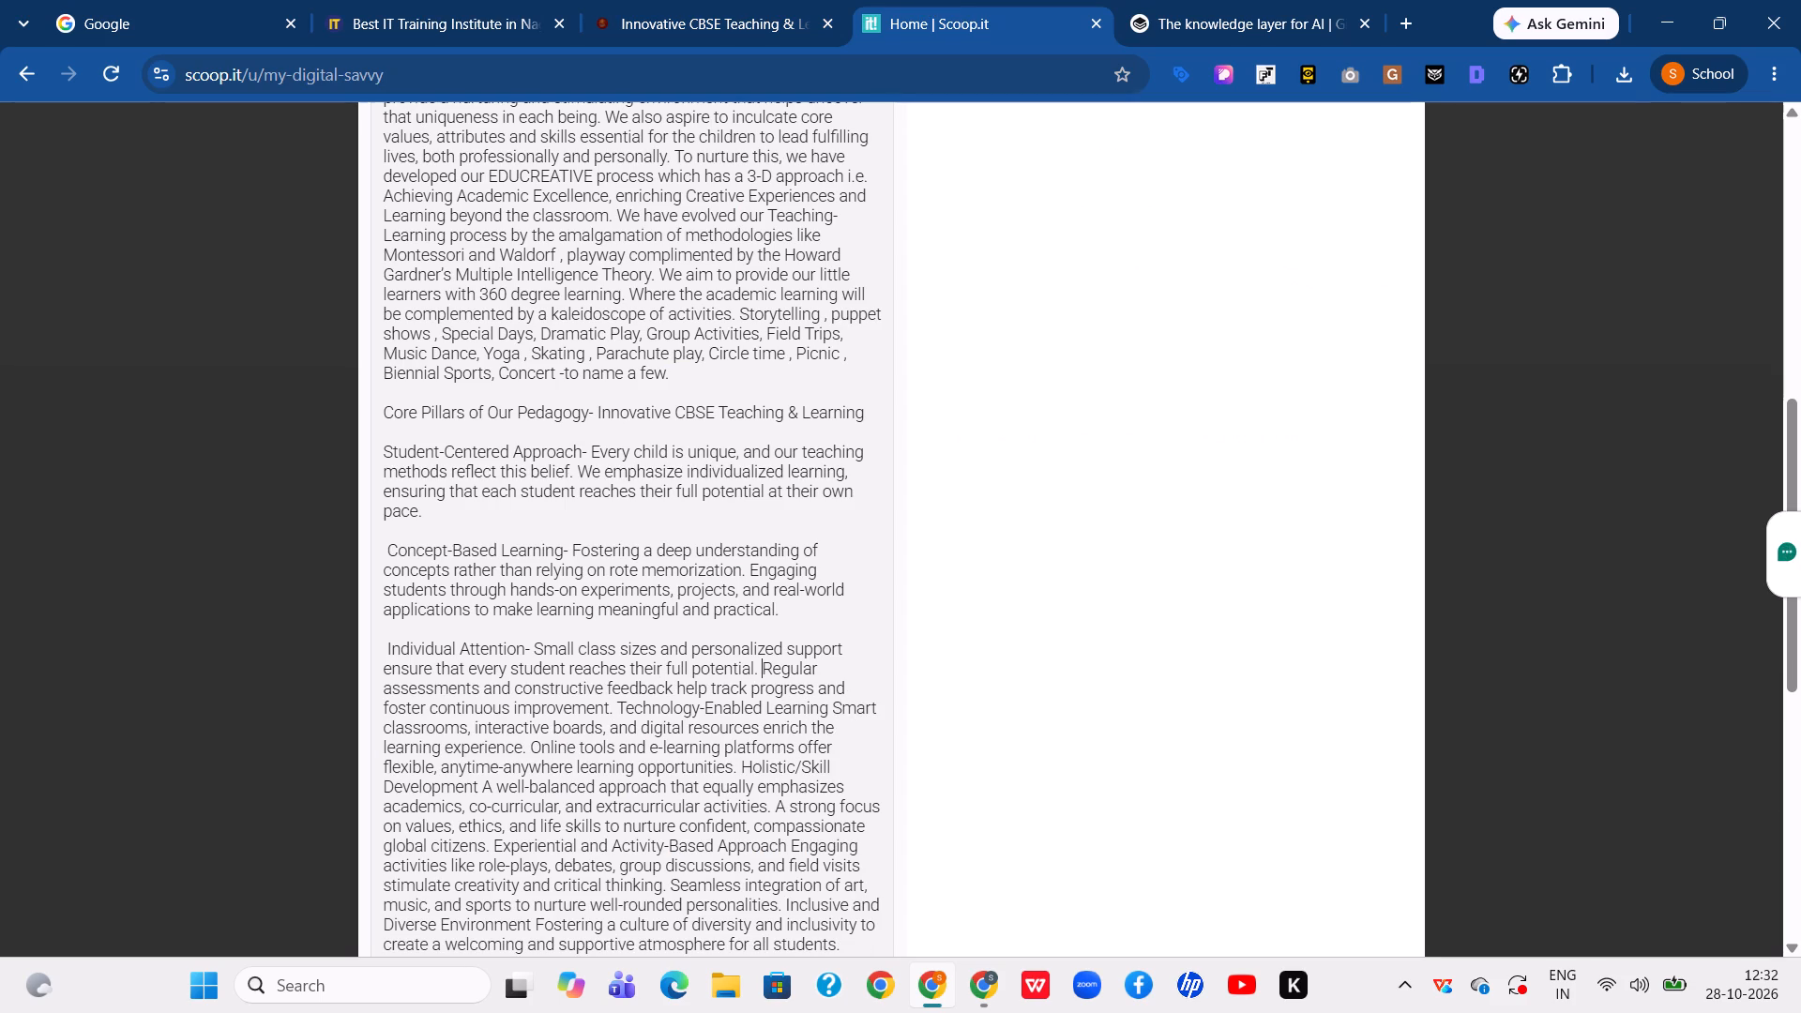
Start "Technology-Enabled Learning" as a separate paragraph after a blank line in the scoop's description.
left_click(621, 703)
key("Return")
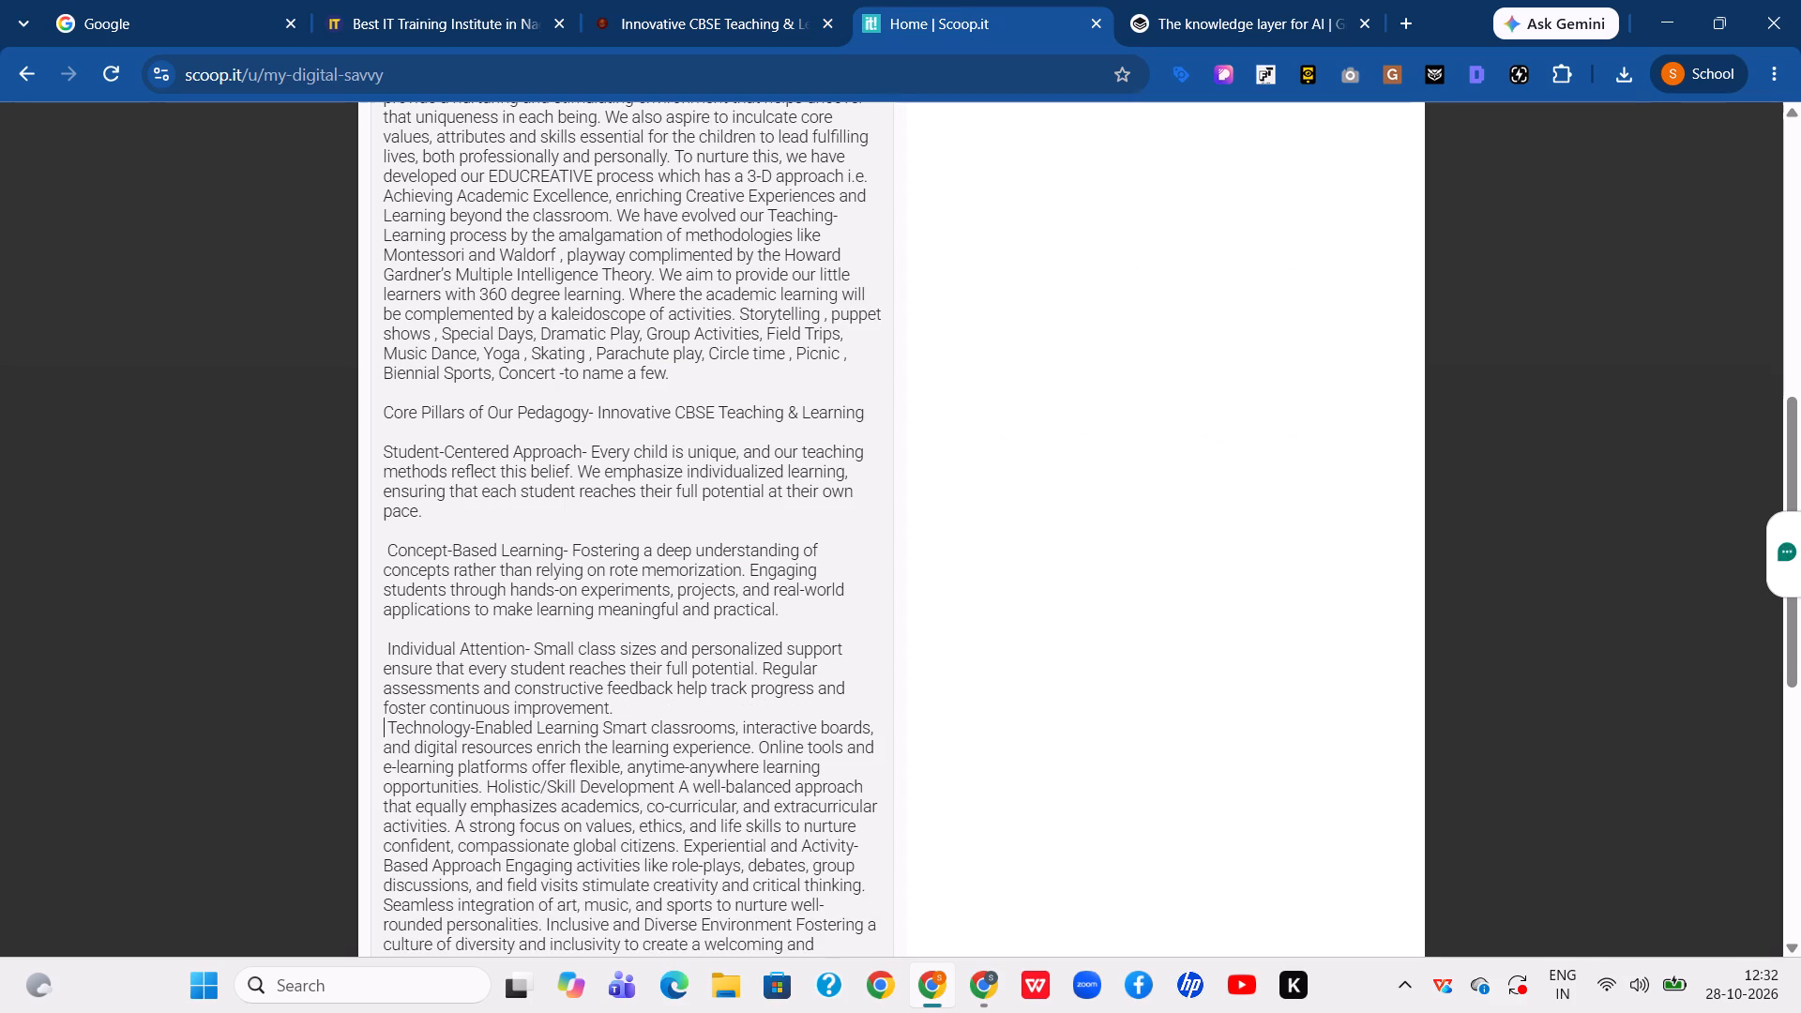
key("Return")
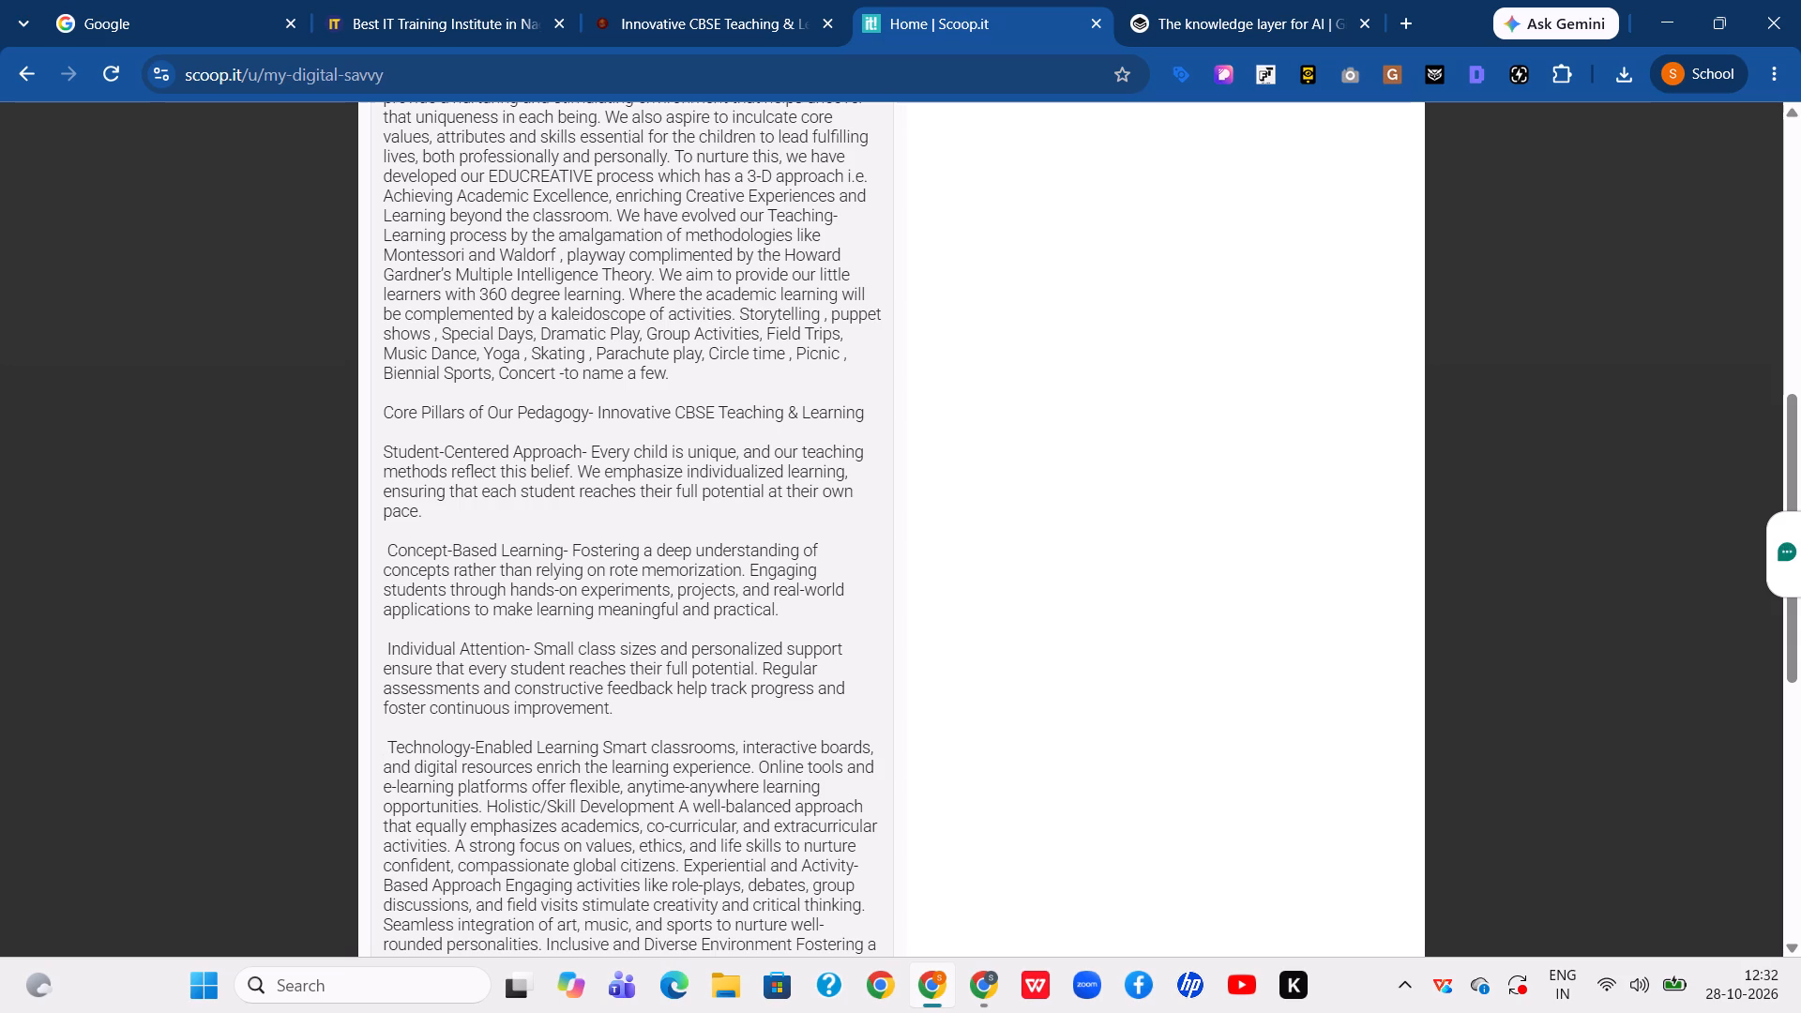
Add a hyphen after the "Technology-Enabled Learning" heading in the scoop's description.
left_click(597, 747)
key("minus")
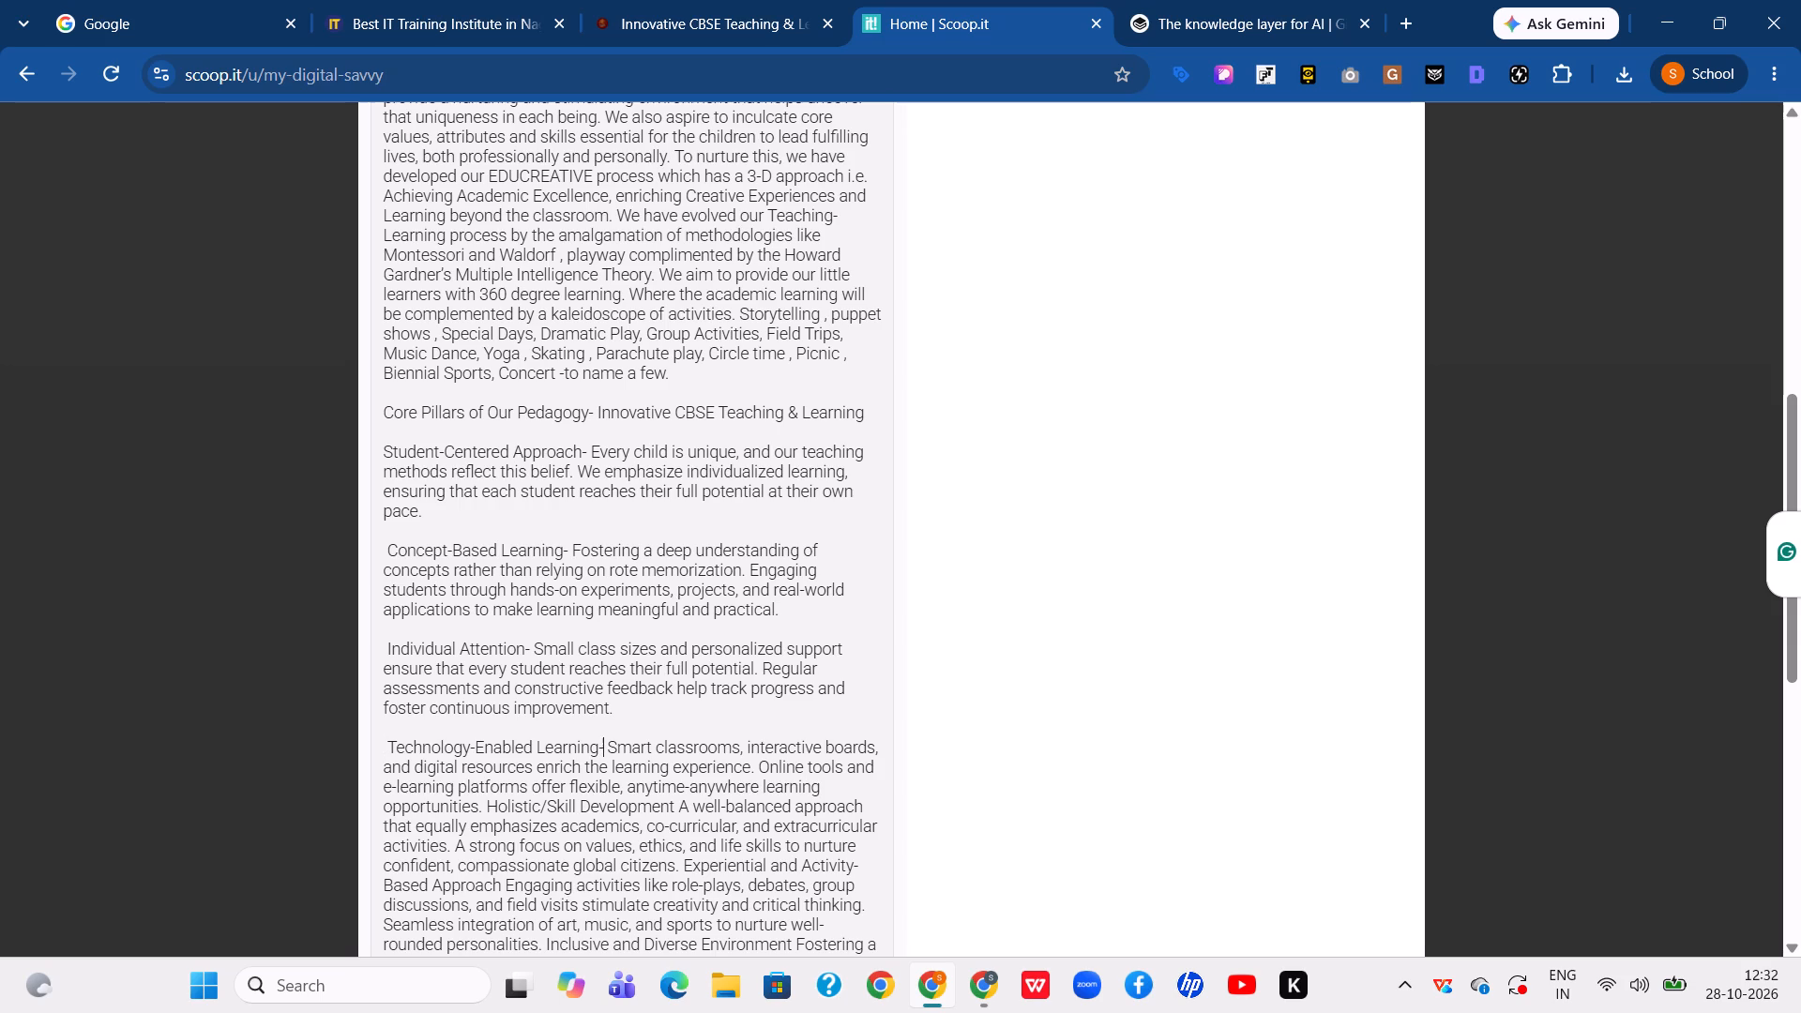
Check the school's pedagogy page, then start "Holistic/Skill Development" as a separate paragraph after a blank line and add a hyphen after that heading.
left_click(779, 0)
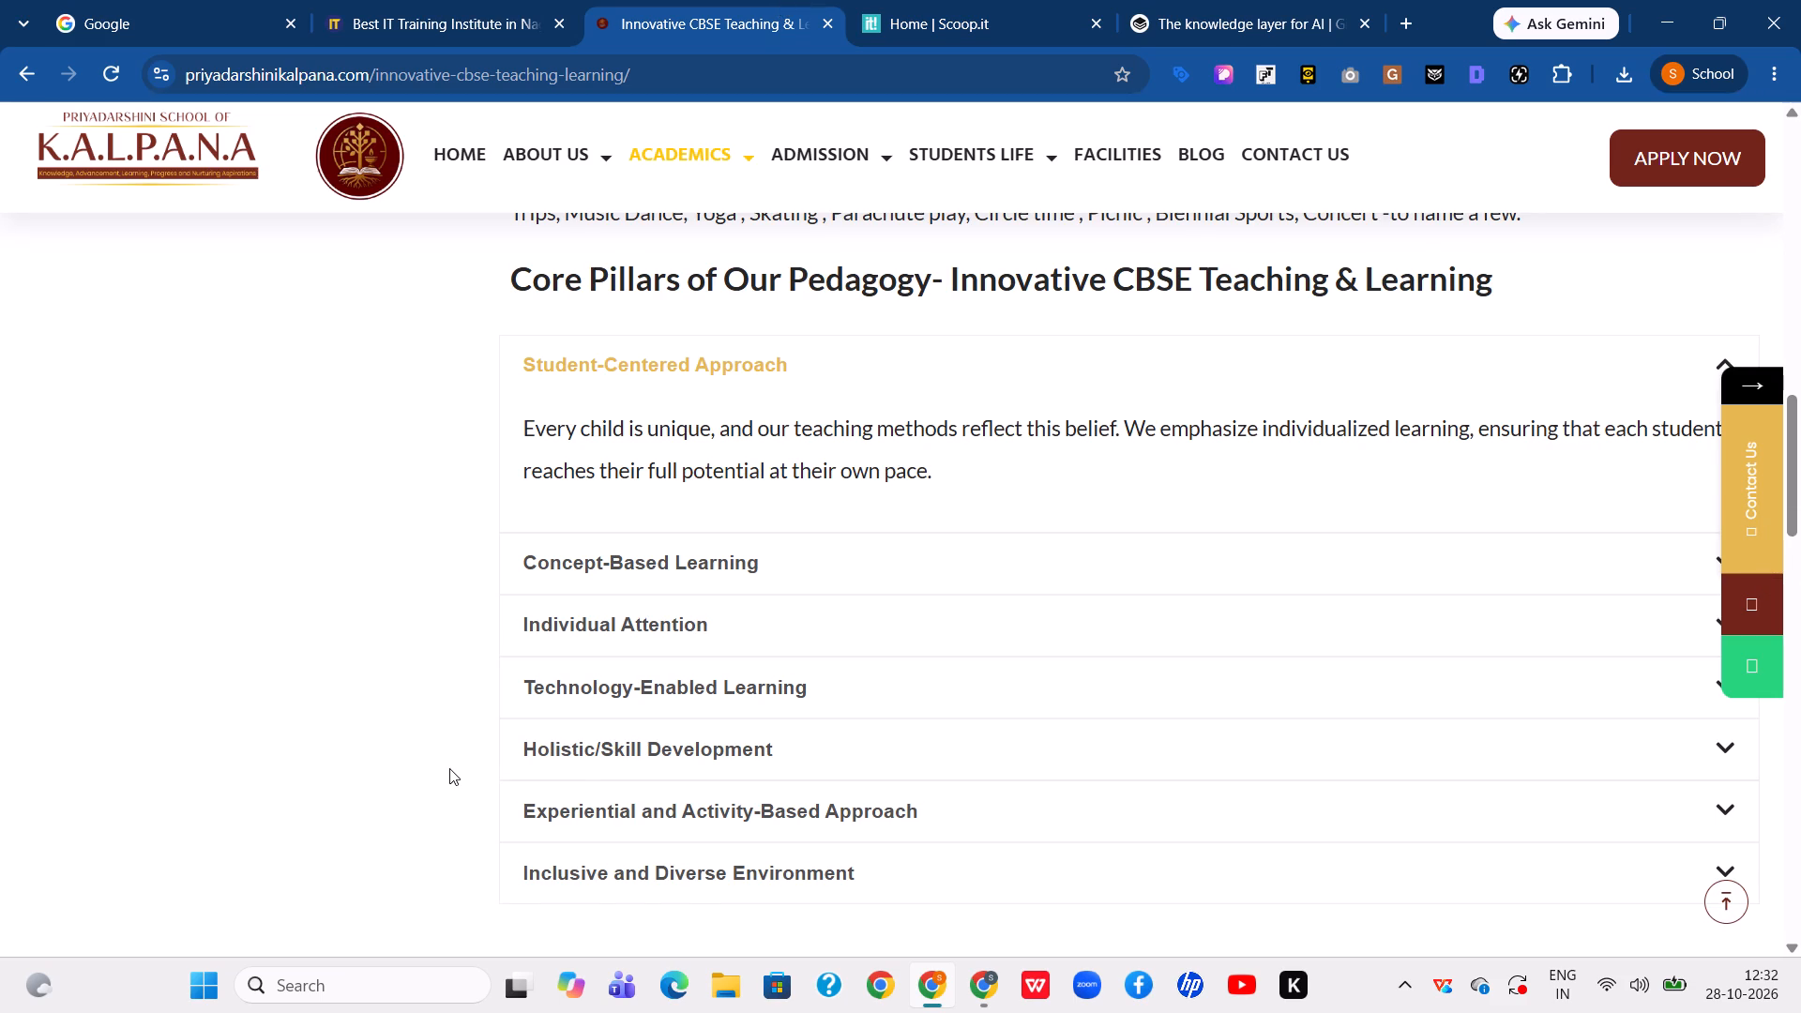
scroll(449, 768, "down", 1)
left_click(1028, 9)
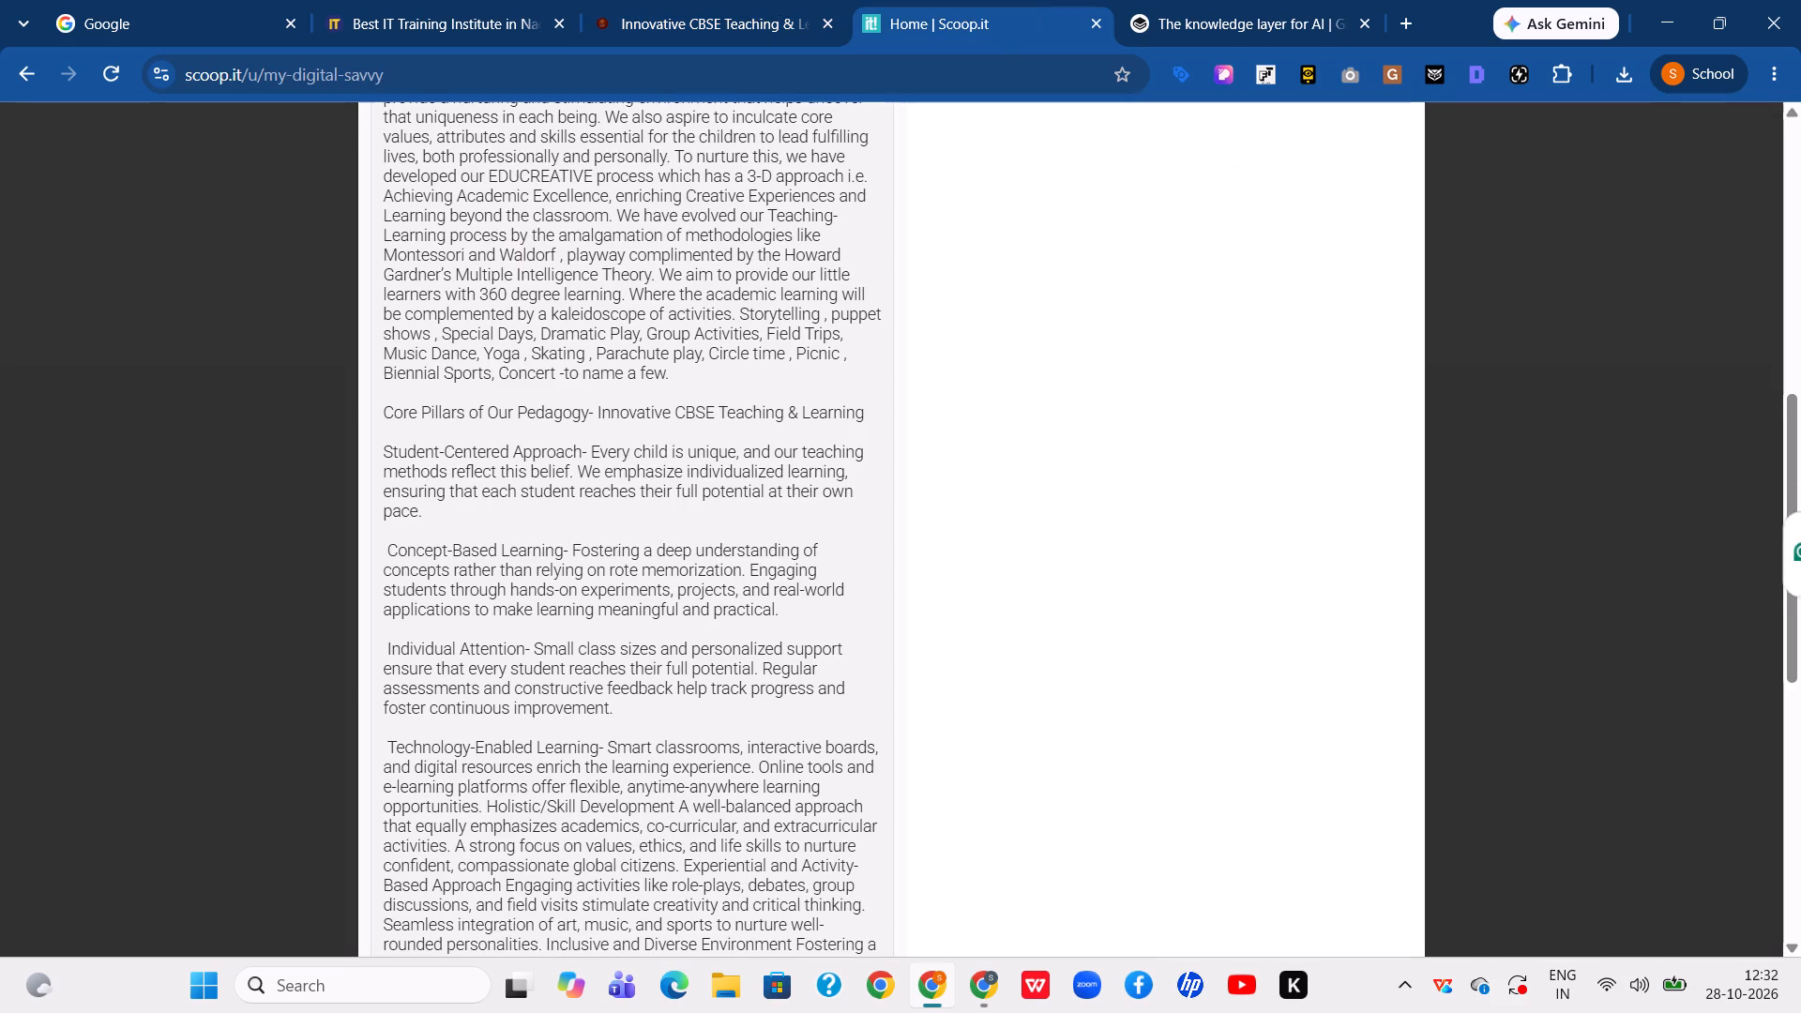
scroll(534, 548, "down", 2)
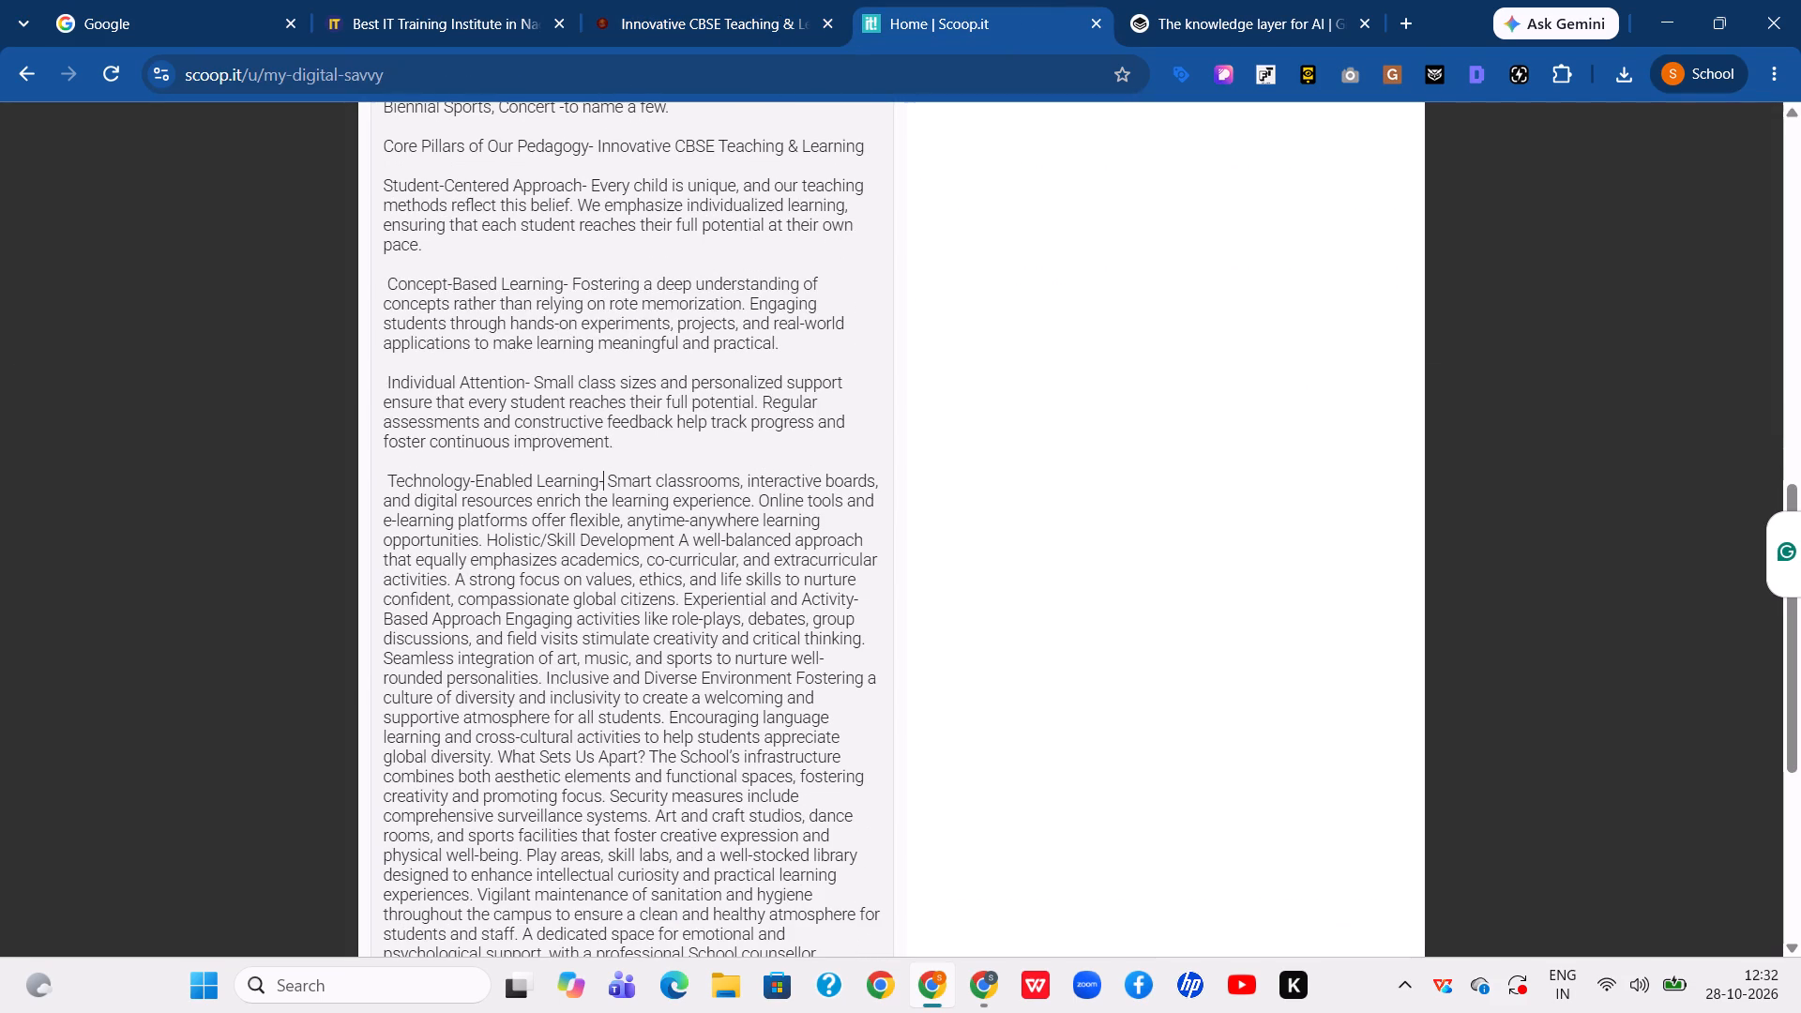
left_click(492, 542)
key("Return")
key("Return")
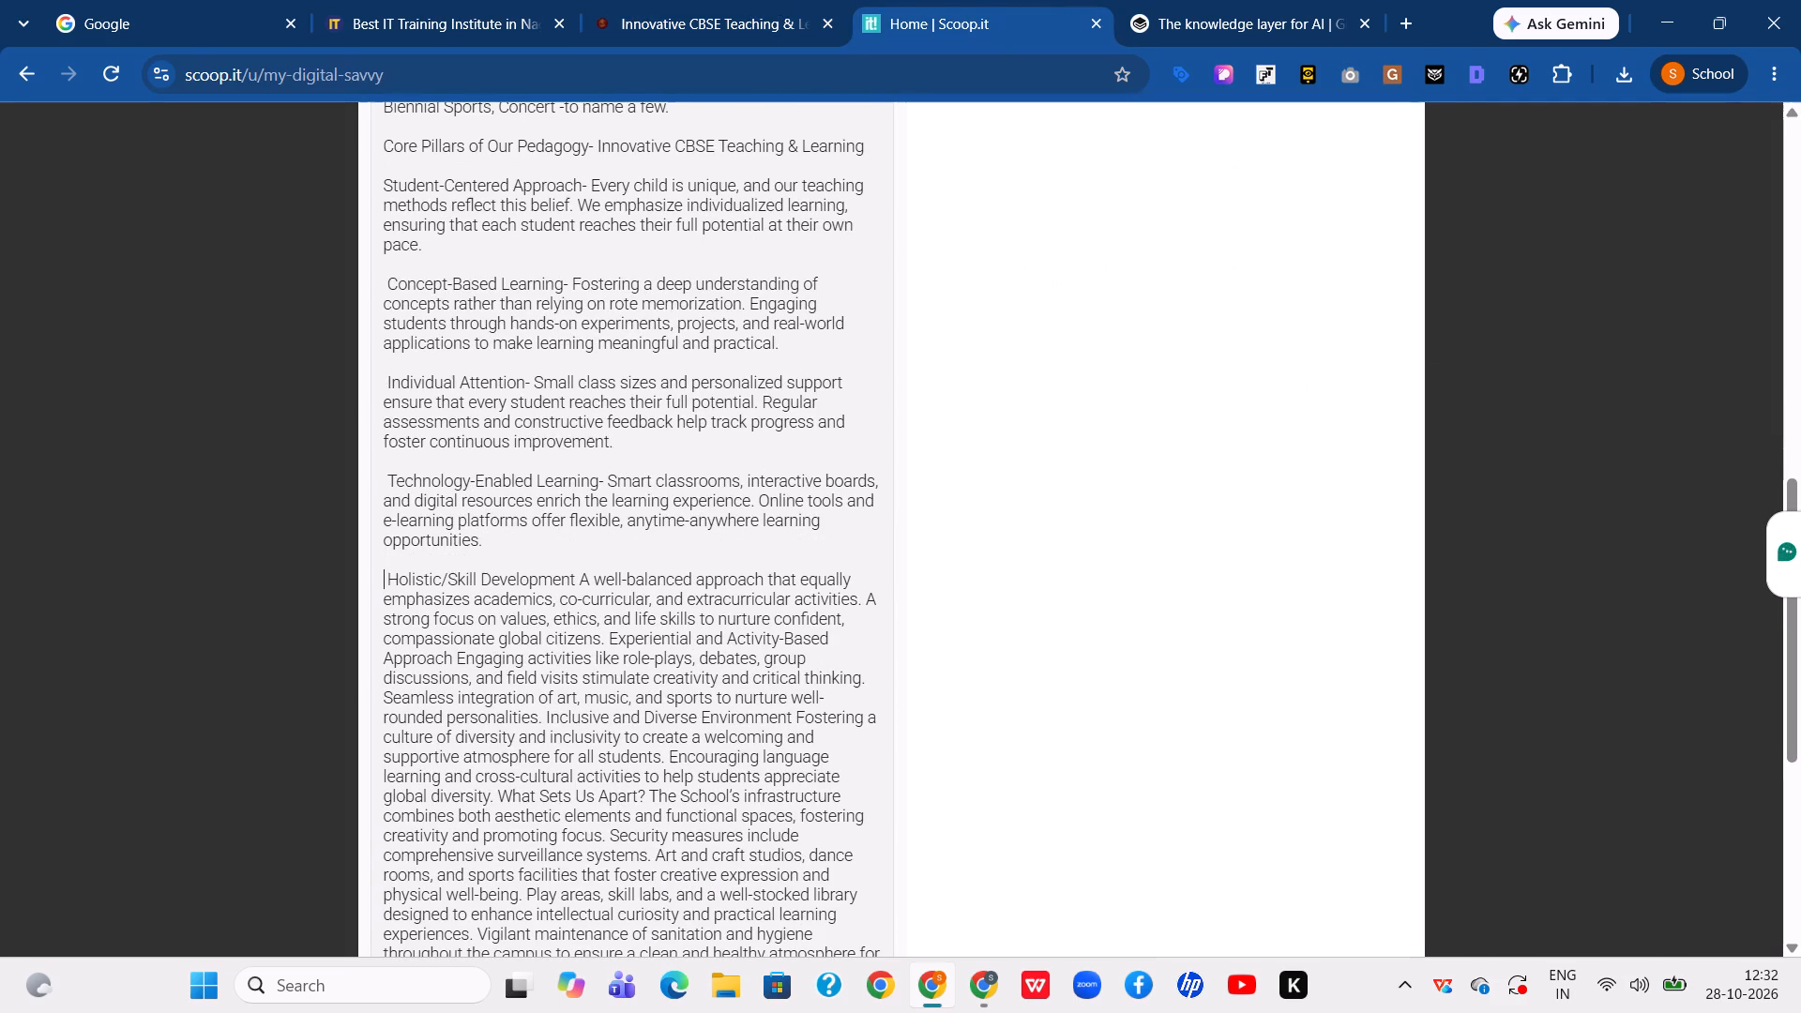
left_click(576, 577)
key("minus")
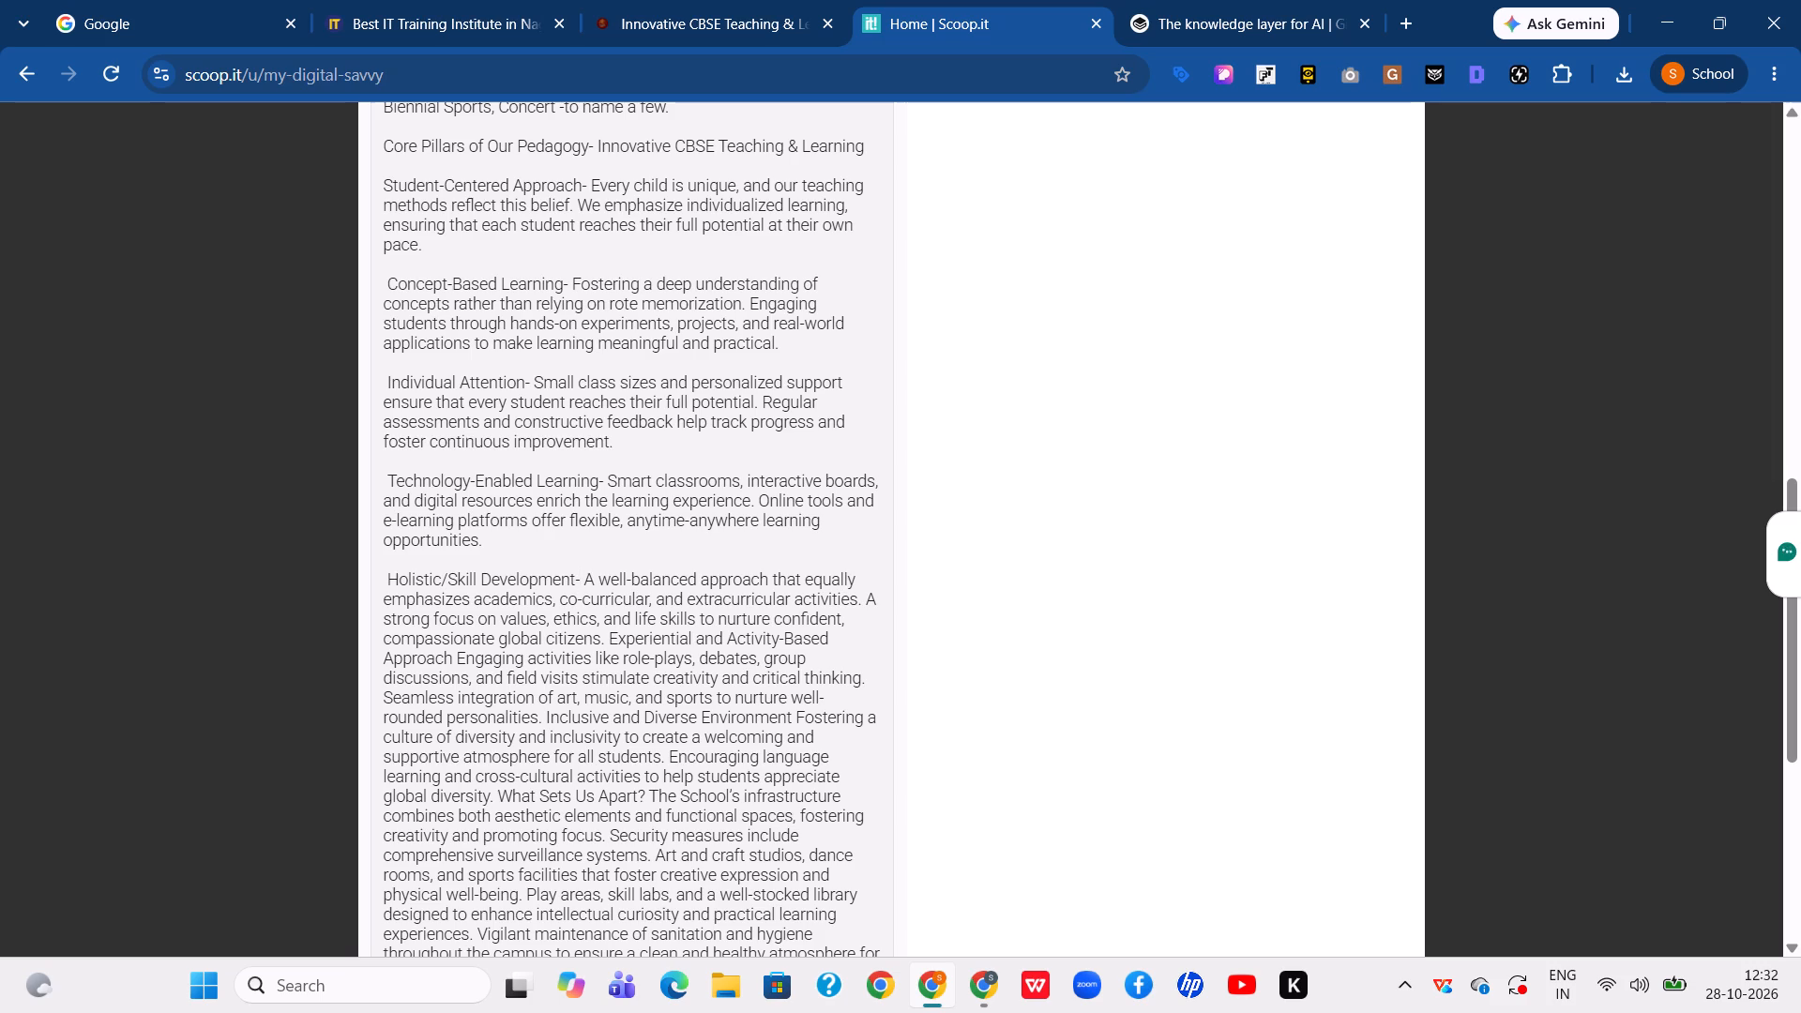
Start "Experiential and Activity-Based Approach" as a separate paragraph after a blank line and add a hyphen after that heading.
left_click(711, 0)
left_click(959, 8)
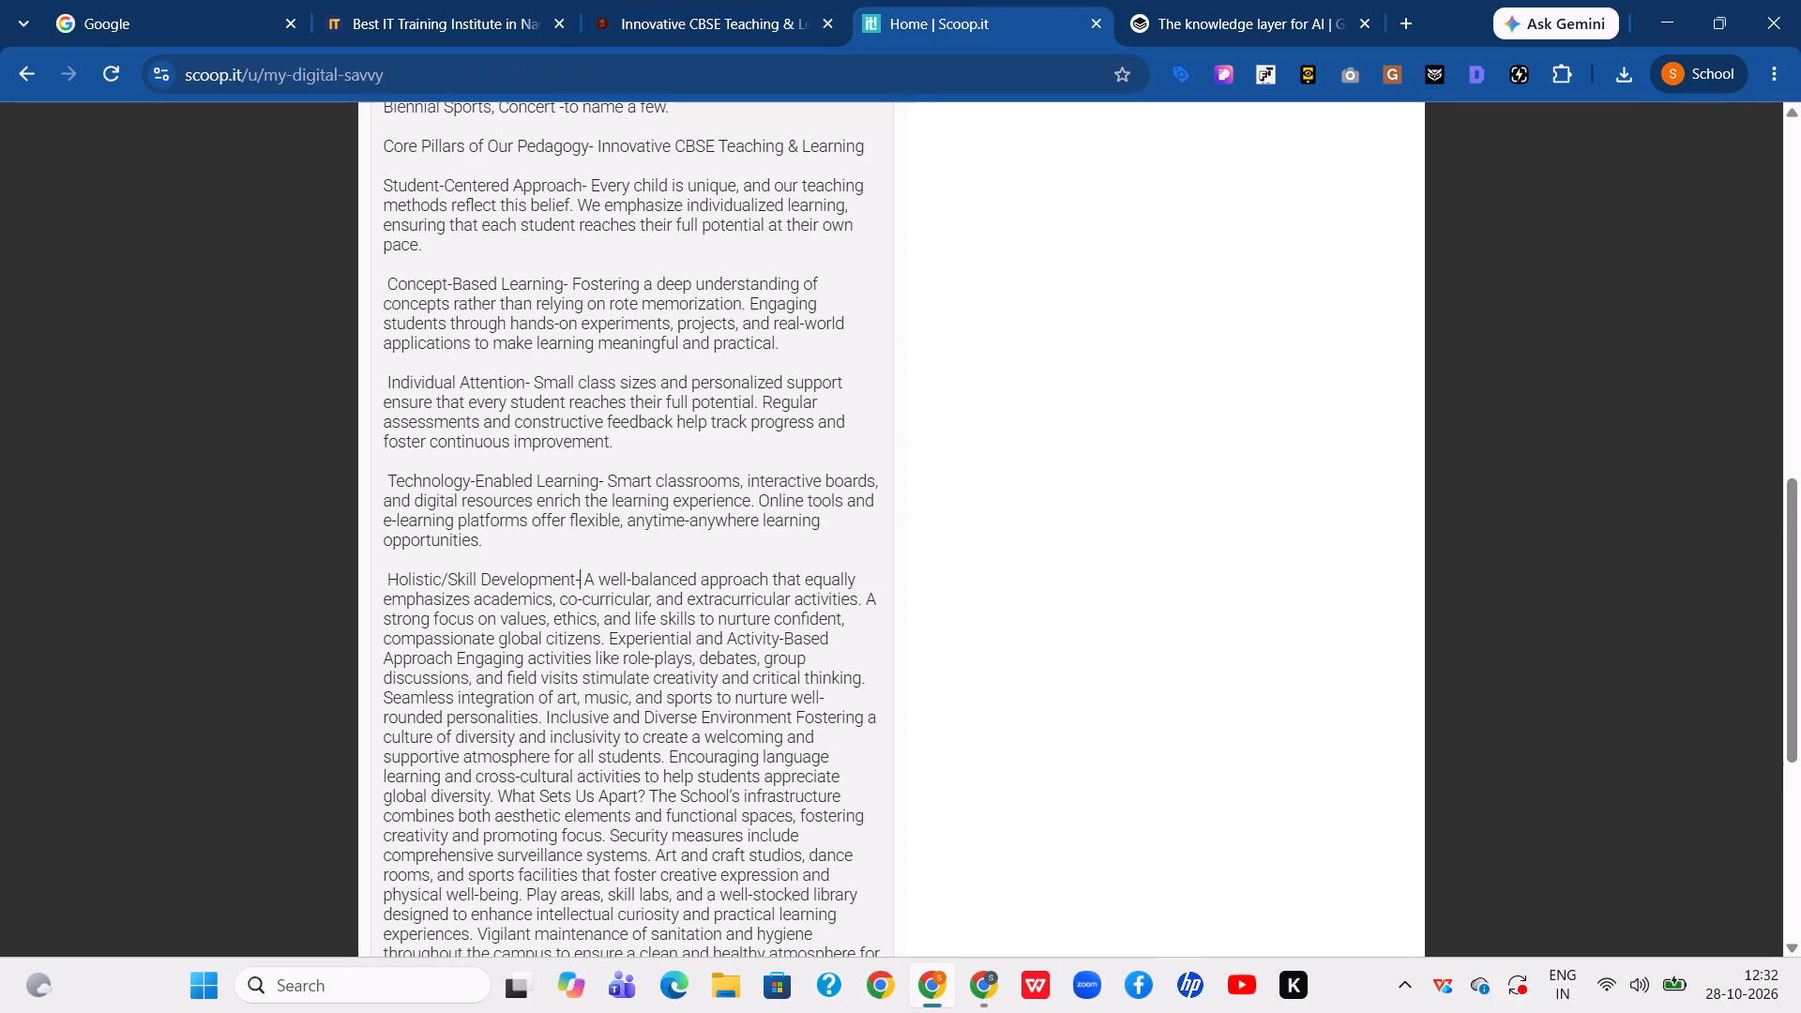
left_click(607, 636)
key("Return")
key("Return")
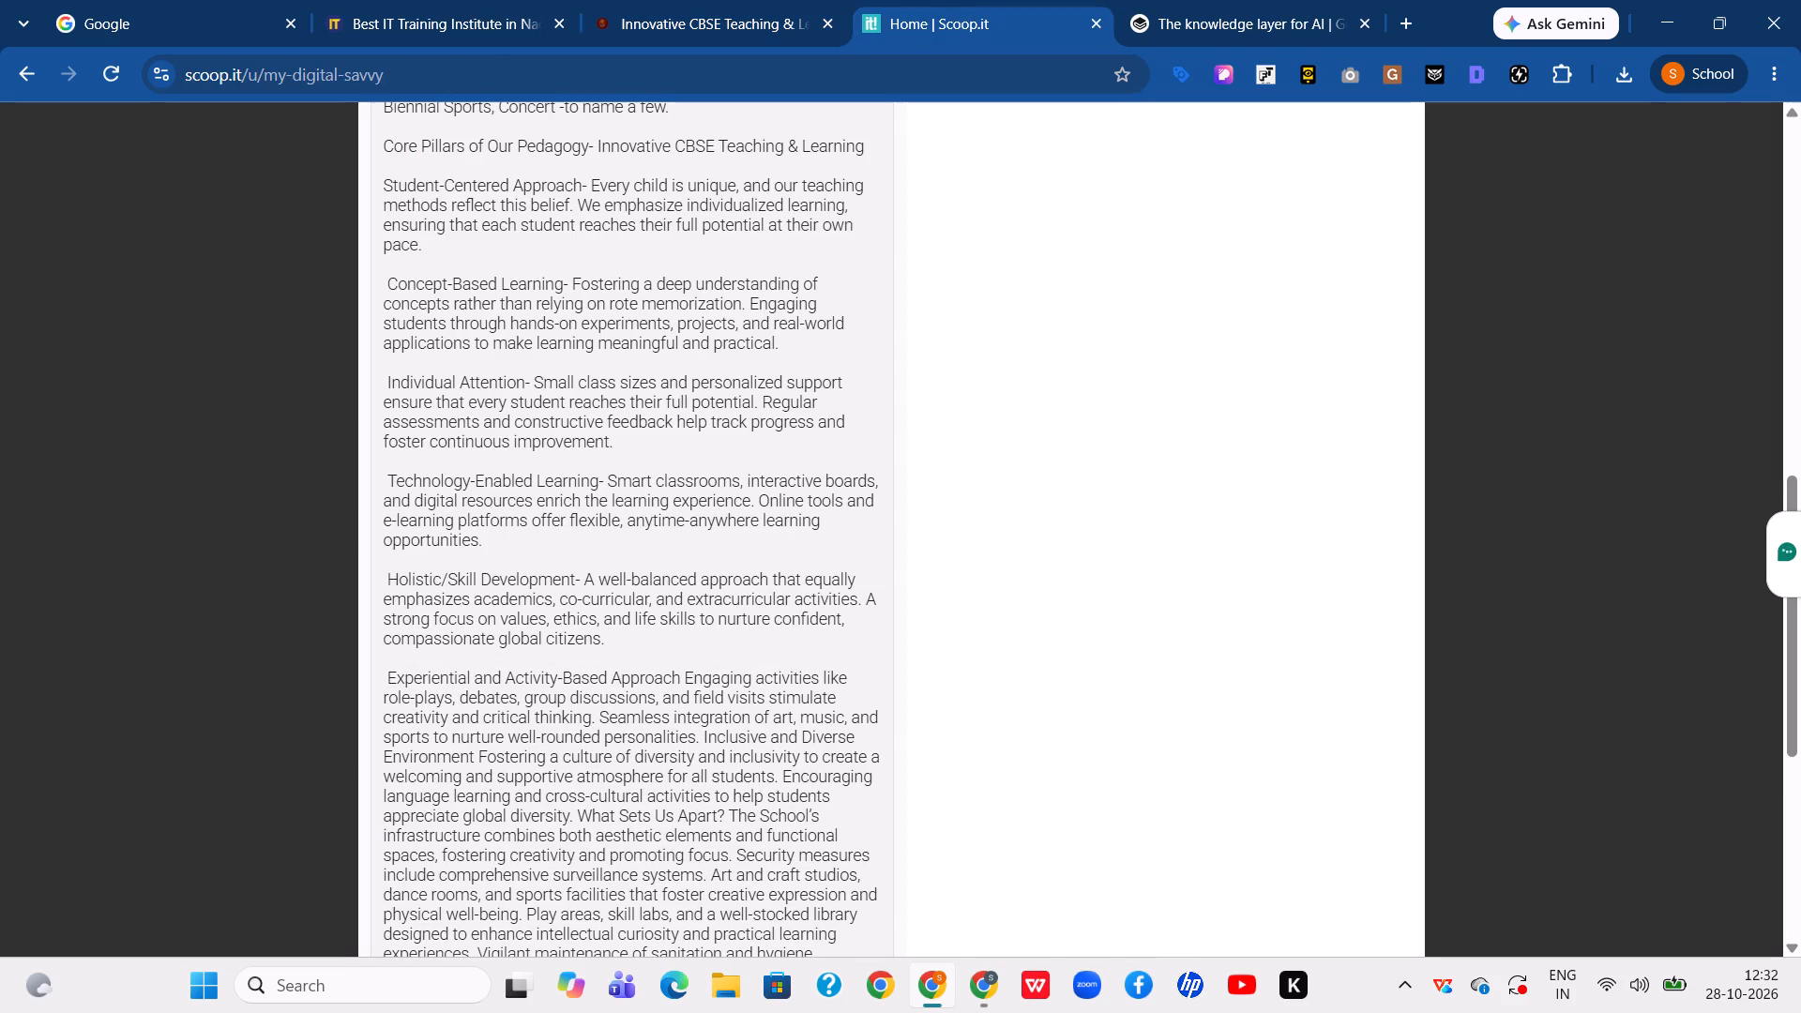
left_click(681, 676)
key("minus")
Start "Inclusive and Diverse Environment" as a separate paragraph after a blank line and add a hyphen after that heading.
scroll(681, 676, "down", 1)
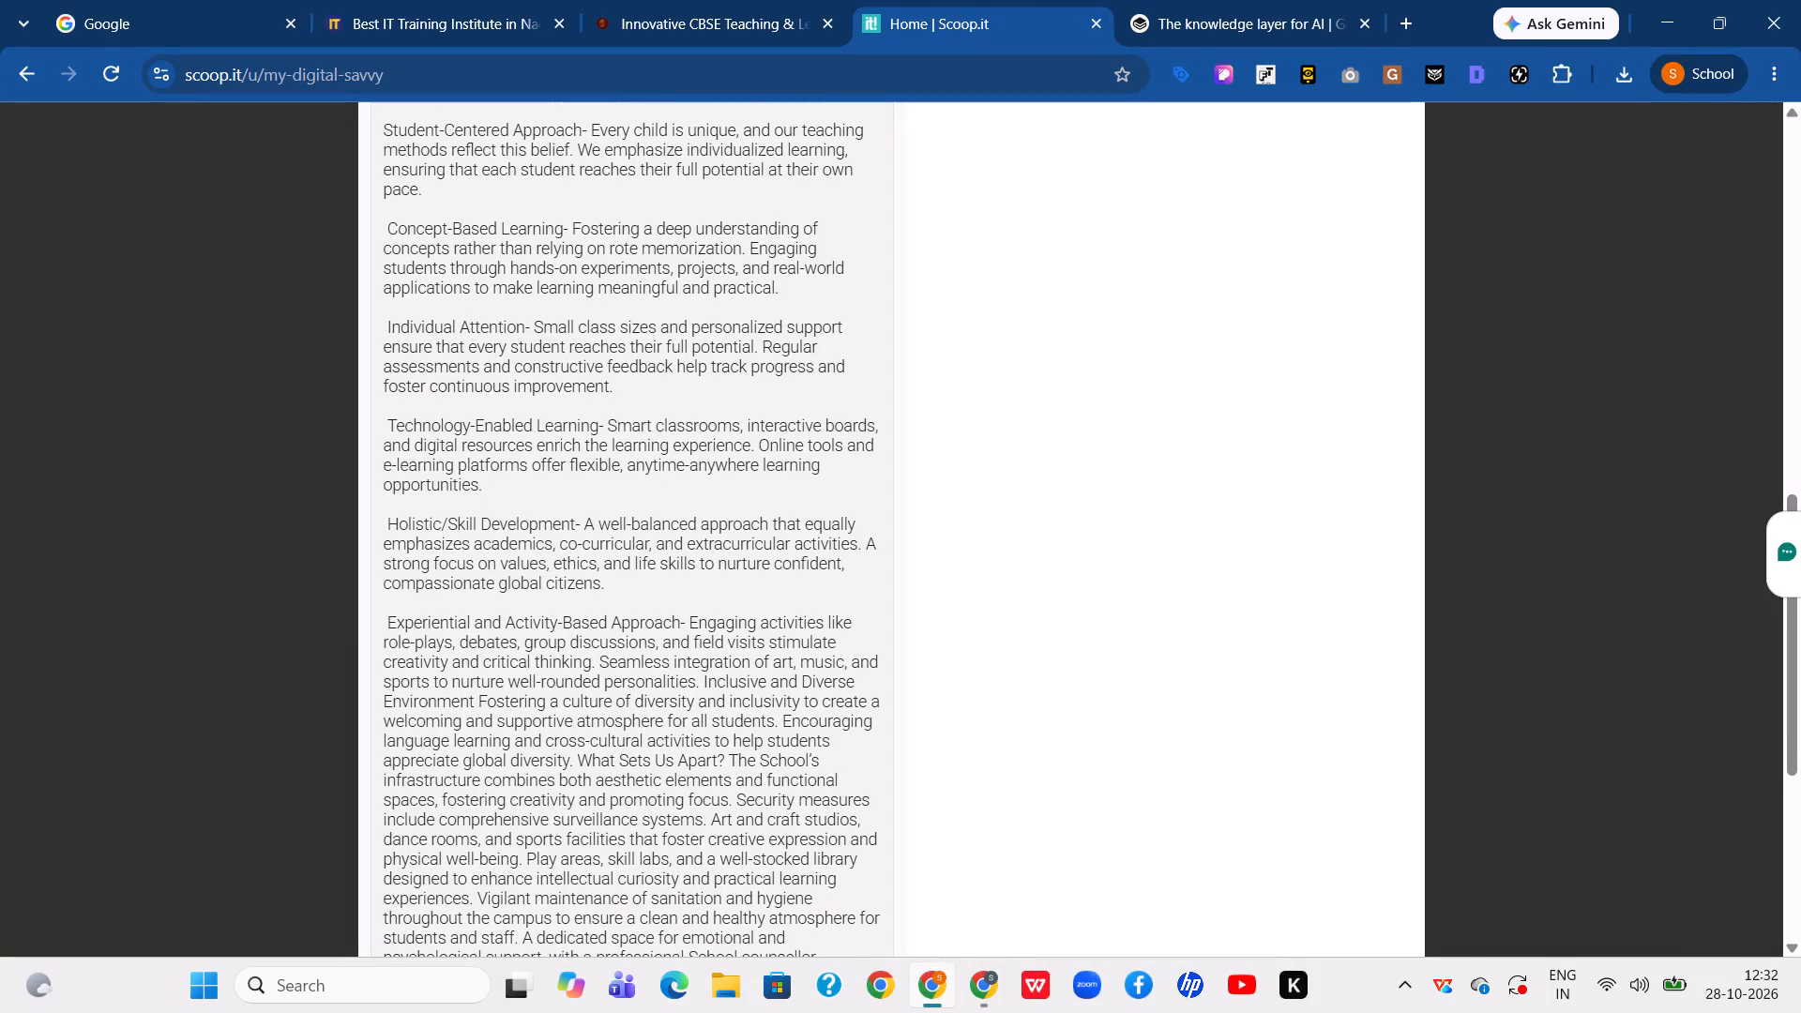
left_click(704, 685)
key("Return")
key("Return")
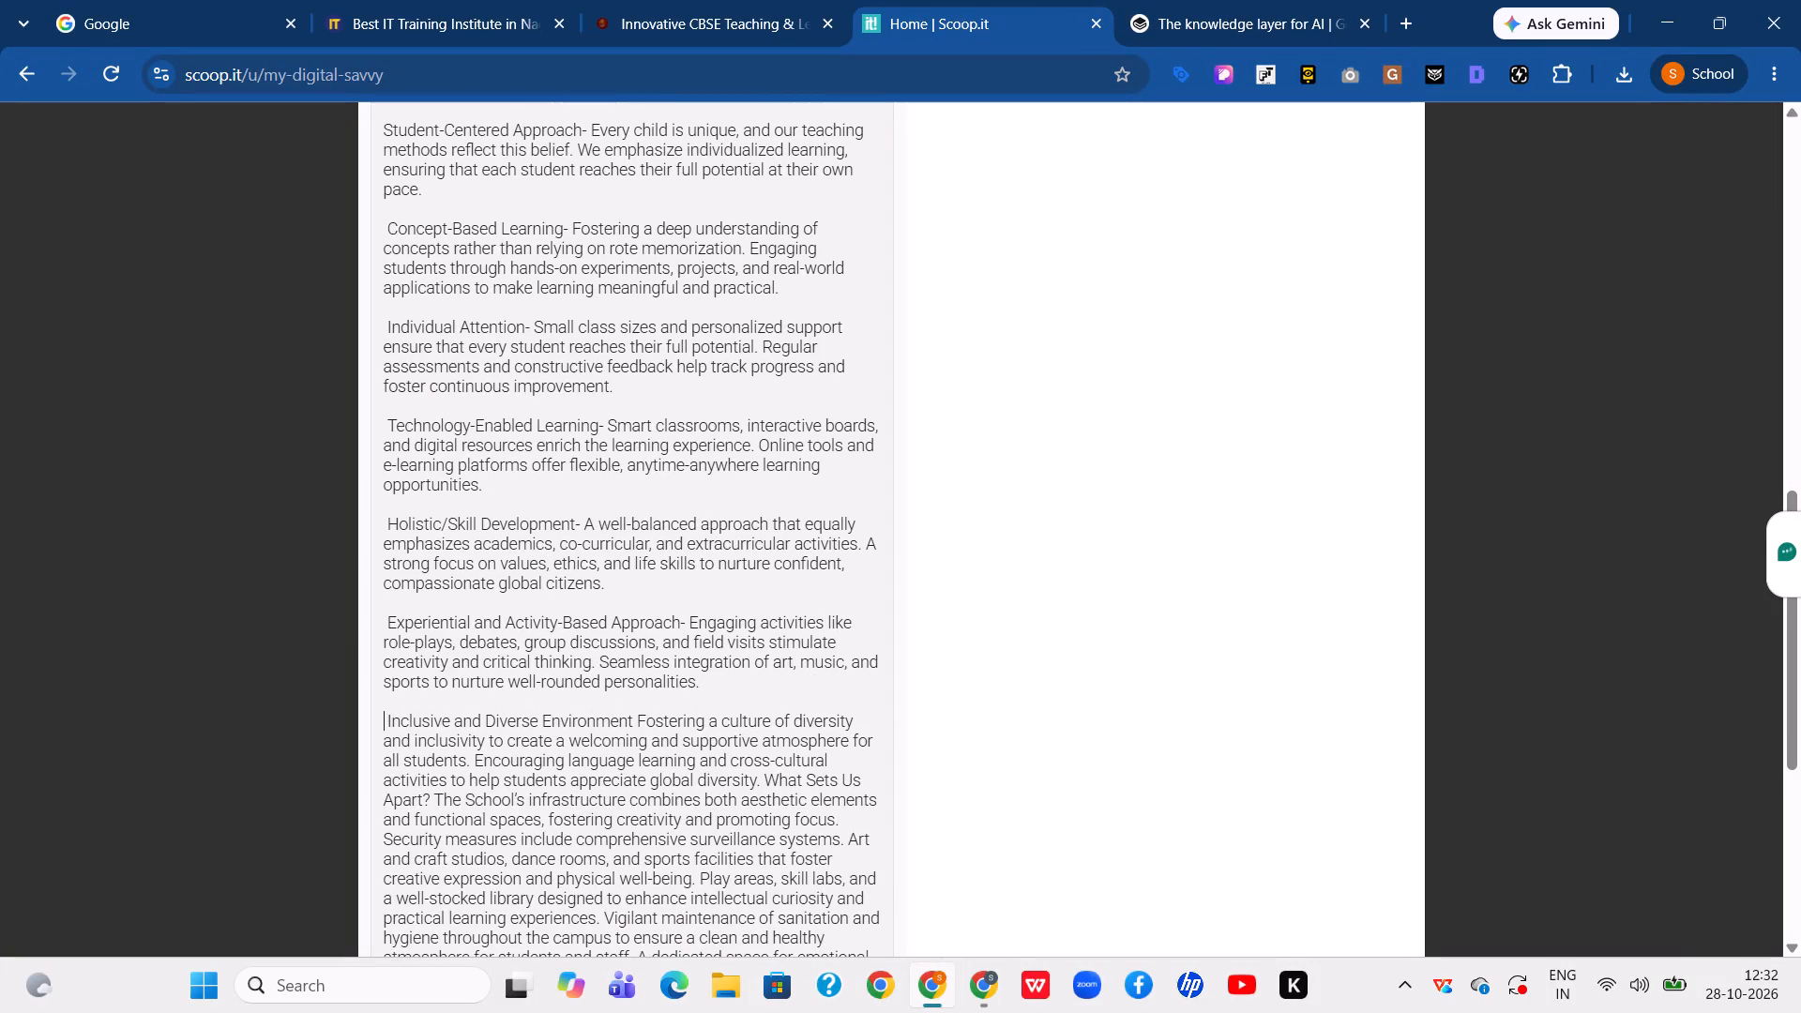
left_click(633, 724)
key("minus")
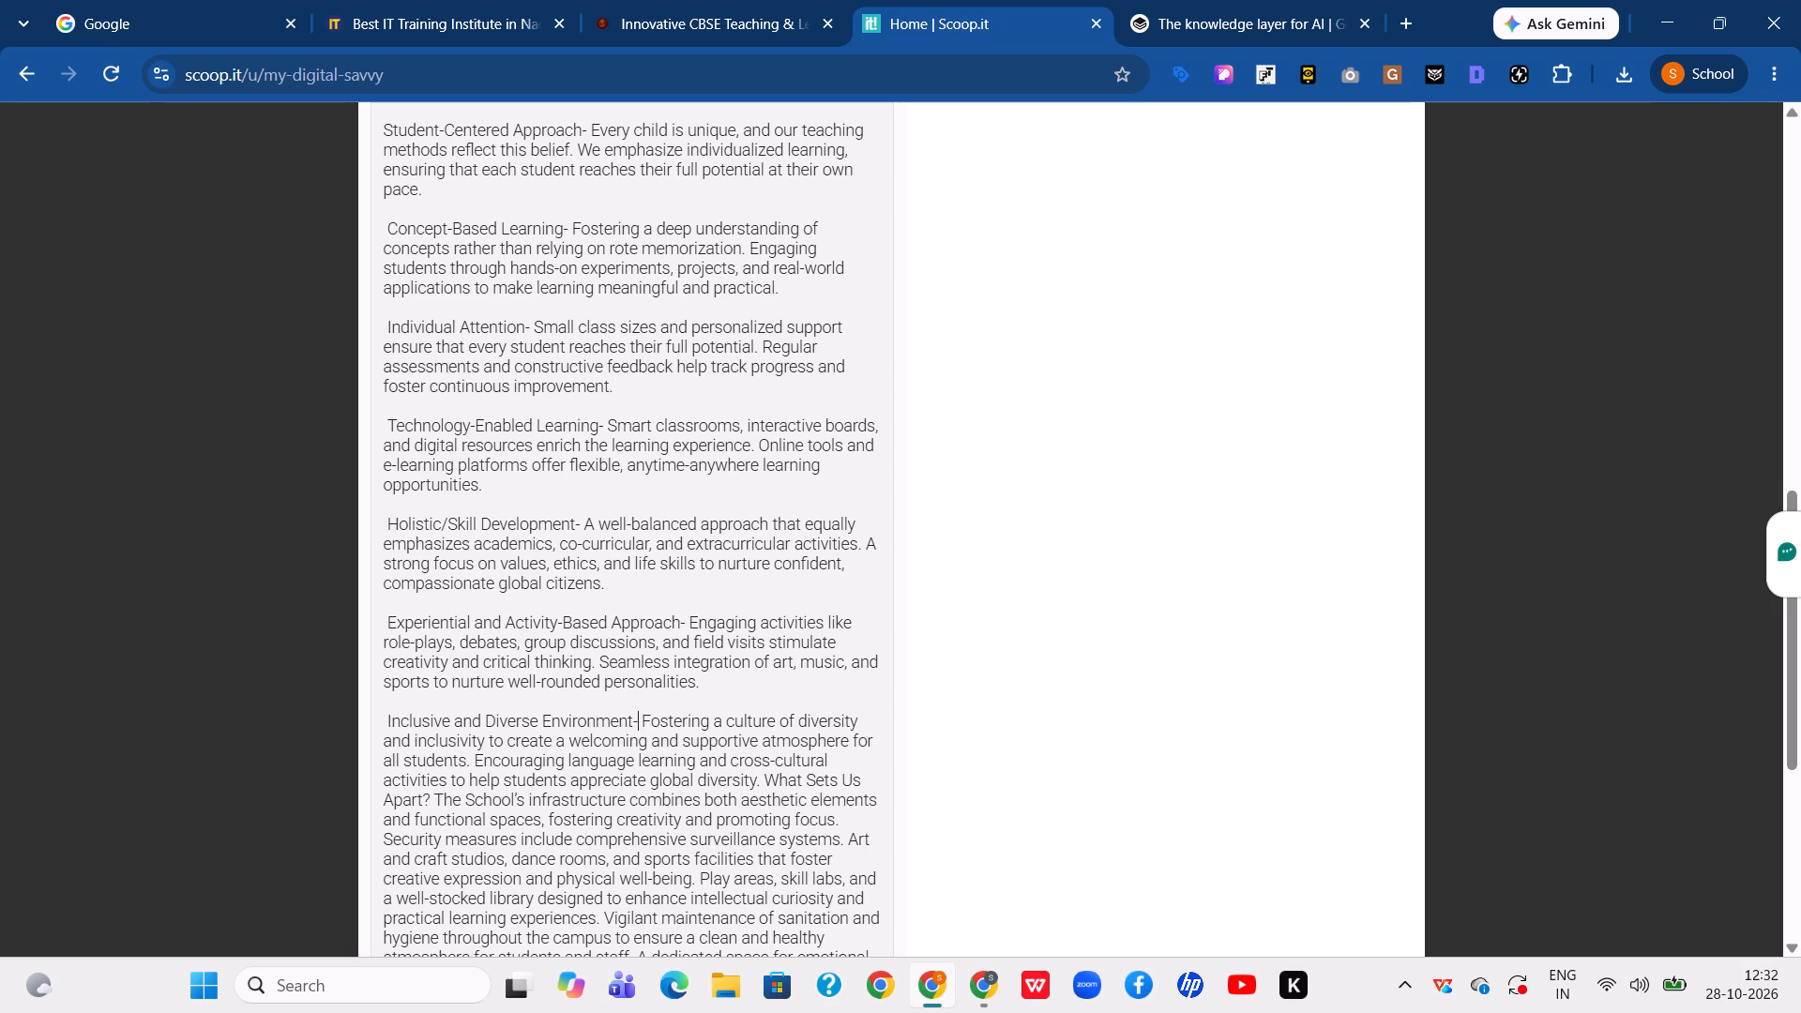
Set "What Sets Us Apart?" on its own line in the scoop's description, with a blank line before and after it.
scroll(633, 724, "down", 2)
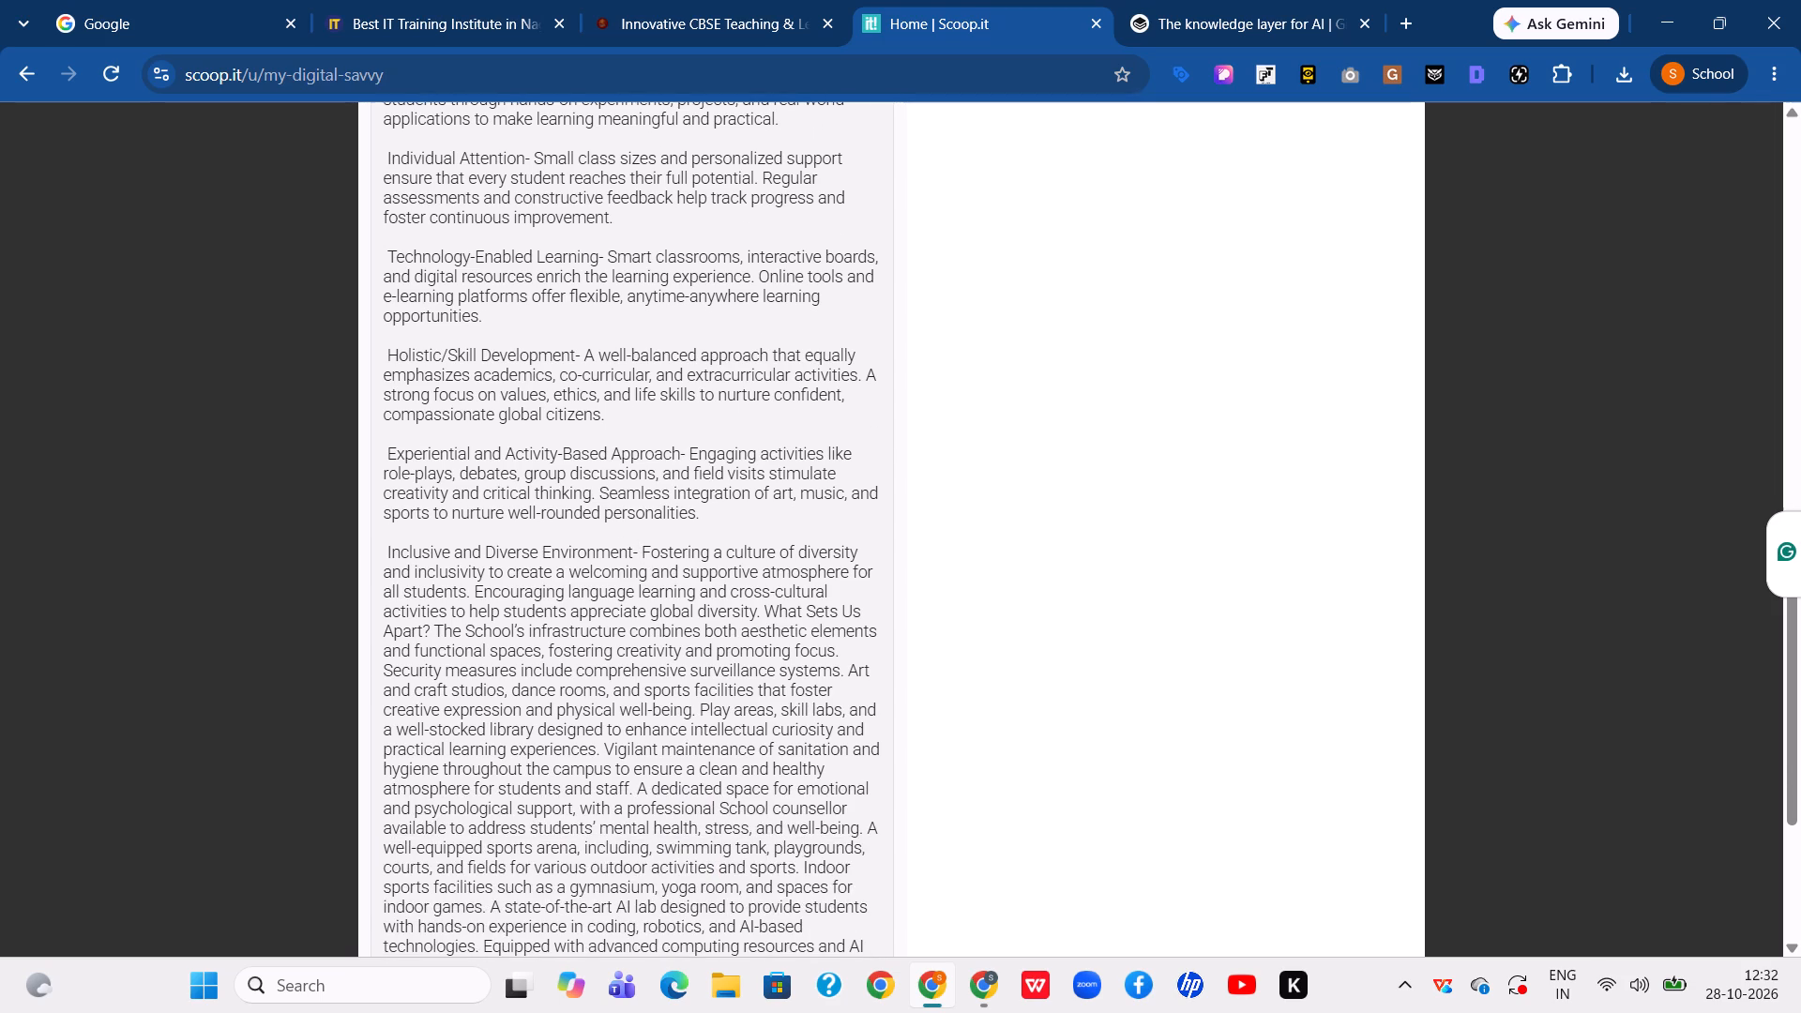
scroll(633, 724, "down", 1)
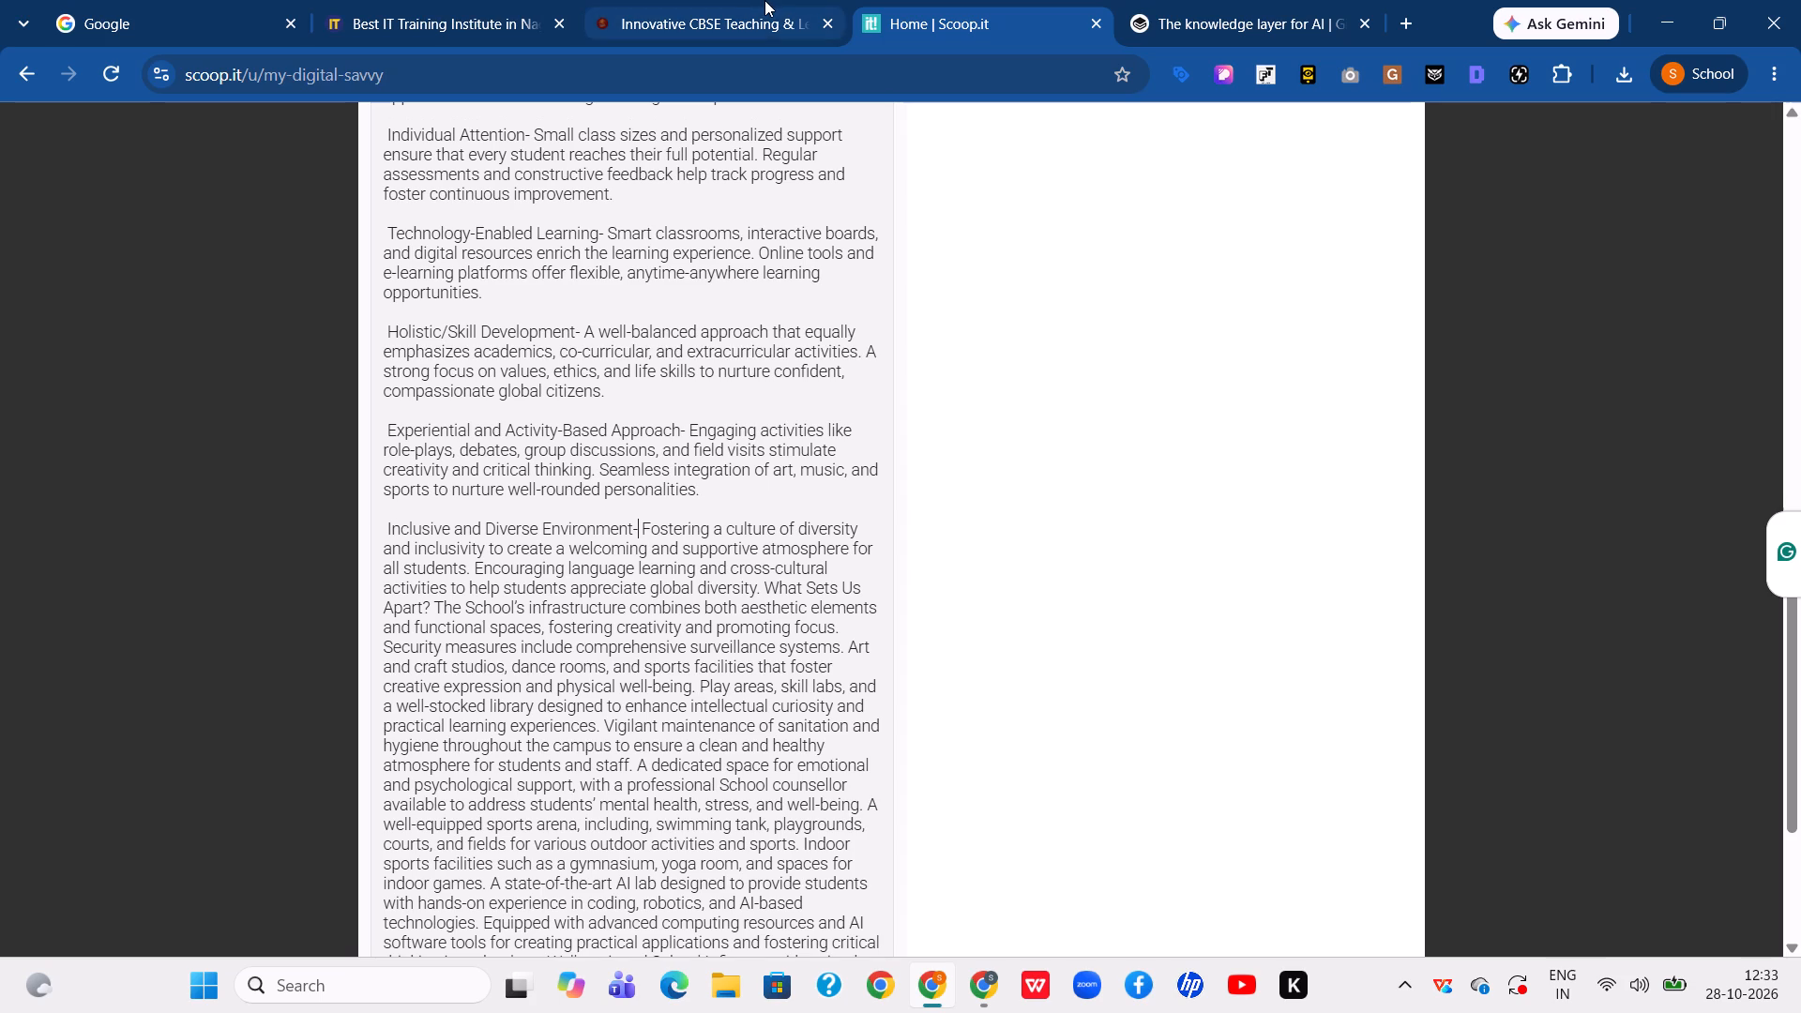
left_click(764, 0)
left_click(945, 1)
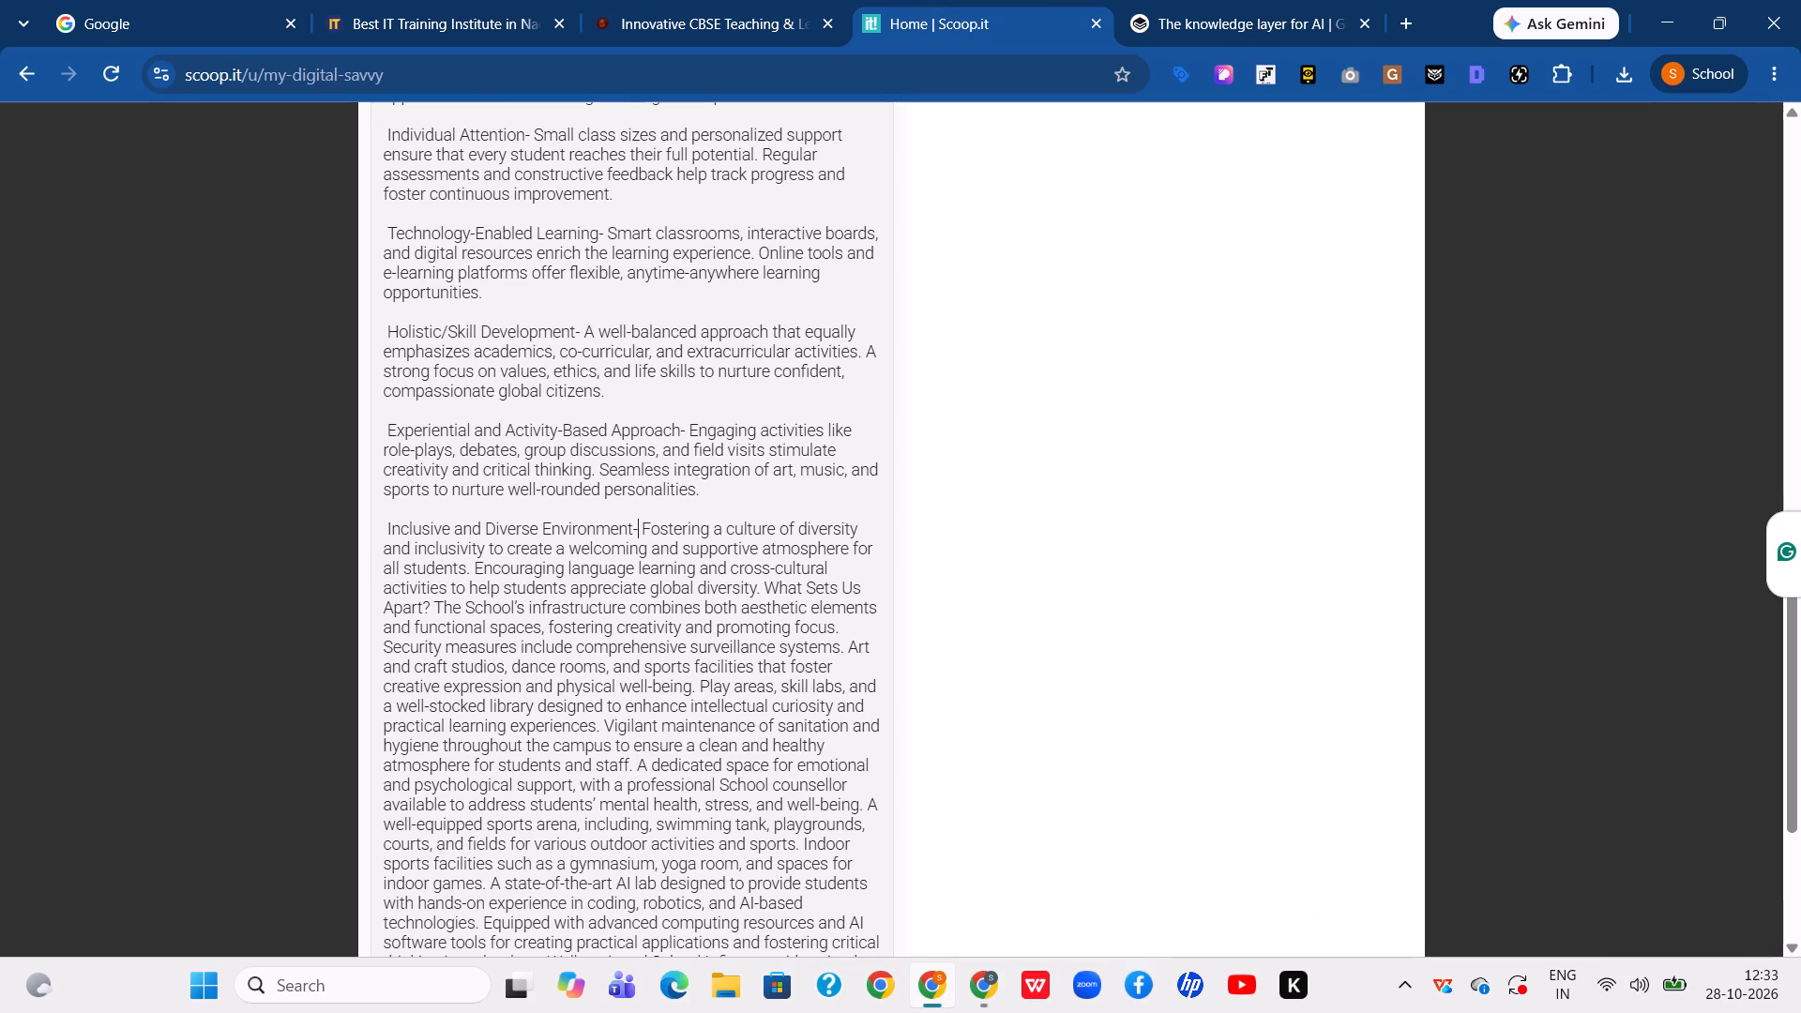
left_click(769, 587)
key("Return")
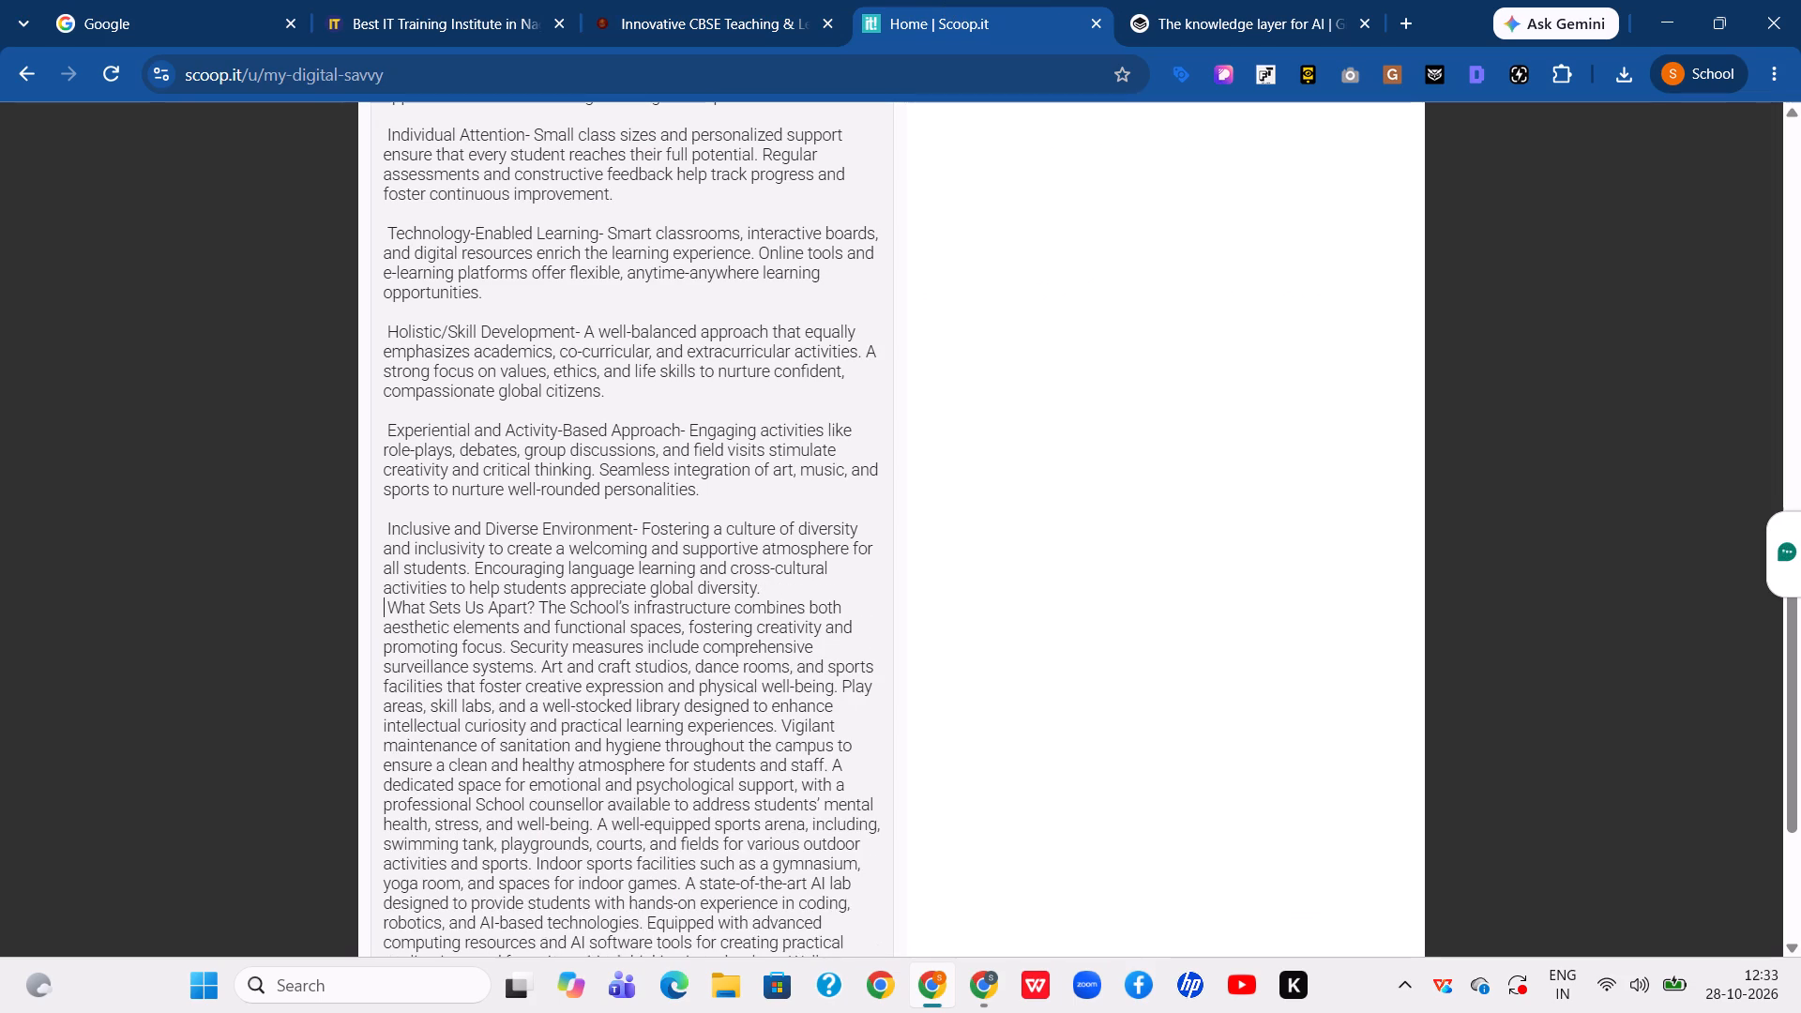
key("Return")
scroll(769, 587, "down", 1)
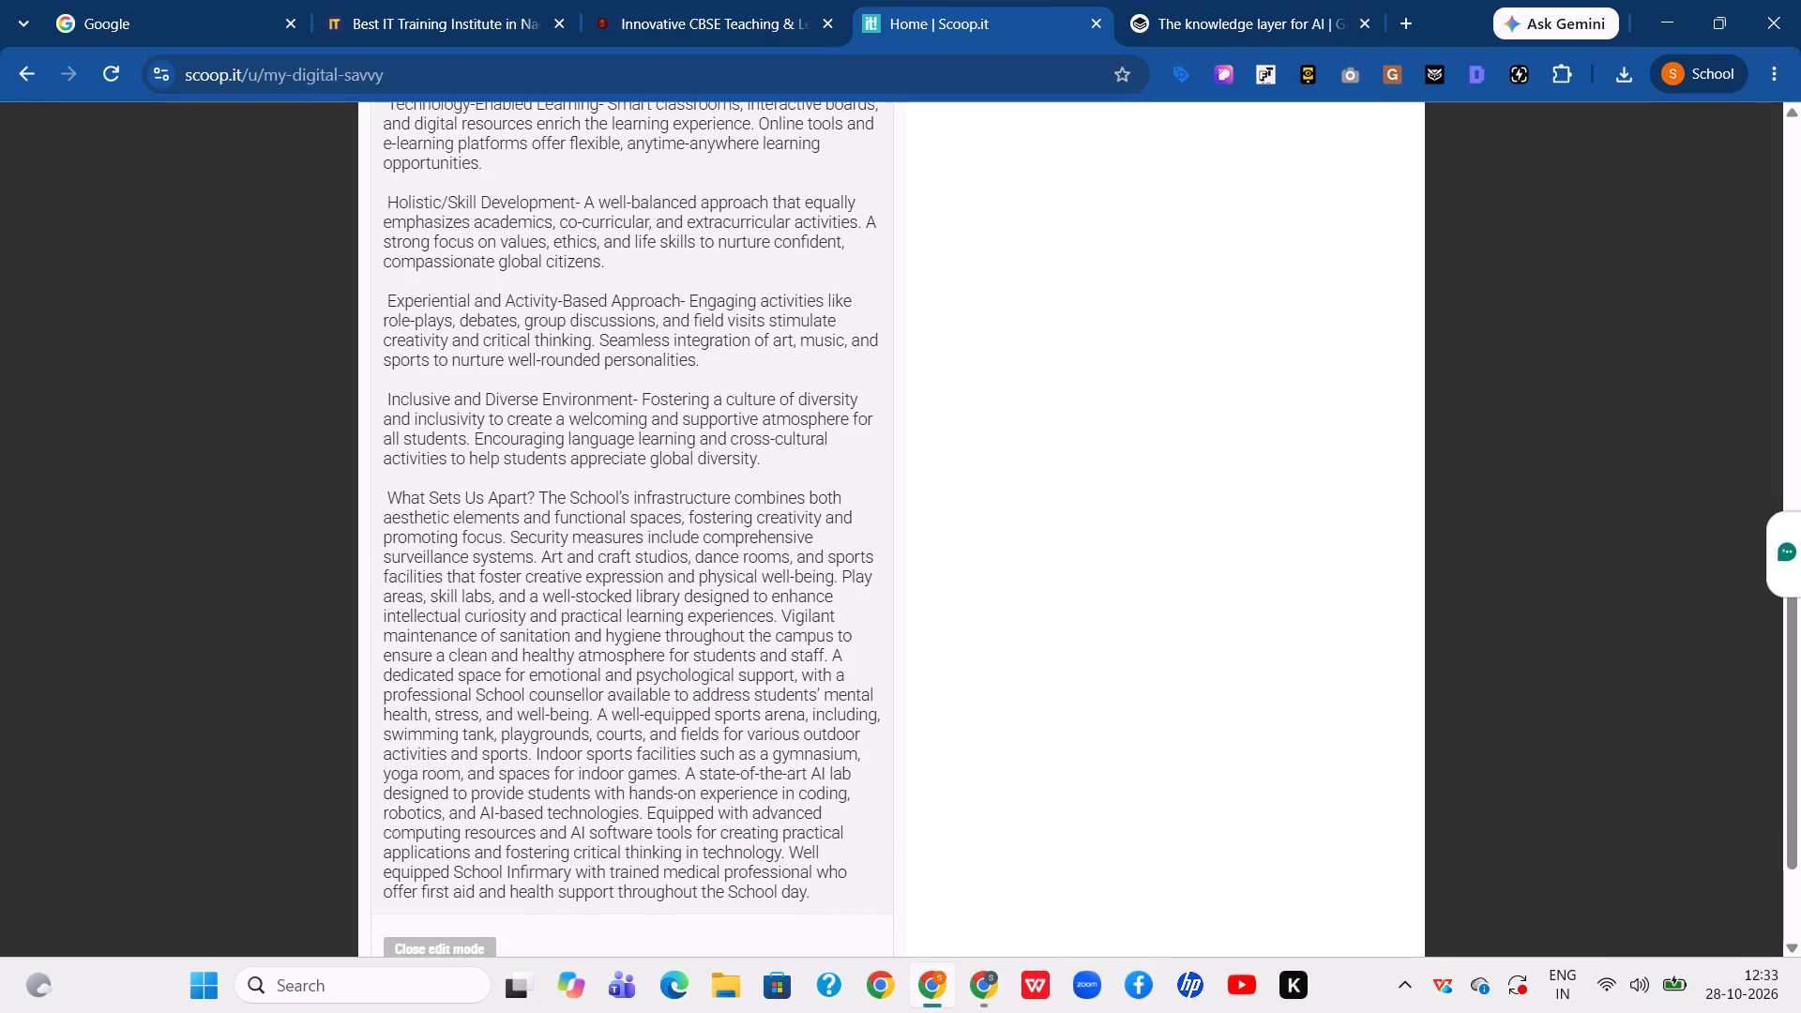
left_click(547, 499)
key("Left")
key("Return")
key("Return")
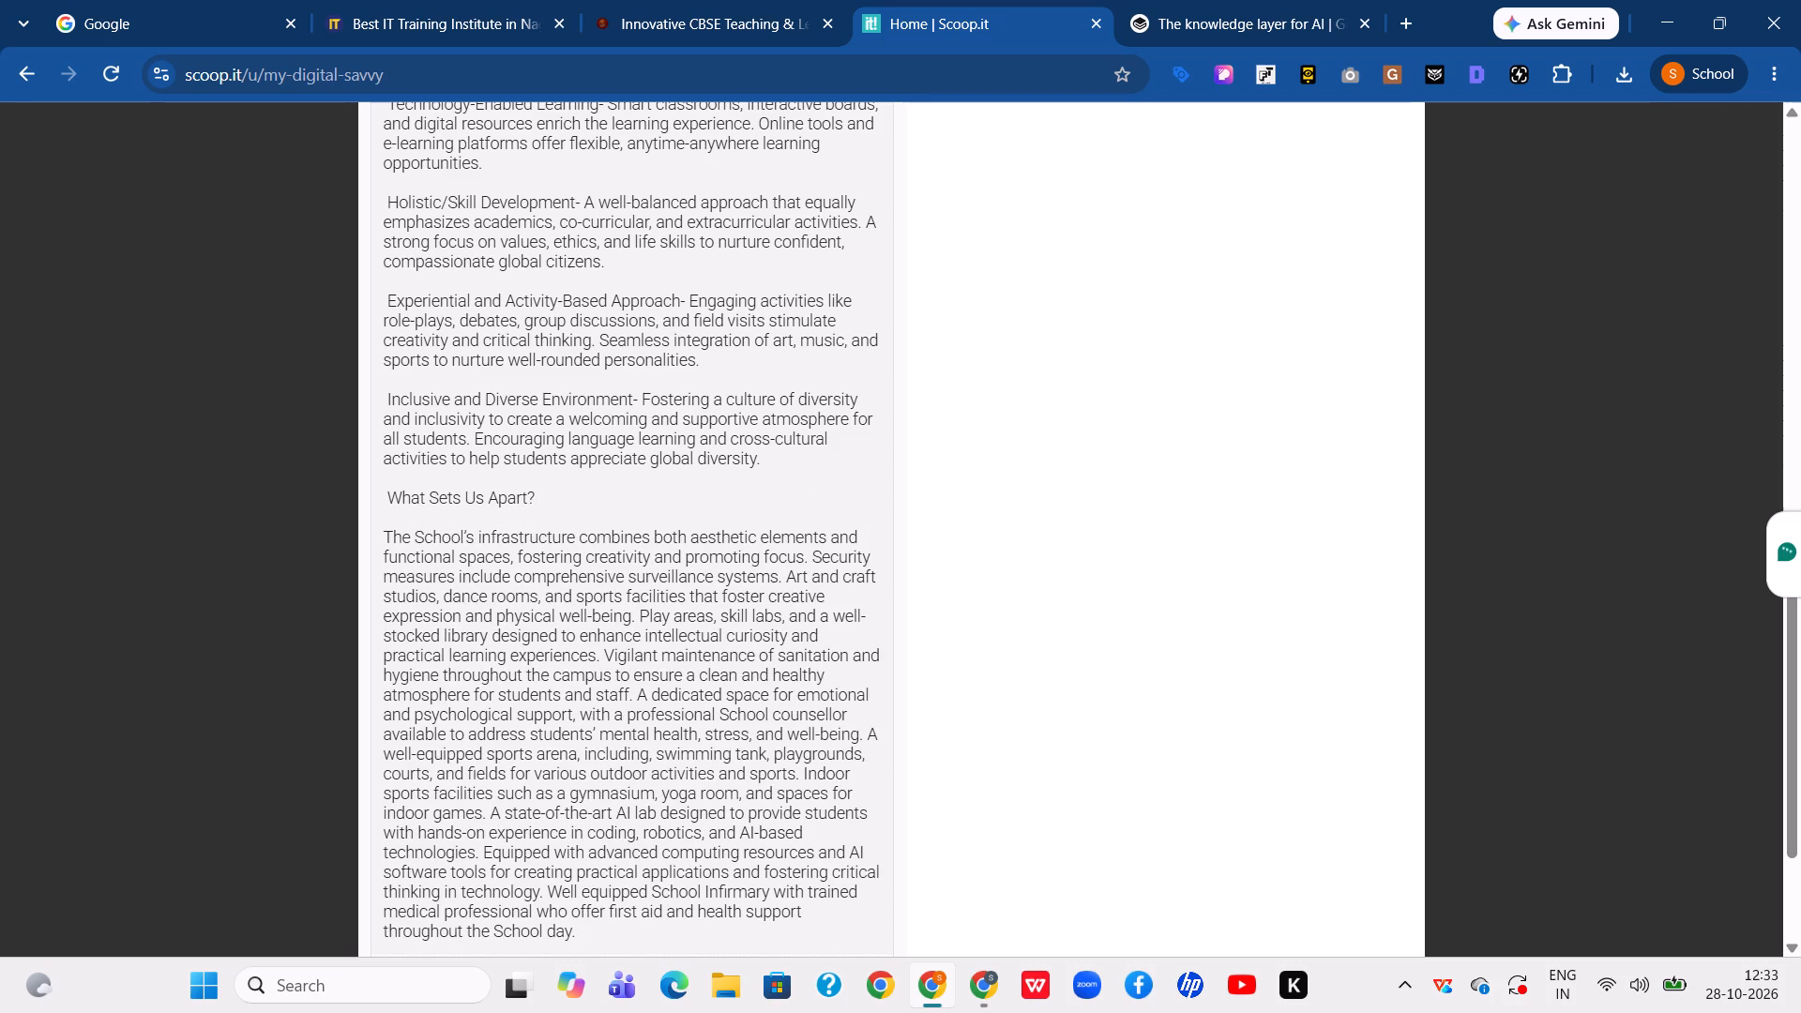
Start the "Security measures" and "Art and craft studios" sentences as separate paragraphs after blank lines, matching the bullet points on the school's page.
left_click(813, 552)
key("Return")
key("Return")
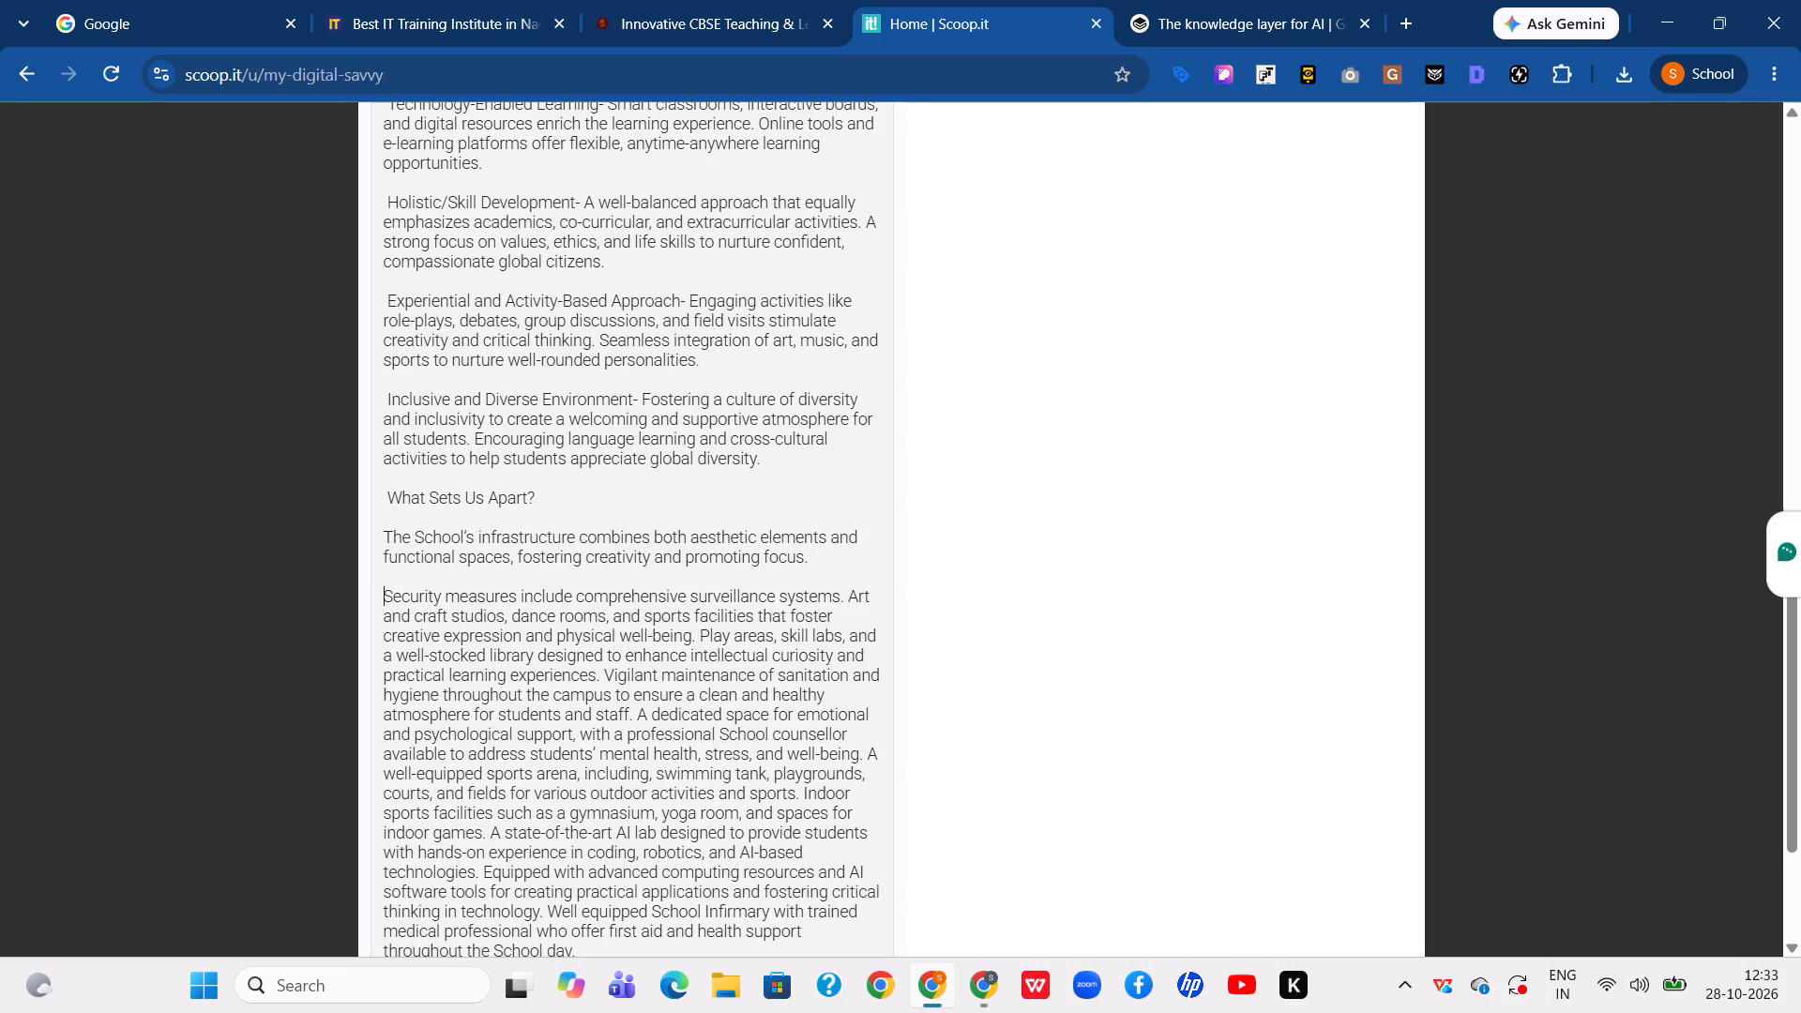
left_click(846, 597)
left_click(795, 0)
key("Page_Down")
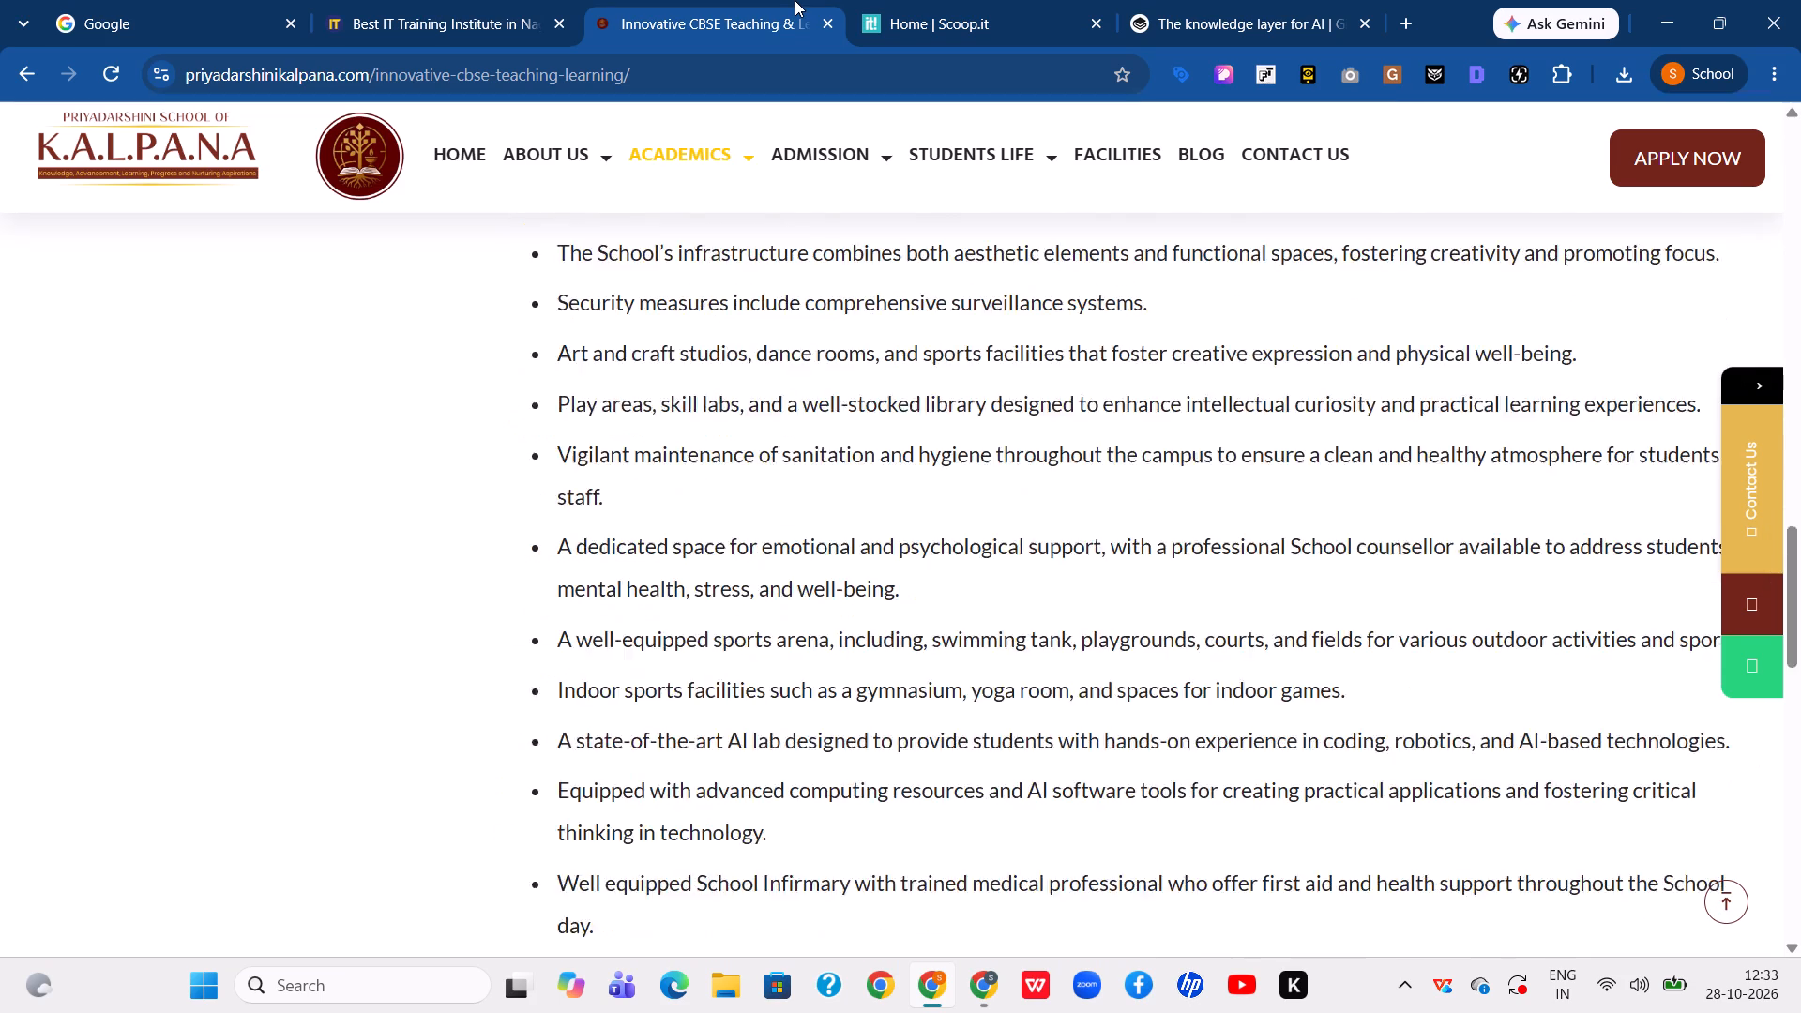
left_click(979, 0)
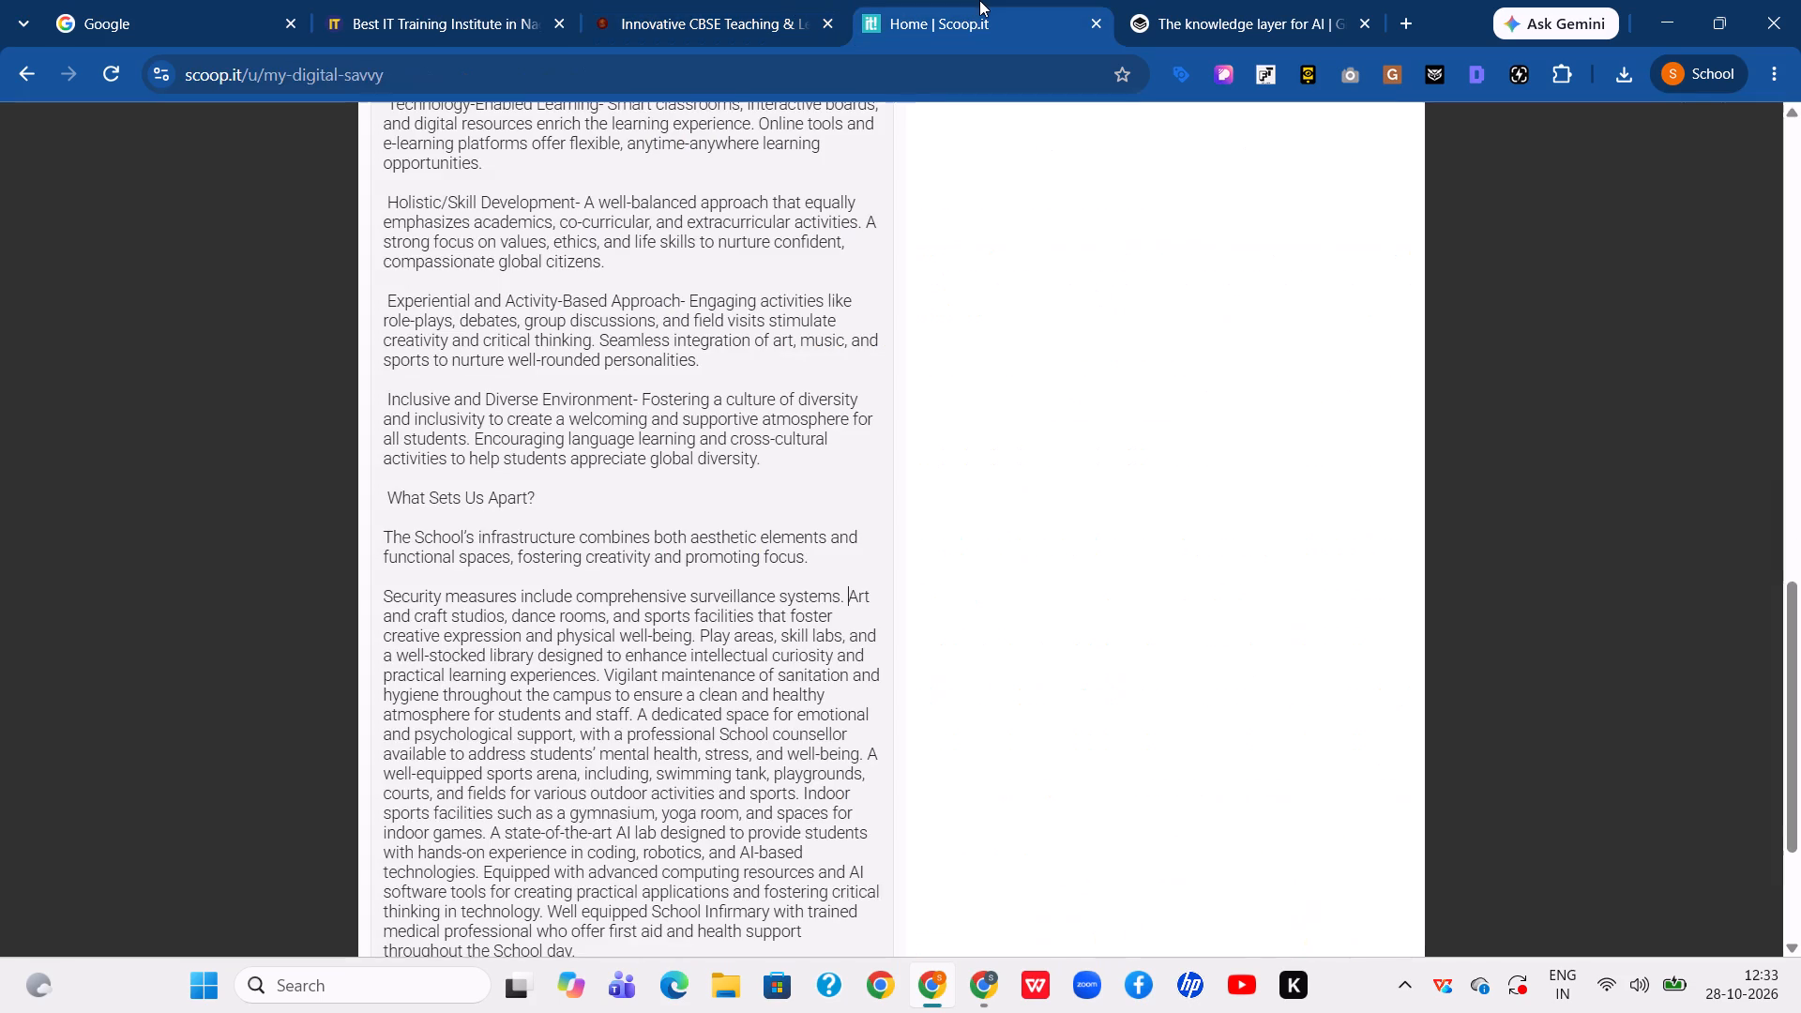
key("Return")
key("Return")
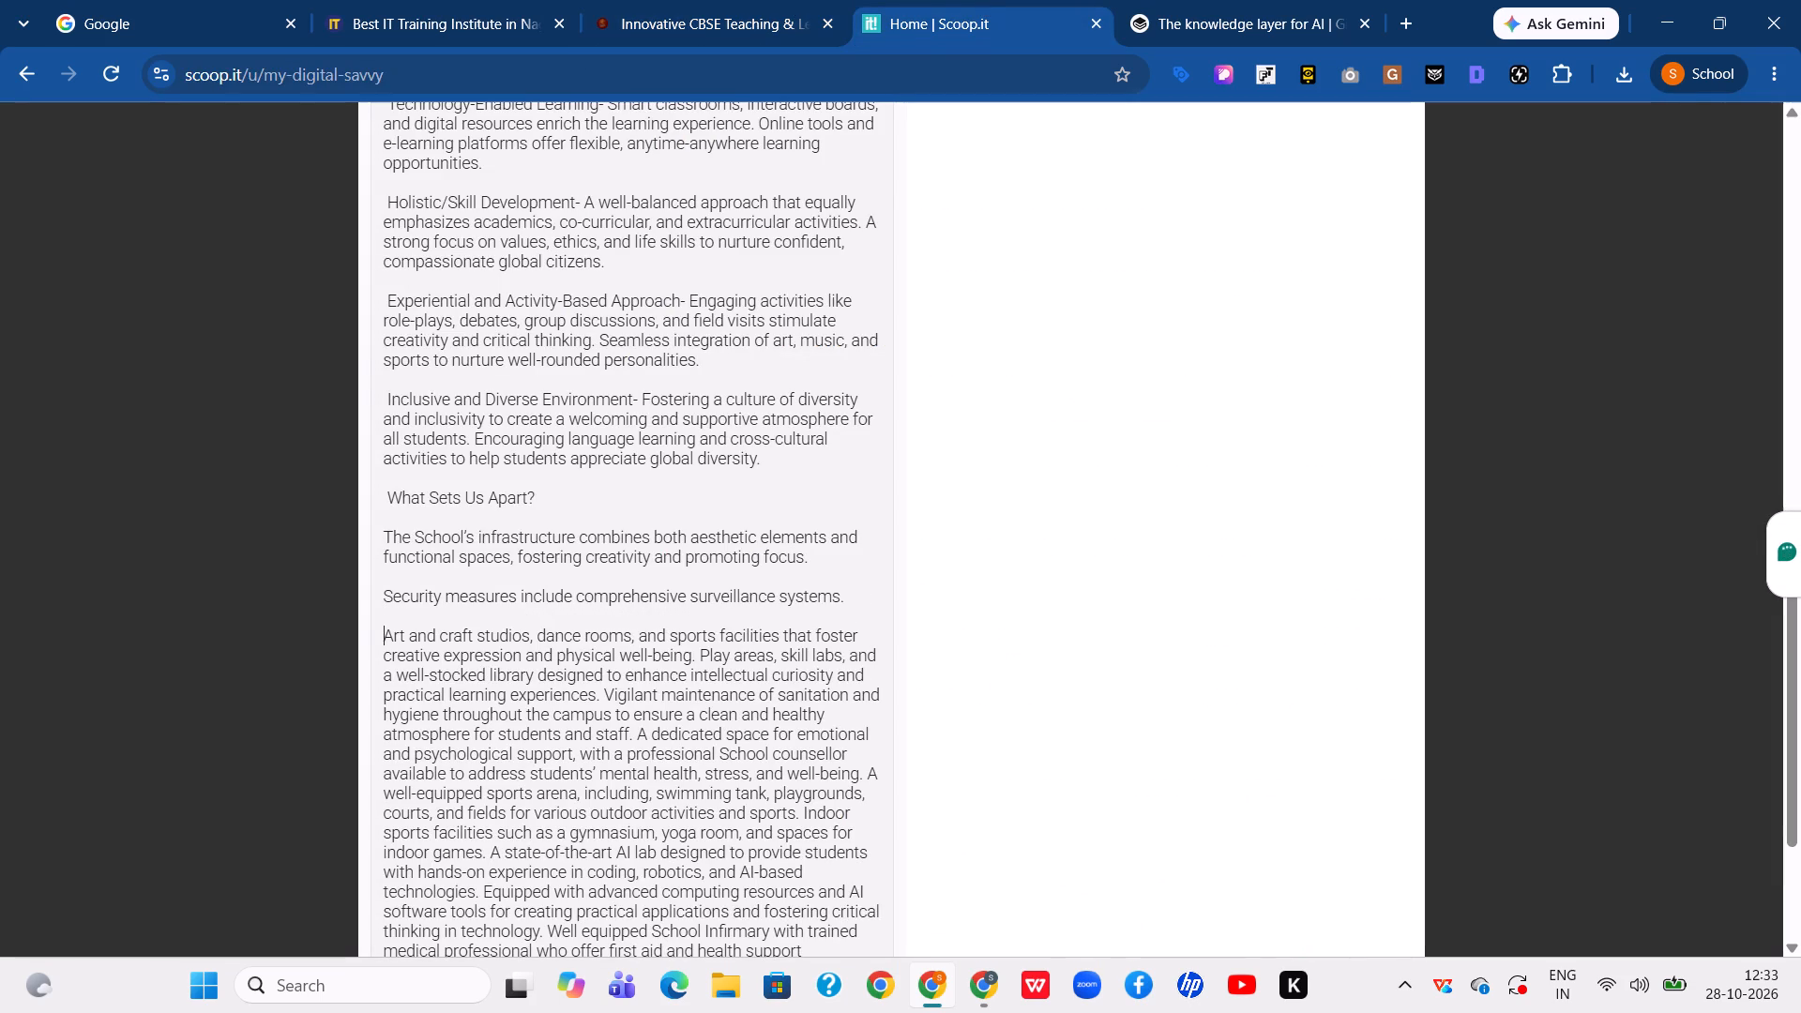
Start the "Play areas, skill labs" and "Vigilant maintenance of sanitation" sentences as separate paragraphs, each after a blank line.
left_click(704, 659)
key("Return")
key("Return")
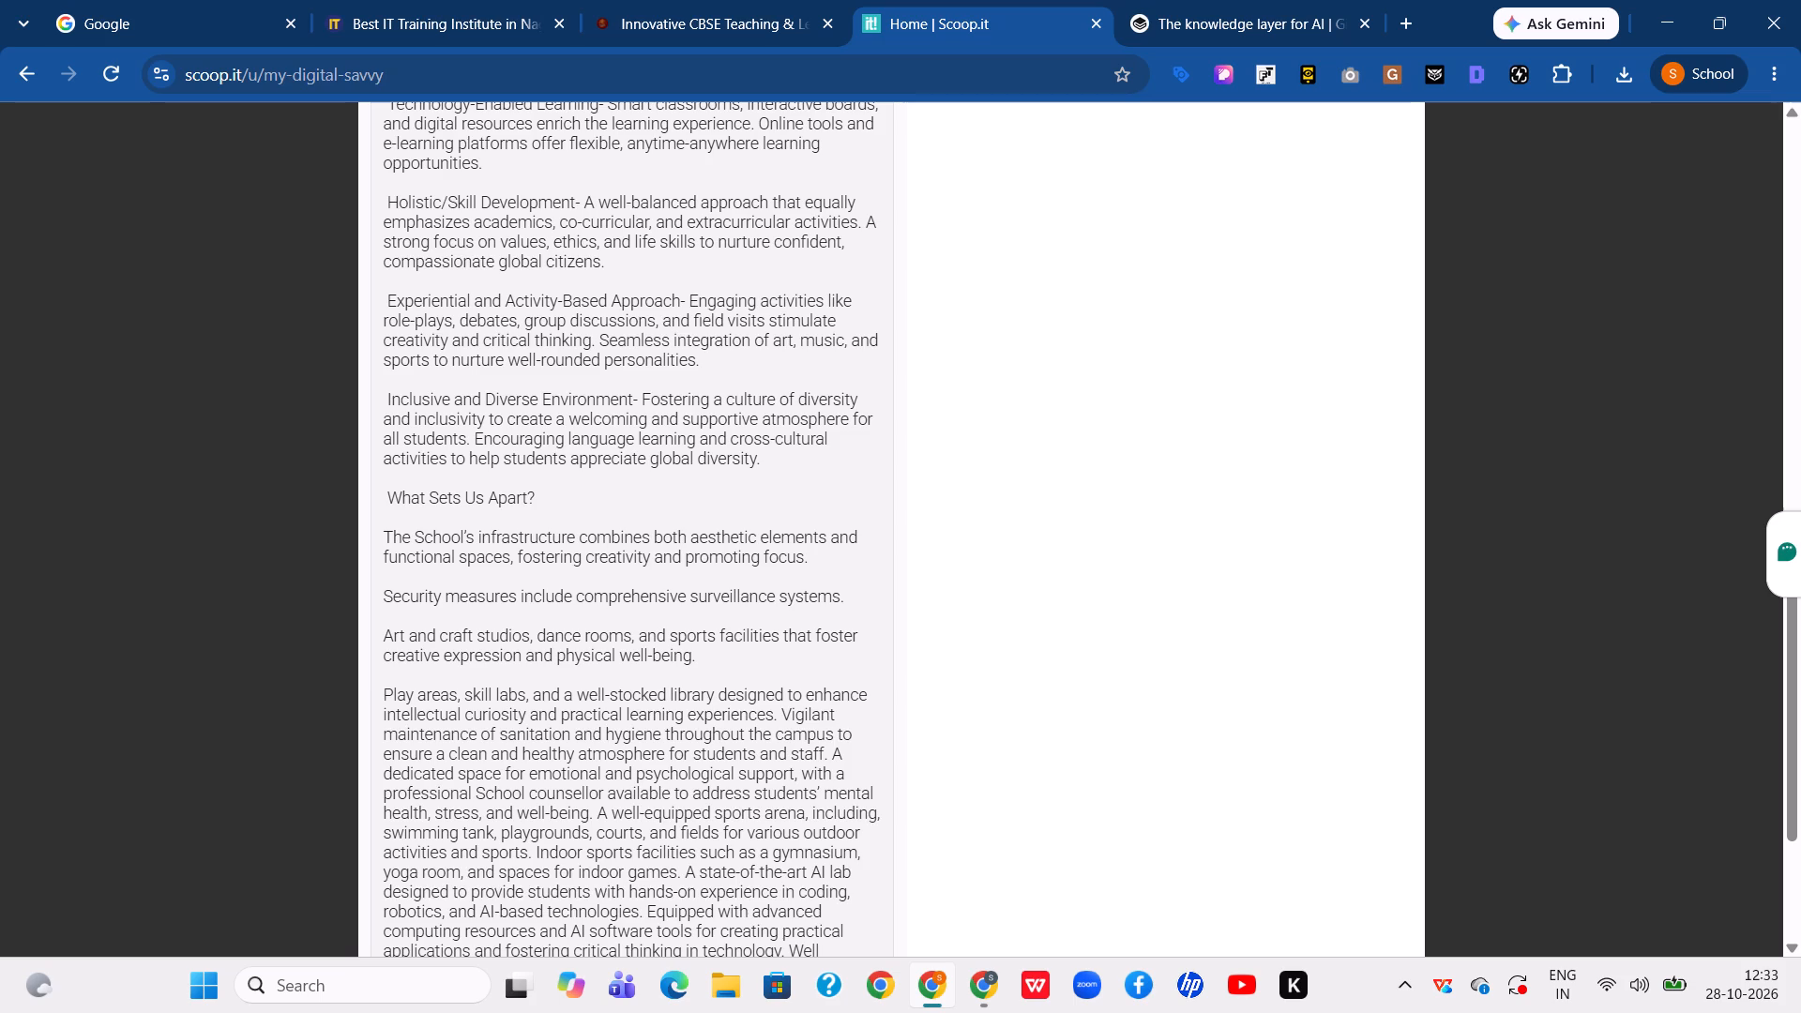
left_click(785, 714)
key("Return")
key("Return")
Start the "A dedicated space for emotional and psychological support" and "A well-equipped sports arena" sentences as separate paragraphs, each after a blank line.
scroll(785, 714, "down", 1)
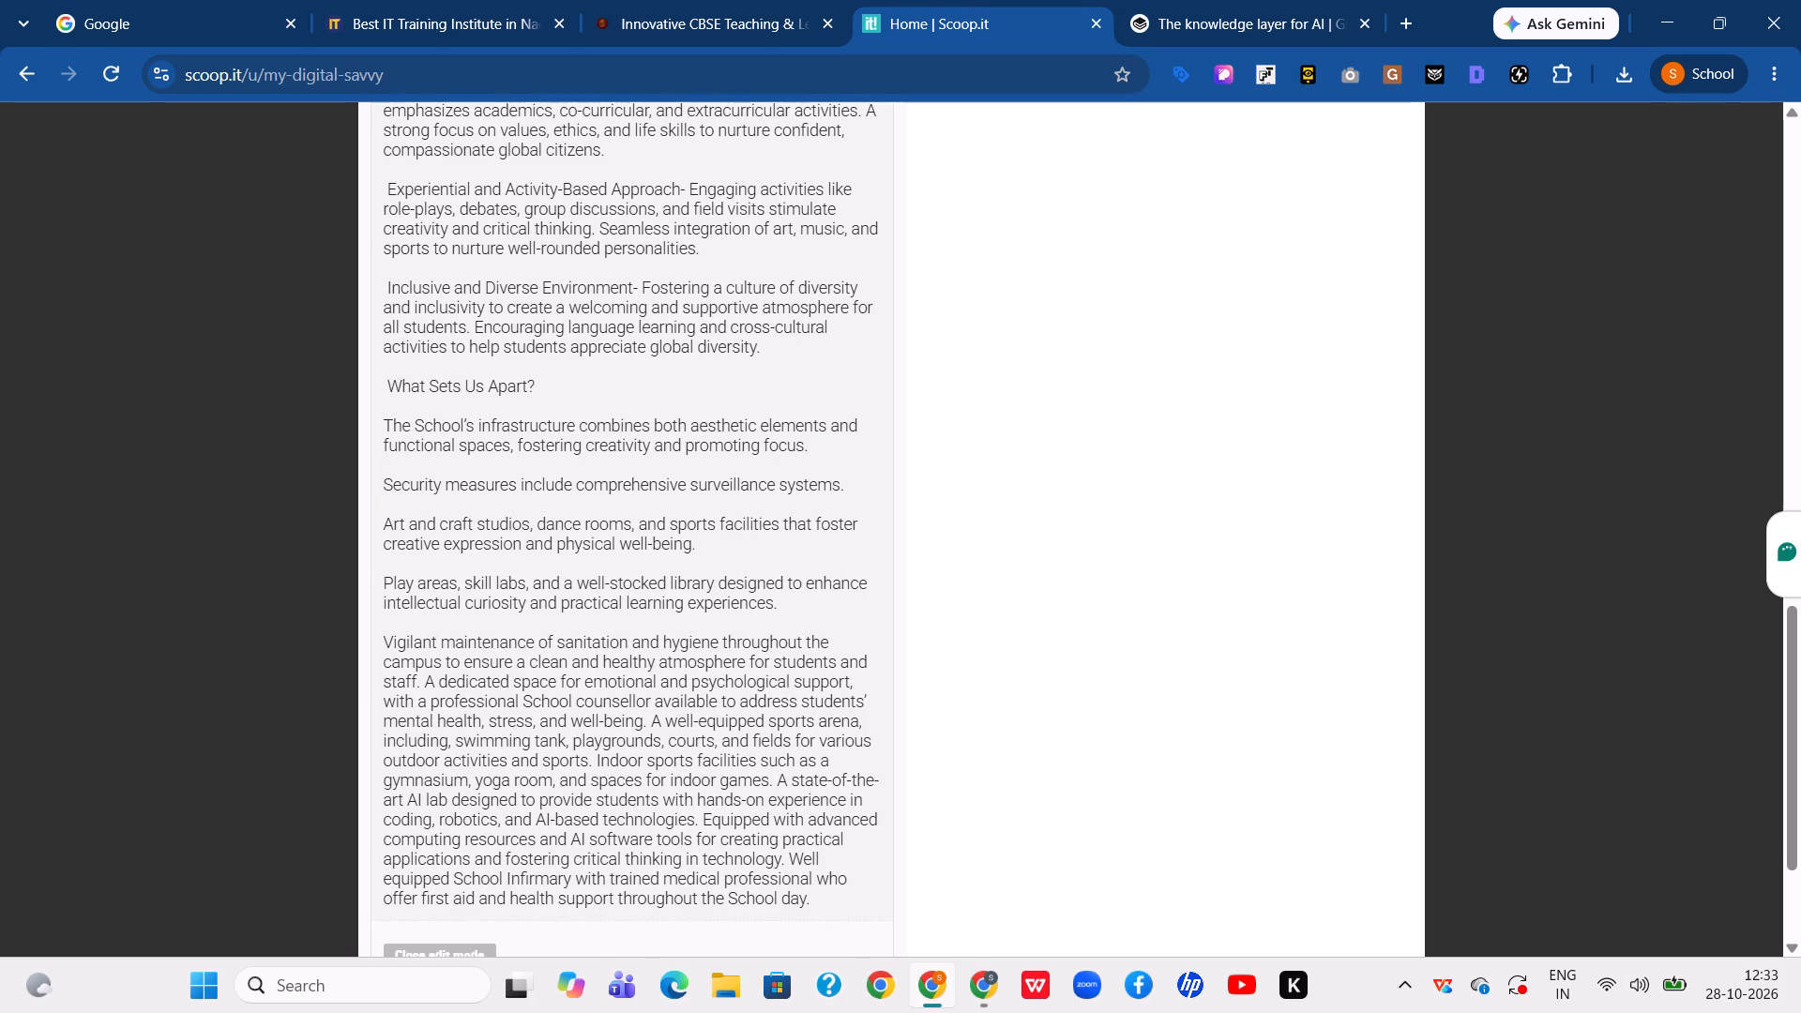
left_click(424, 683)
key("Return")
key("Return")
scroll(424, 683, "down", 1)
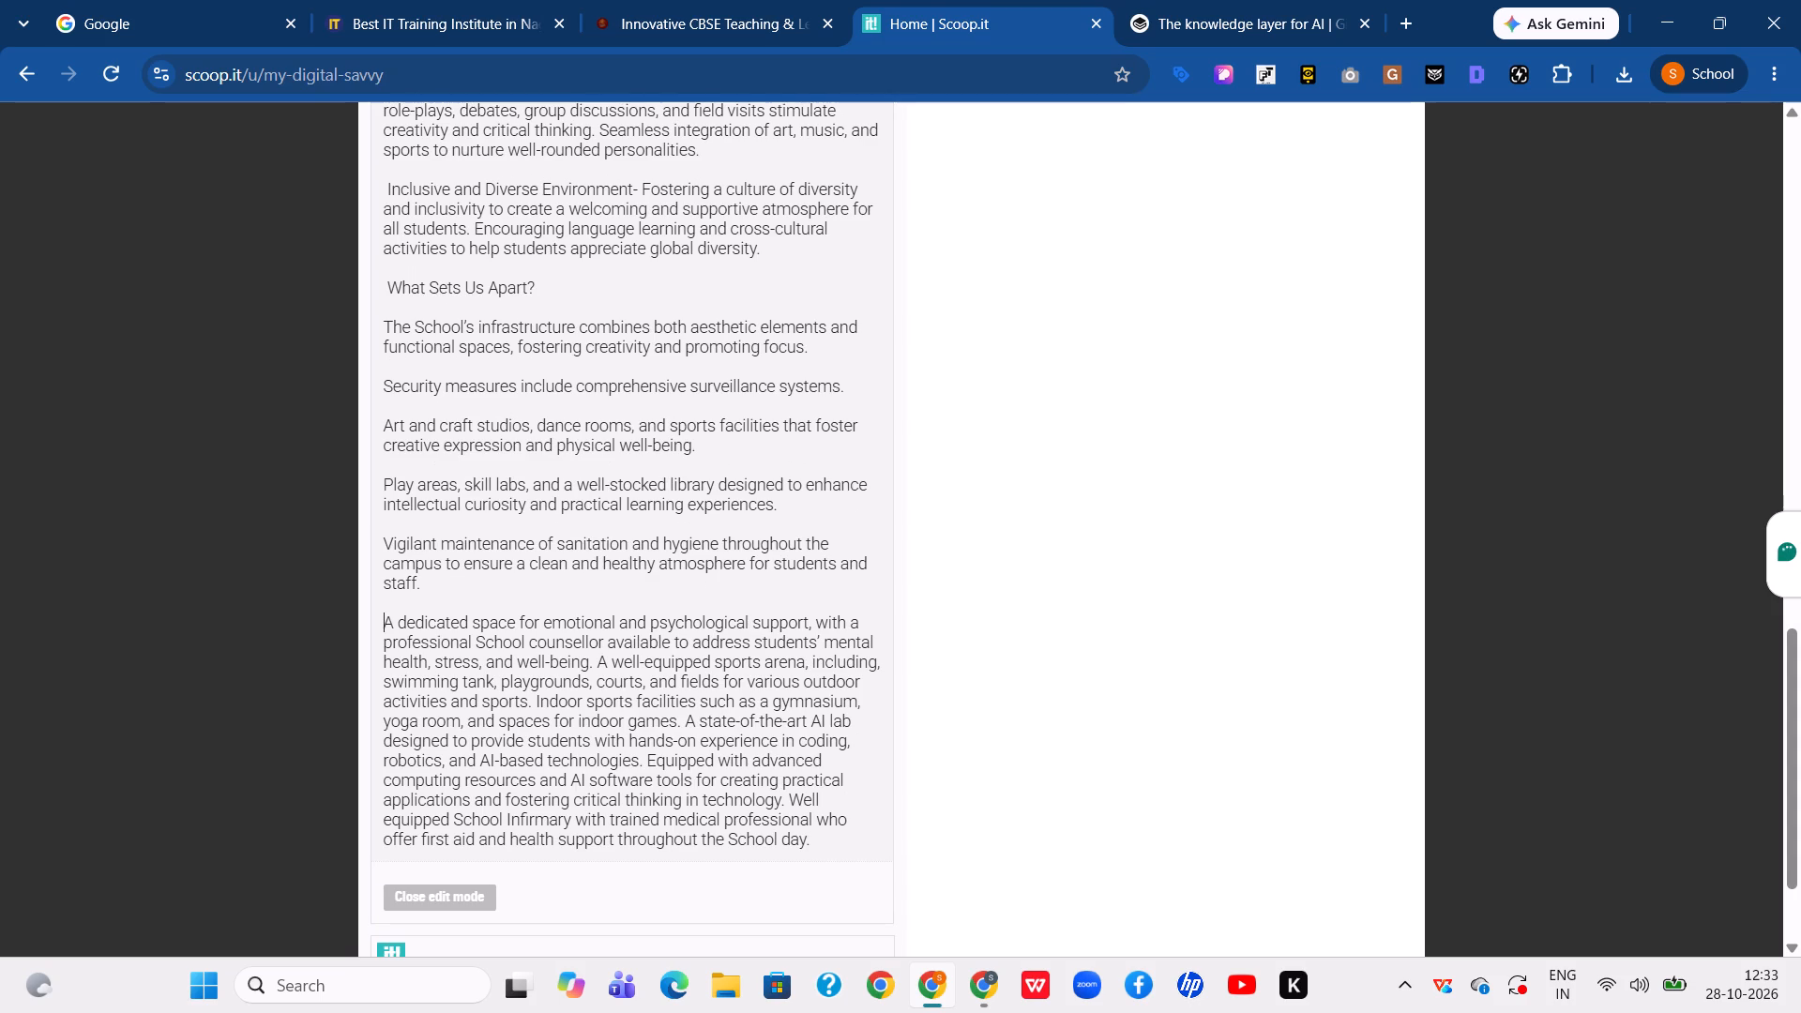
left_click(593, 657)
key("Return")
key("Return")
Start the "Indoor sports facilities" and "A state-of-the-art AI lab" sentences as separate paragraphs, each after a blank line.
scroll(593, 657, "down", 1)
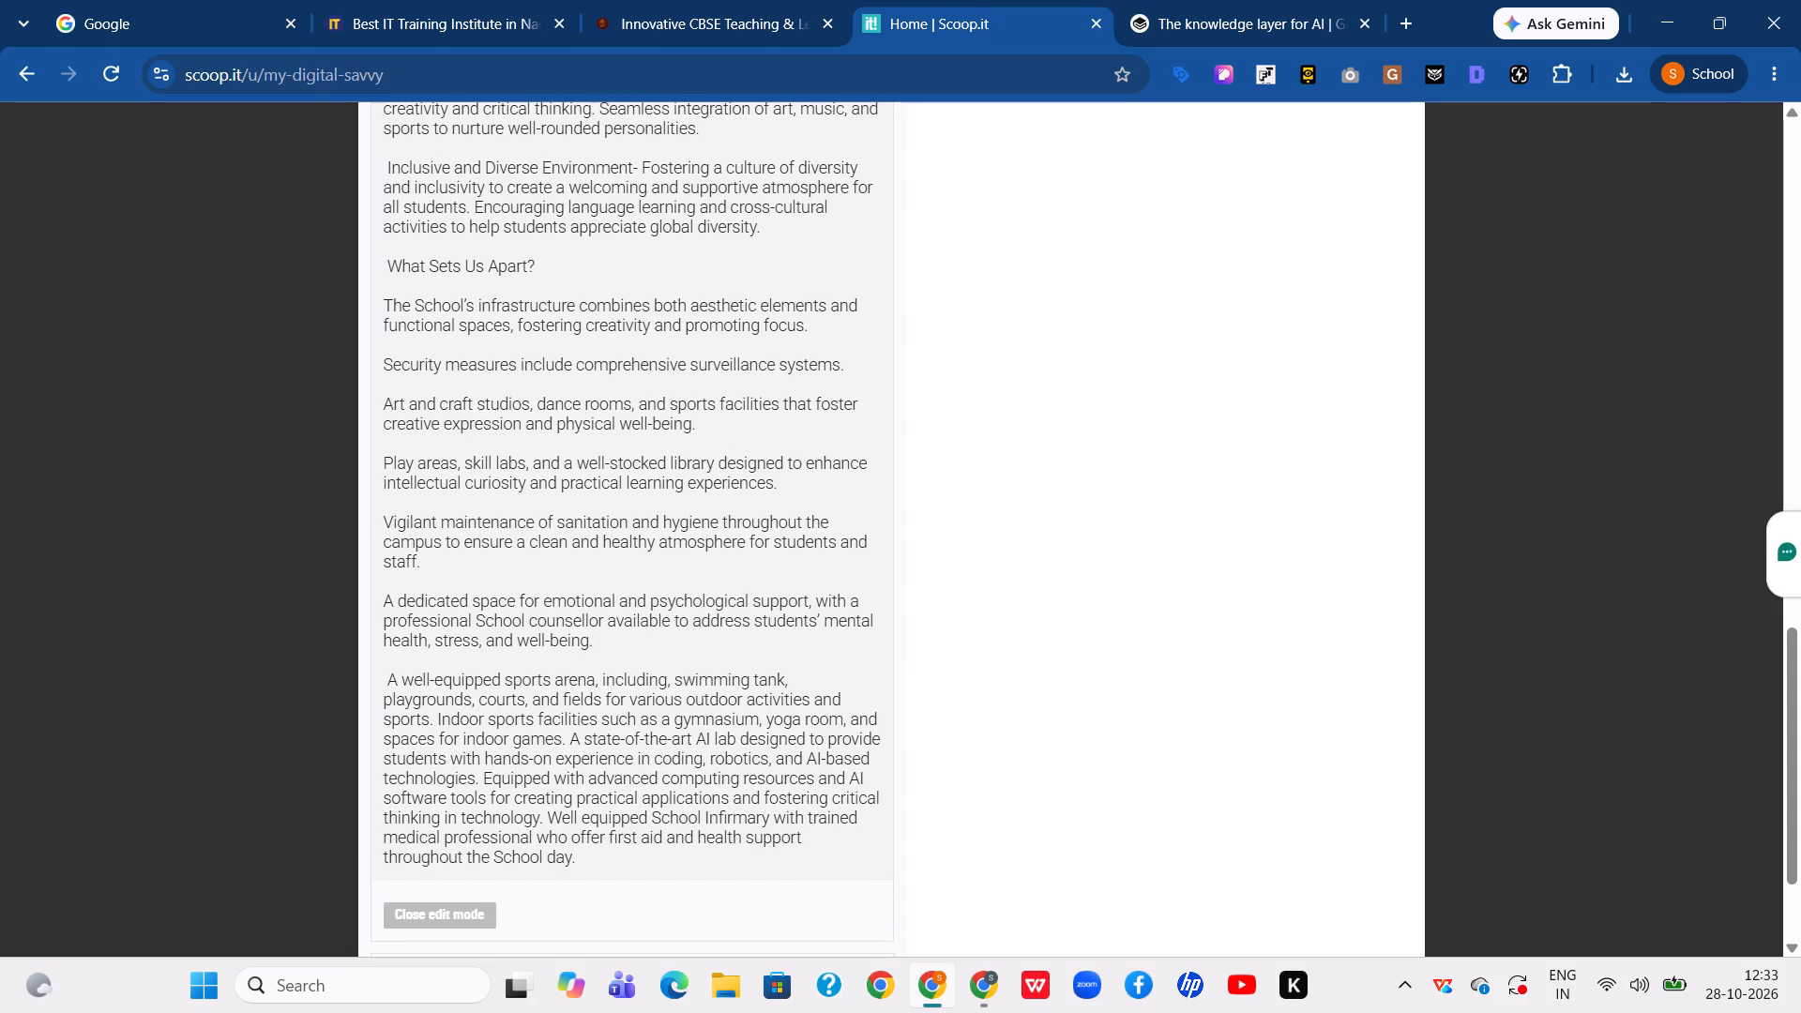
left_click(441, 720)
key("Left")
key("Return")
key("Return")
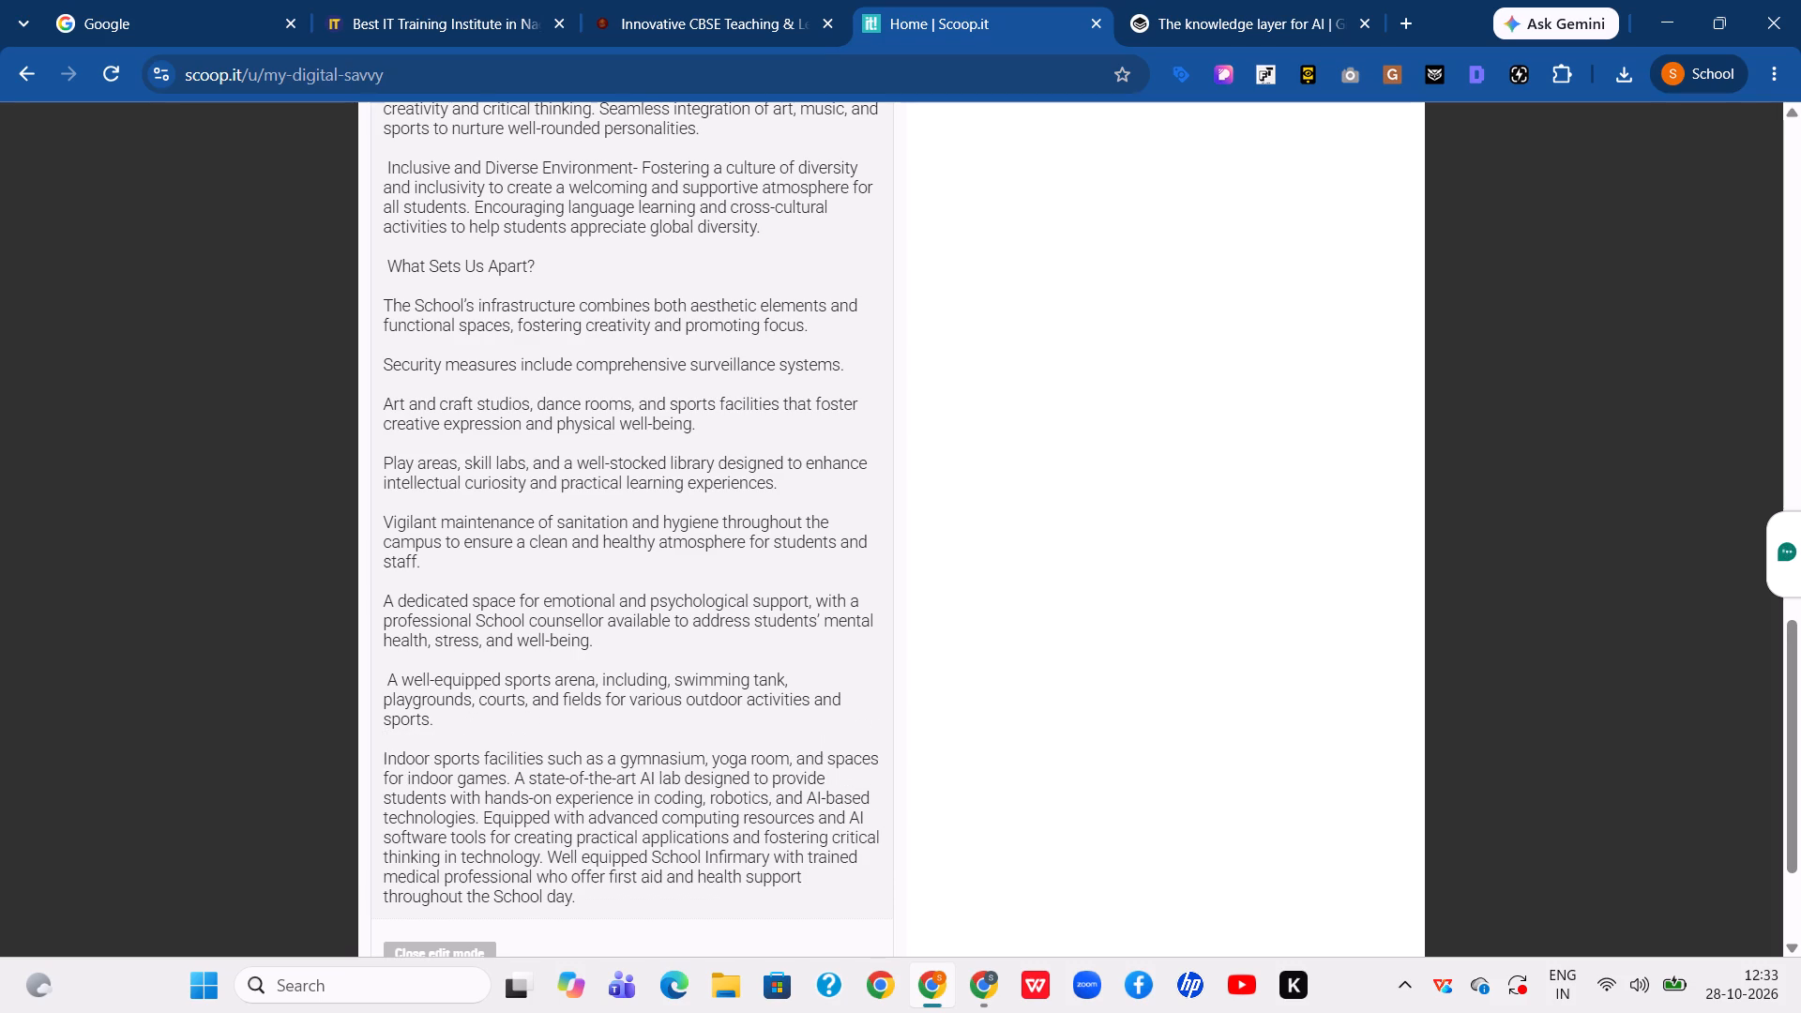
left_click(517, 779)
key("Return")
key("Return")
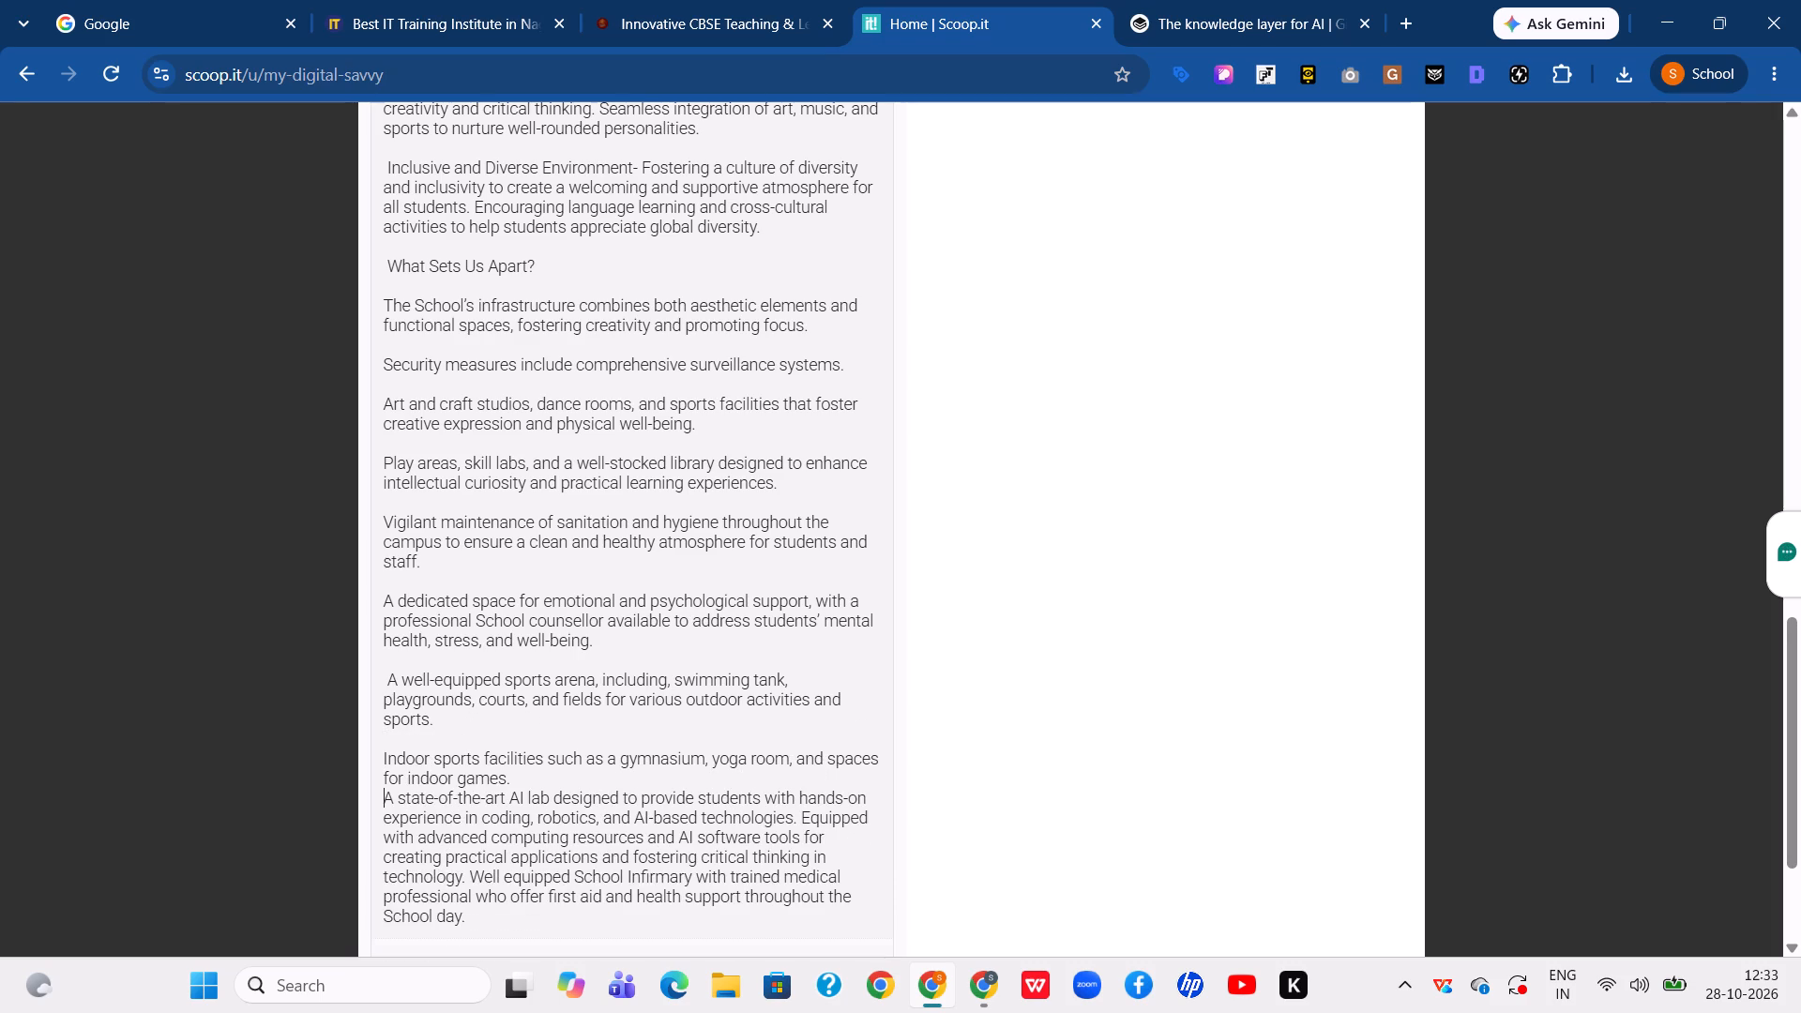
Start the "Equipped with advanced computing resources" sentence as a separate paragraph after a blank line.
left_click(804, 839)
key("Return")
key("Return")
scroll(804, 839, "down", 1)
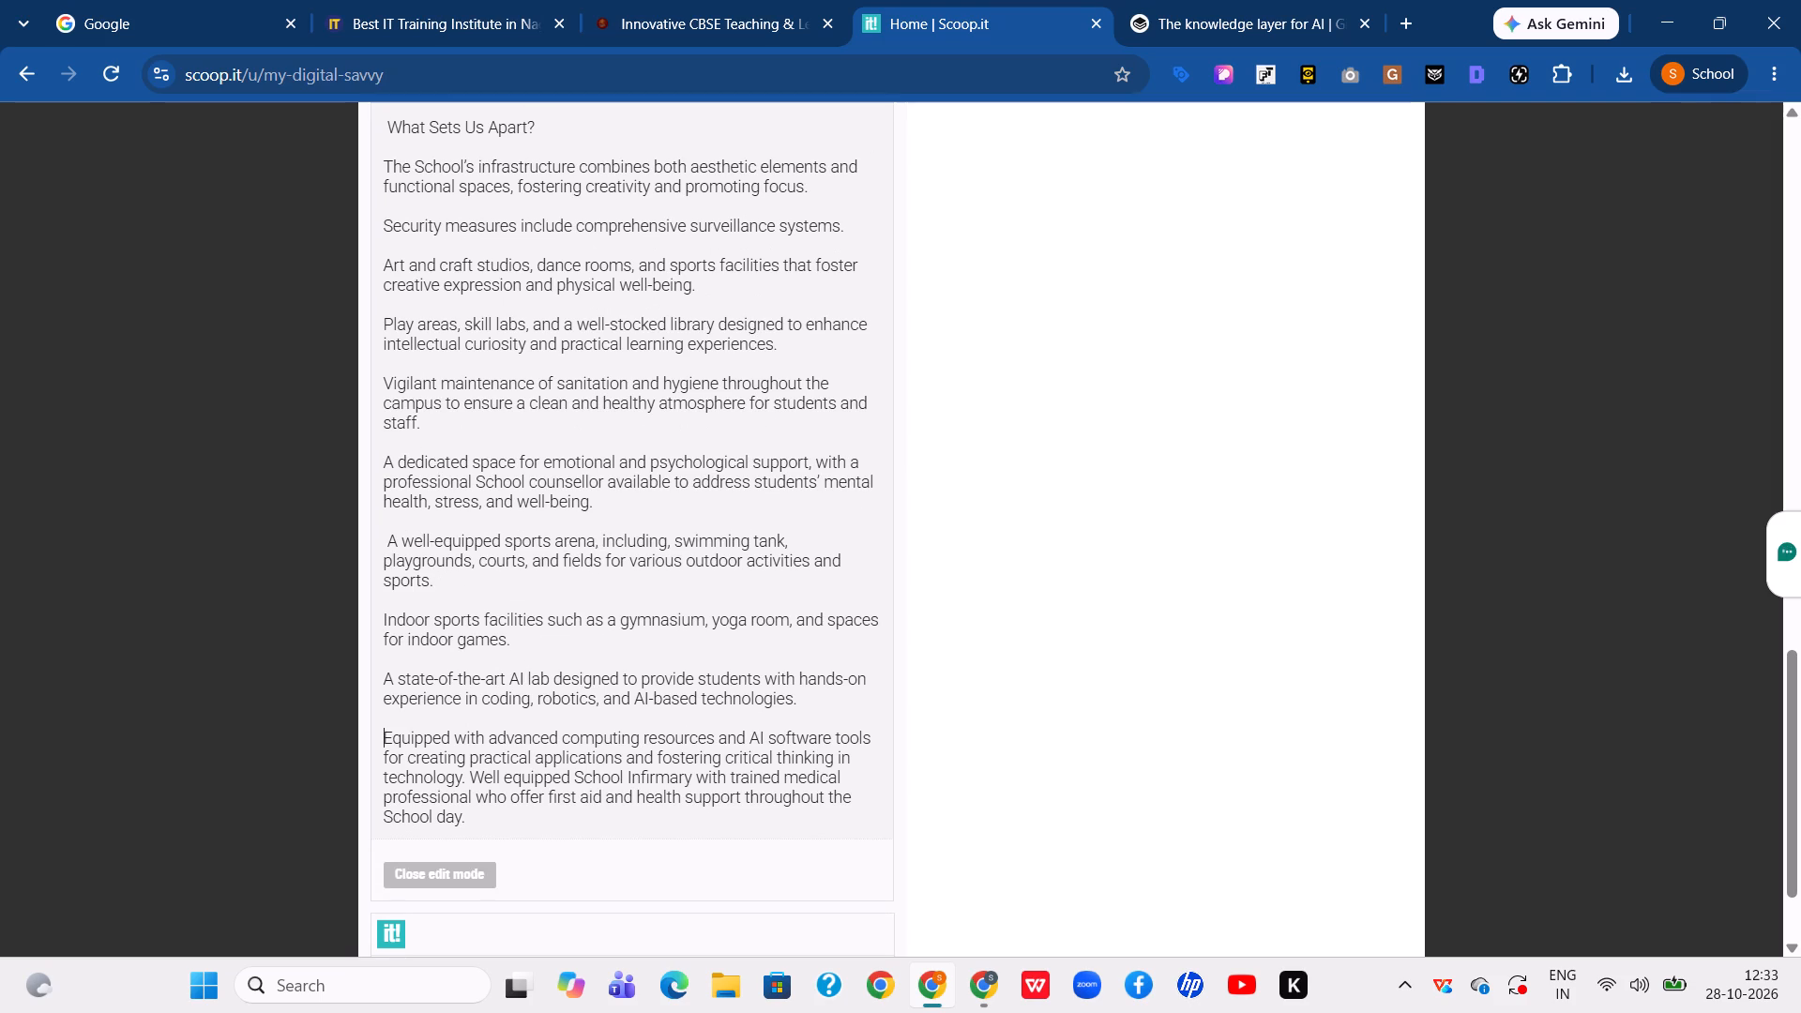
Start the "Well equipped School Infirmary" sentence as a separate paragraph after a blank line.
left_click(476, 767)
key("Return")
key("Return")
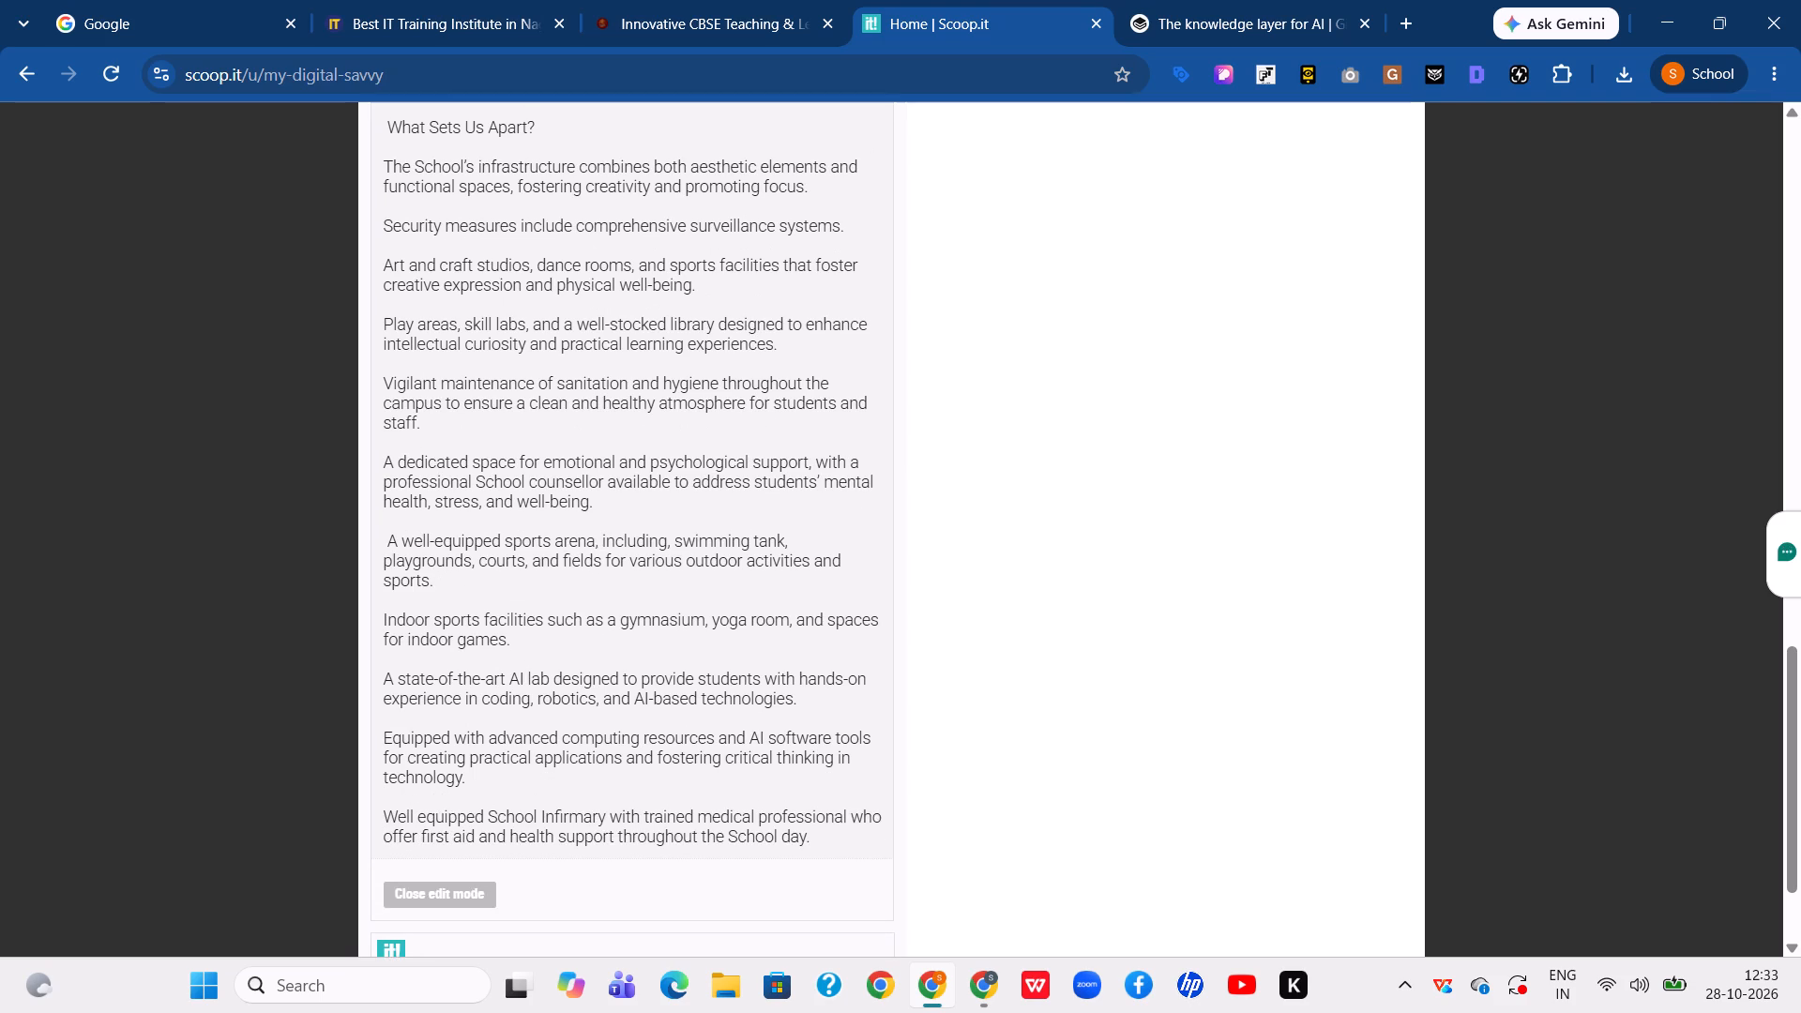
Copy the link of the school website's home page, priyadarshinikalpana.com, and paste it as the scoop's insight.
left_click(704, 0)
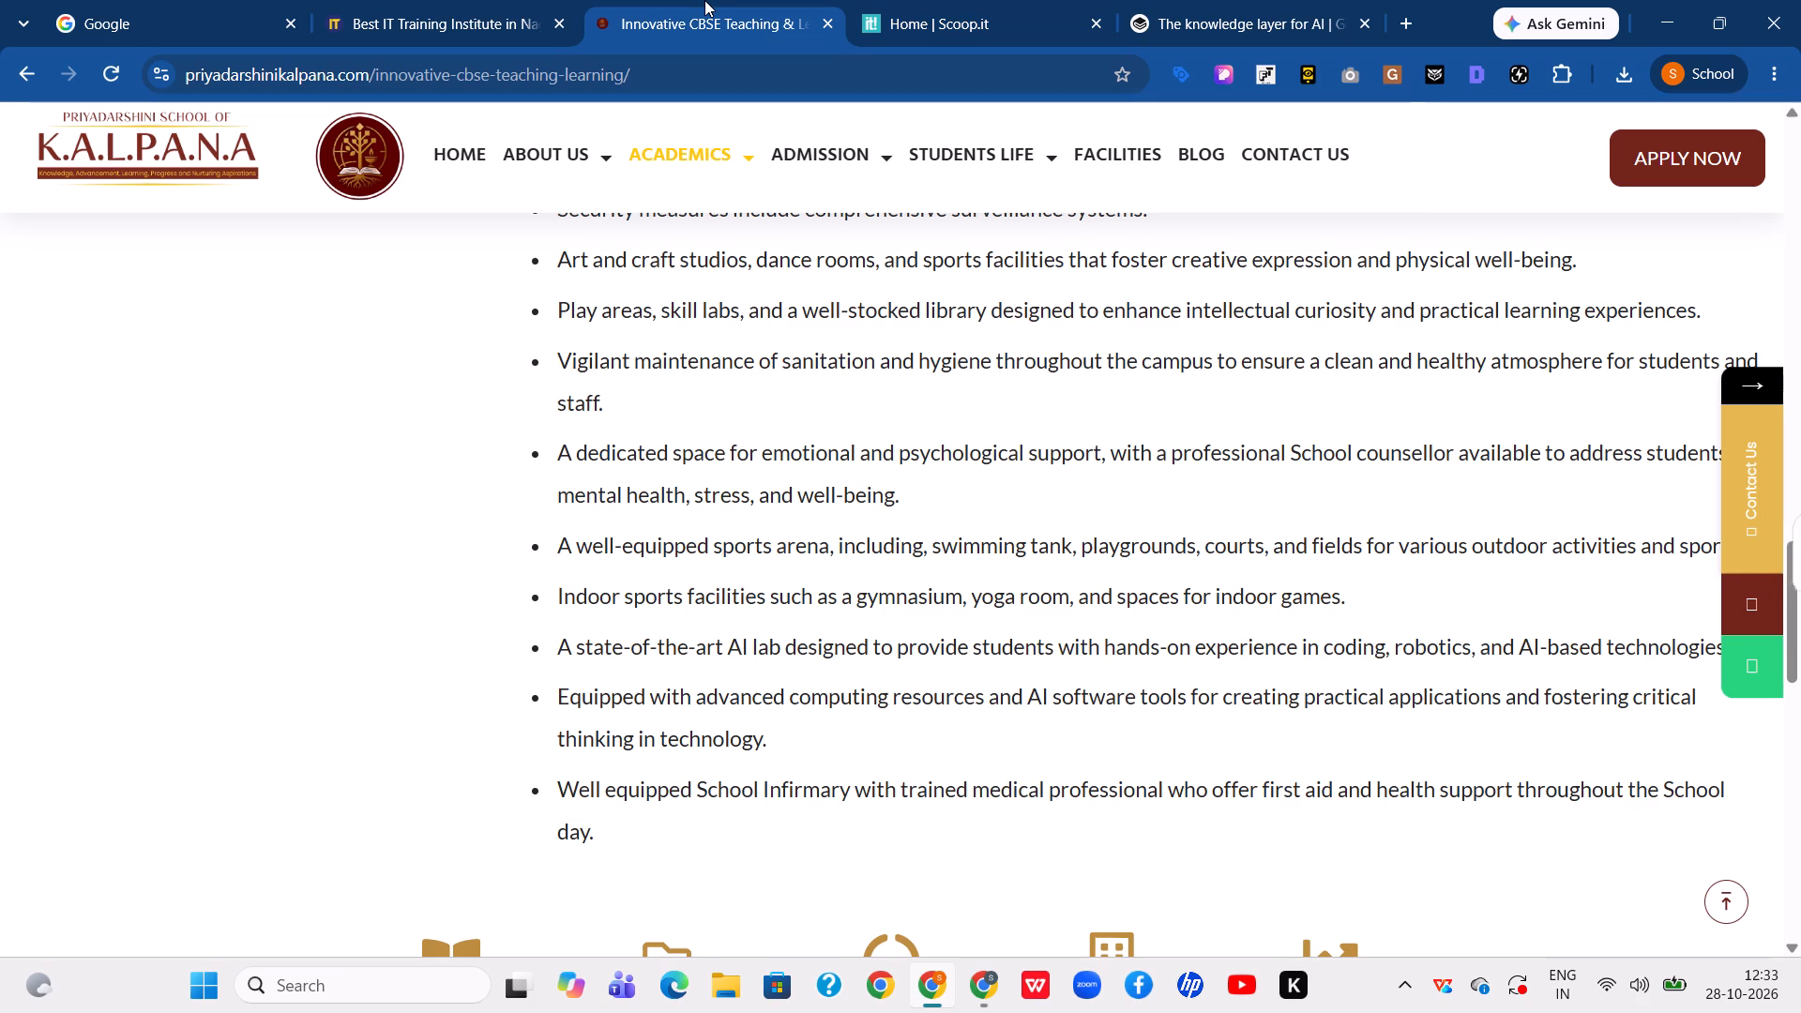
left_click(450, 156)
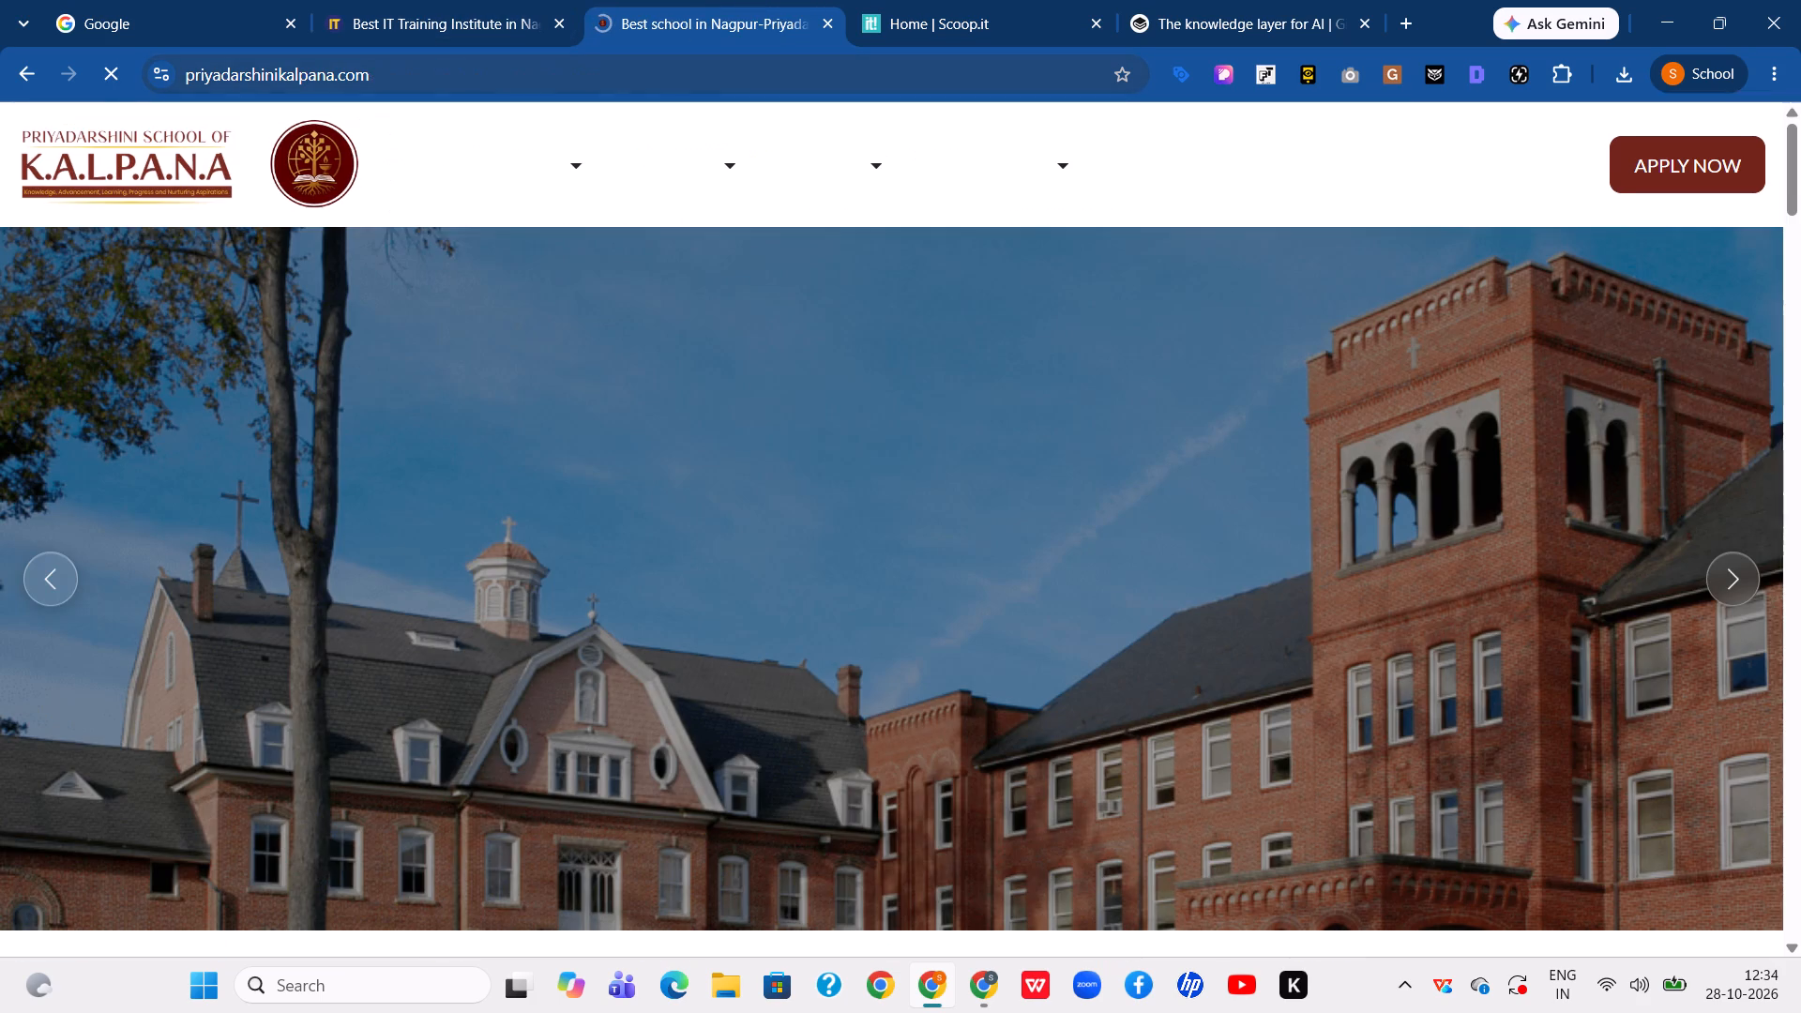
left_click(424, 76)
key("ctrl+c")
left_click(263, 632)
key("Page_Down")
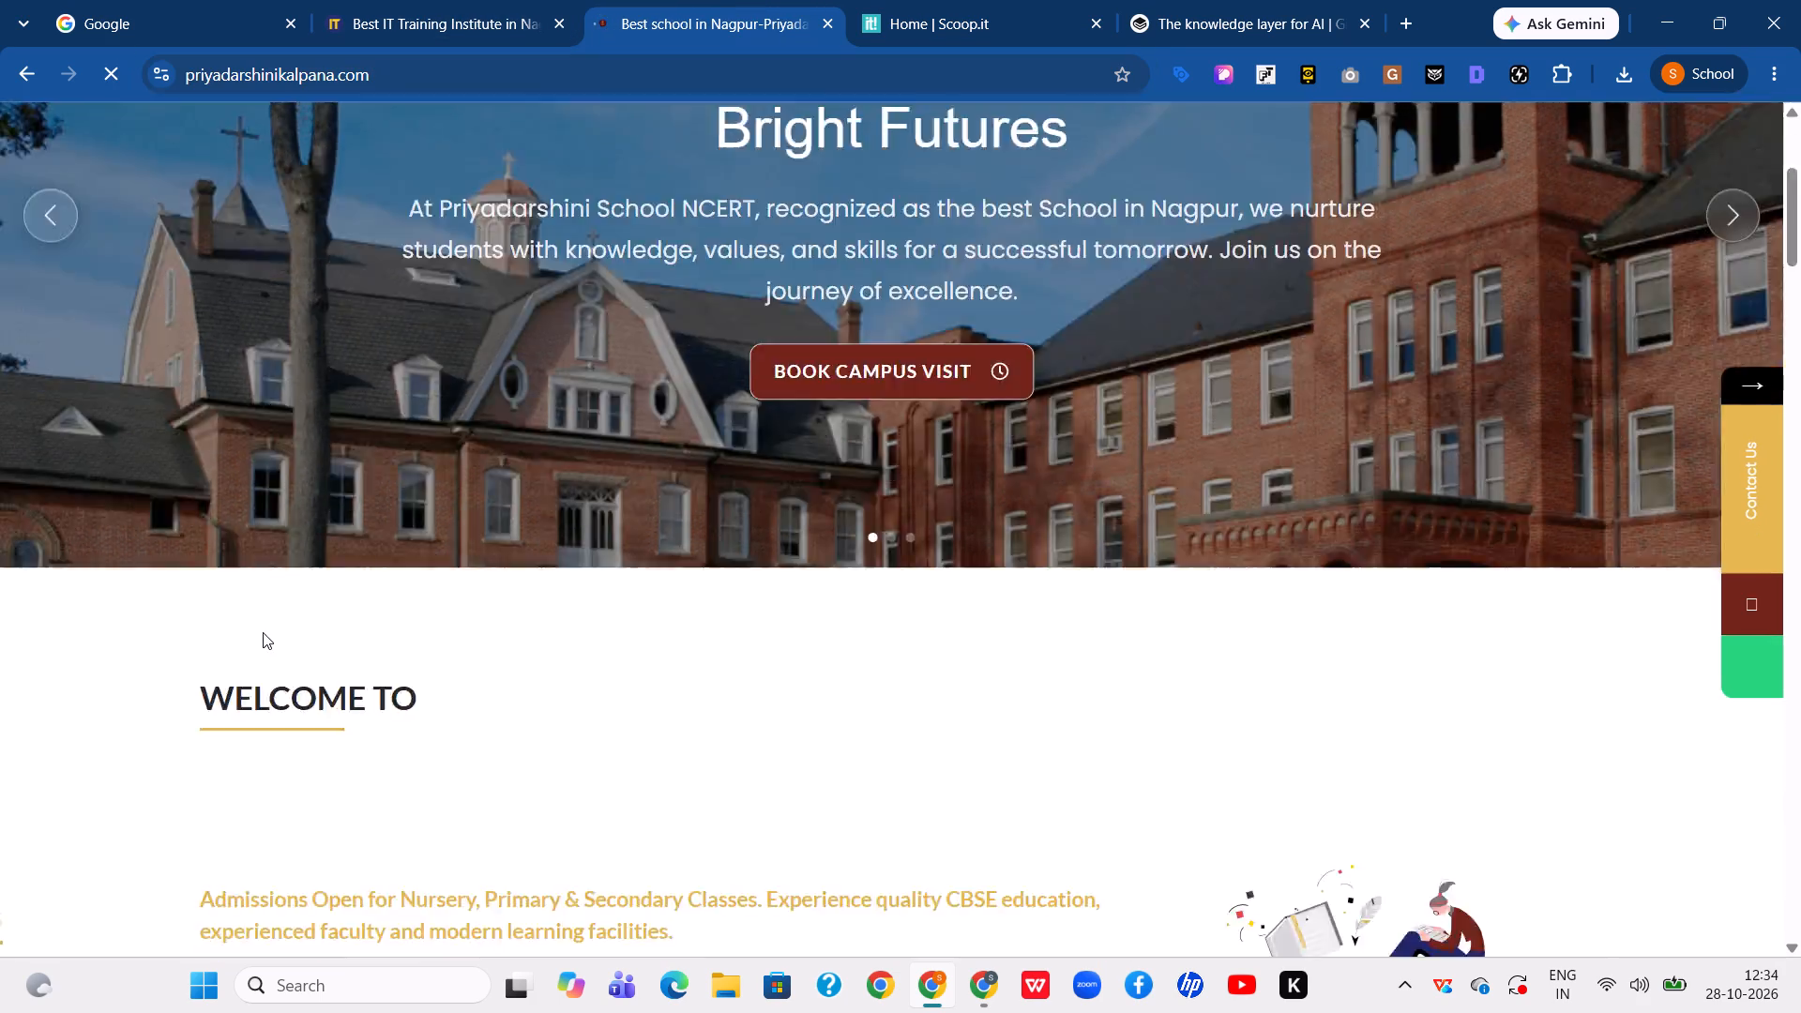
key("Page_Down")
scroll(263, 632, "up", 6)
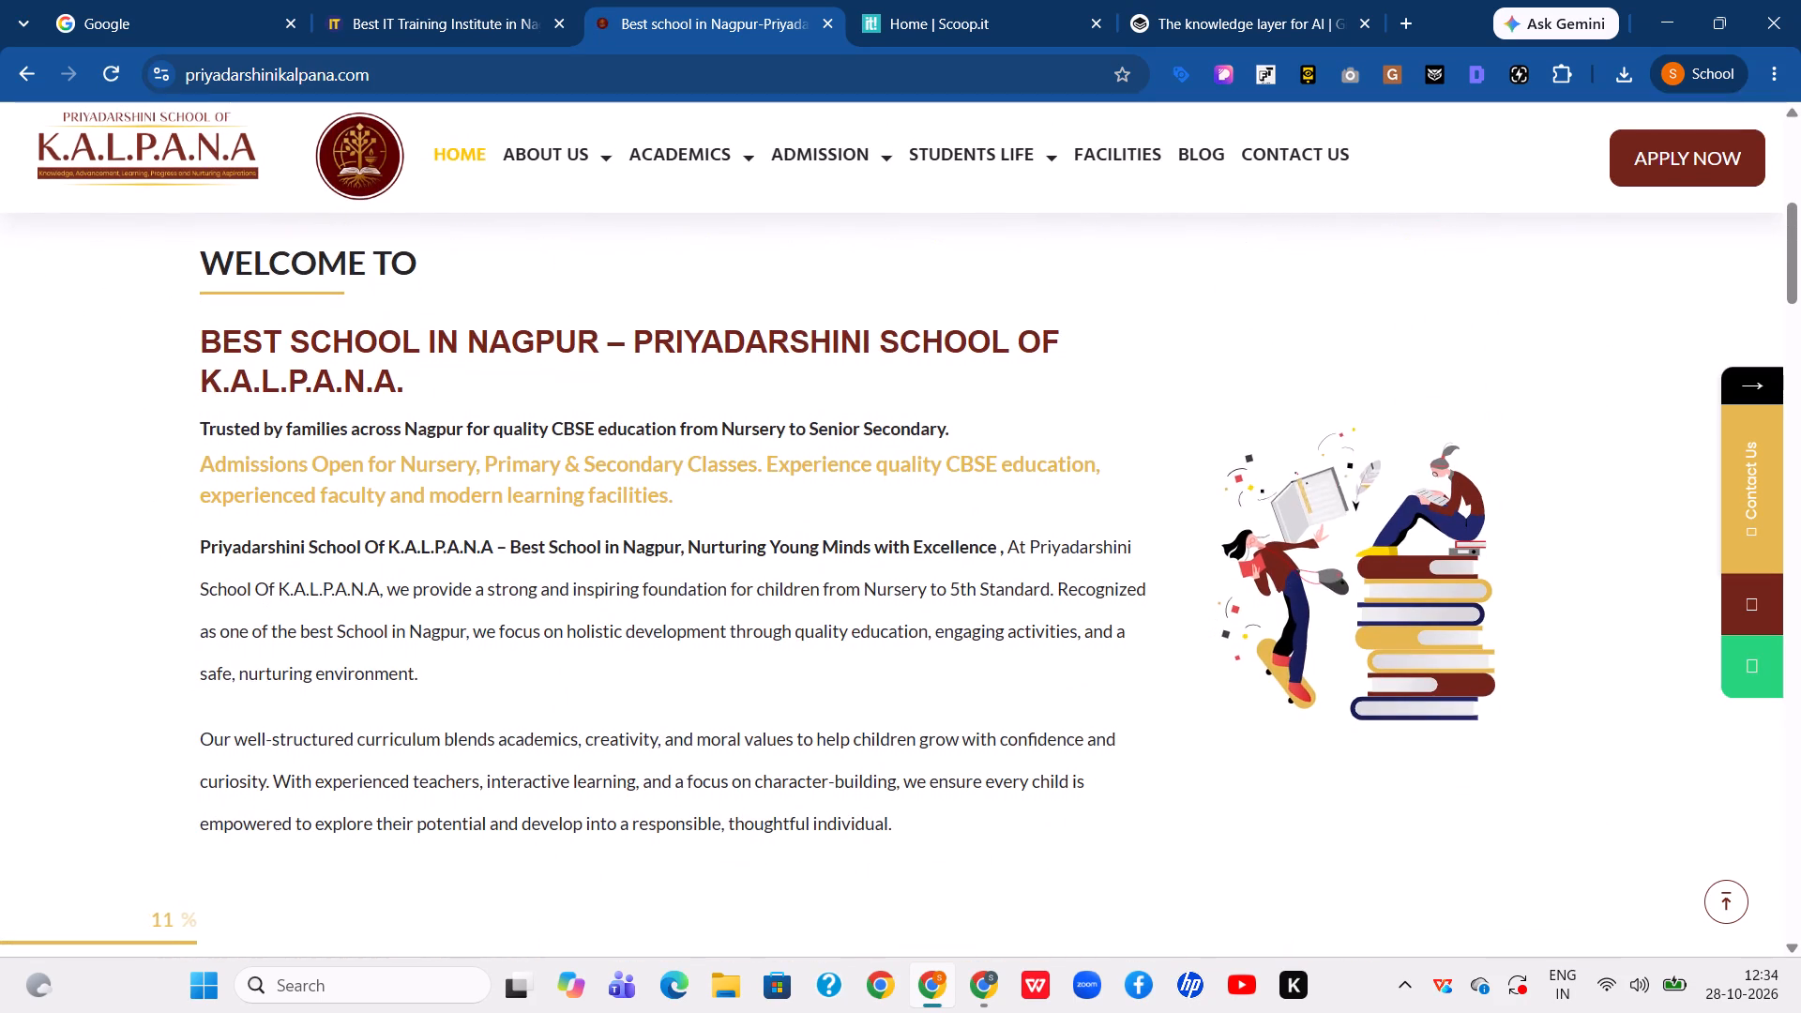
scroll(263, 632, "up", 1)
left_click(893, 0)
scroll(717, 473, "down", 4)
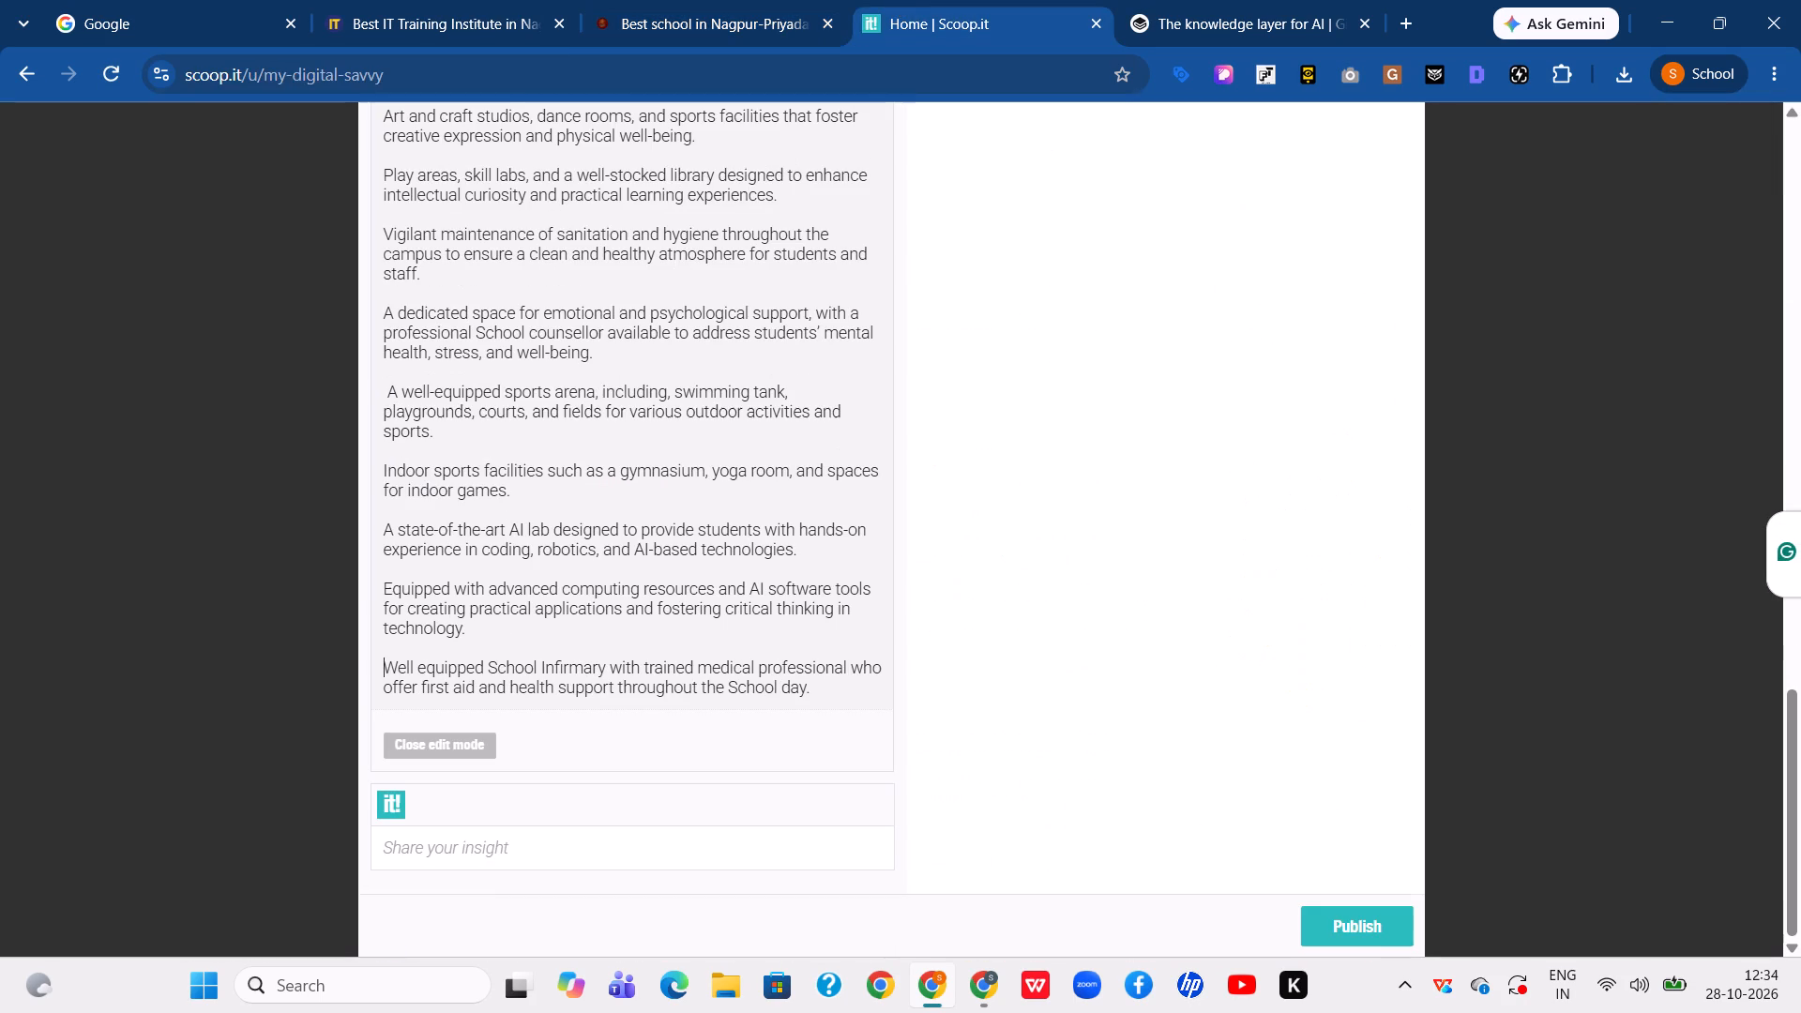
scroll(717, 473, "down", 2)
left_click(495, 846)
key("ctrl+v")
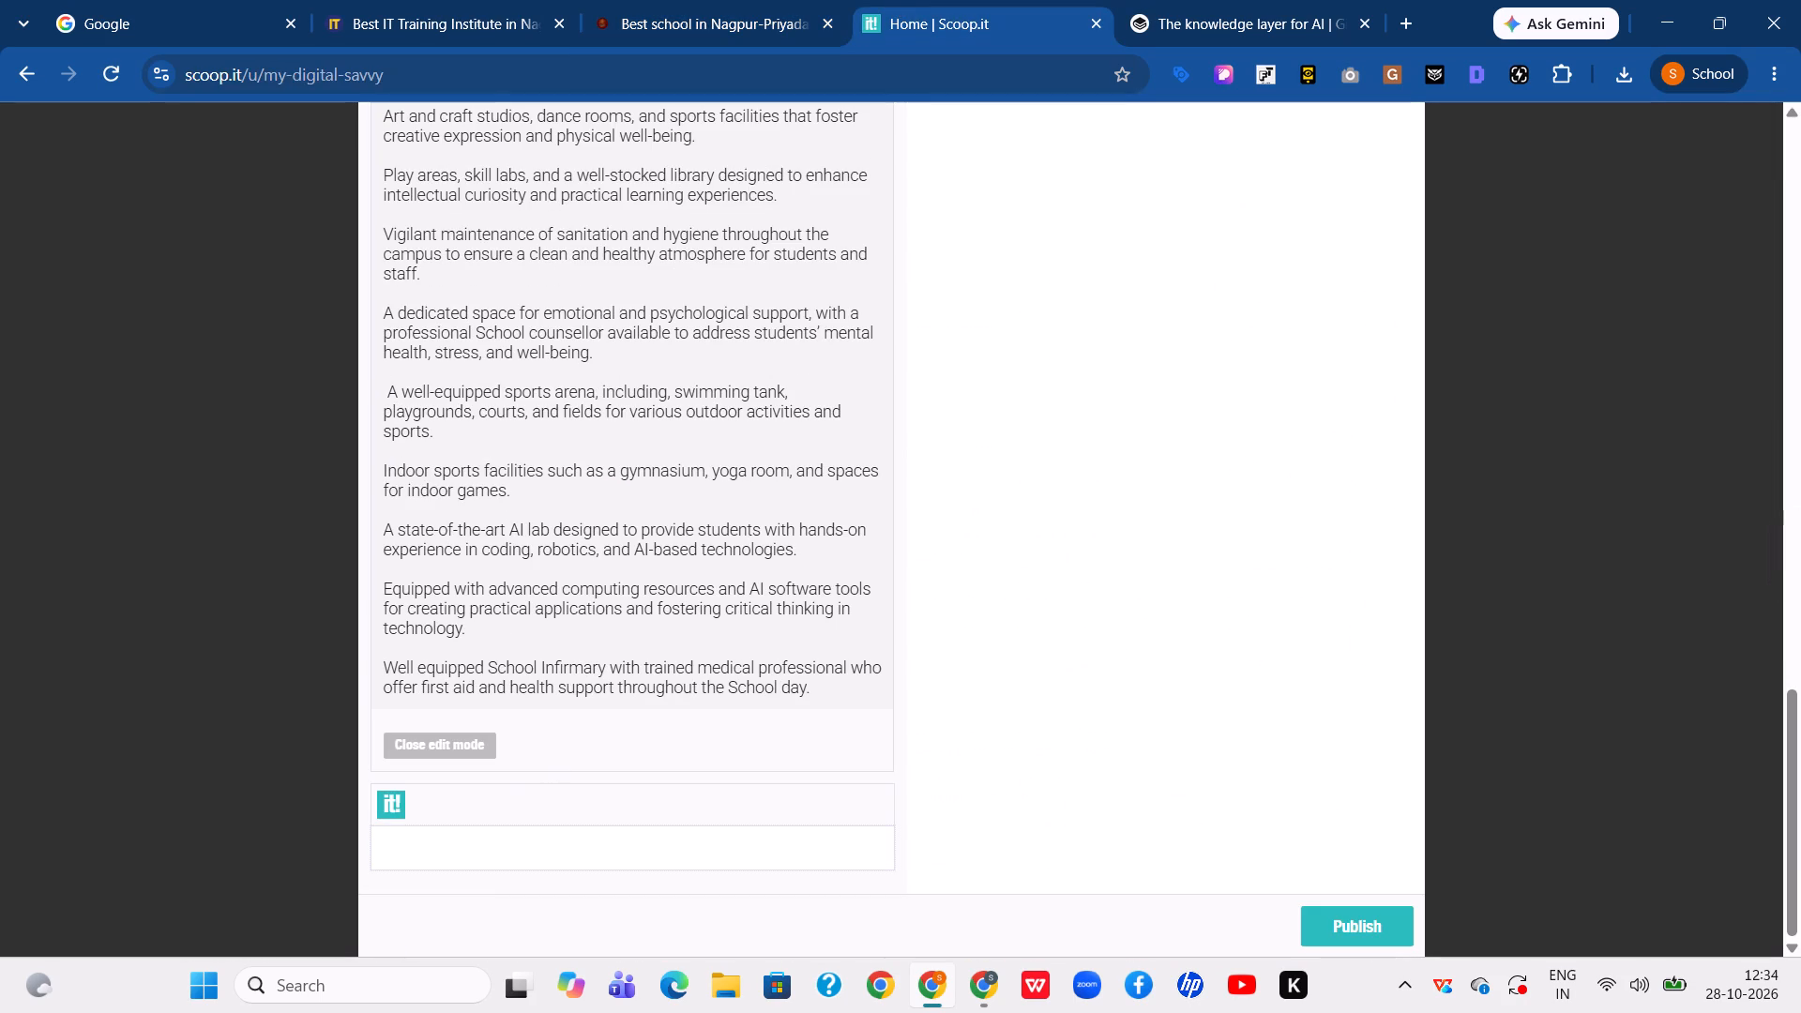
left_click(495, 846)
key("ctrl+v")
Tag the scoop with #bestschoolsinnagpur, #primaryschoolinnagpur and #topschoolsinnagpur.
scroll(495, 846, "up", 9)
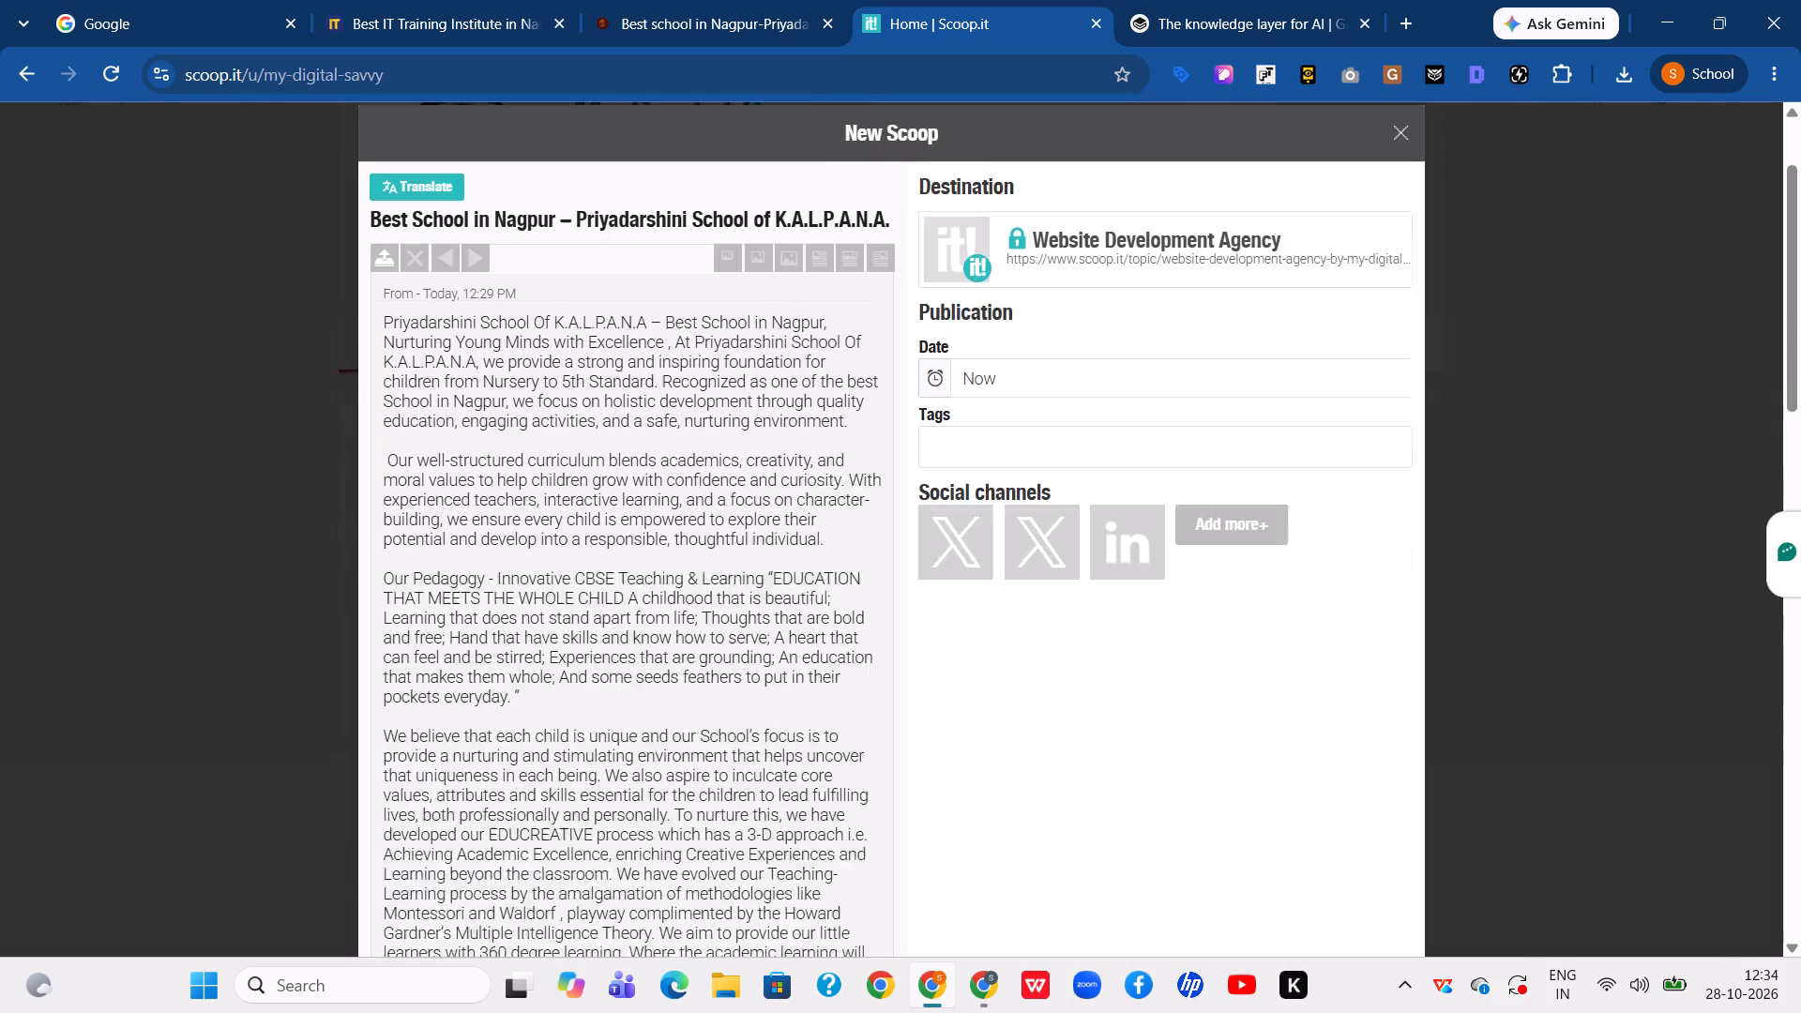
left_click(946, 575)
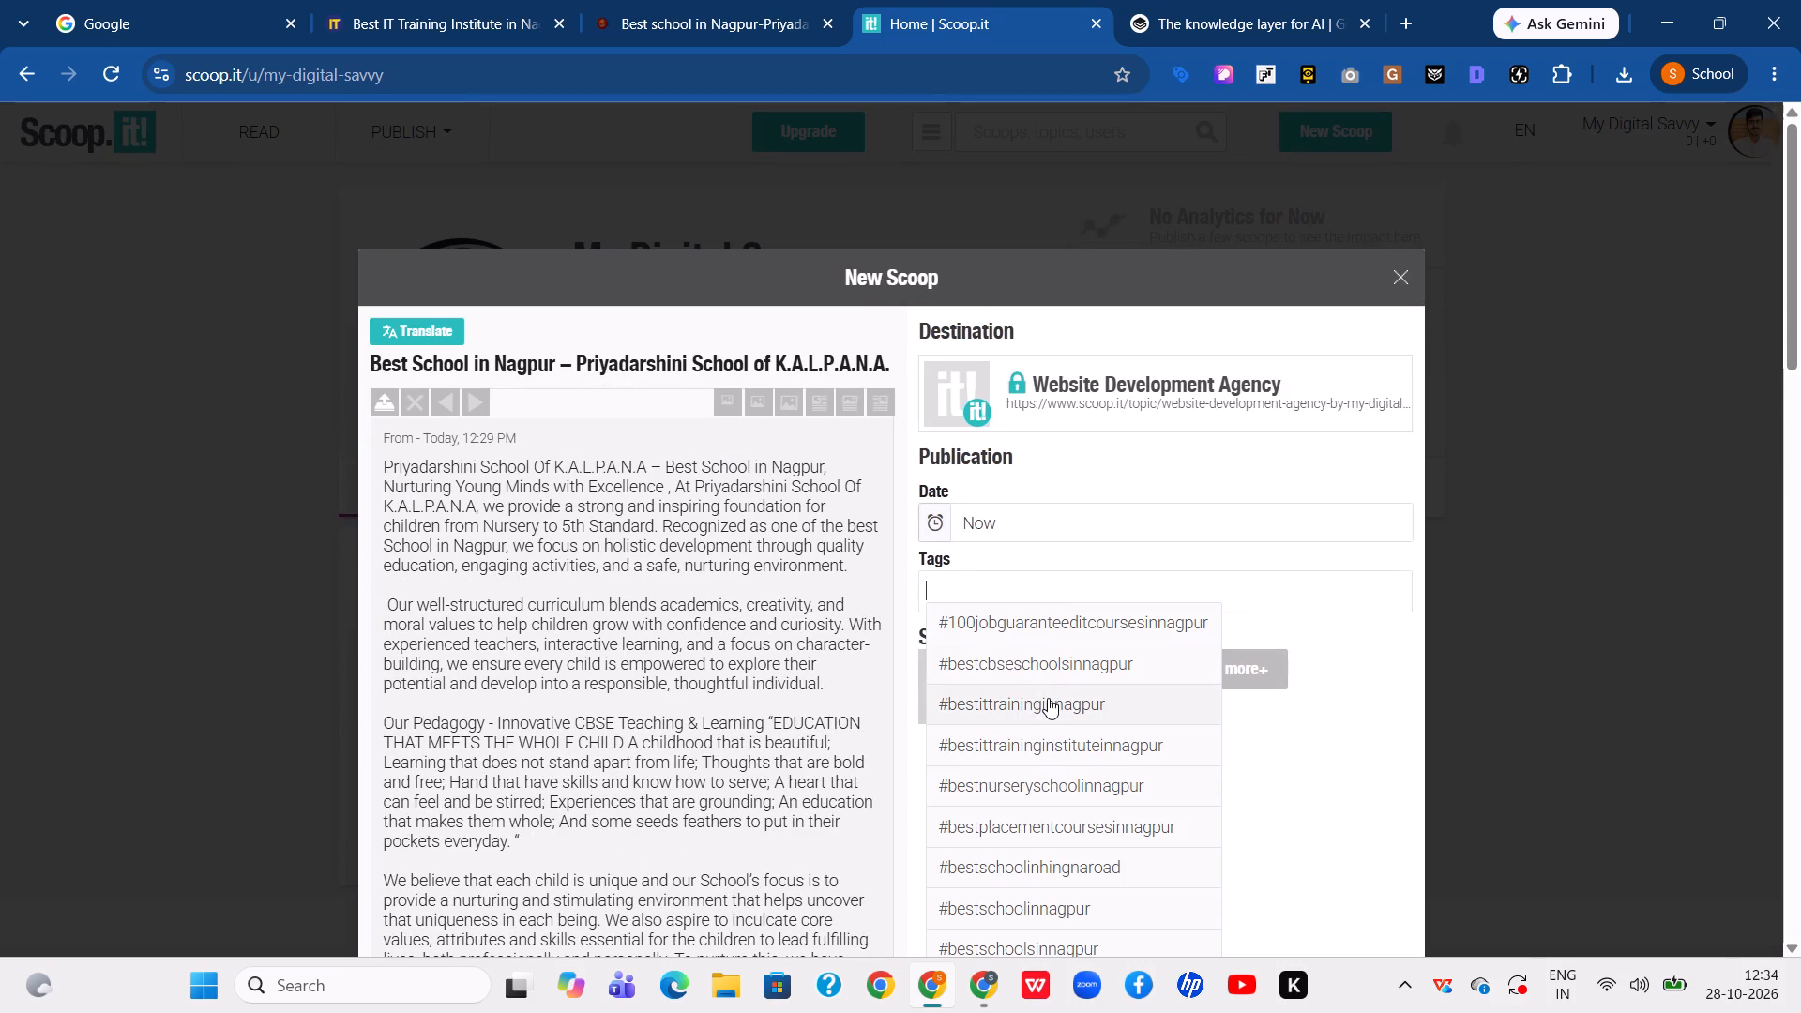
type("#bes")
type("tsch")
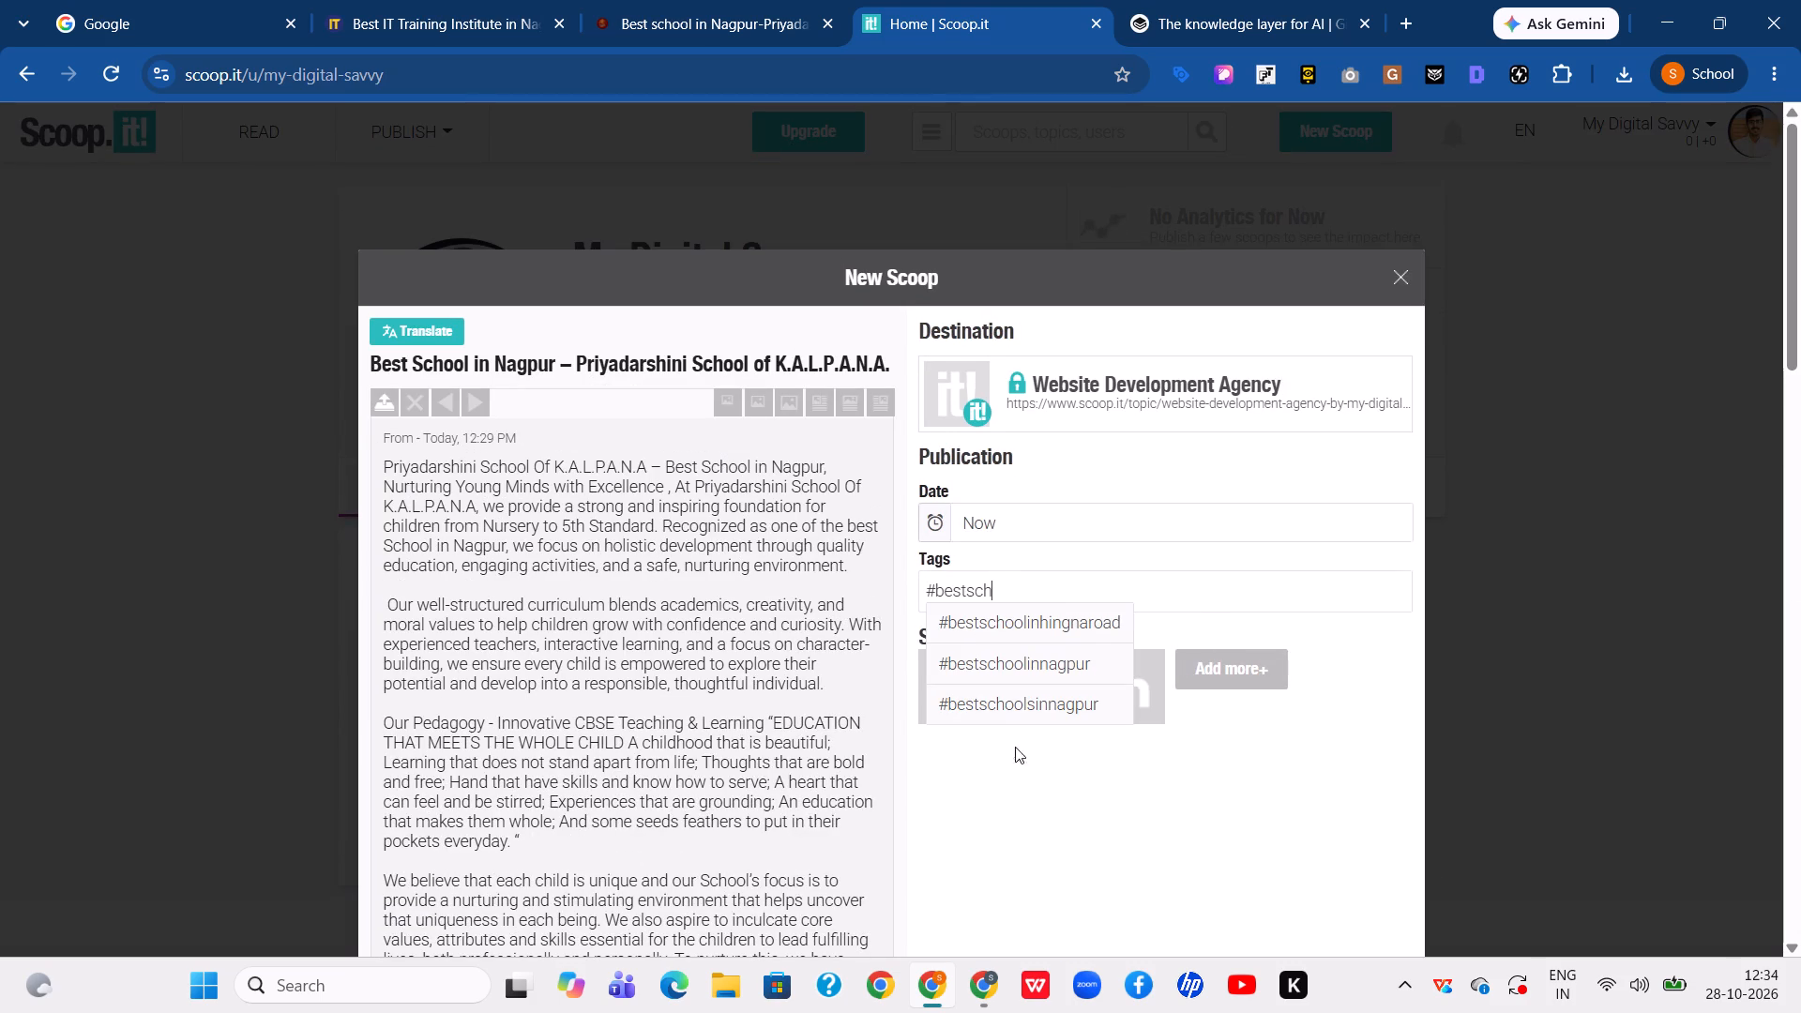
left_click(1007, 706)
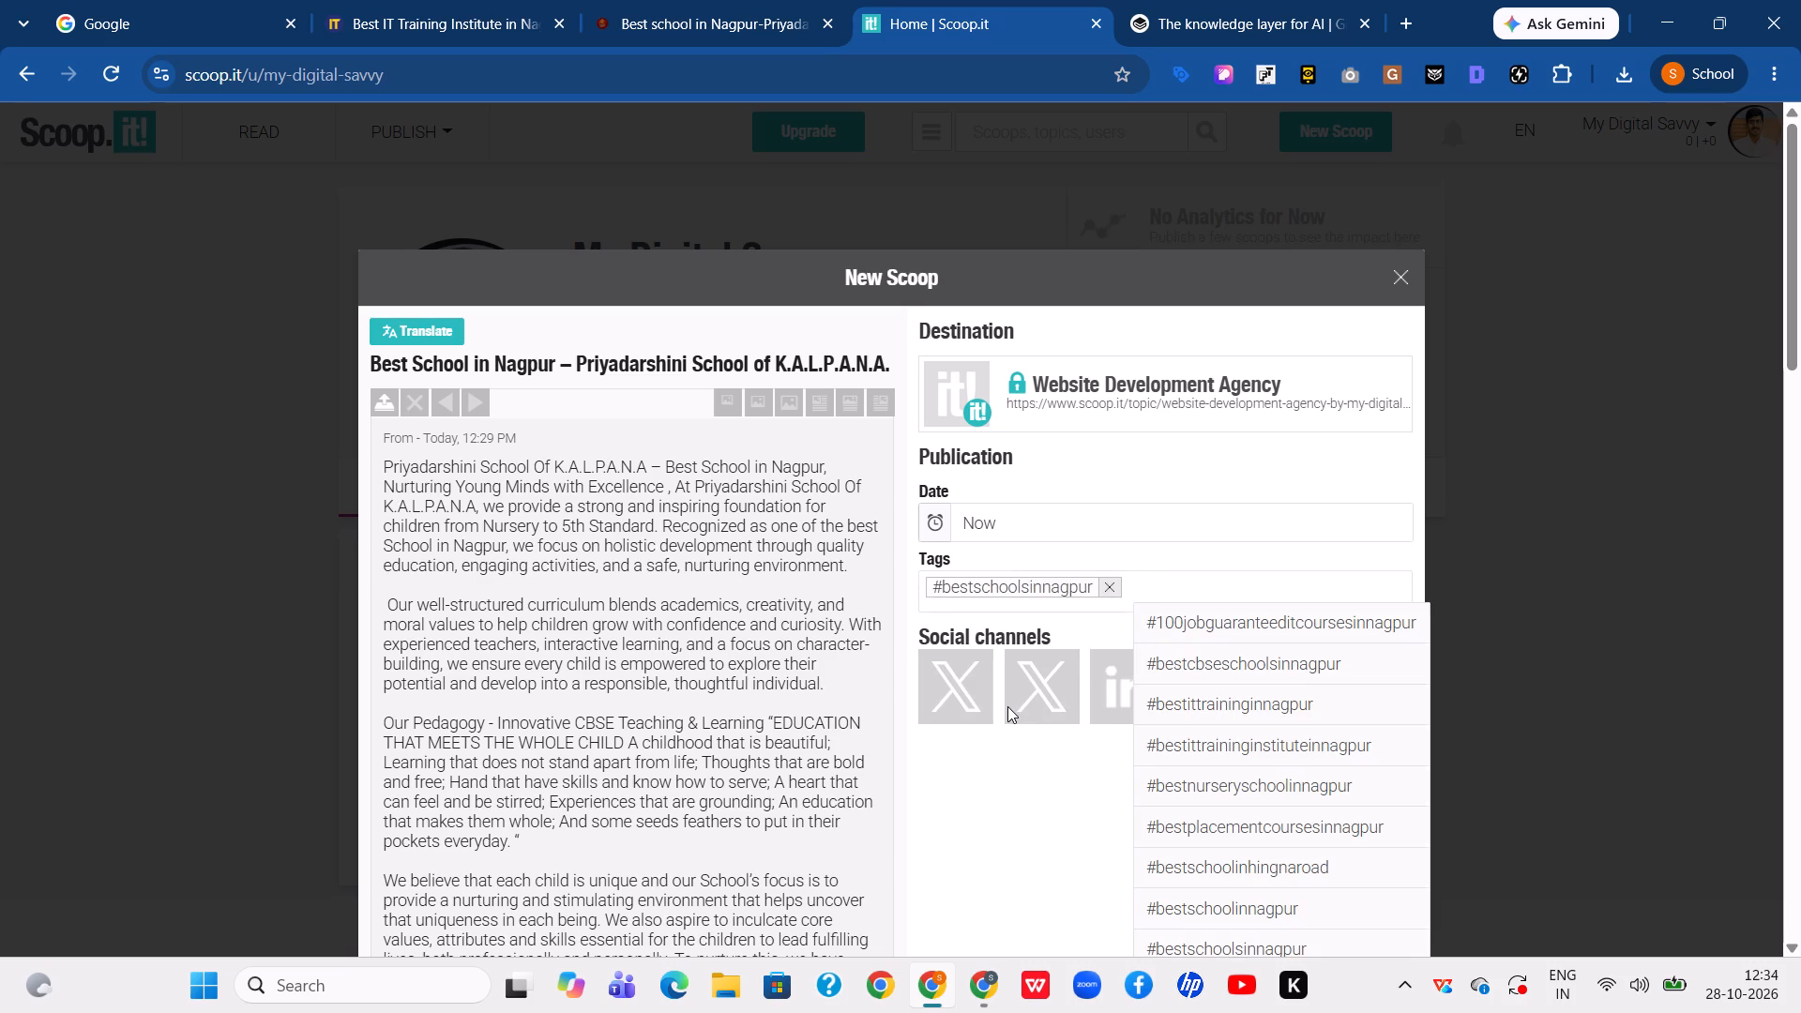
type("#primary")
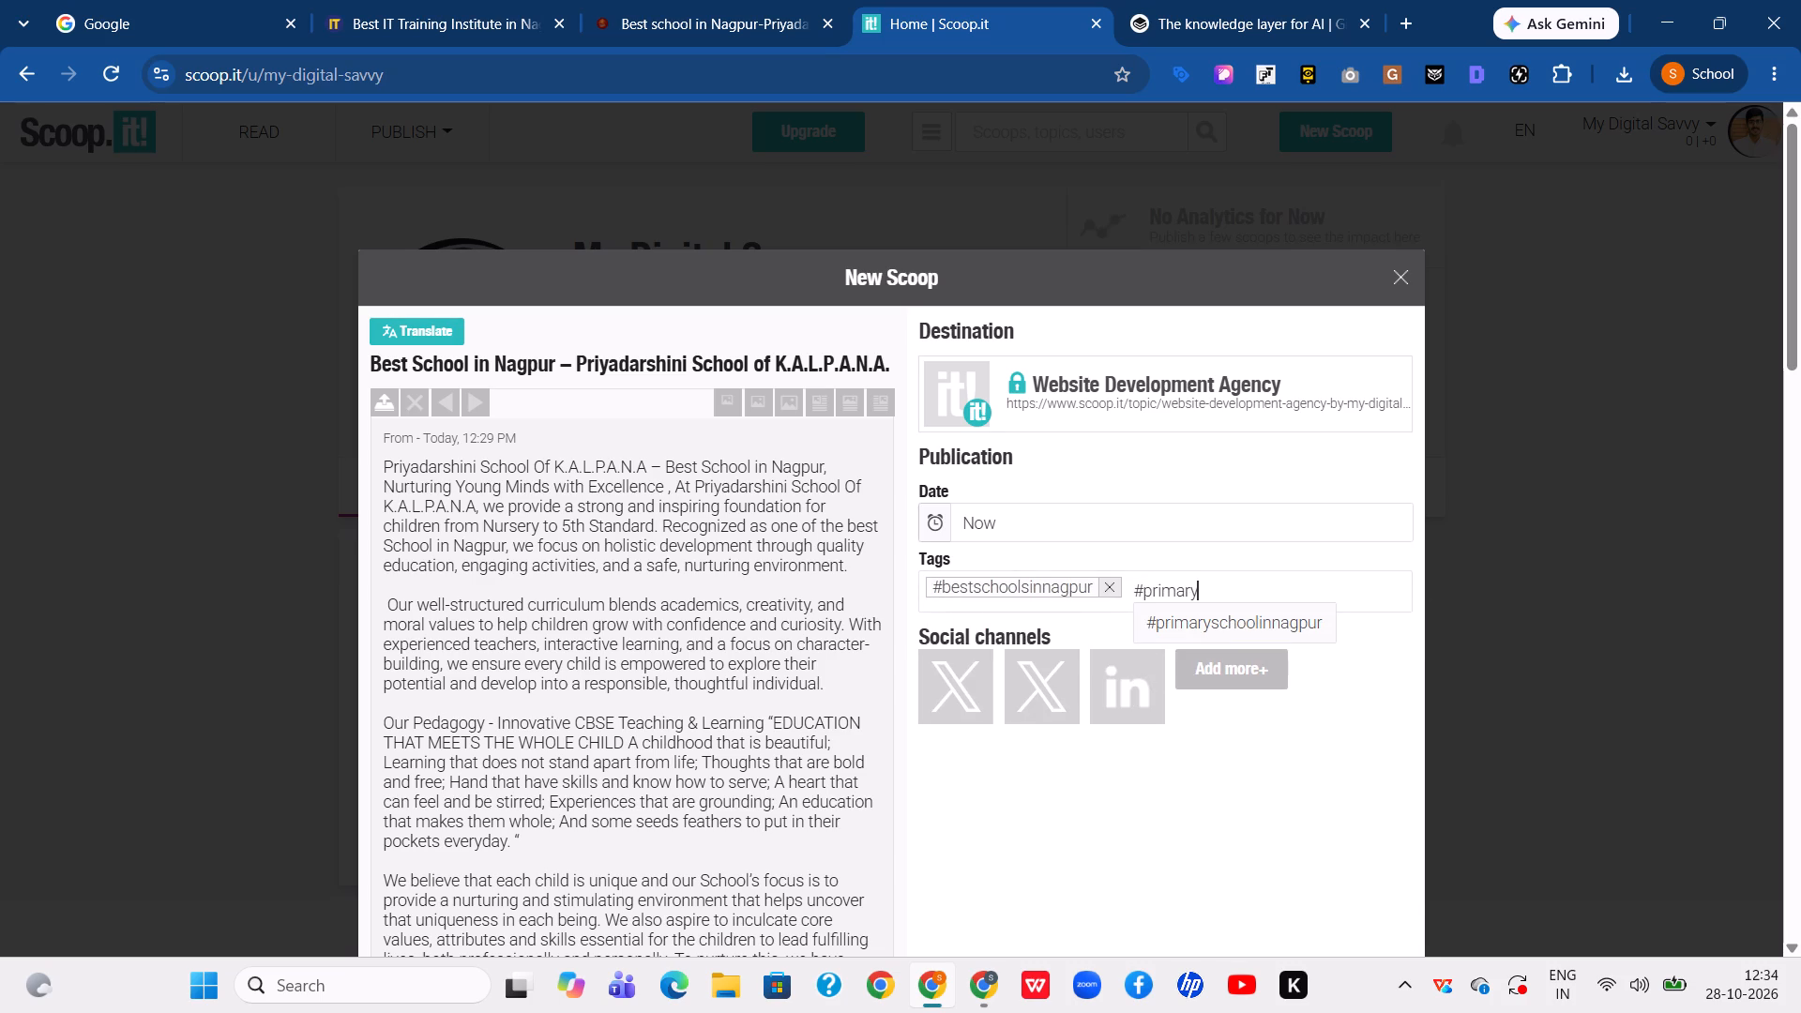
left_click(1202, 617)
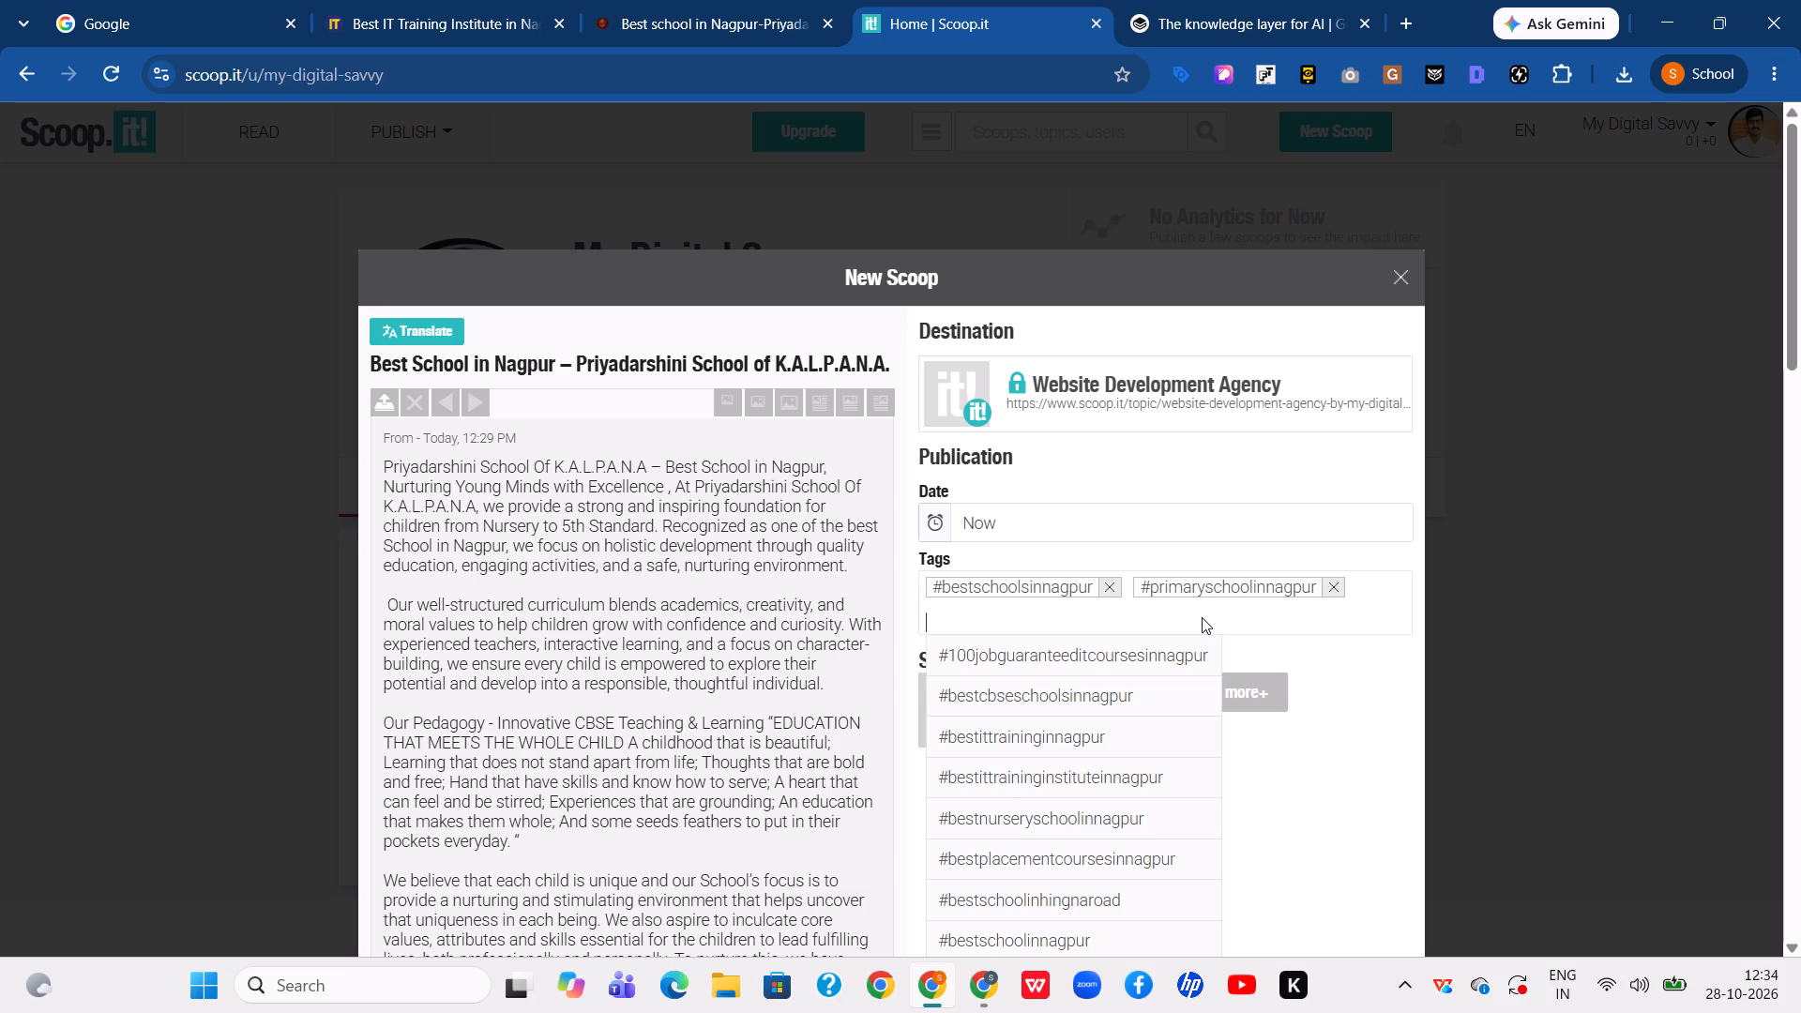
type("#topsc")
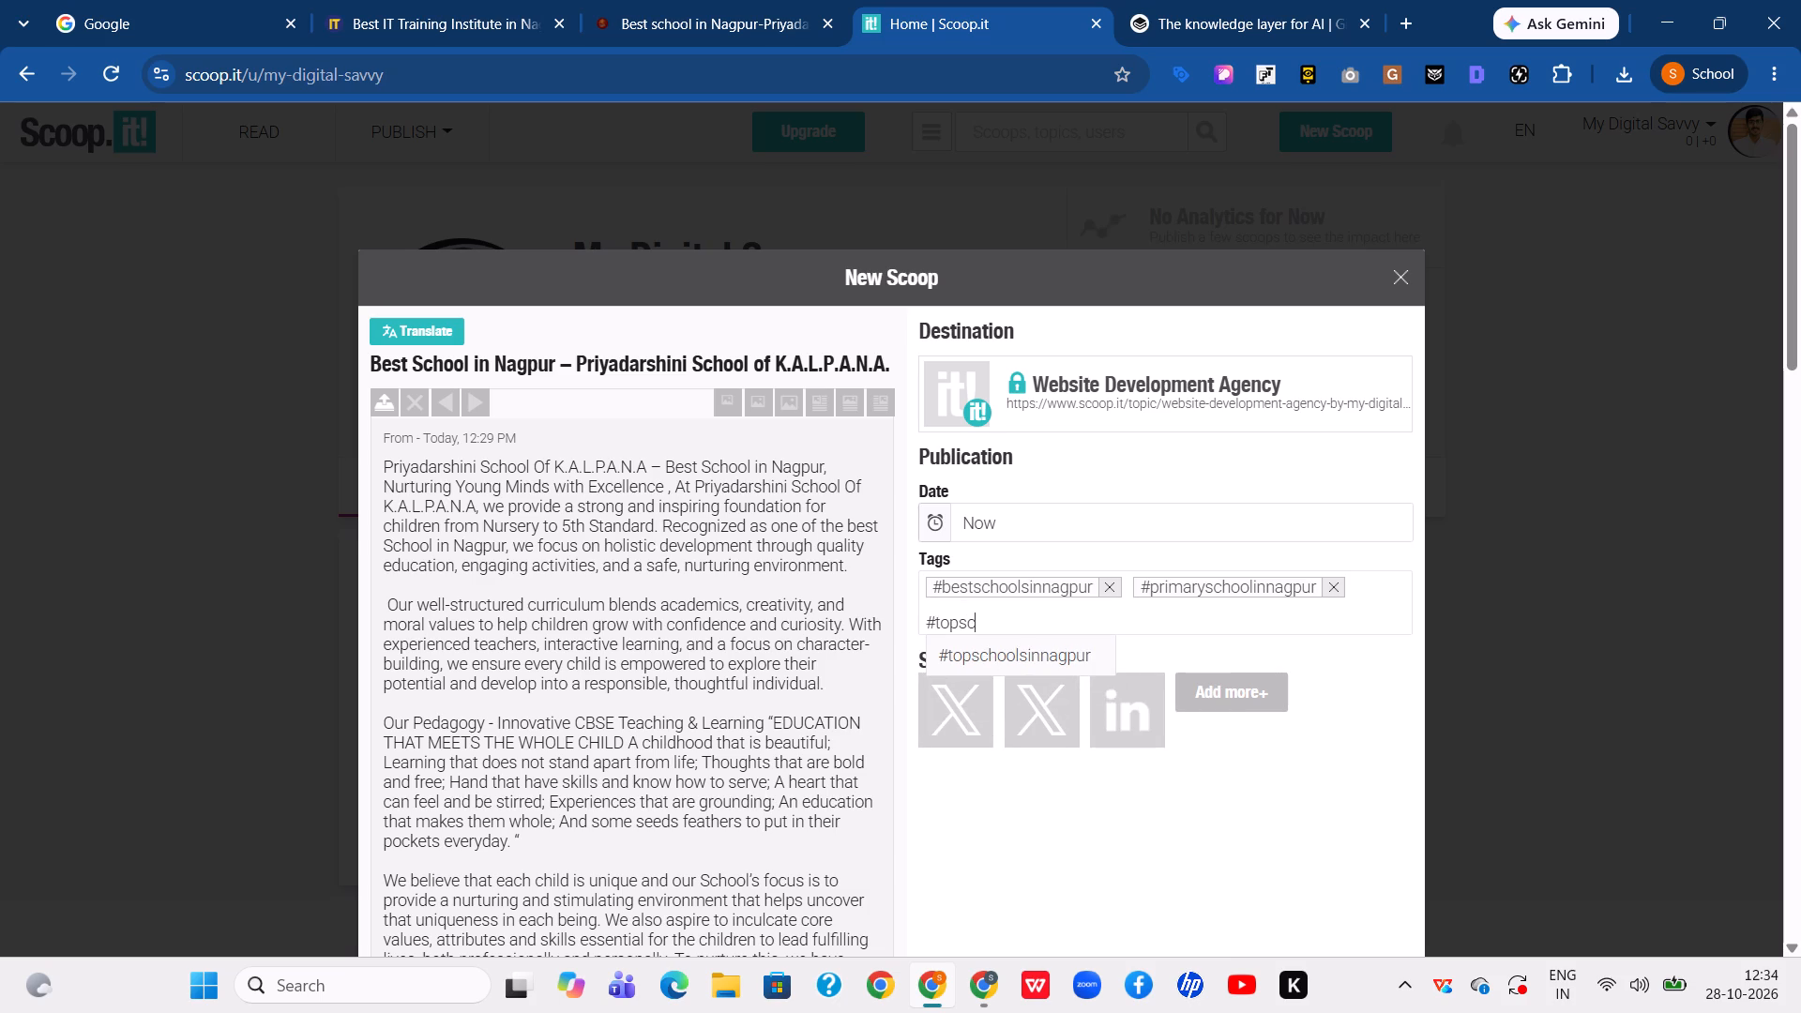
left_click(993, 640)
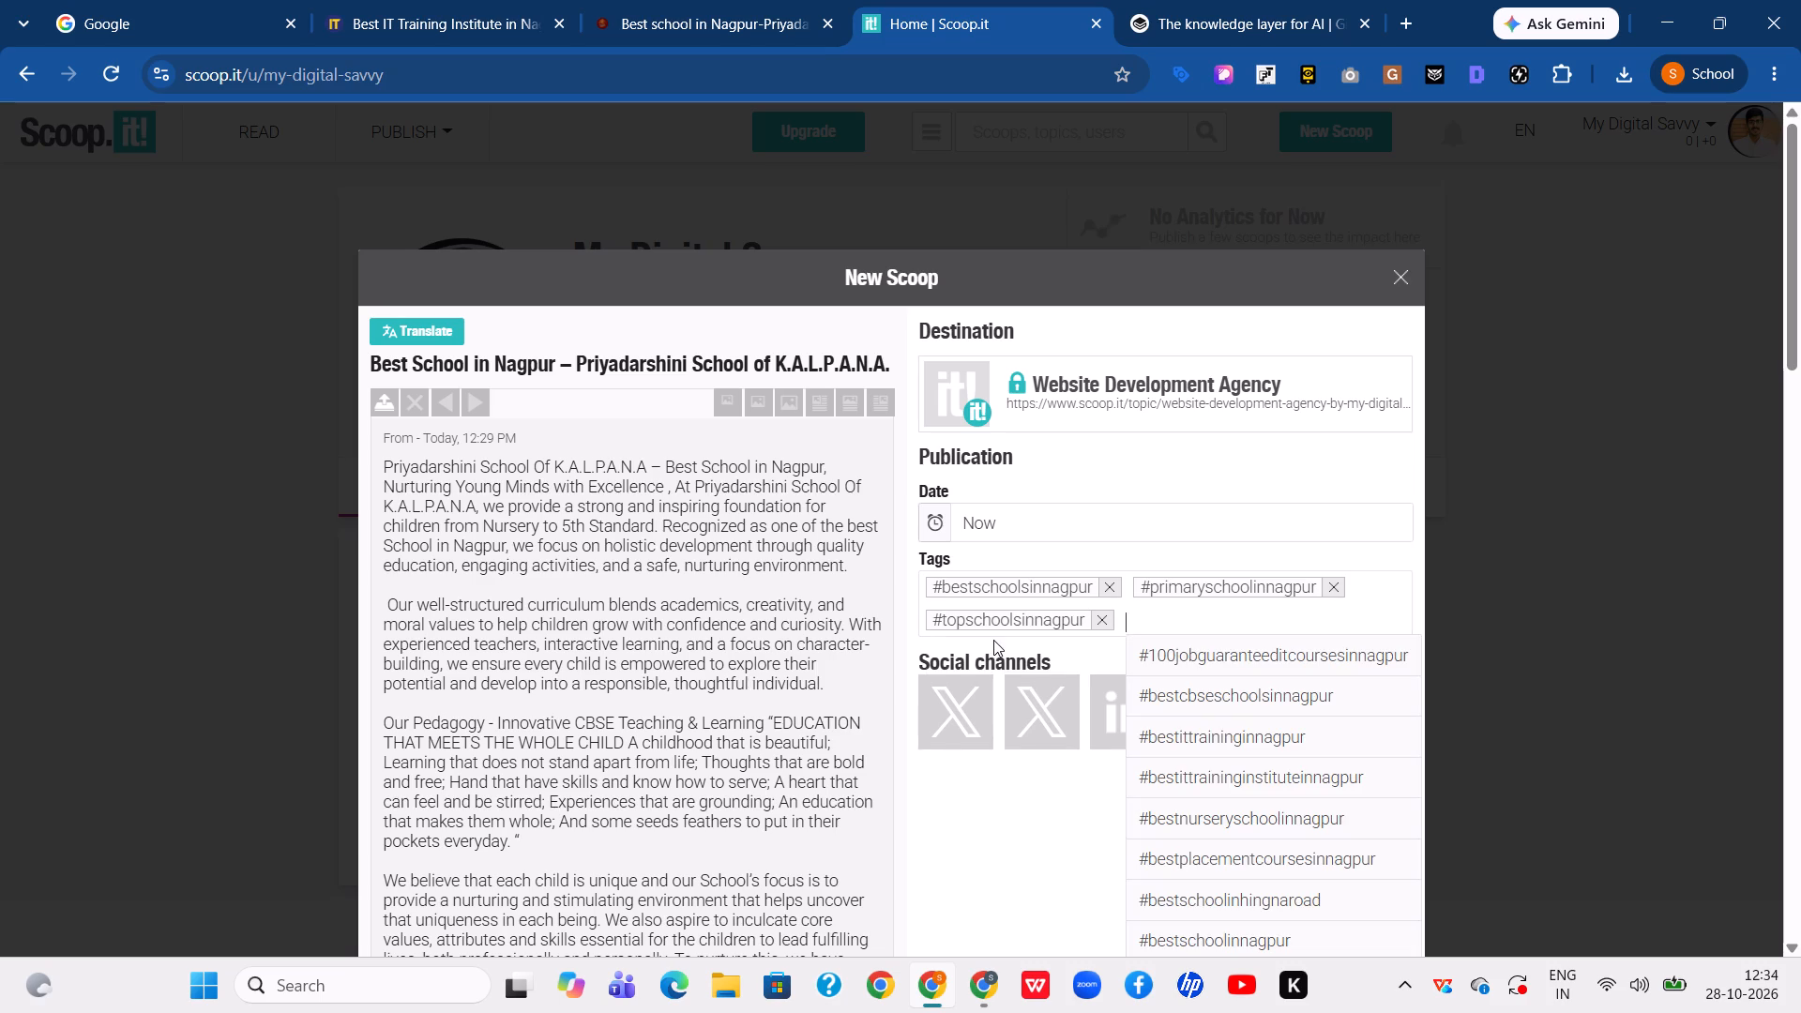
Add the tags #bestnurseryschoolinnagpur, #bestcbseschoolsinnagpur, #topcbseschoolsinnagpur, #kindergartenschoolinnagpur and #bestschoolinhingnaroad to the scoop.
key("shift+numbersign")
type("bestnurserysc")
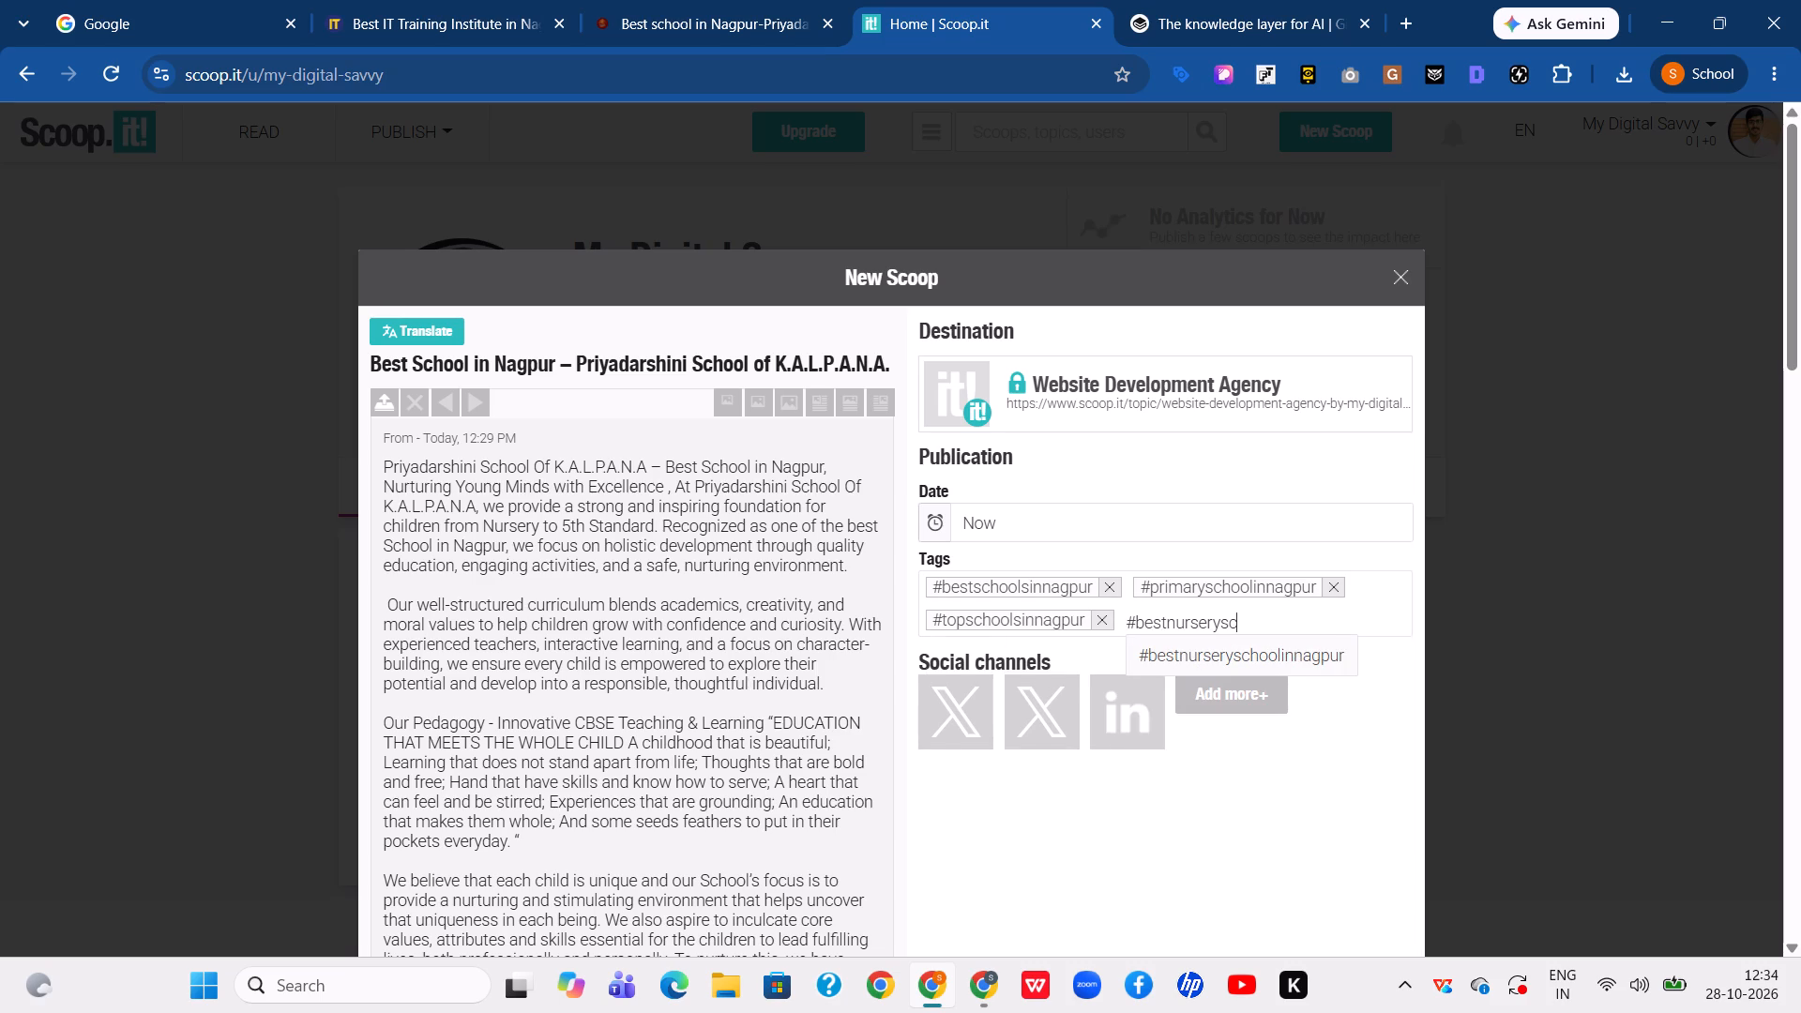
left_click(1163, 652)
type("#bestcbseschoolsinnagpur,")
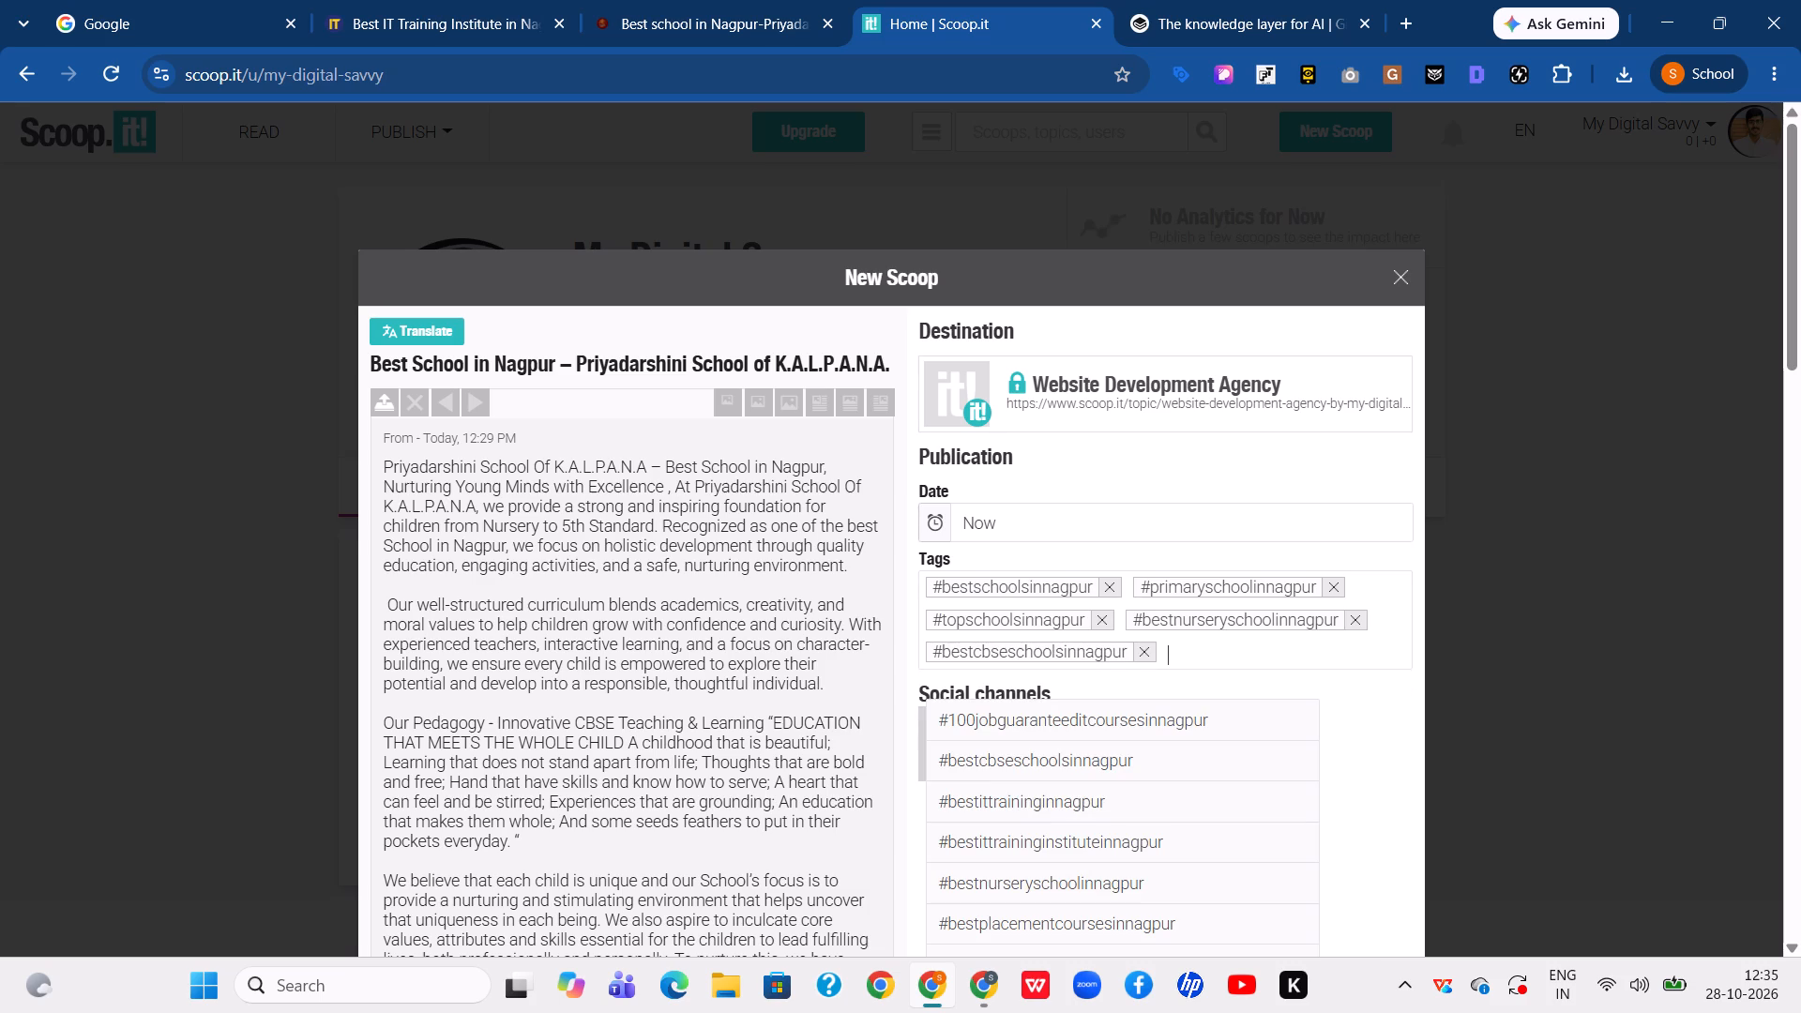
type("#topcbseschoolsinnago")
key("BackSpace")
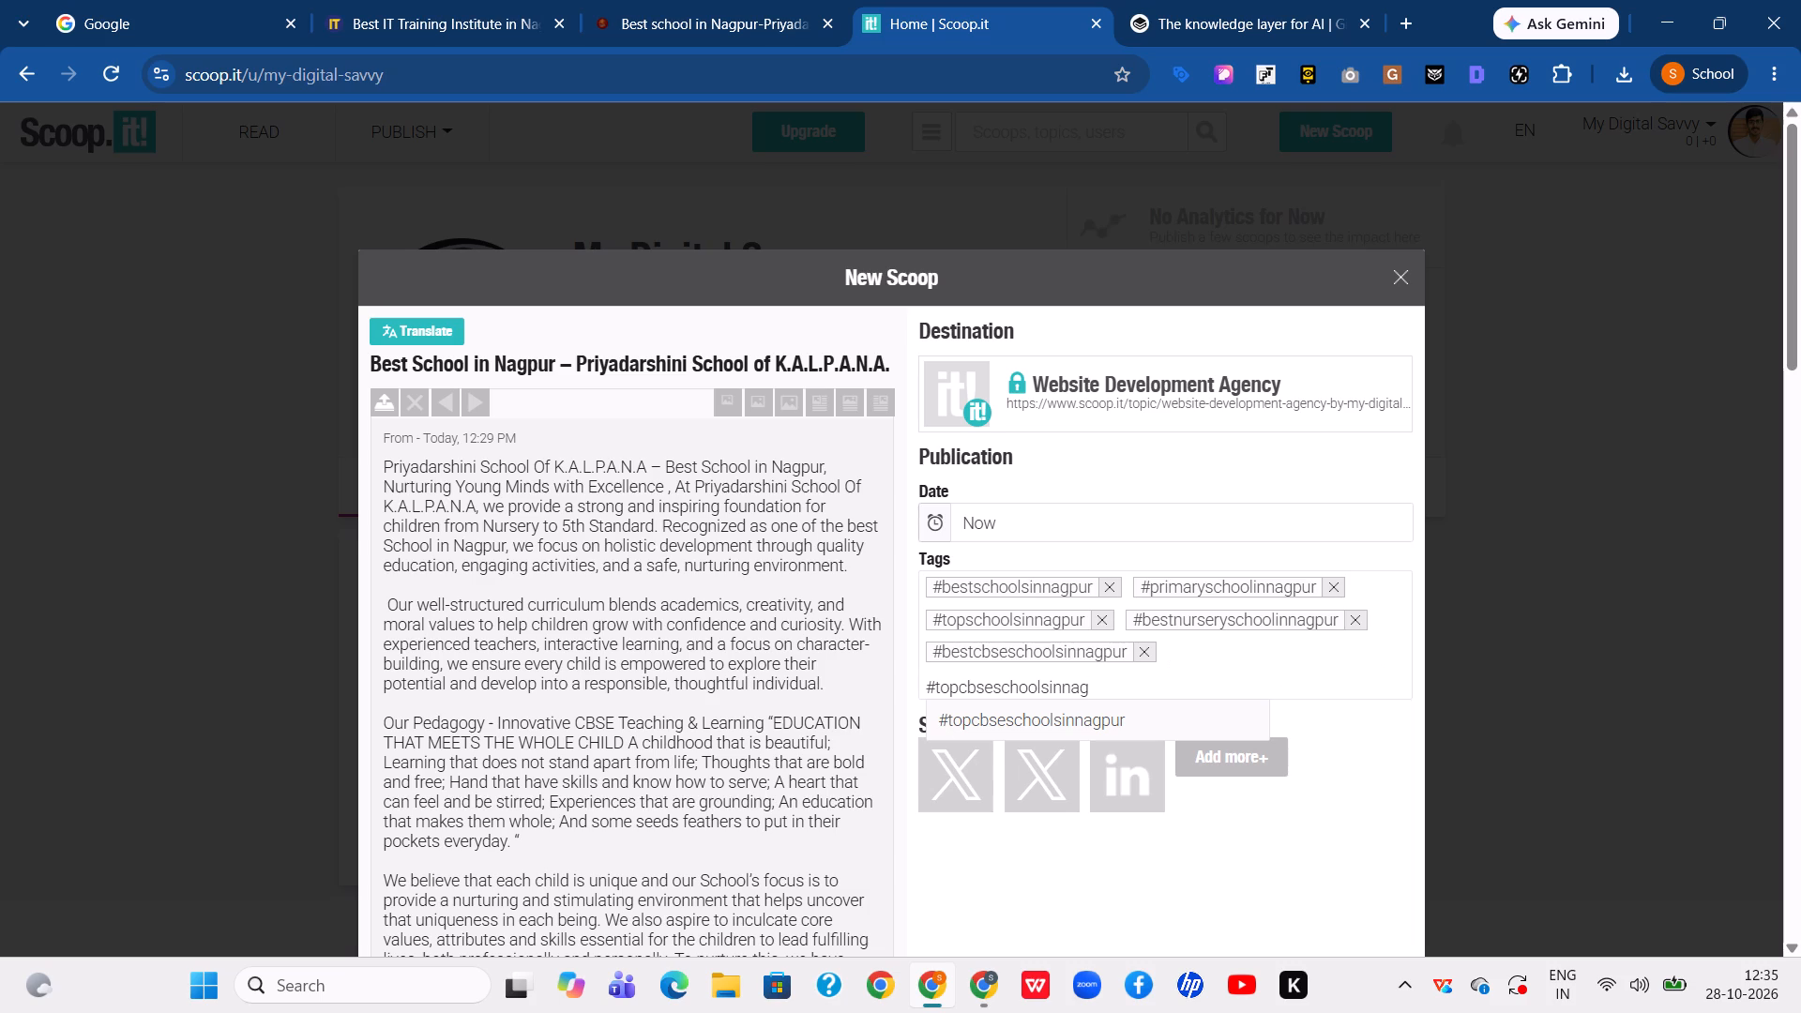
left_click(1018, 708)
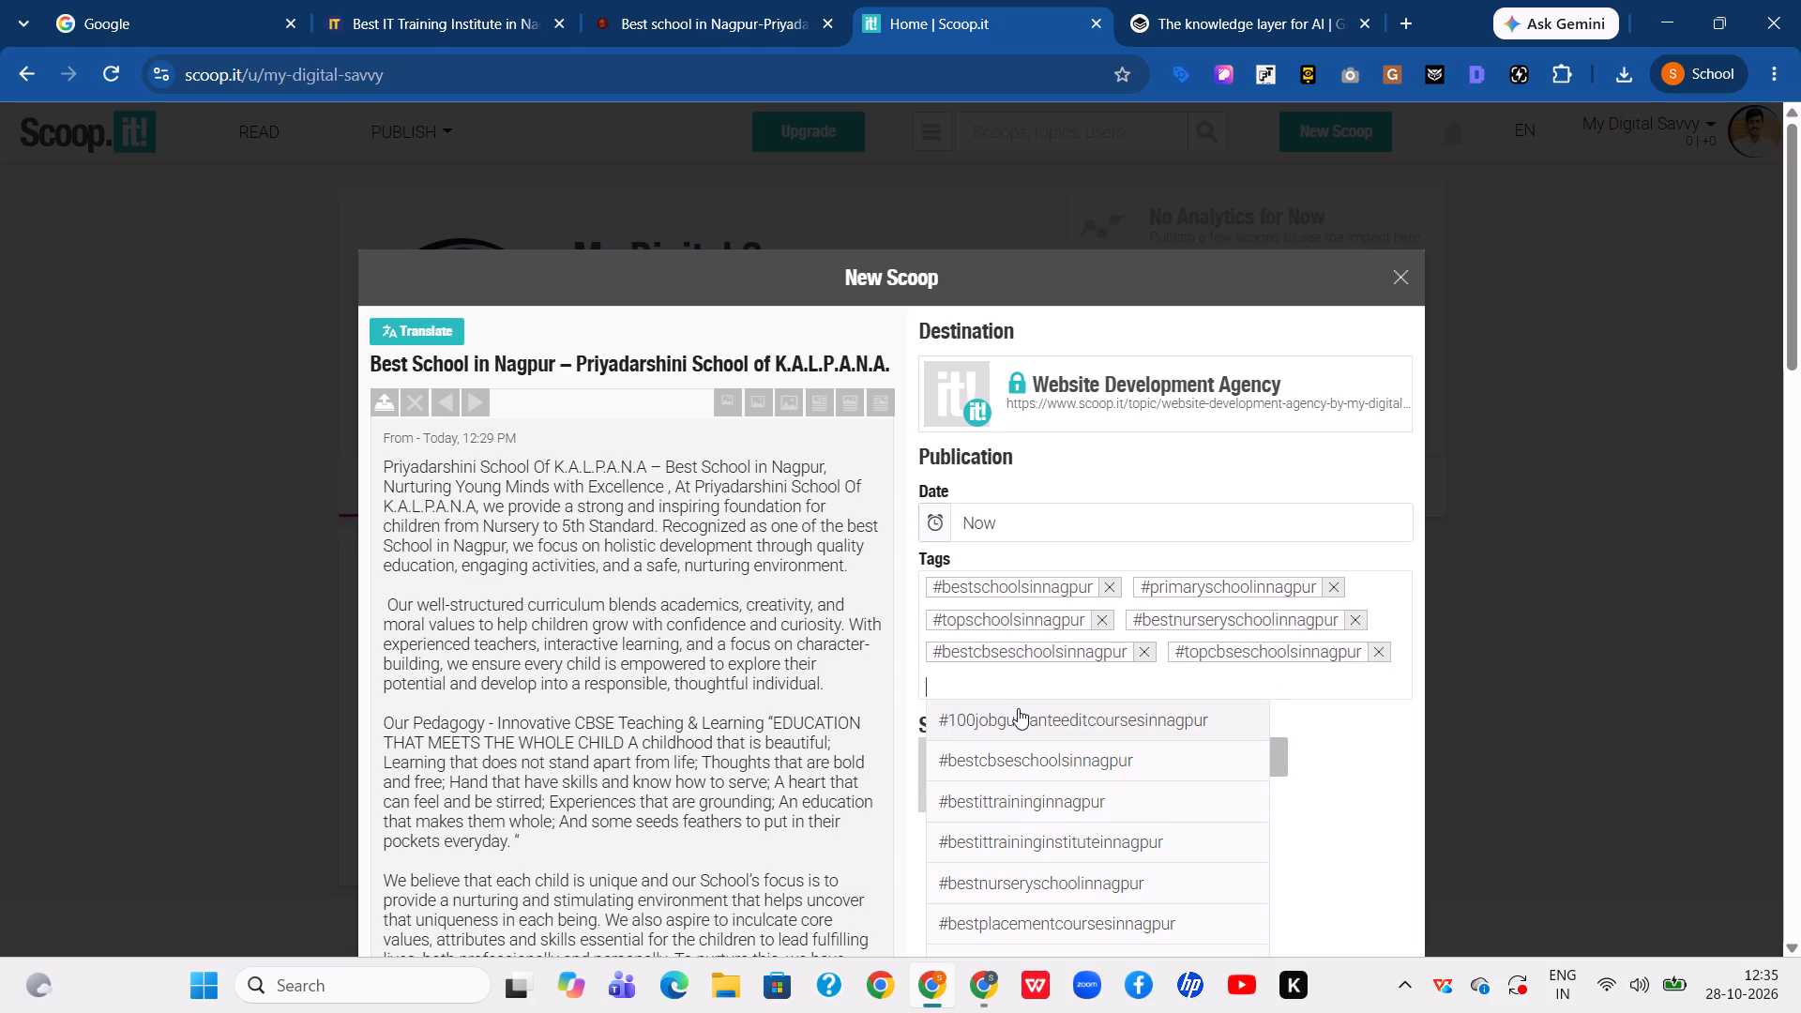
type("#kindergartenschoolinnagpur,#")
type("bestschoolin")
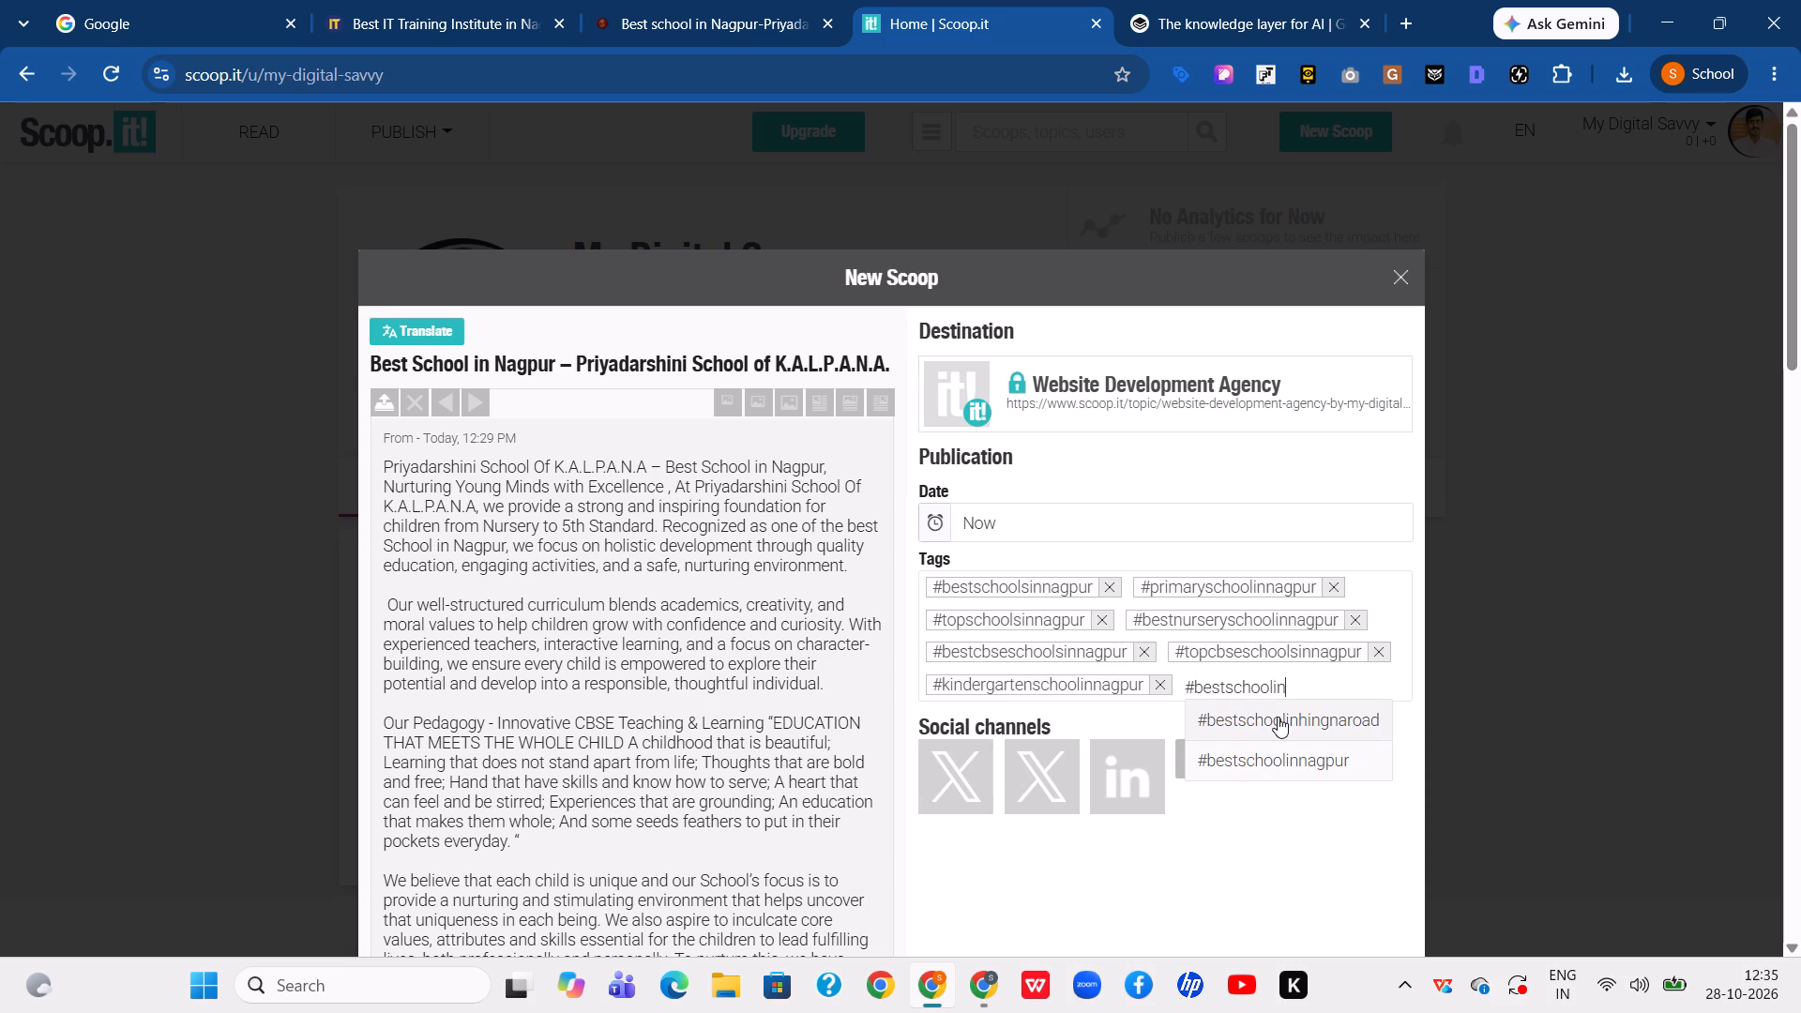
left_click(1278, 717)
Copy the scoop's entire formatted description.
left_click(670, 759)
key("ctrl+a")
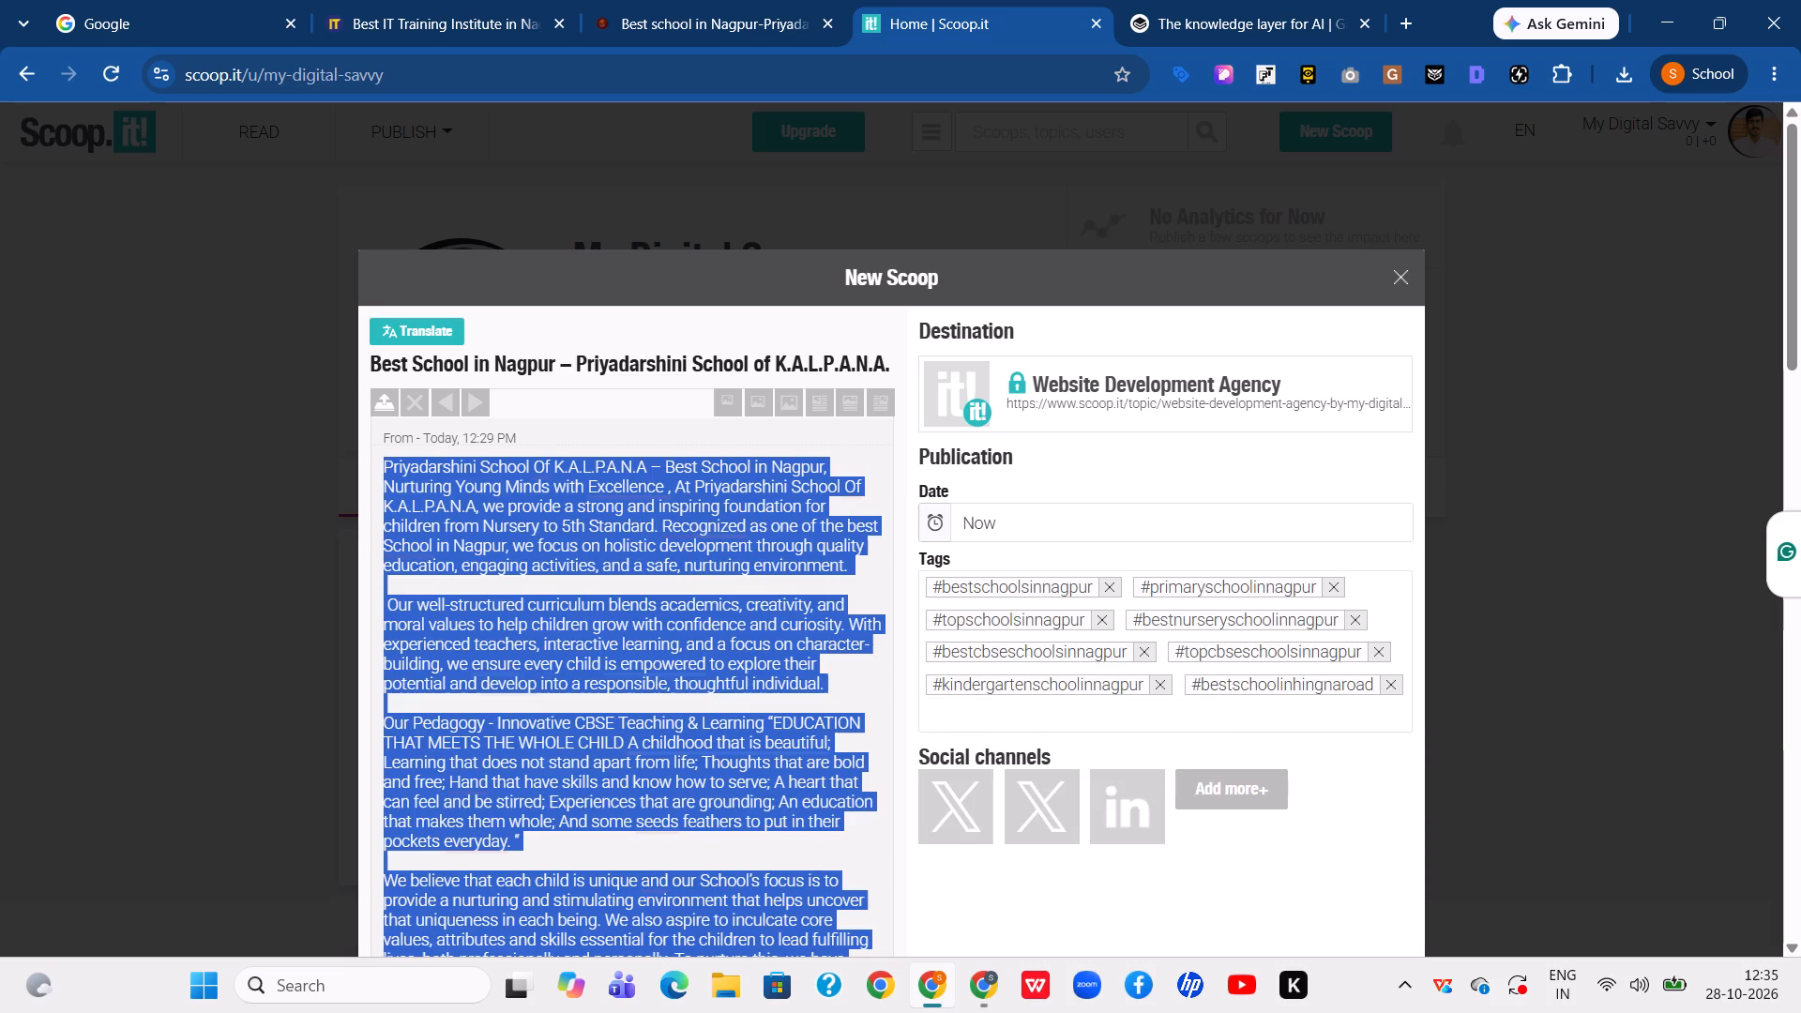
key("ctrl+c")
Publish the scoop to the Website Development Agency topic and open the published scoop.
scroll(670, 759, "down", 5)
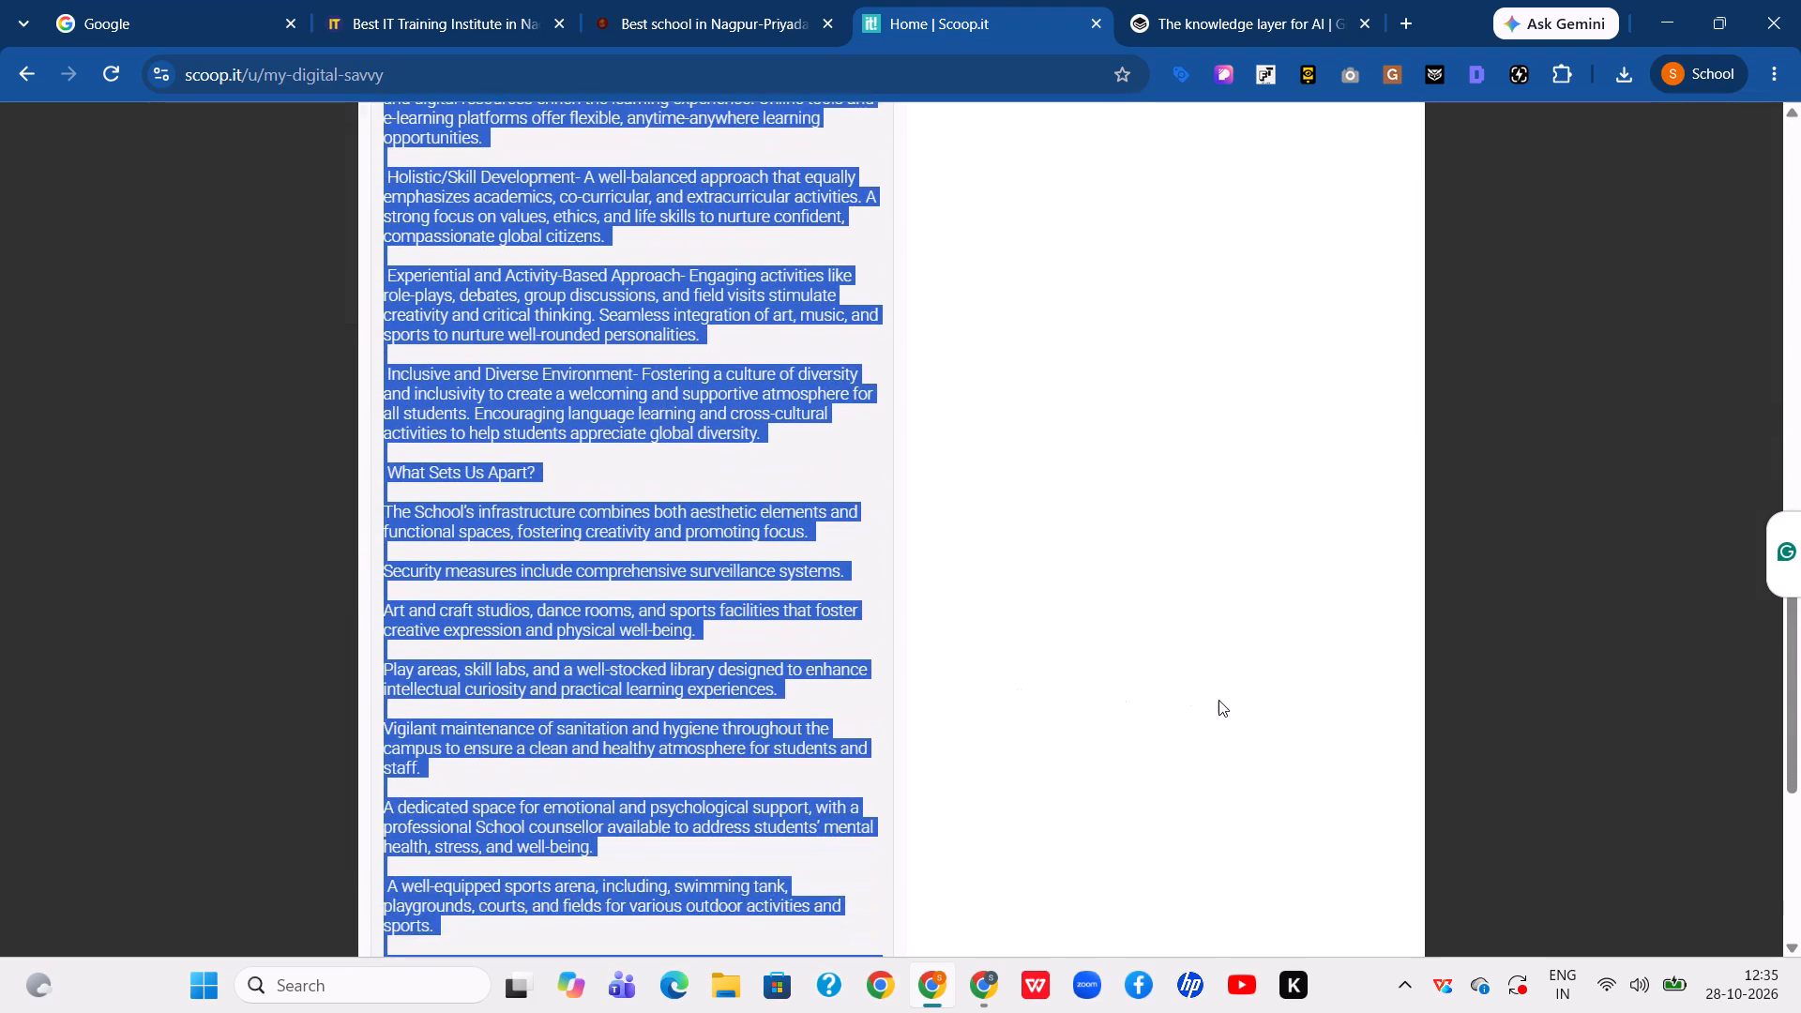
scroll(1218, 700, "down", 6)
left_click(1355, 916)
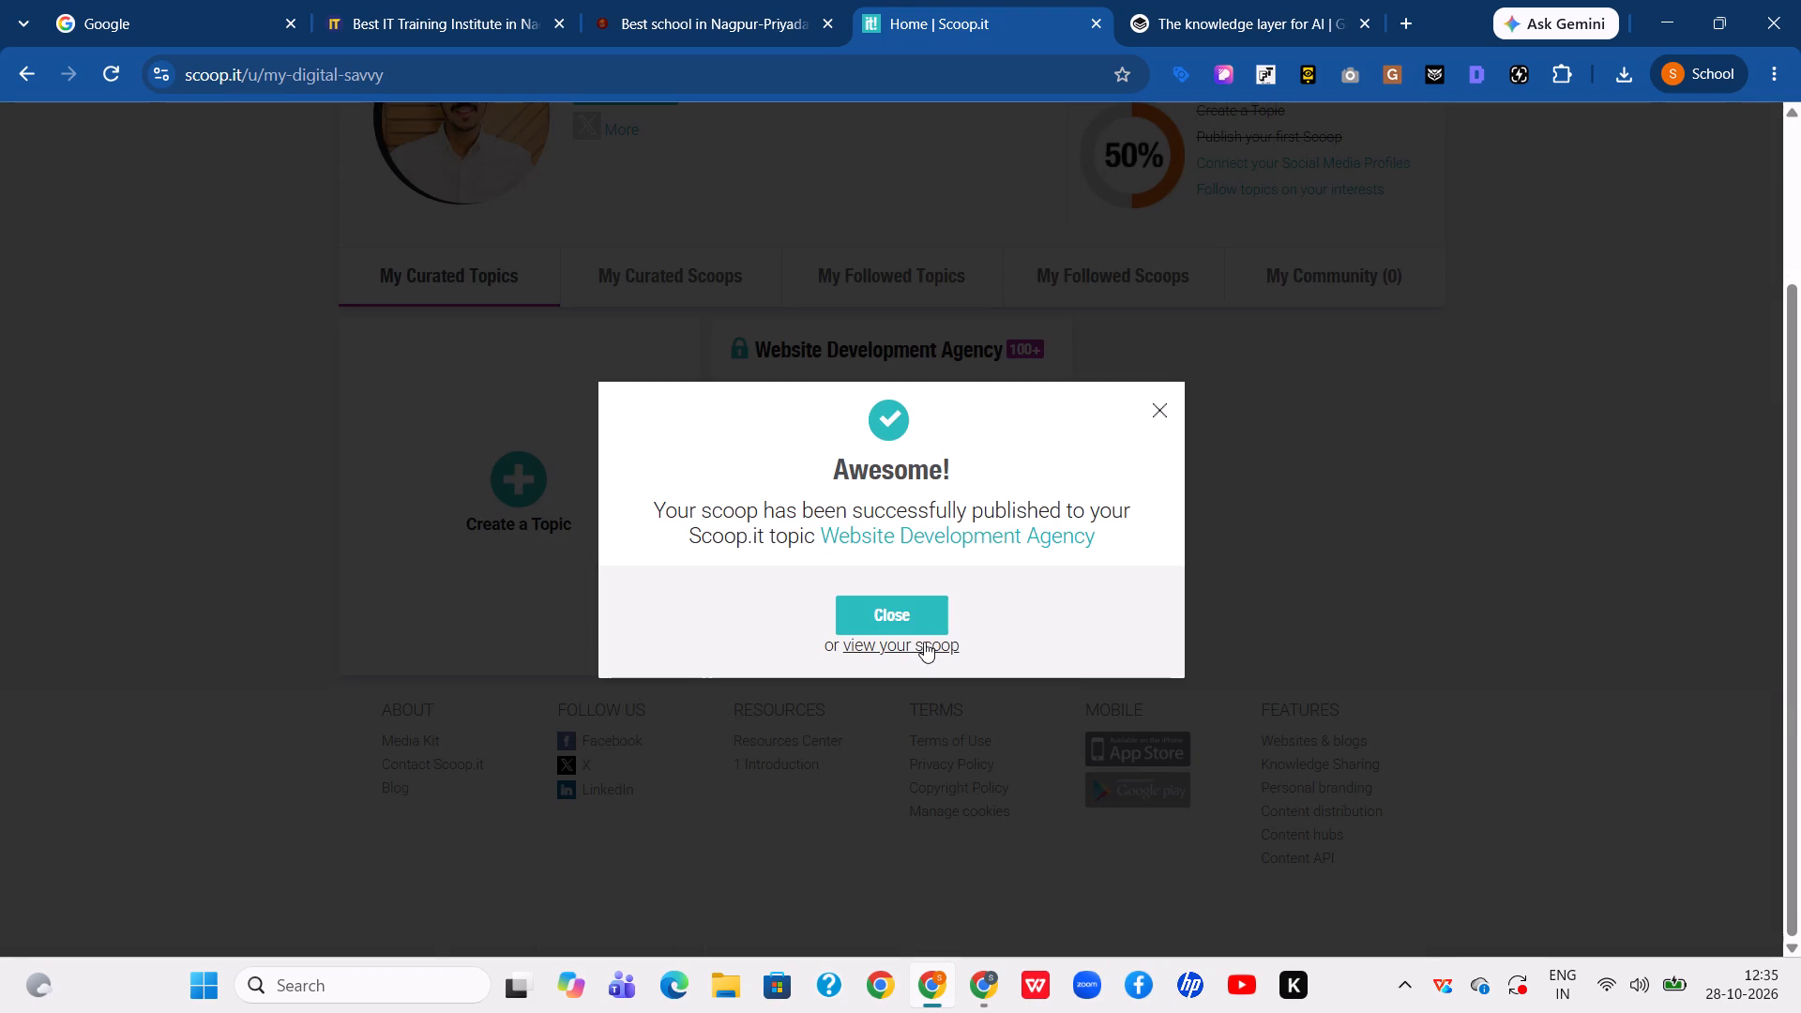
left_click(924, 643)
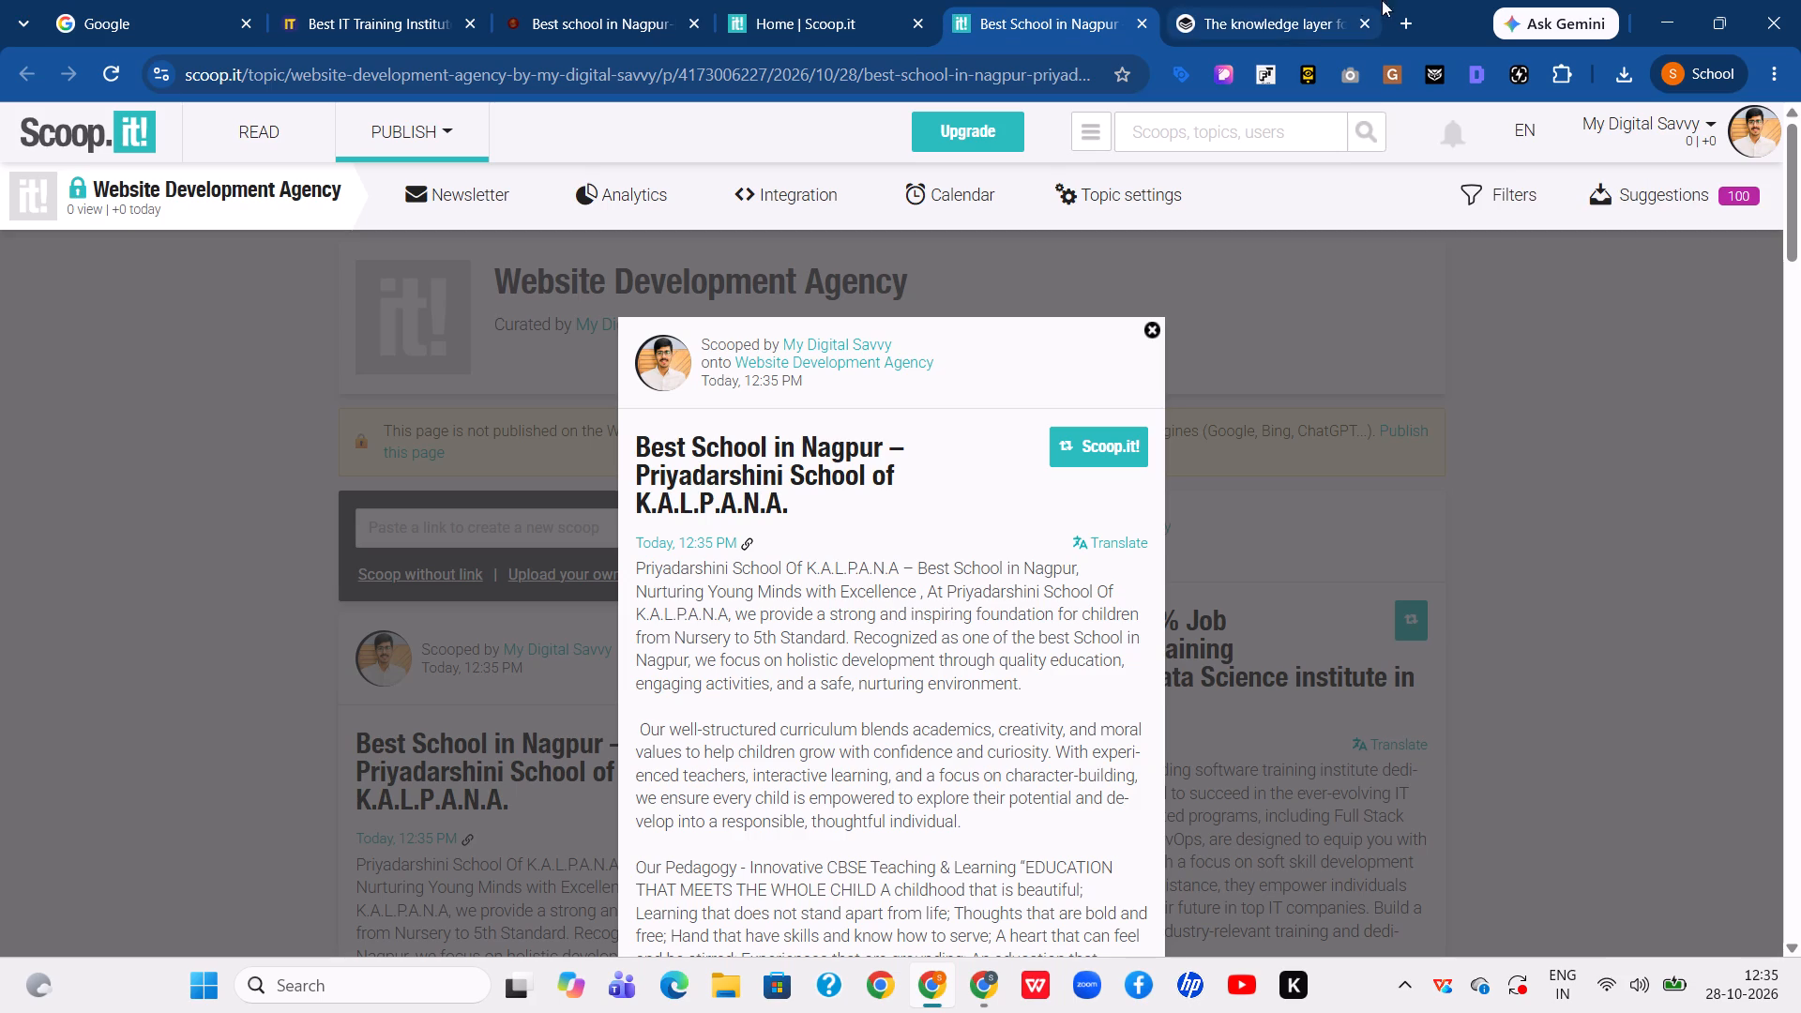
Paste the copied description into the address field of a new browser tab to keep it for reuse.
left_click(1410, 5)
key("ctrl+v")
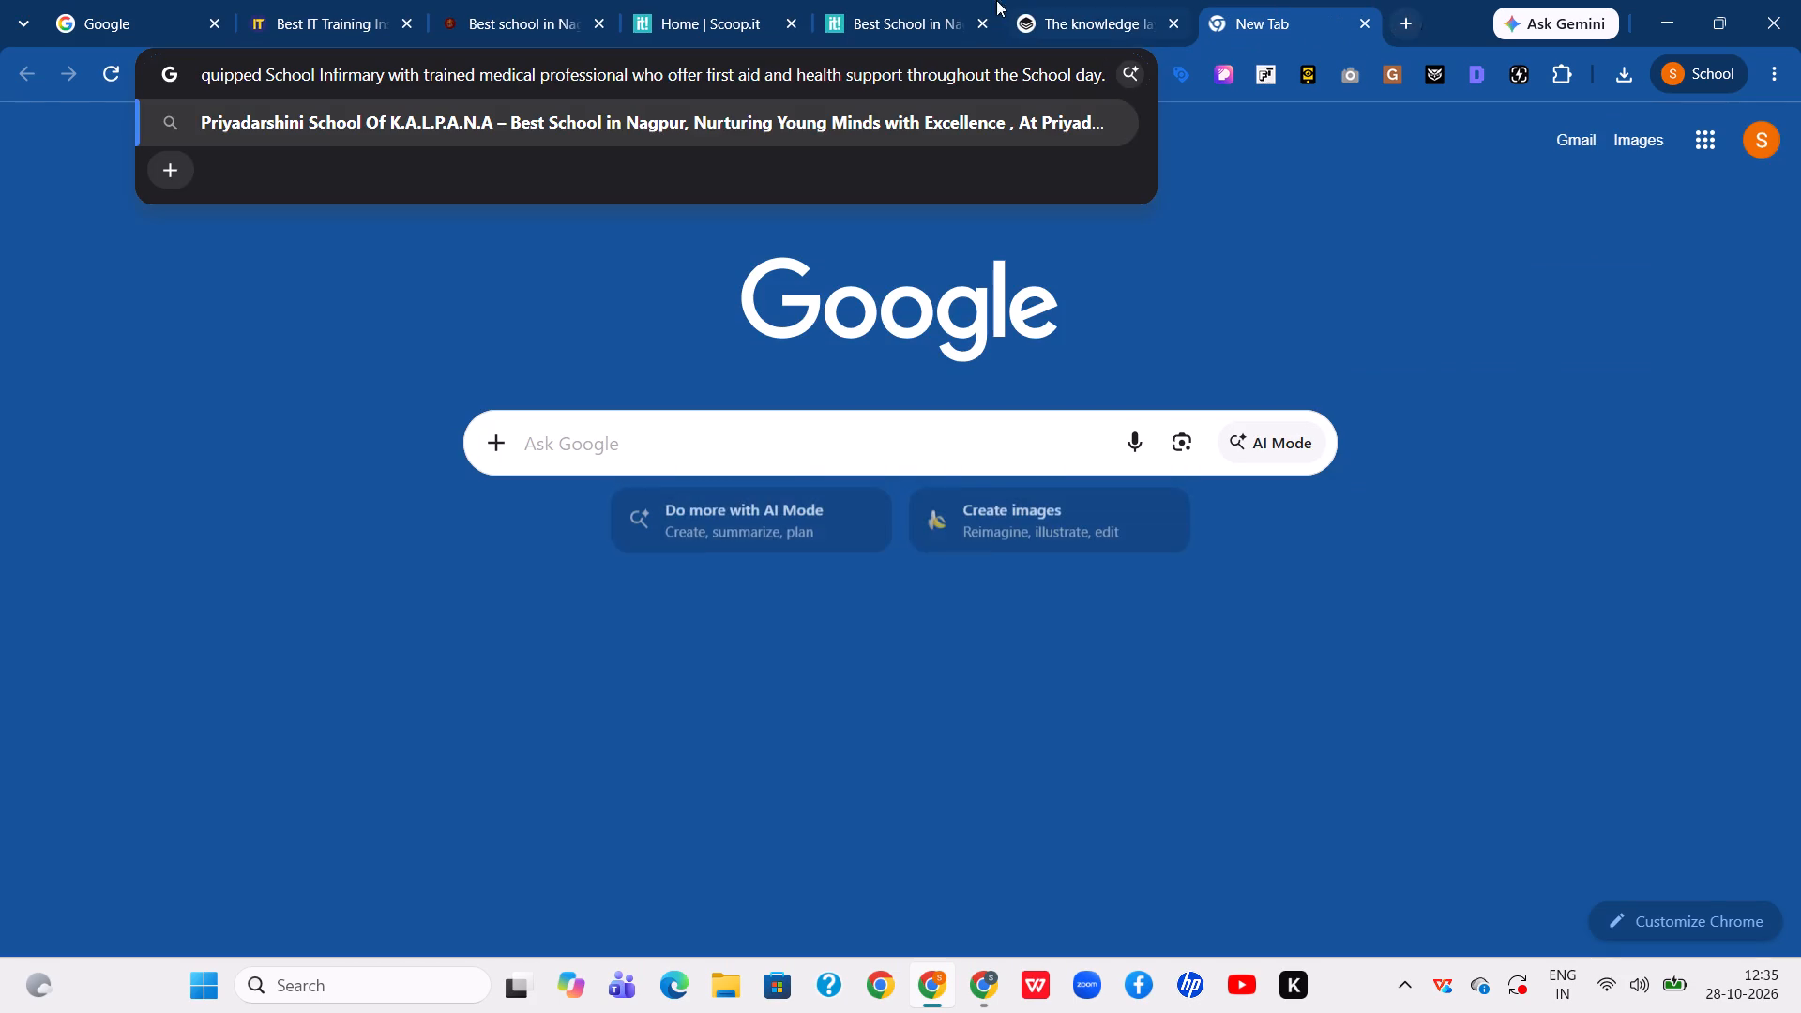
Copy the published scoop's link, close both Scoop.it tabs, and log it in column D of Mds backlinks below the Medium link.
left_click(863, 0)
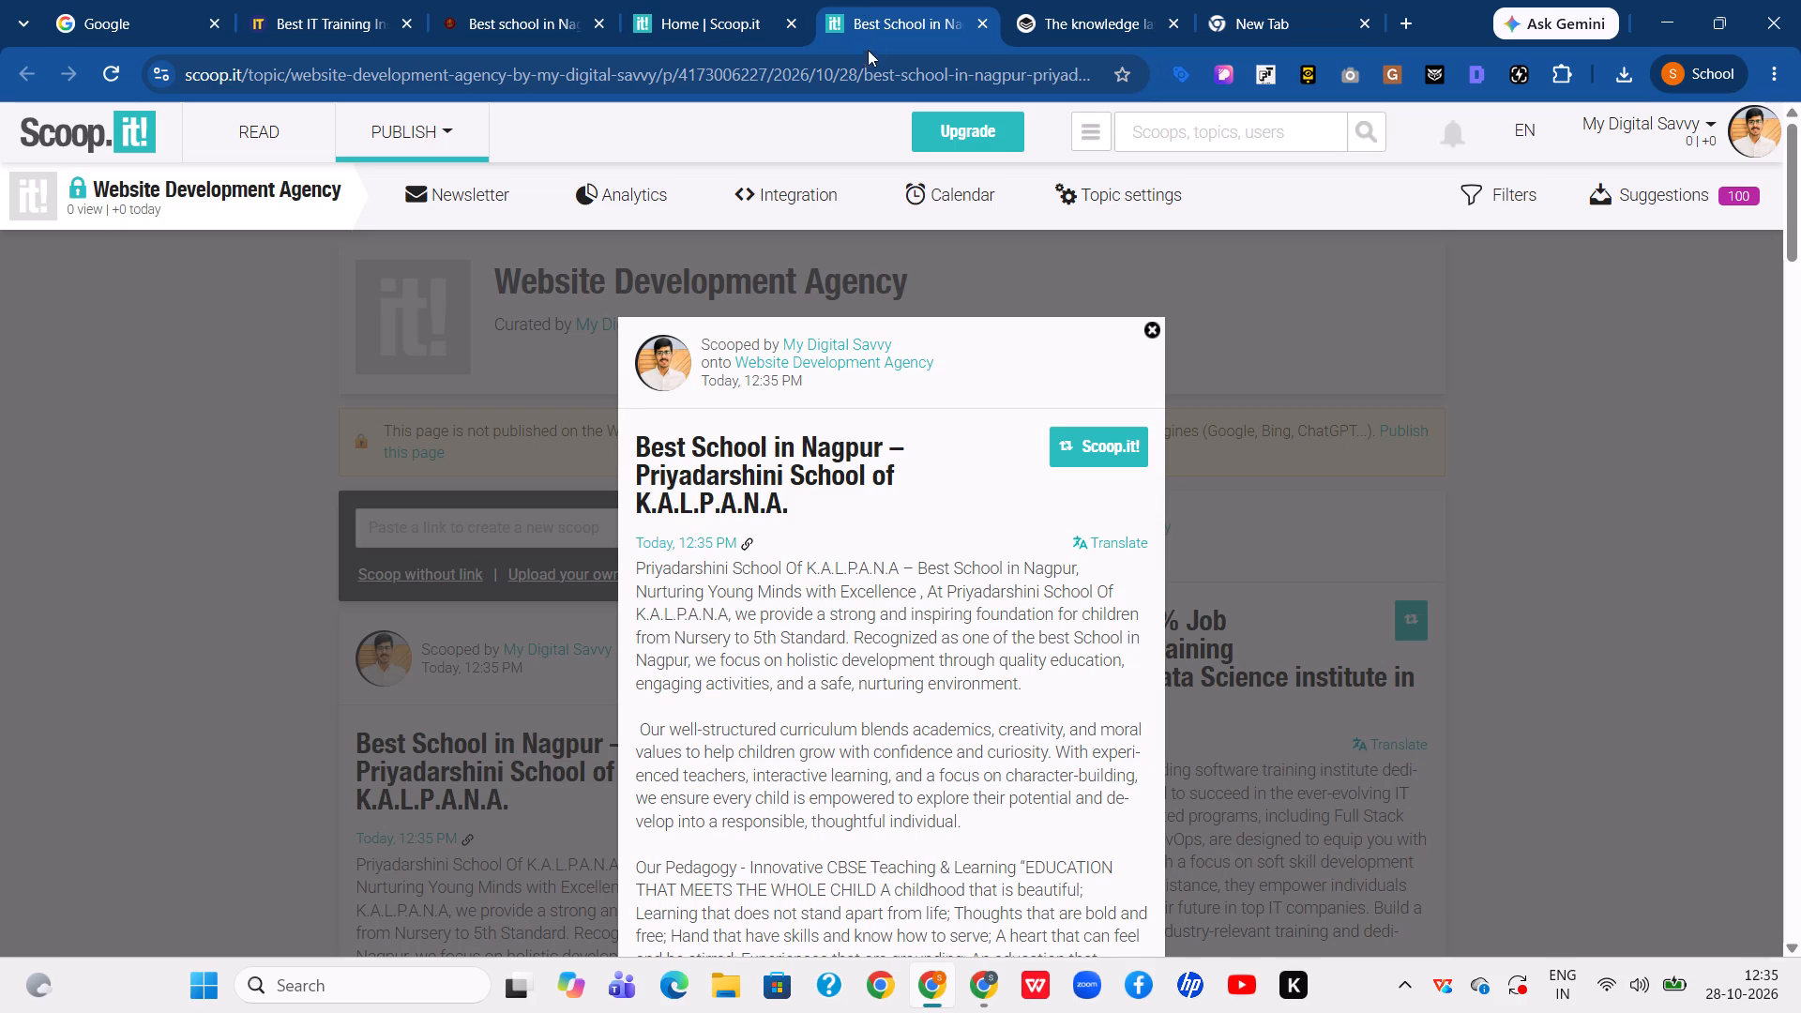
left_click(867, 62)
key("ctrl+c")
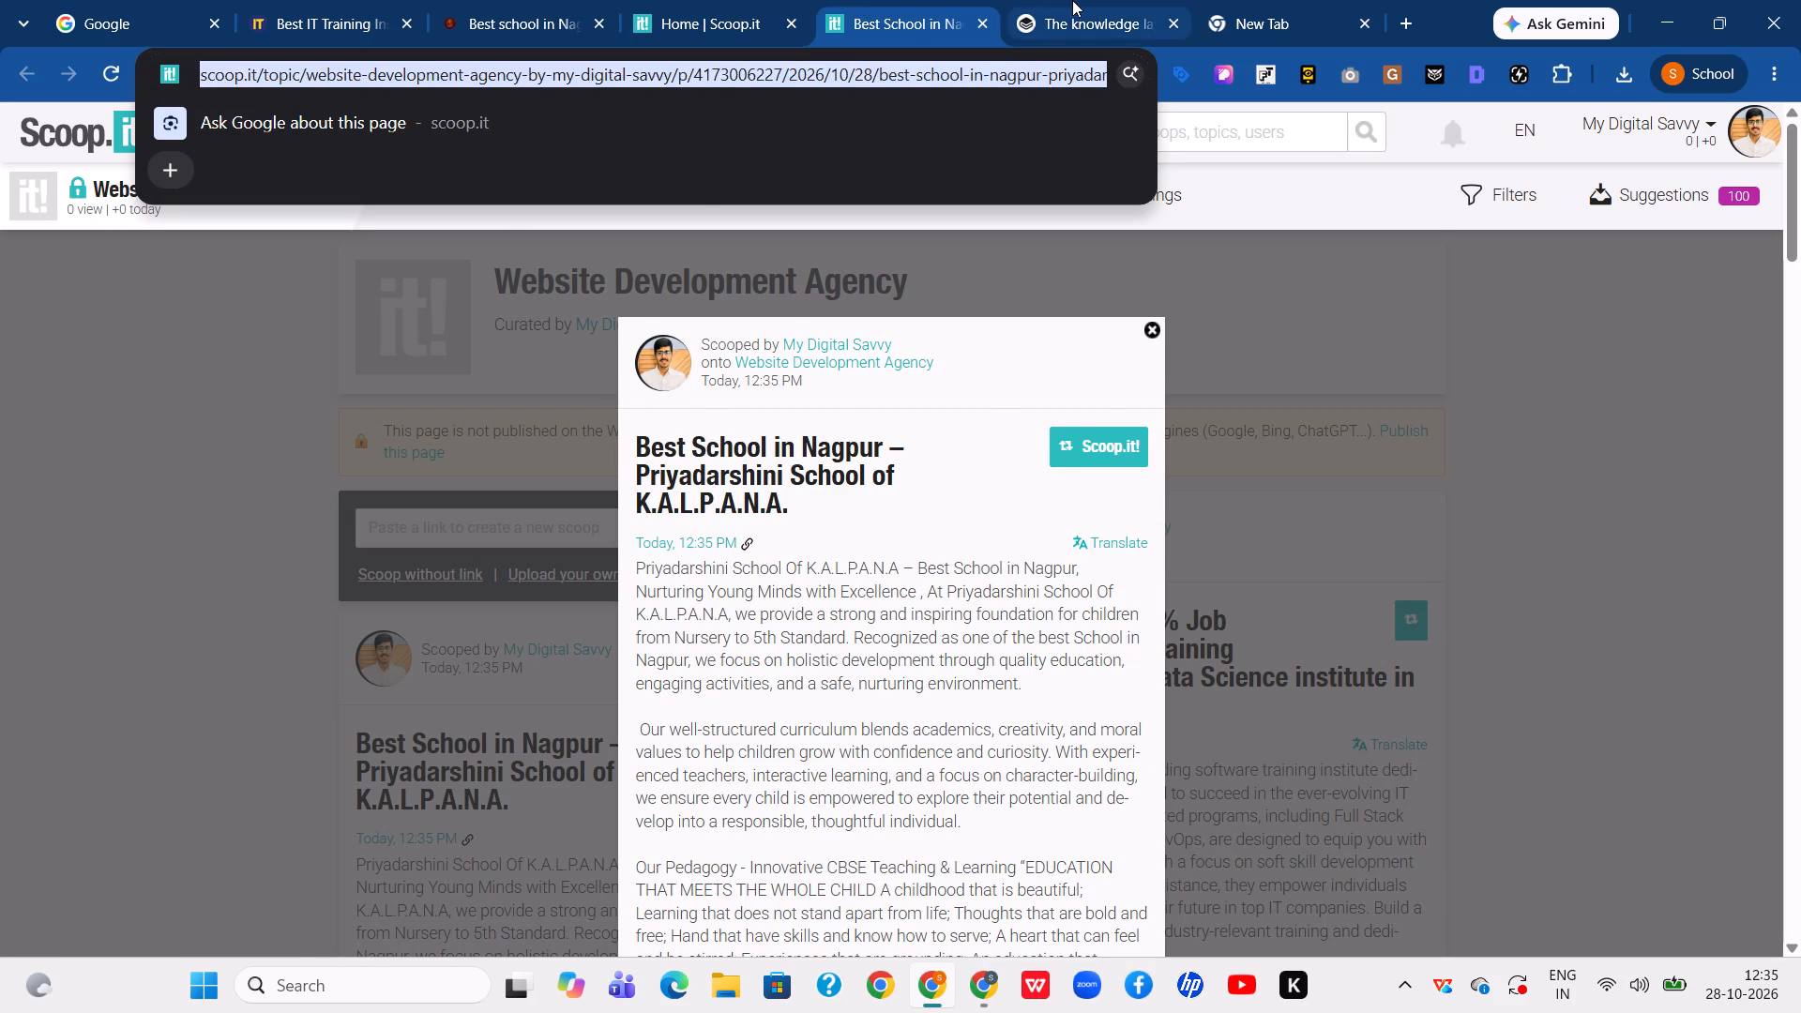
left_click(1072, 0)
left_click(795, 23)
left_click(795, 23)
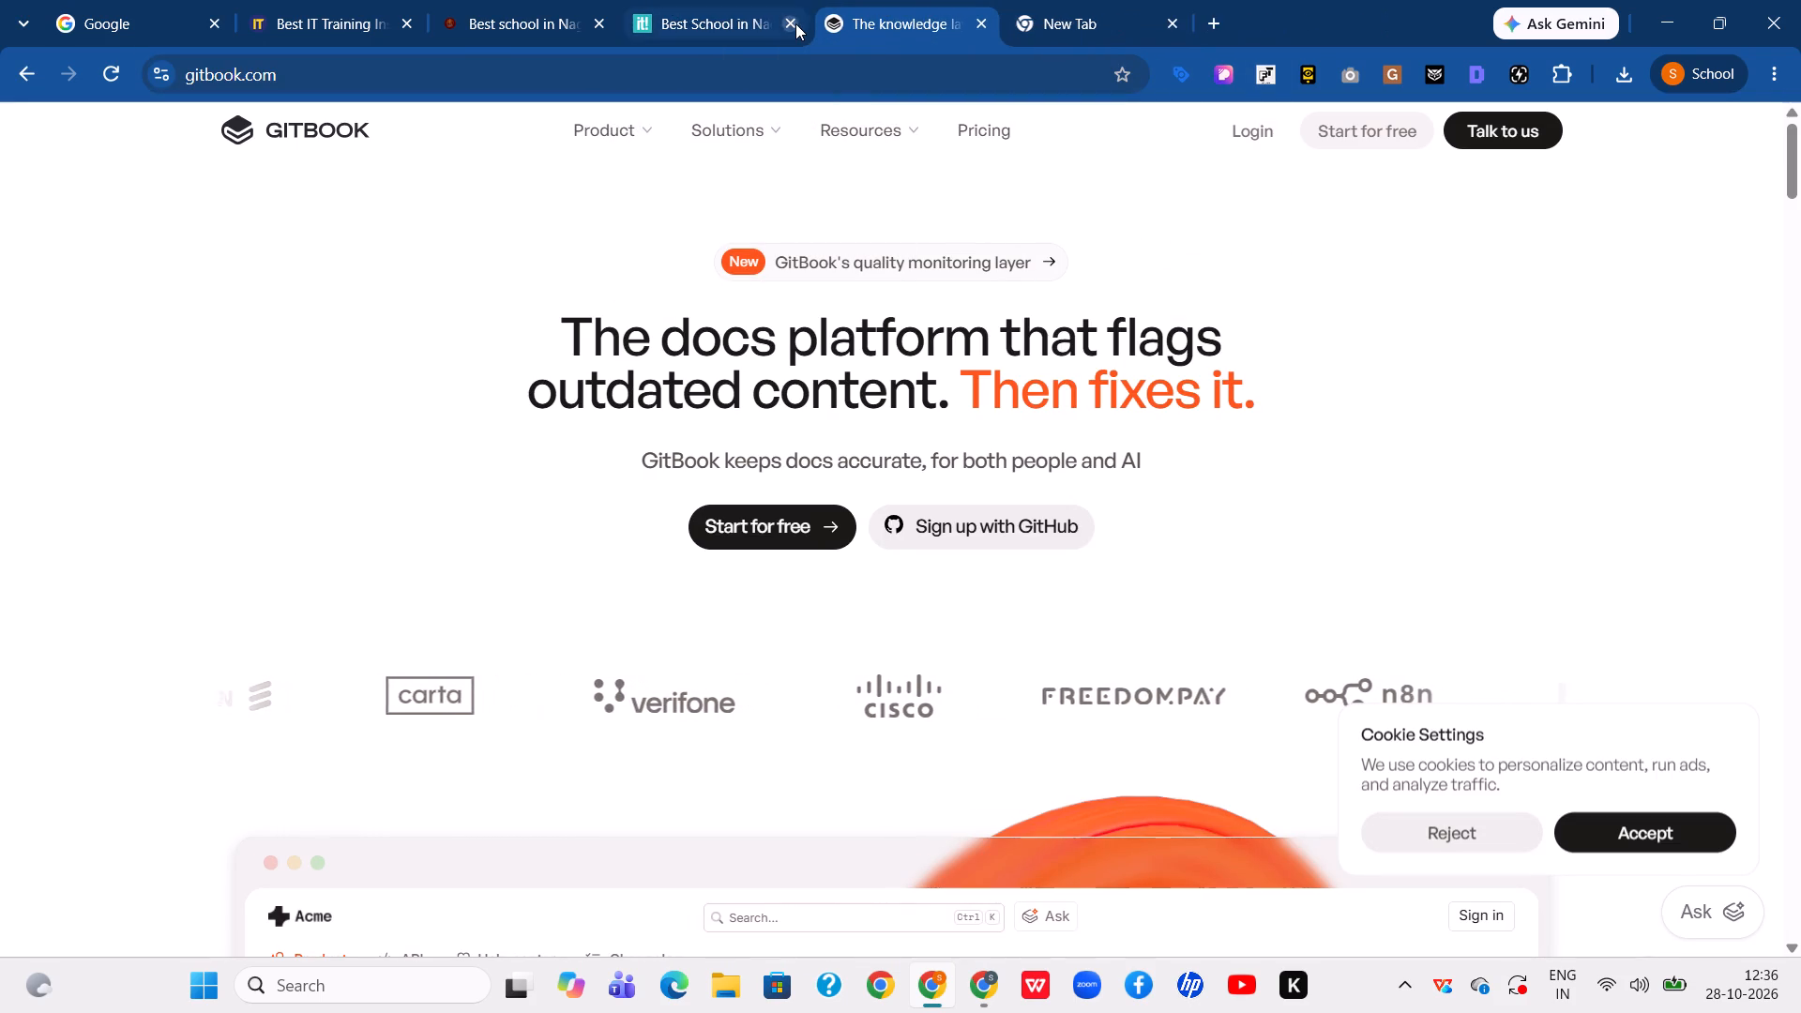
left_click(993, 992)
key("ctrl+v")
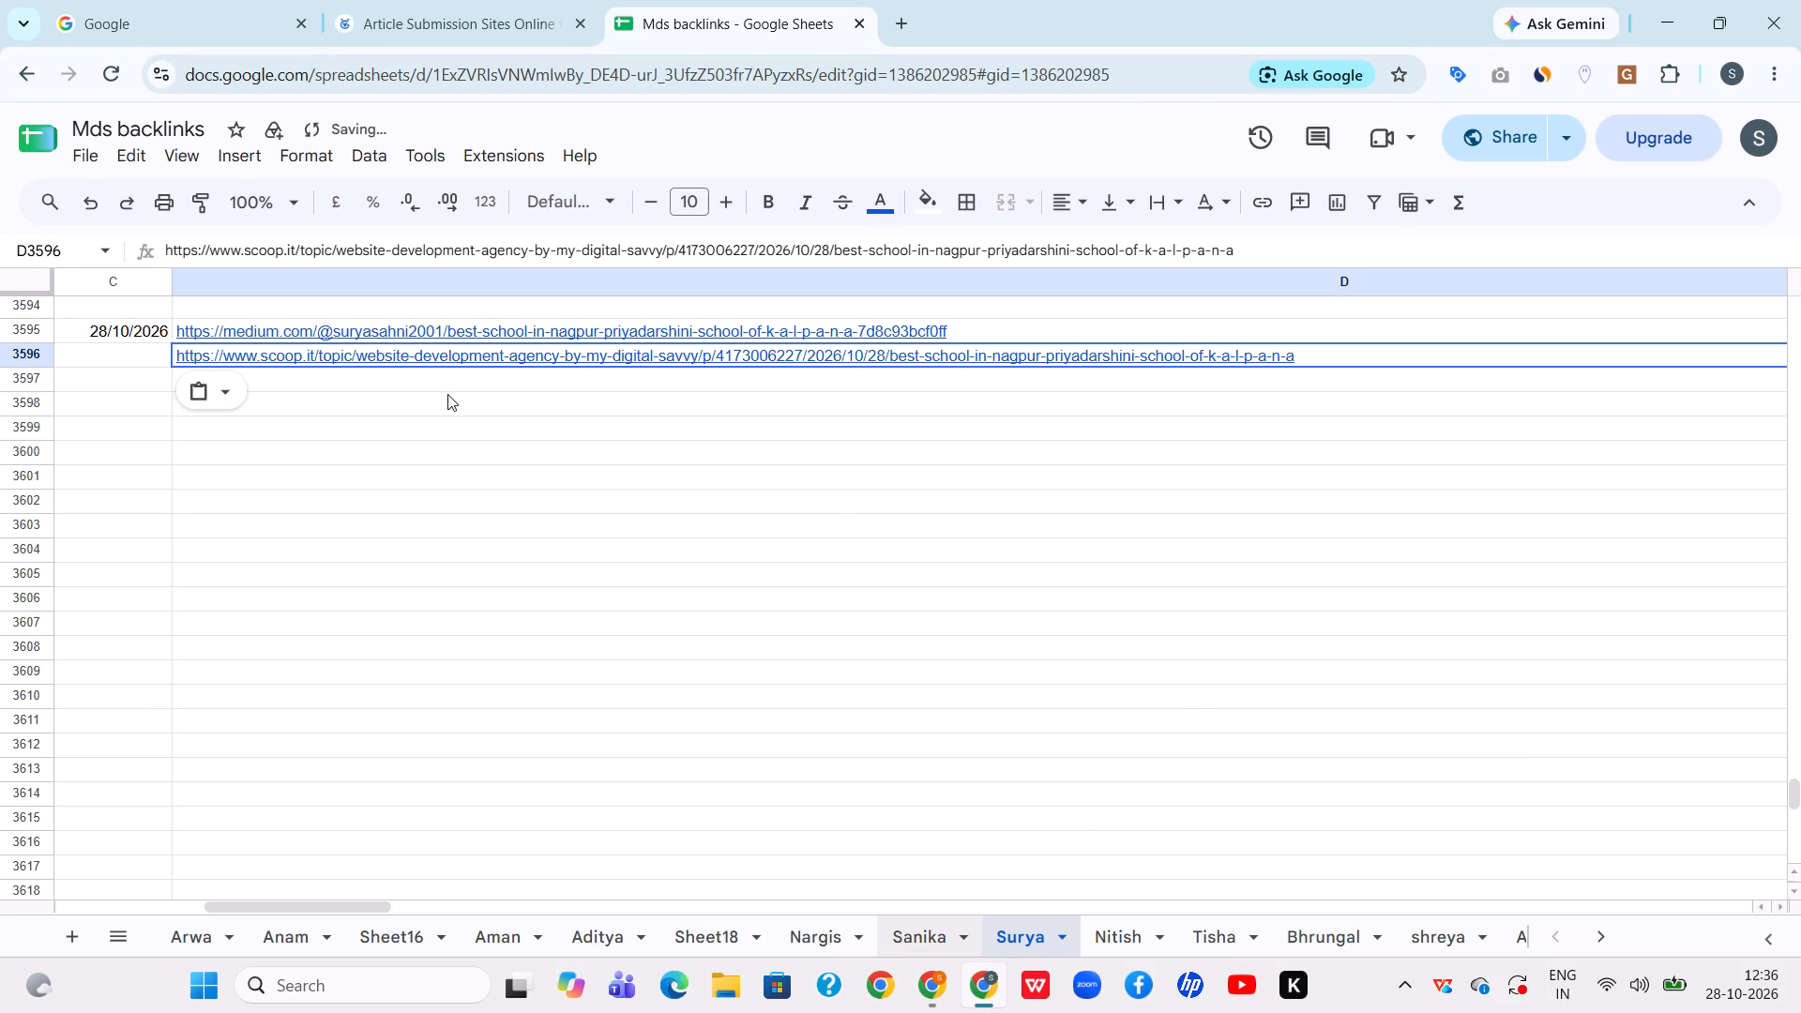
left_click(434, 384)
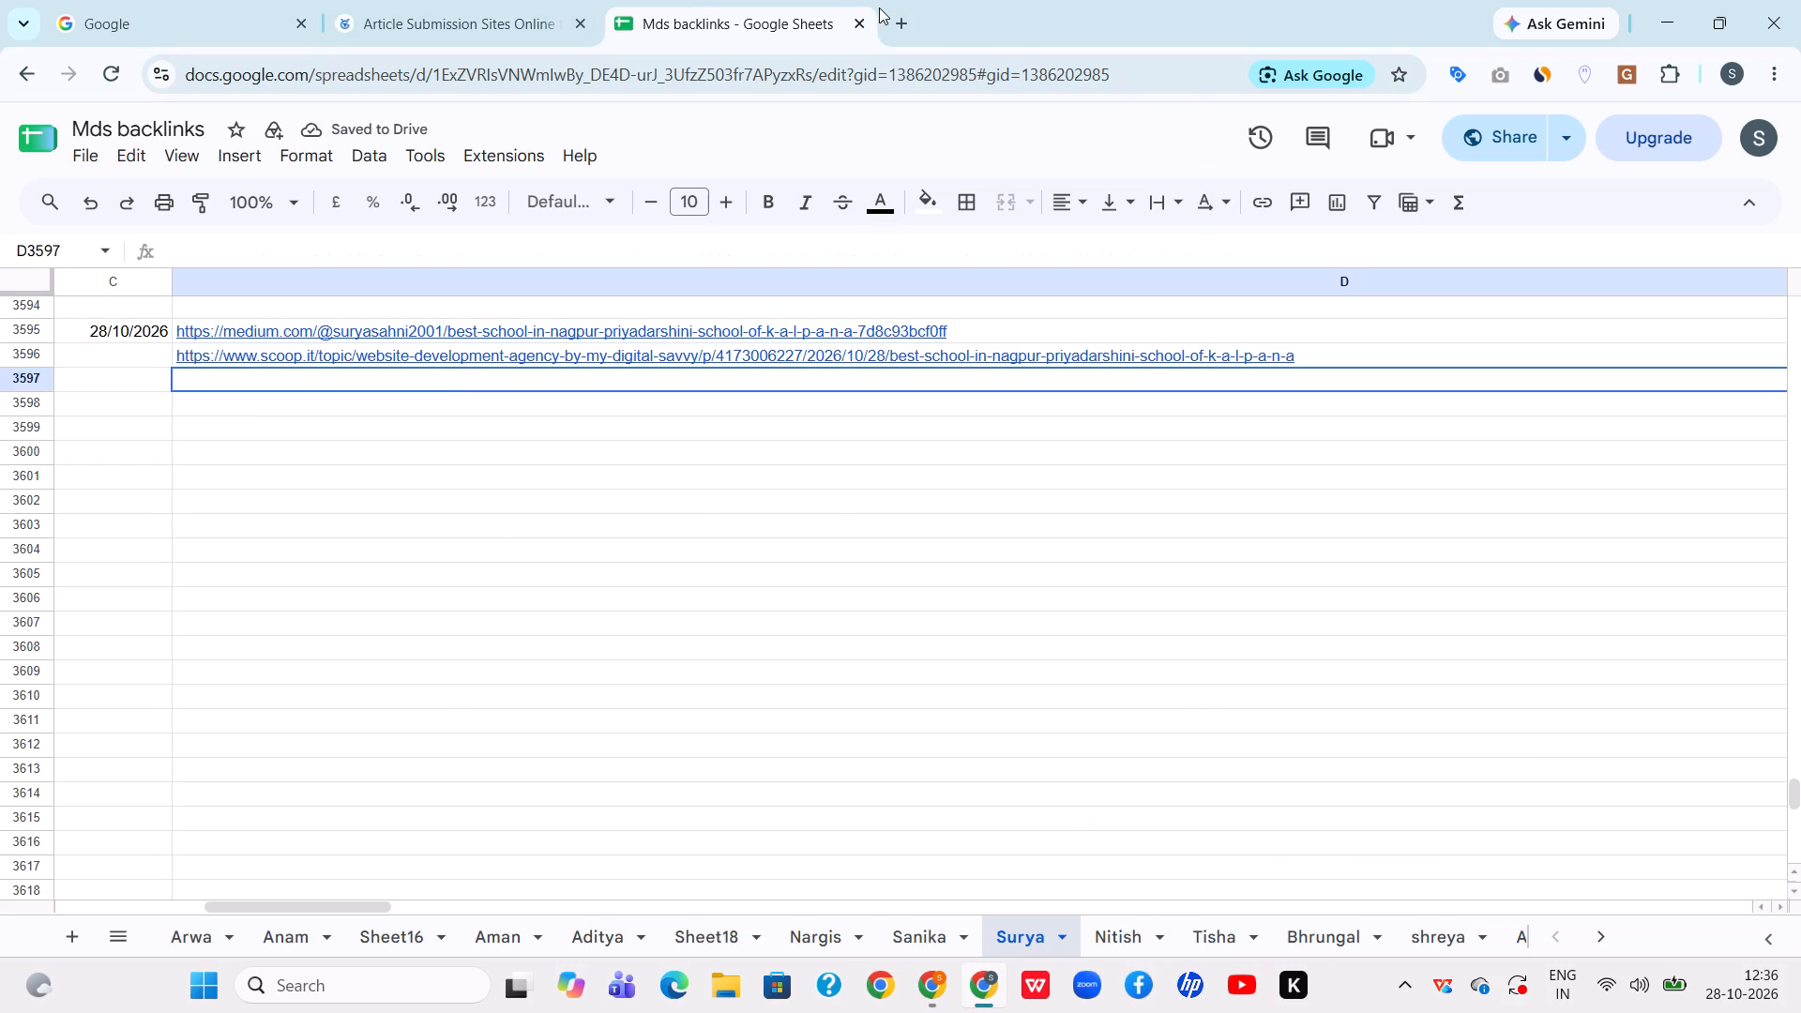
Open Diigo in a new tab and create a blank note in My Library.
left_click(901, 5)
type("diigo")
key("Return")
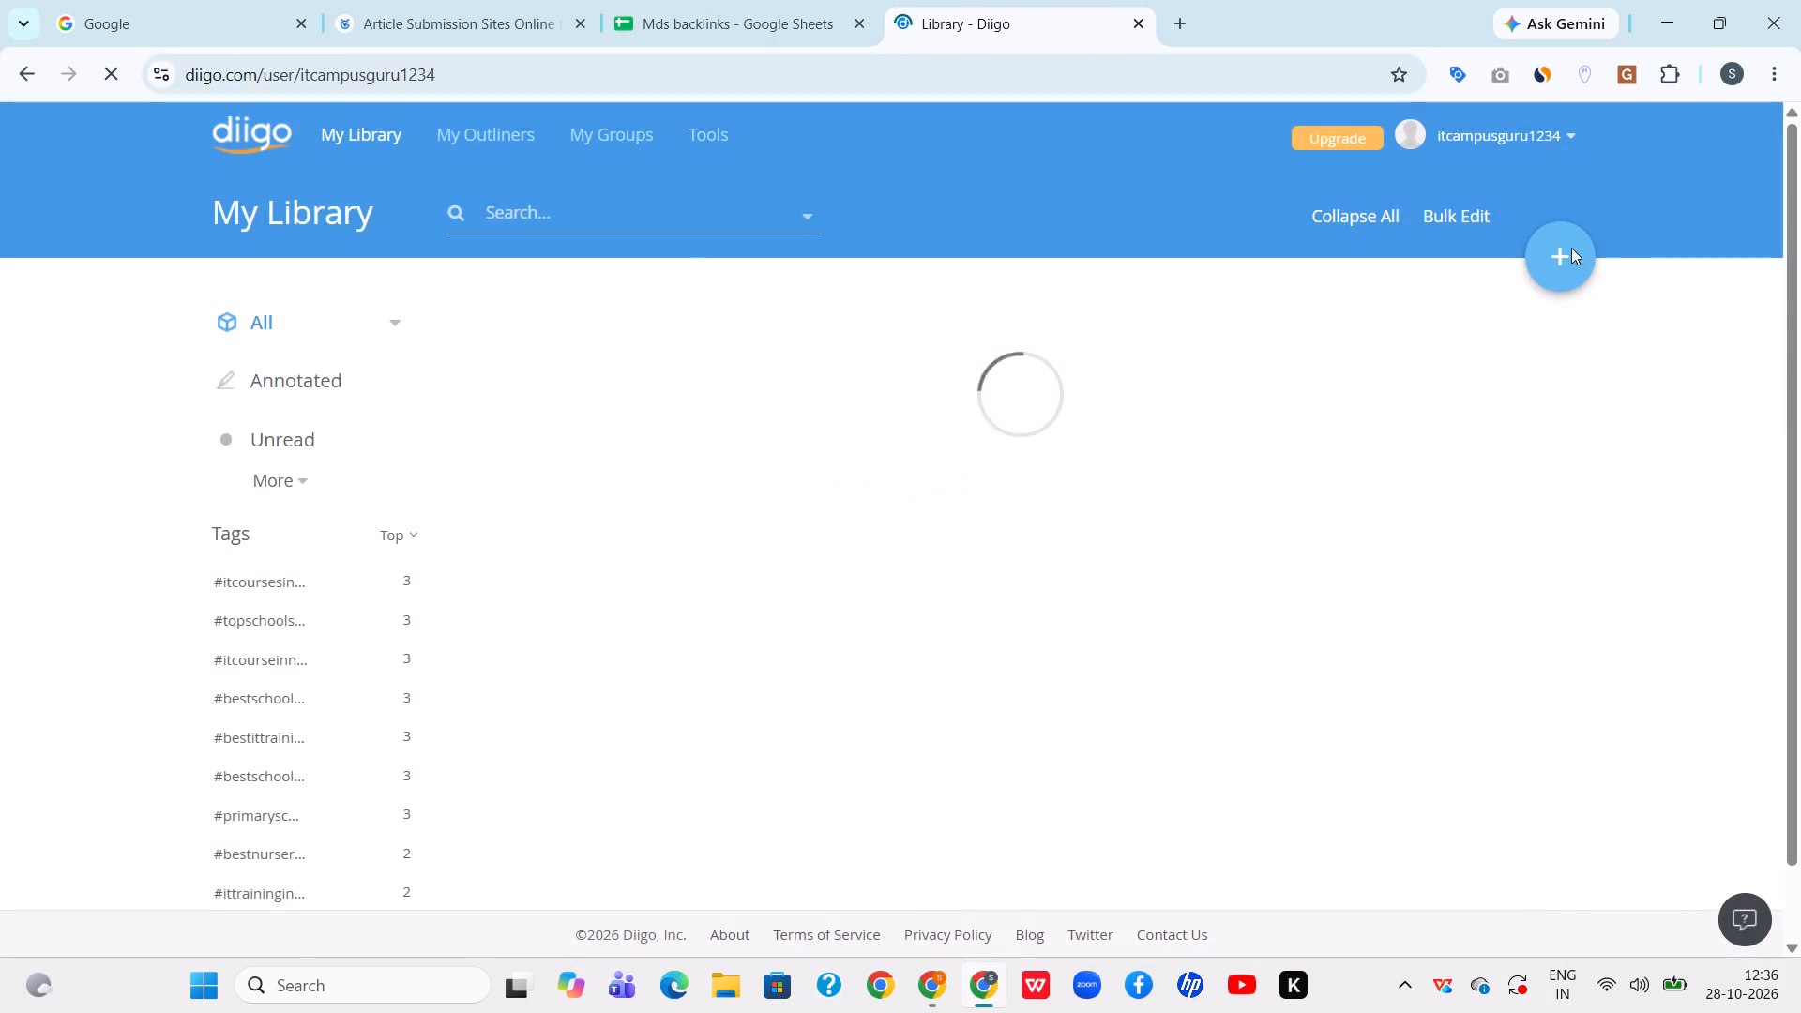
left_click(1581, 252)
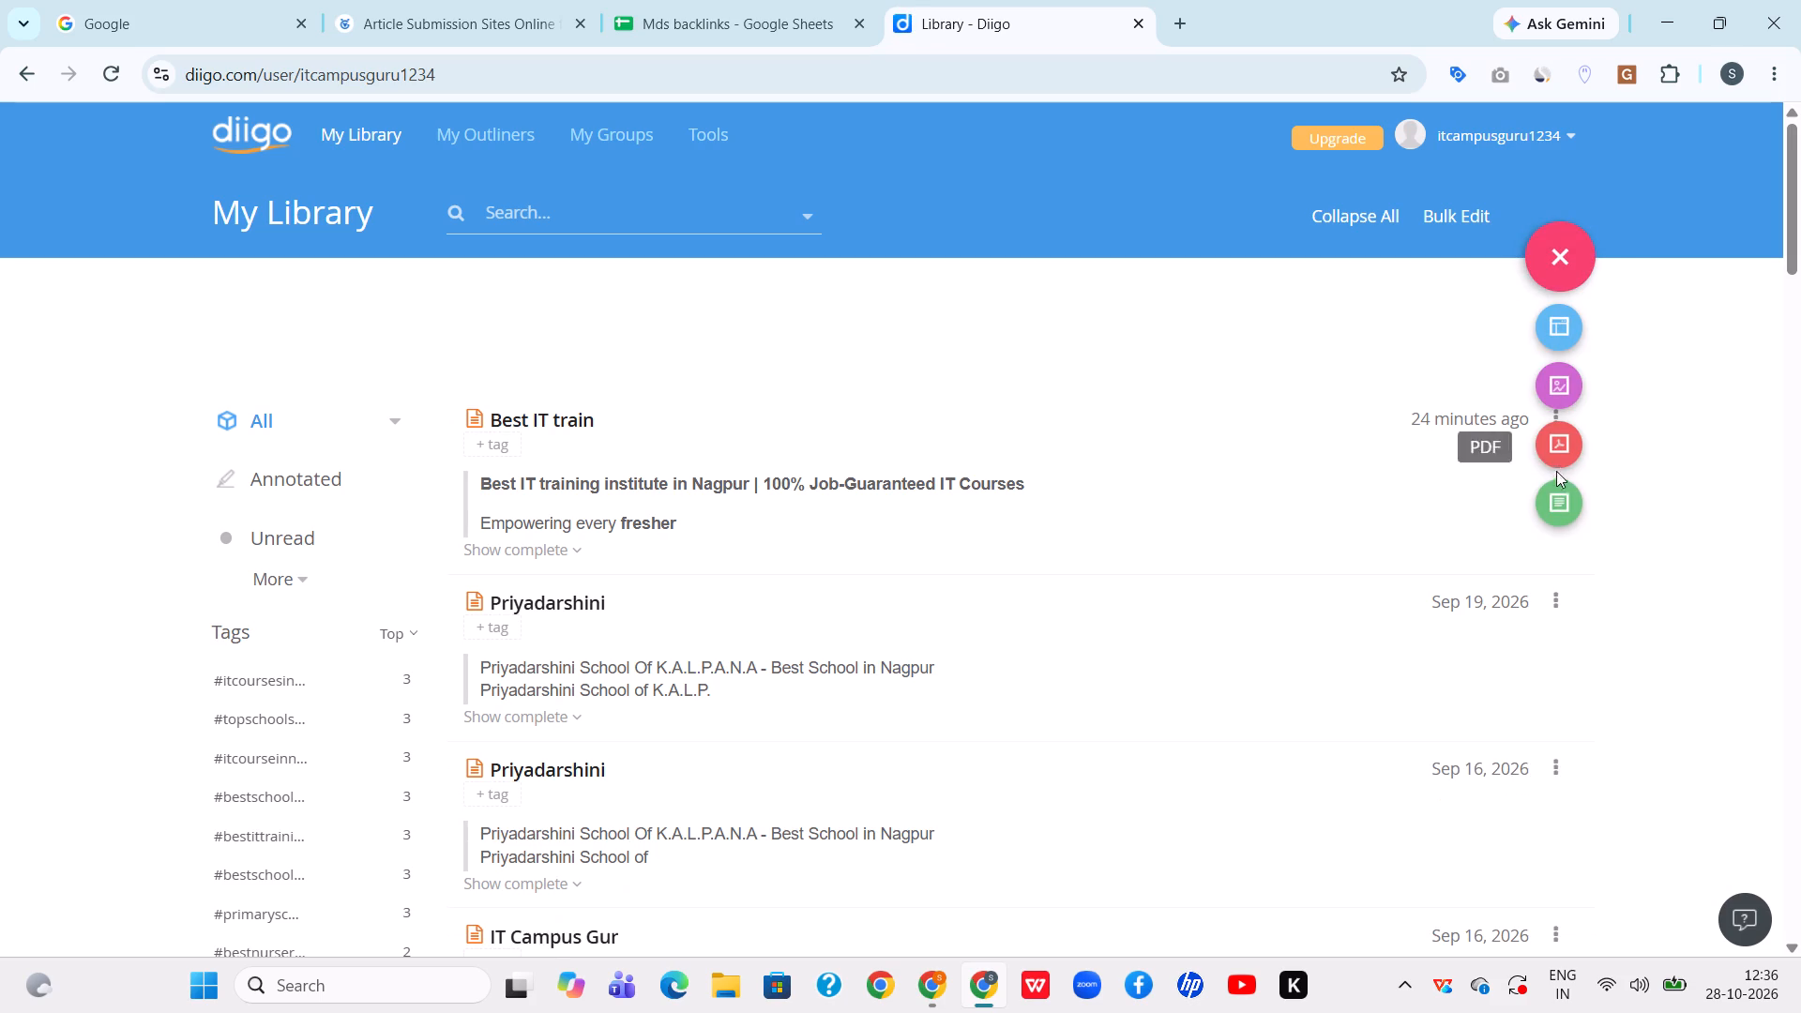
left_click(1552, 519)
left_click(1189, 477)
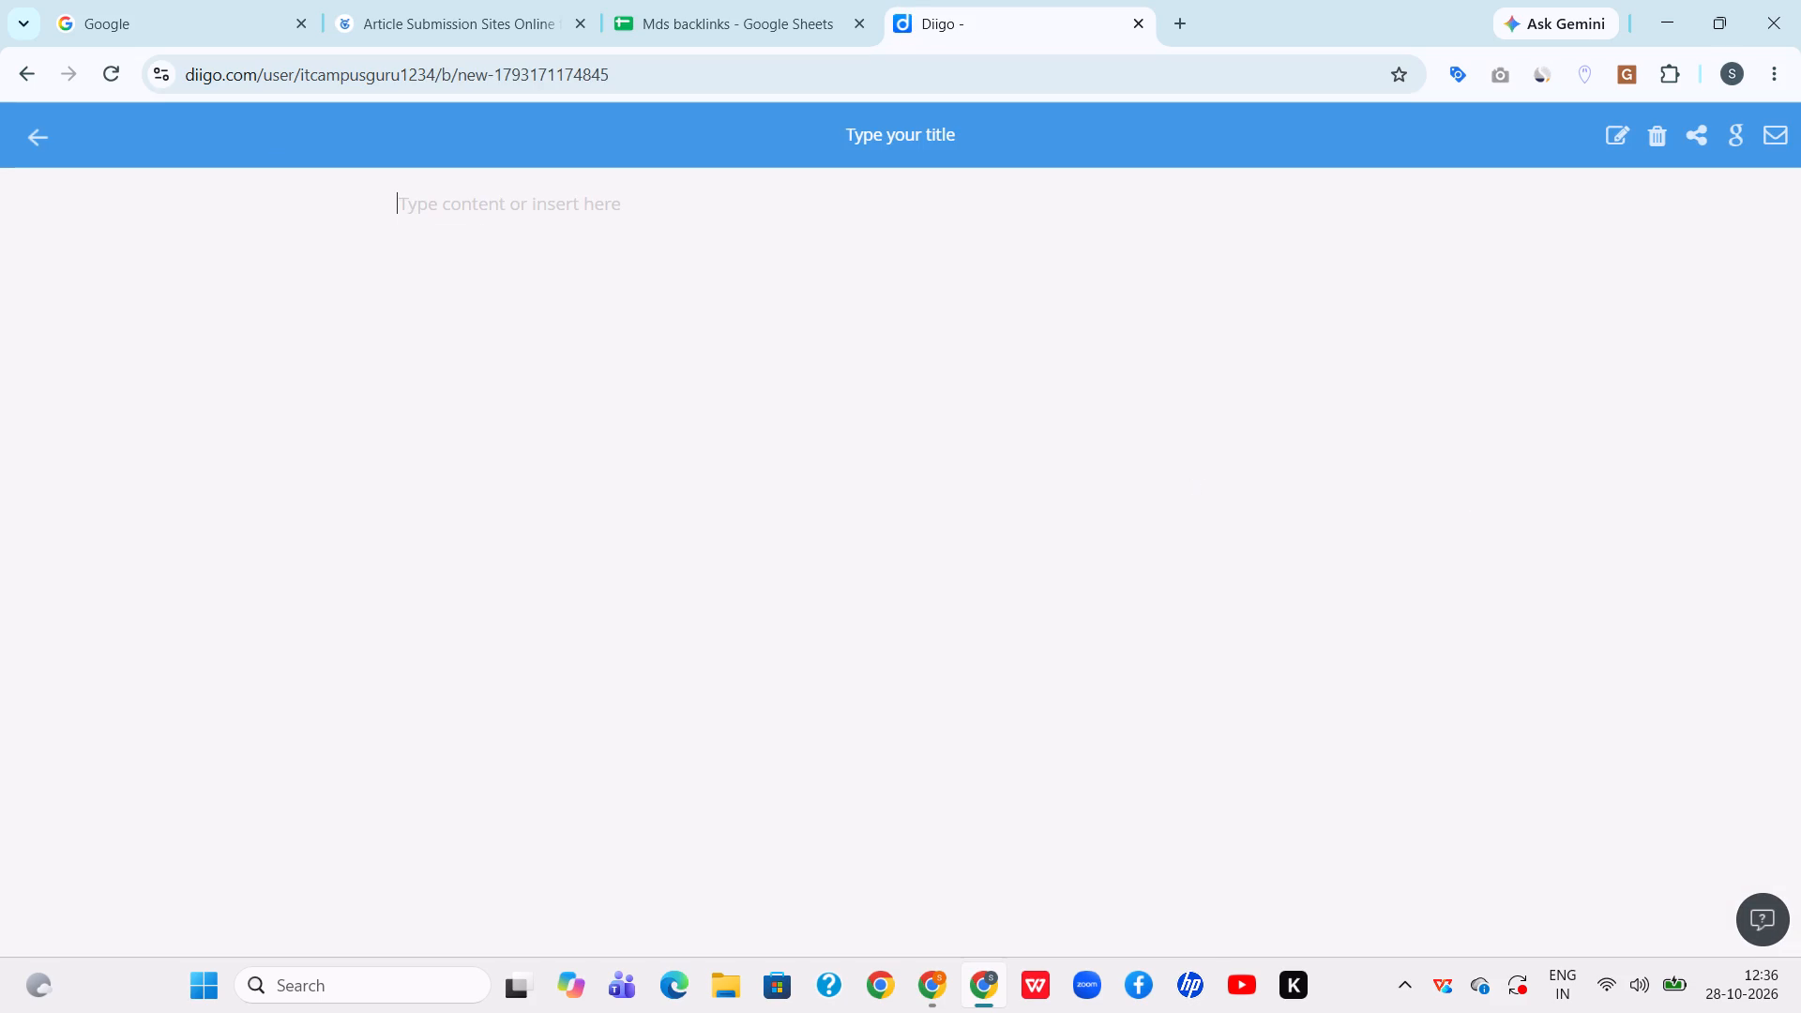
Copy the full school description kept in the other browser window's new tab.
left_click(945, 980)
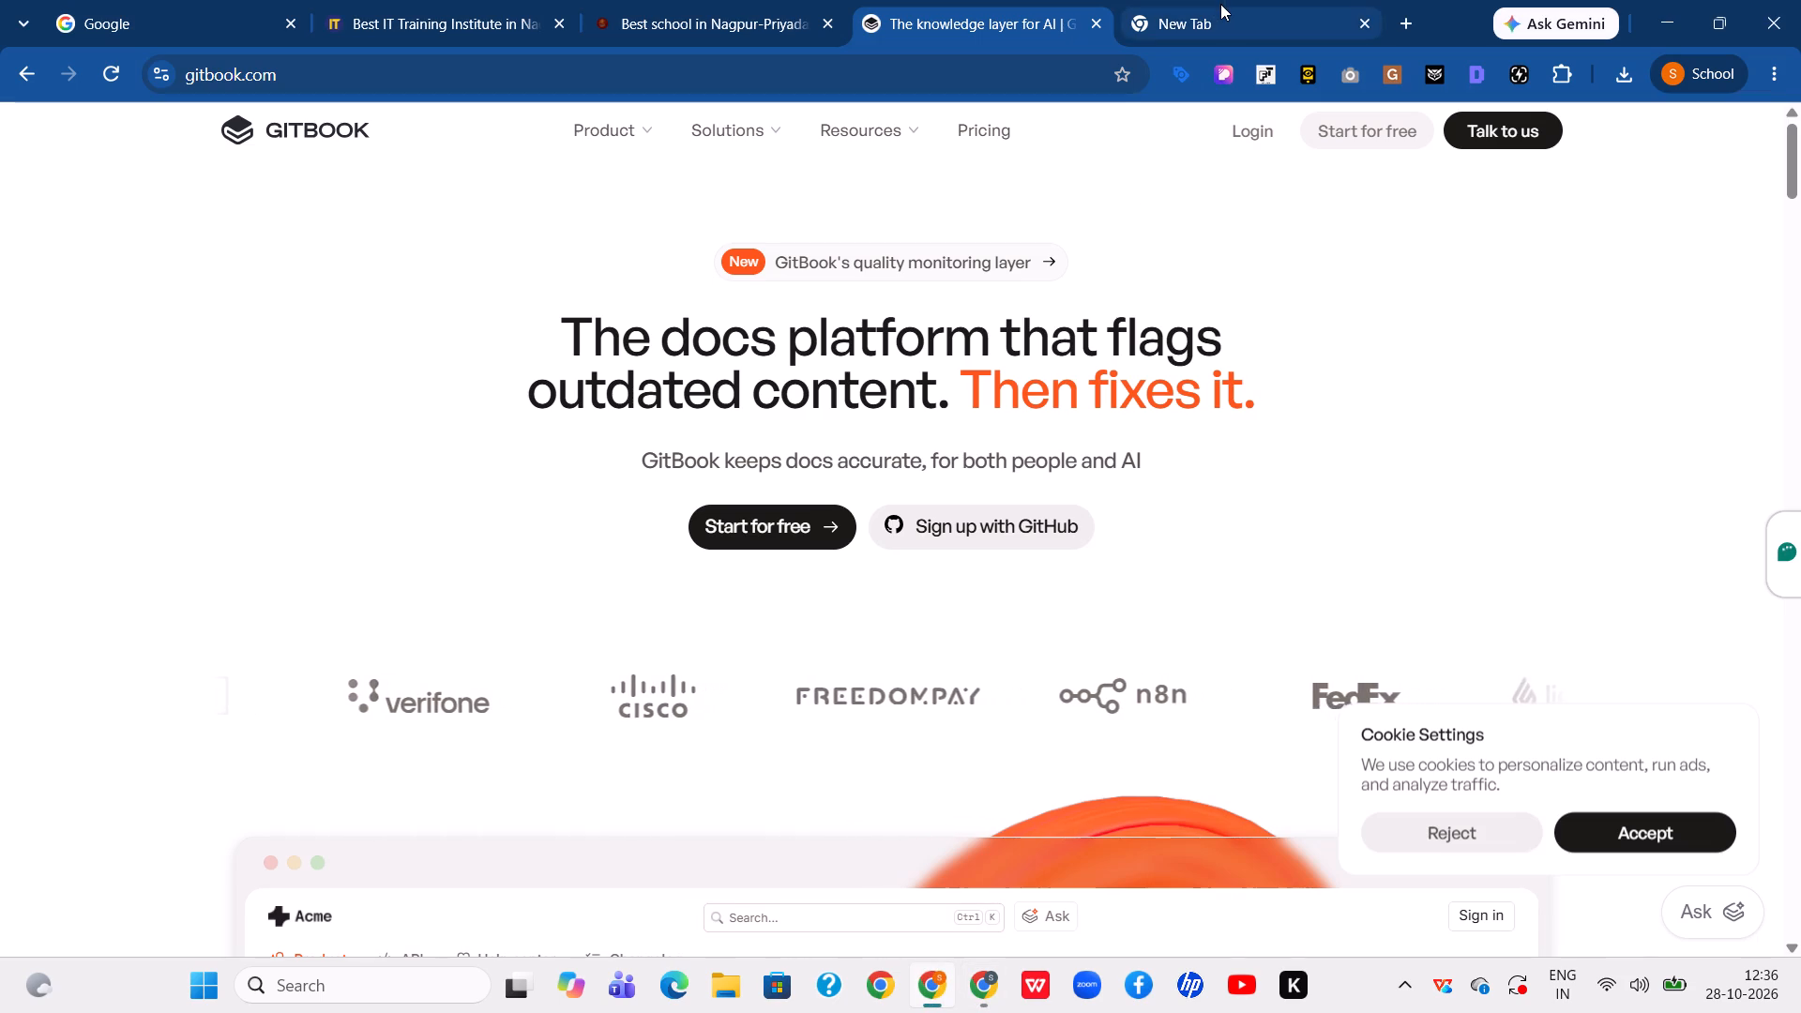
left_click(1220, 4)
key("ctrl+a")
key("ctrl+c")
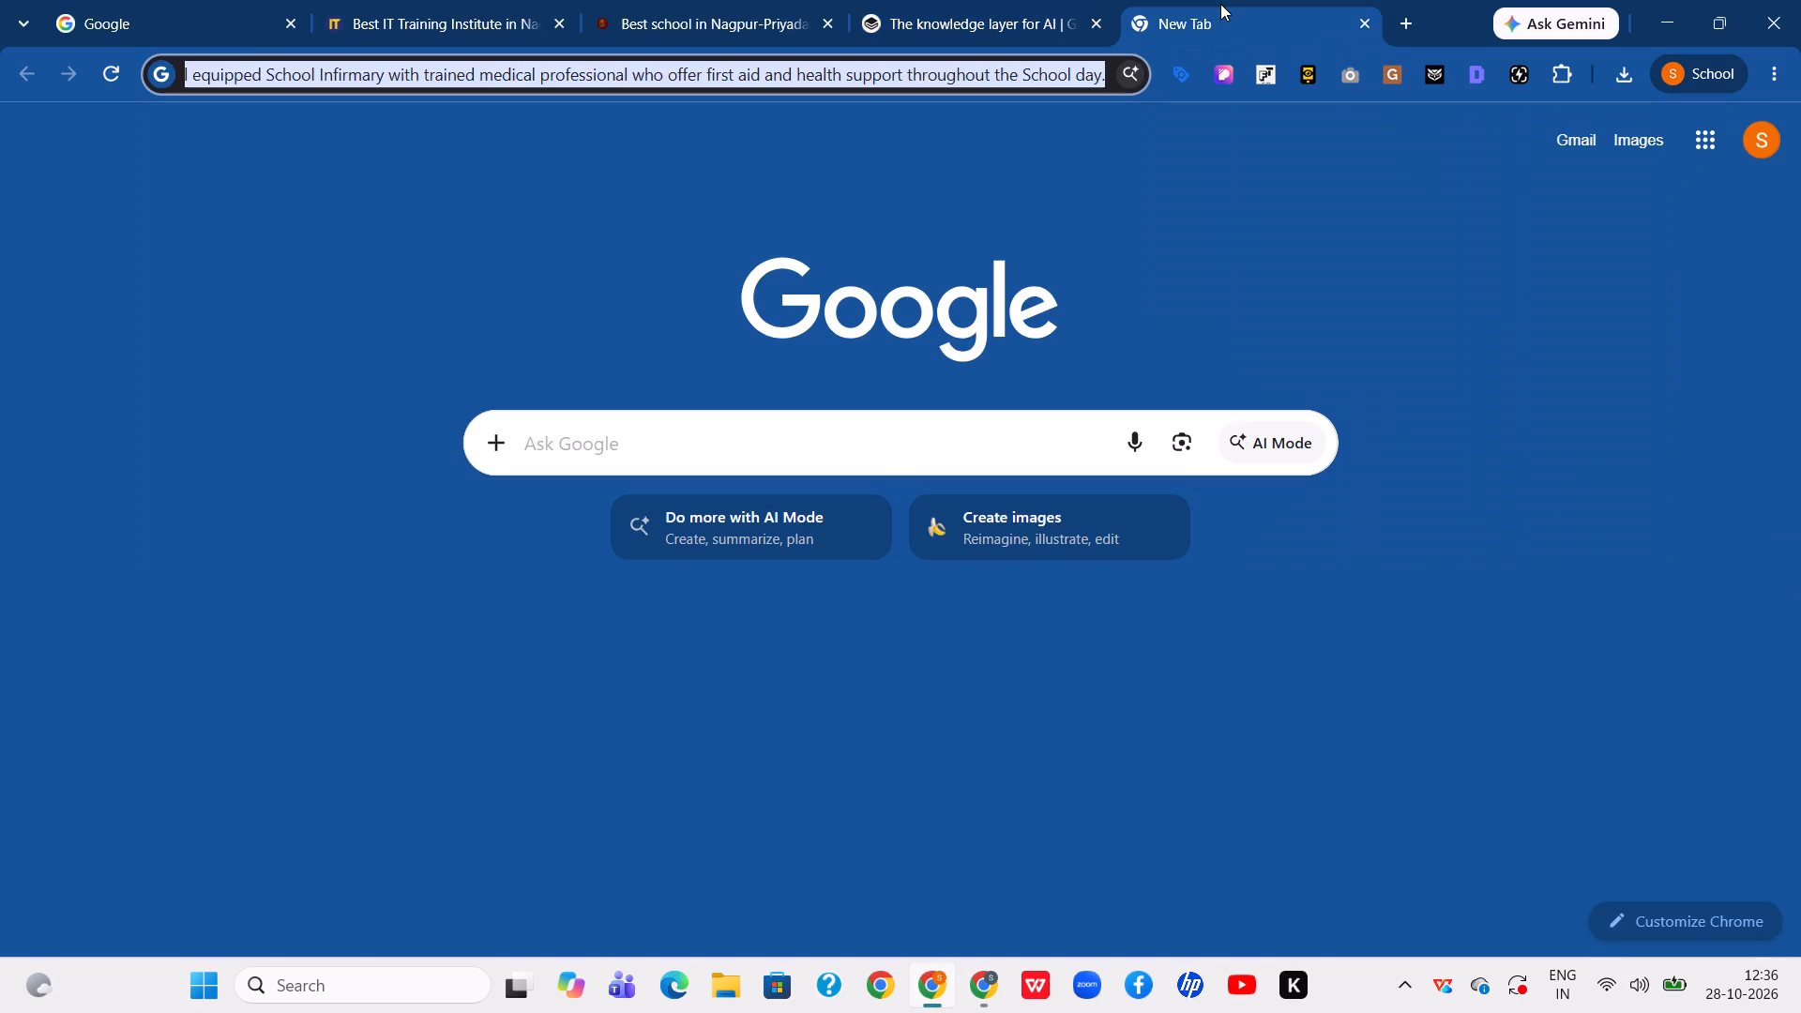
Close the scratch tab that held the description and paste the full school description into the Diigo note.
left_click(1367, 27)
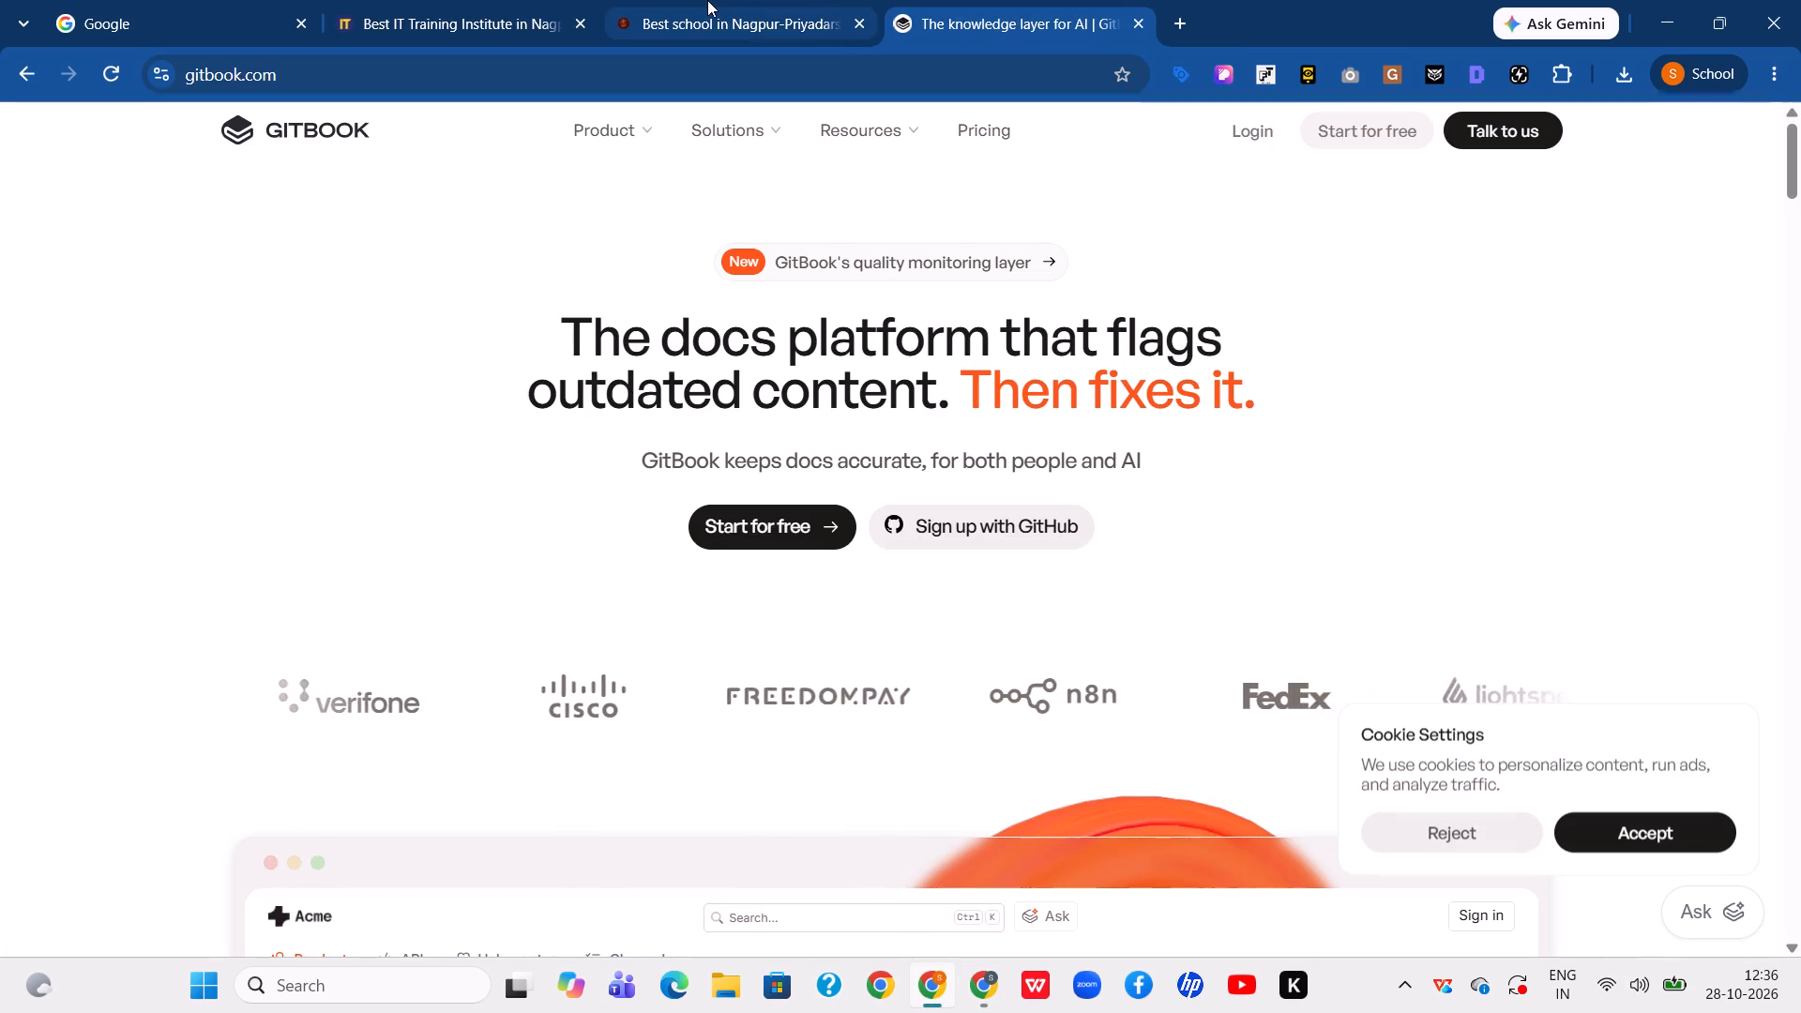
left_click(707, 0)
left_click(360, 770)
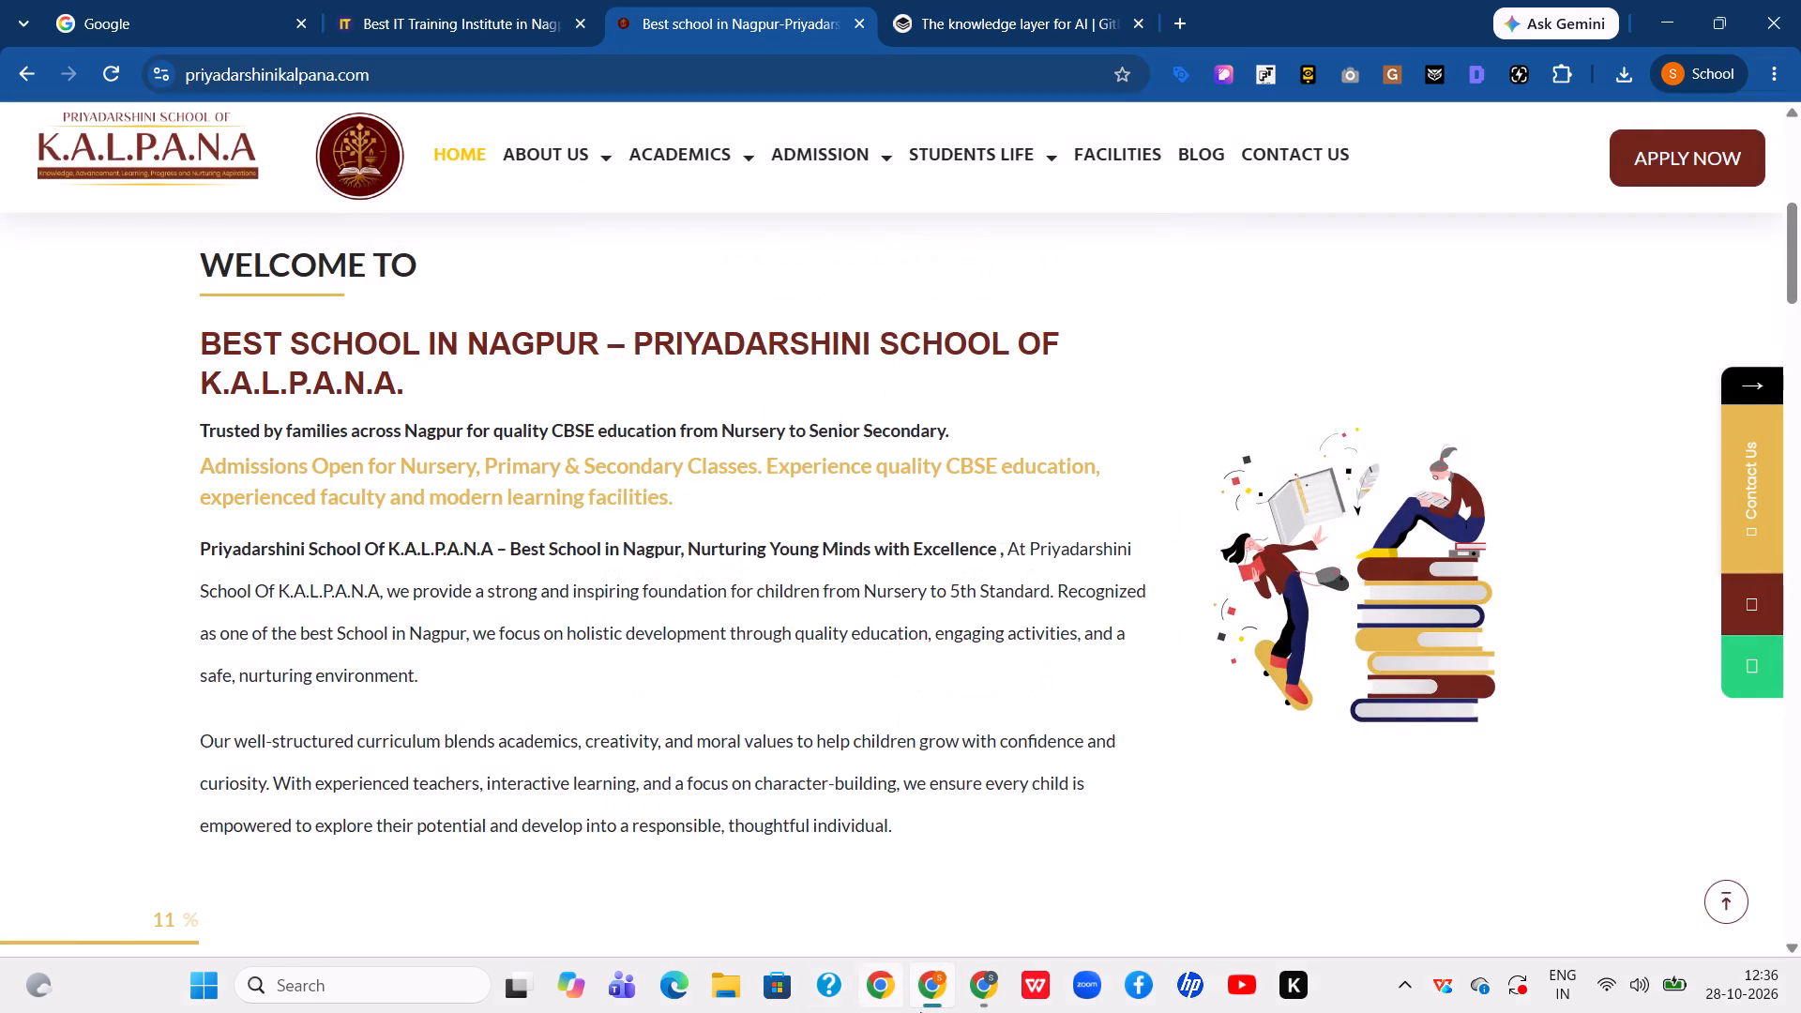
left_click(982, 978)
key("ctrl+v")
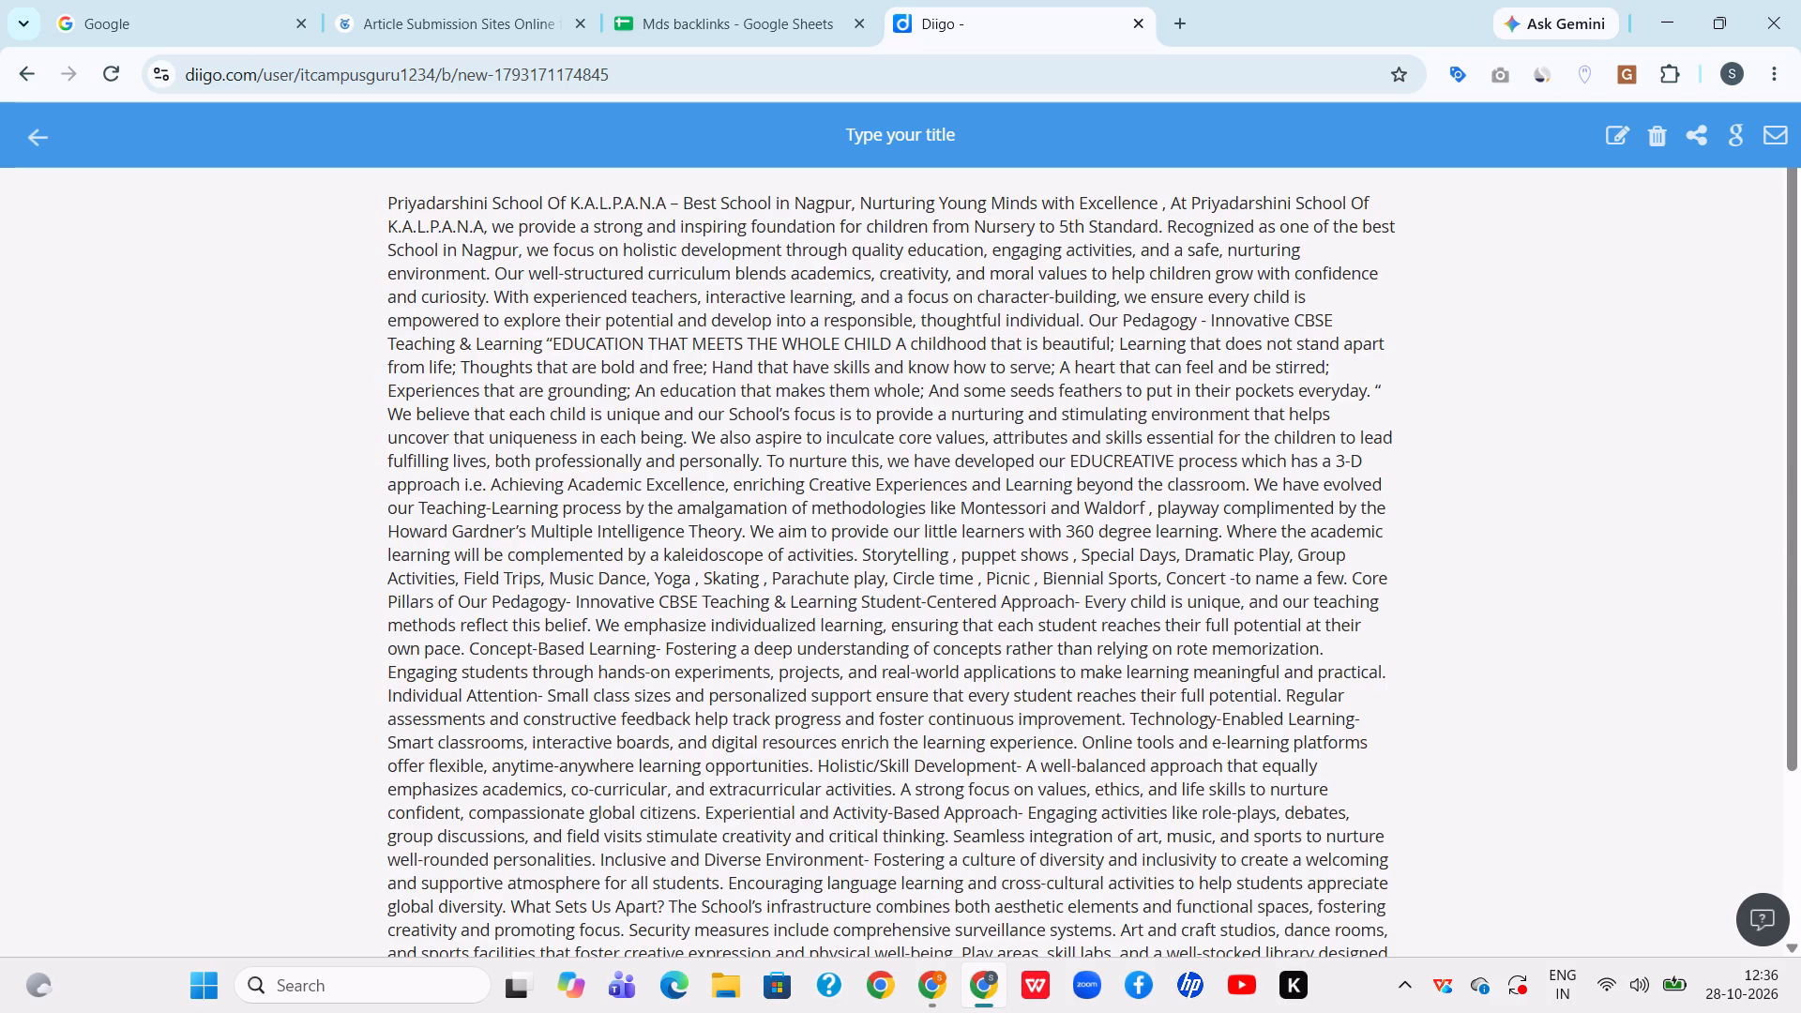
Copy the "Best School in Nagpur – Priyadarshini School of K.A.L.P.A.N.A." heading from the school's home page and insert it above the Diigo note's description.
left_click(942, 974)
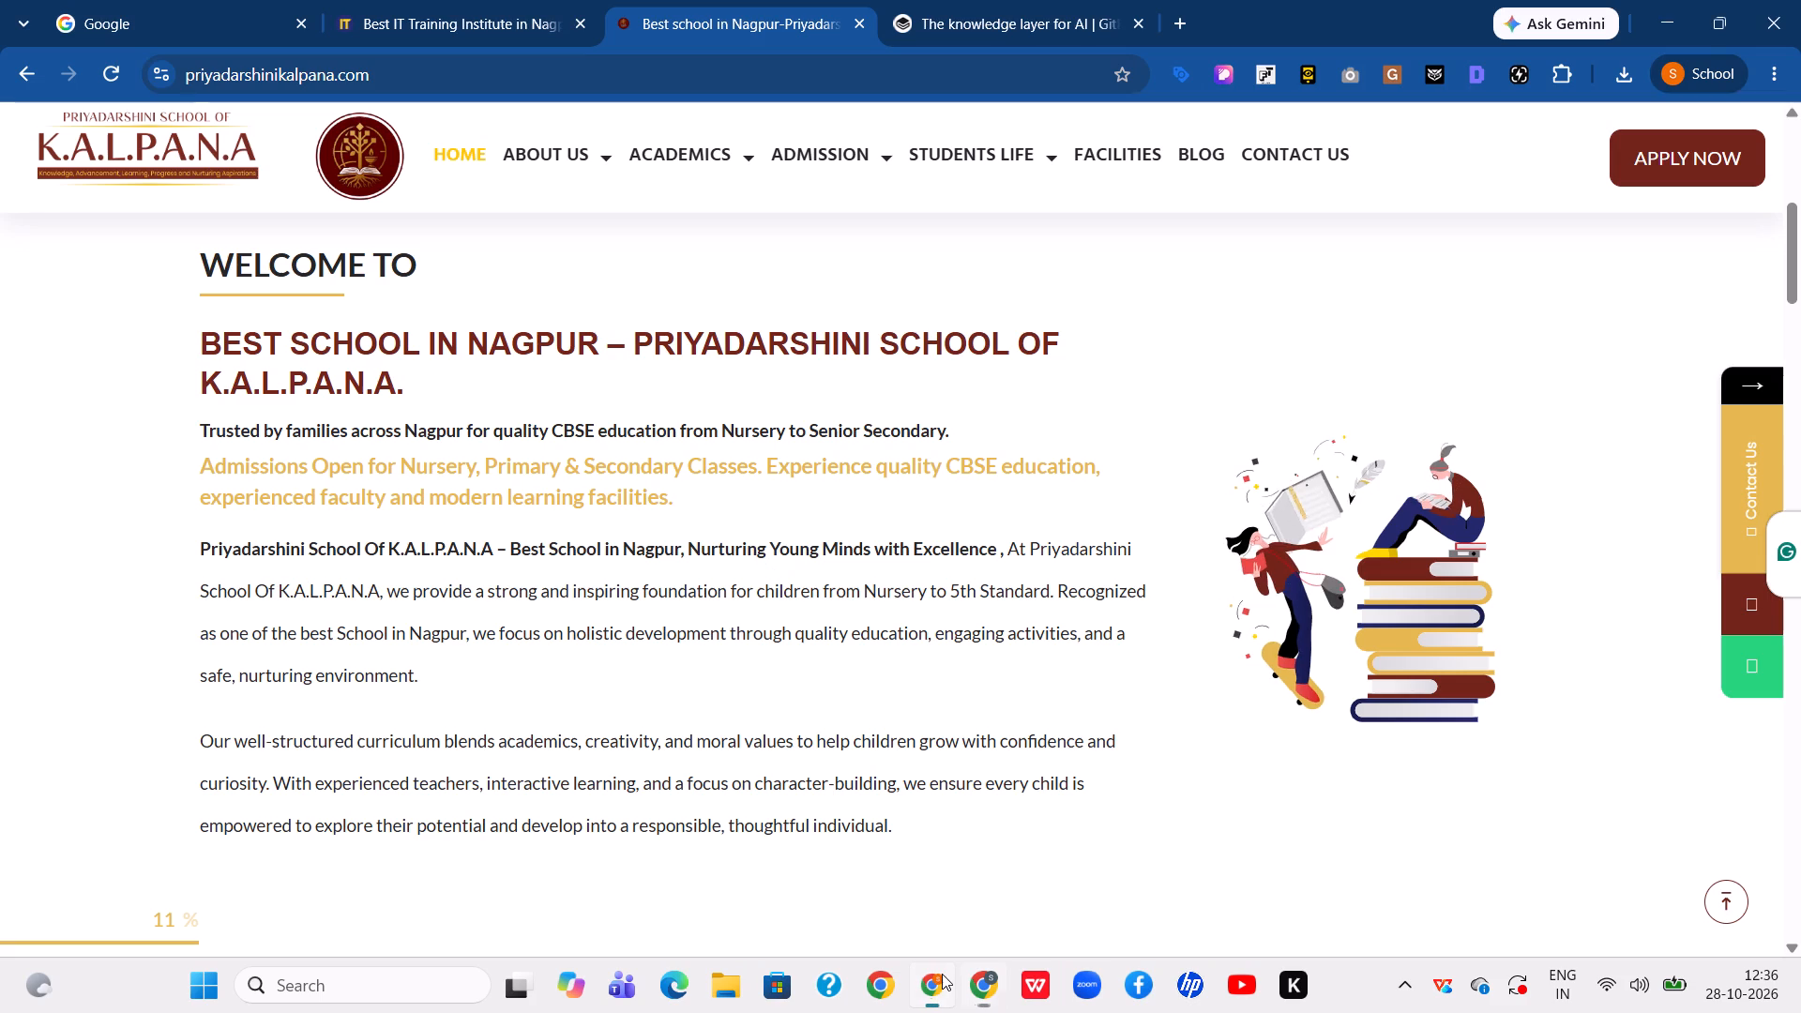
triple_click(637, 355)
left_click(637, 355)
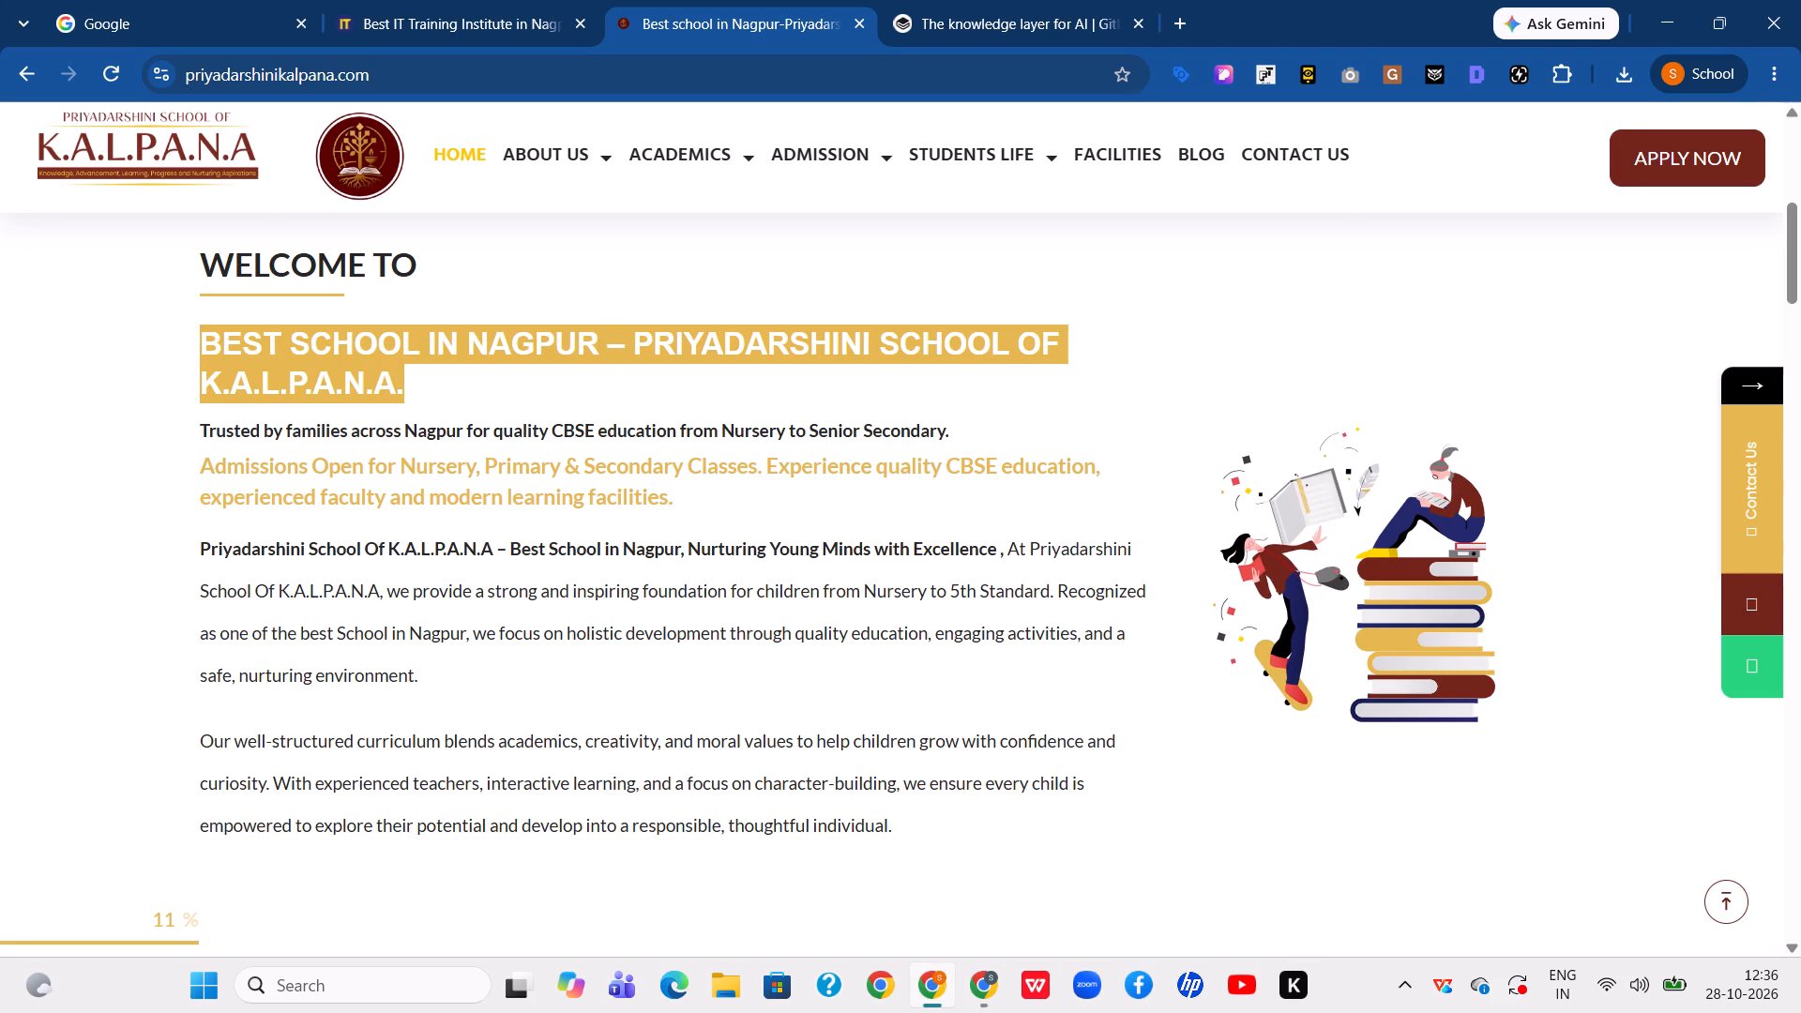
key("ctrl+c")
left_click(637, 355)
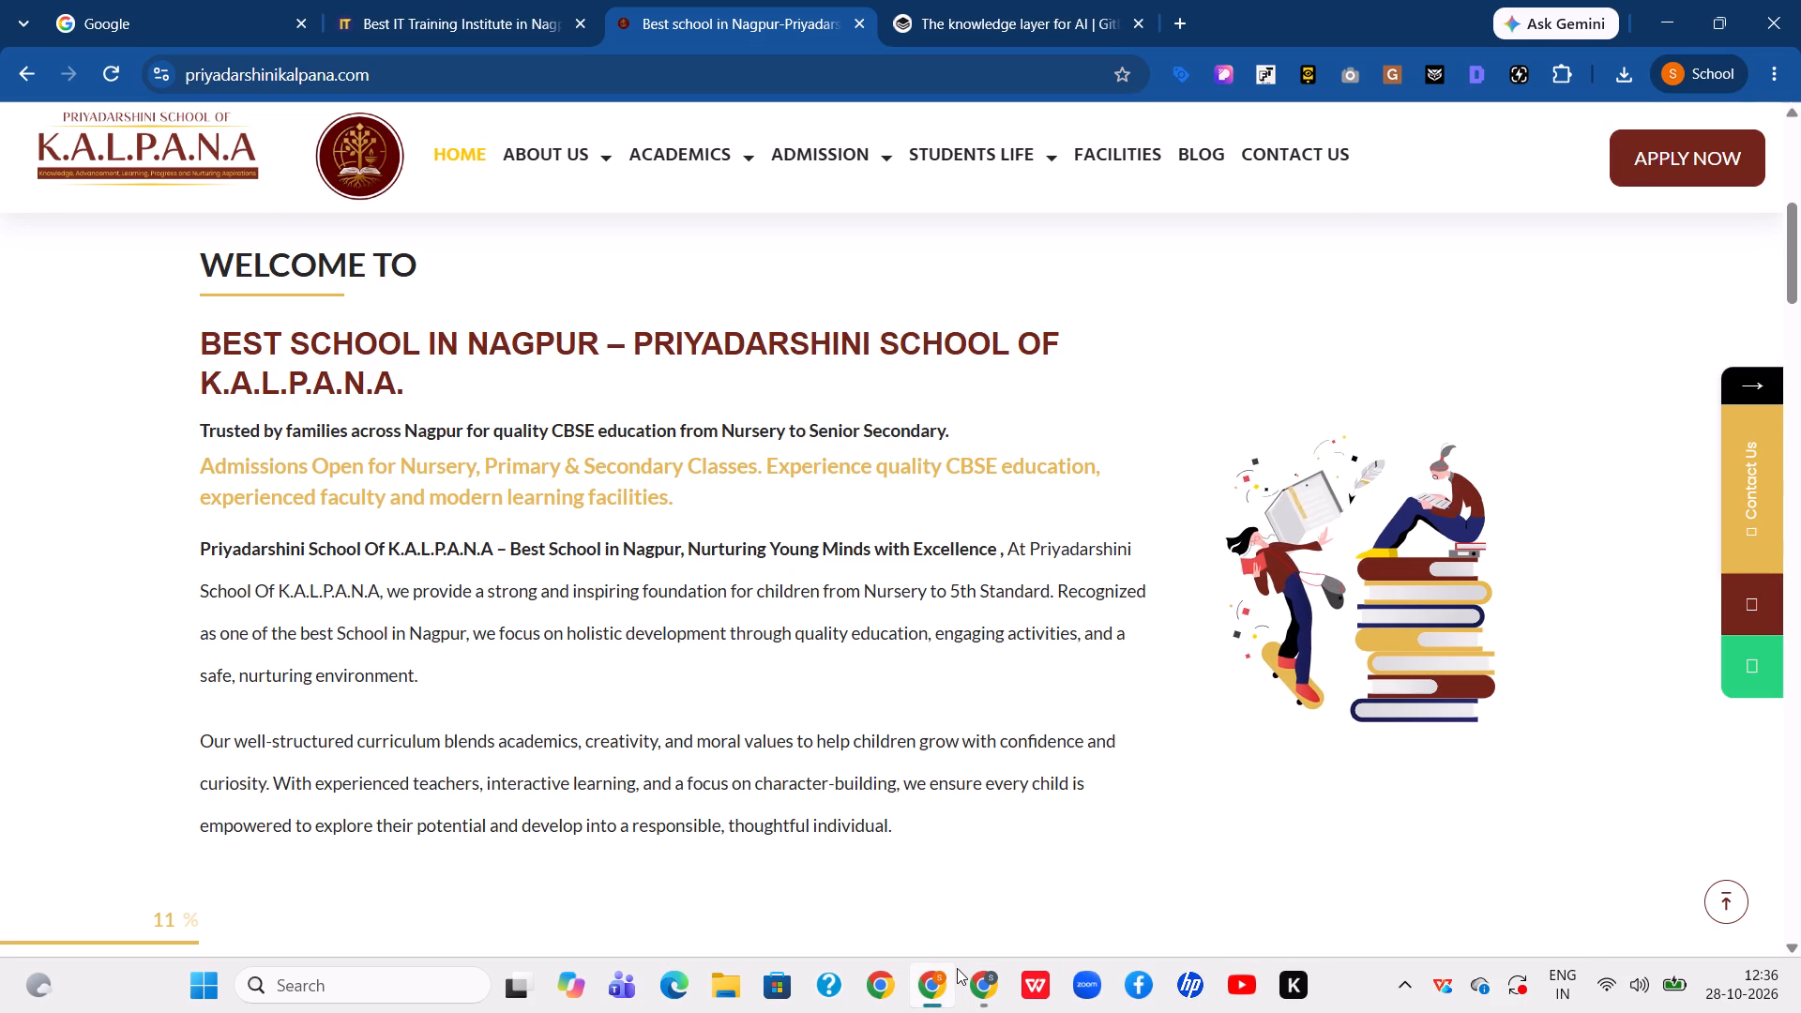
left_click(957, 968)
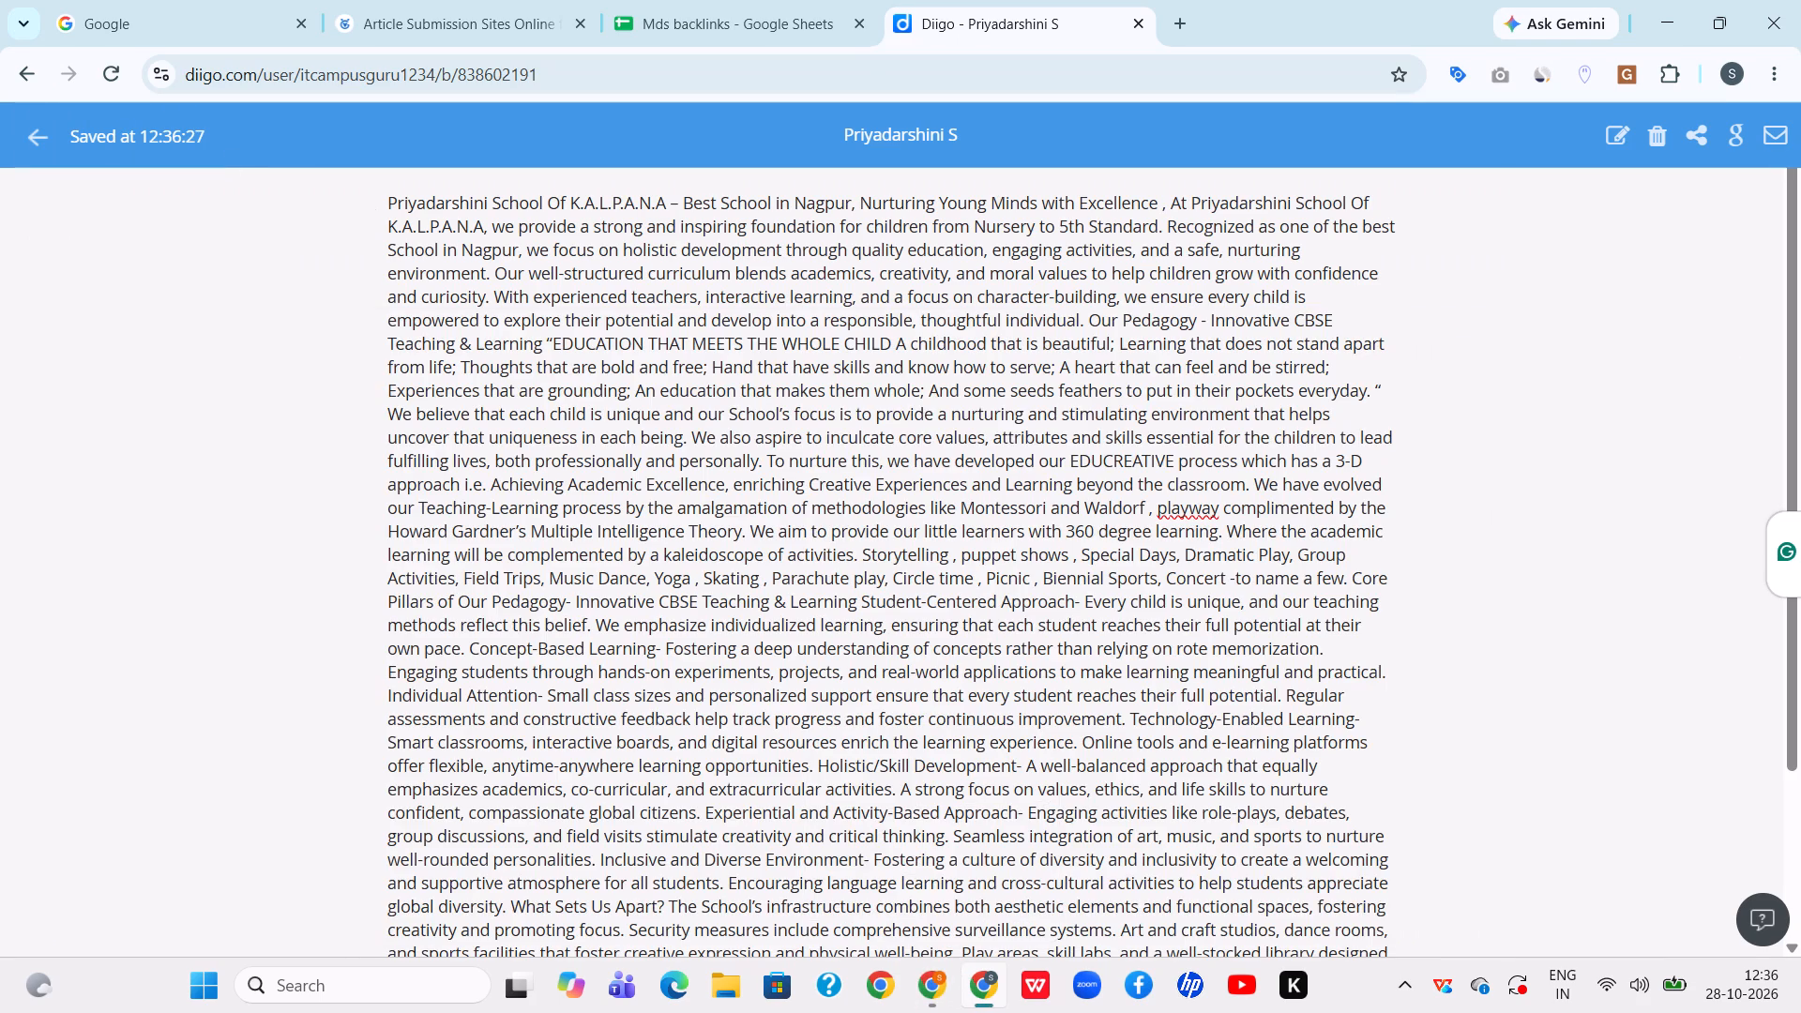
left_click(392, 204)
key("Return")
key("Return")
key("BackSpace")
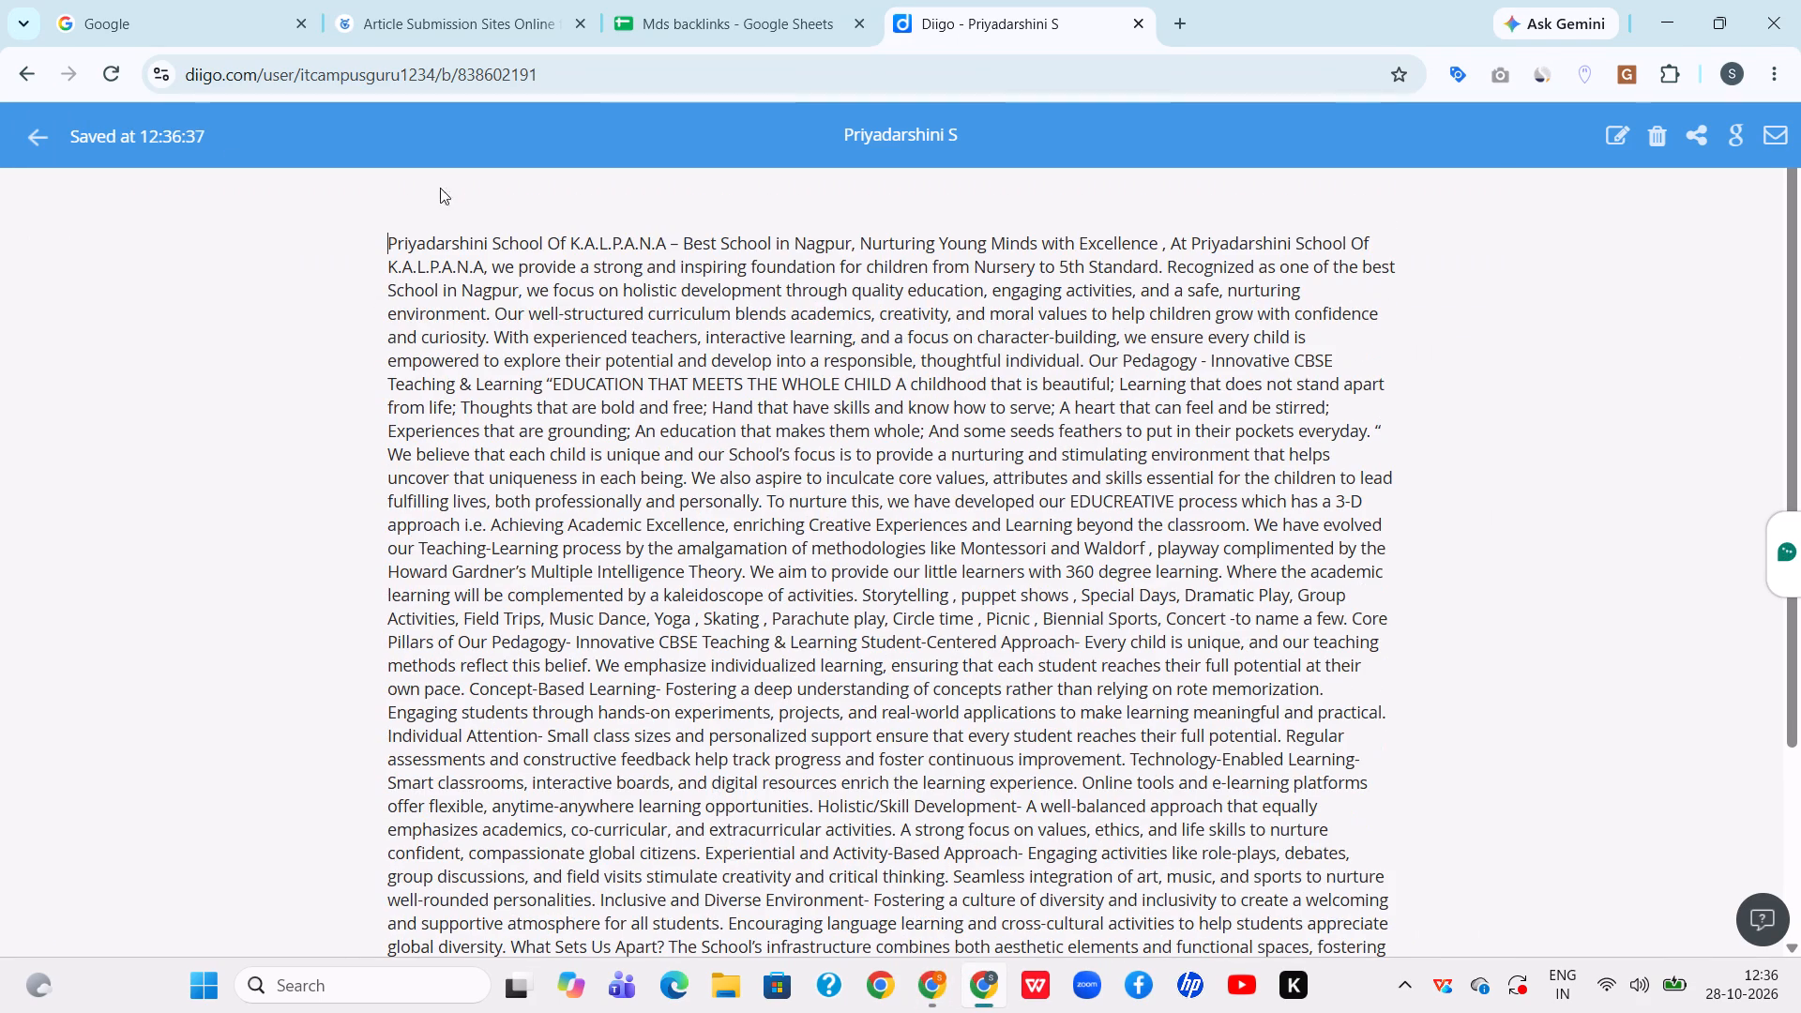
left_click(463, 195)
key("ctrl+v")
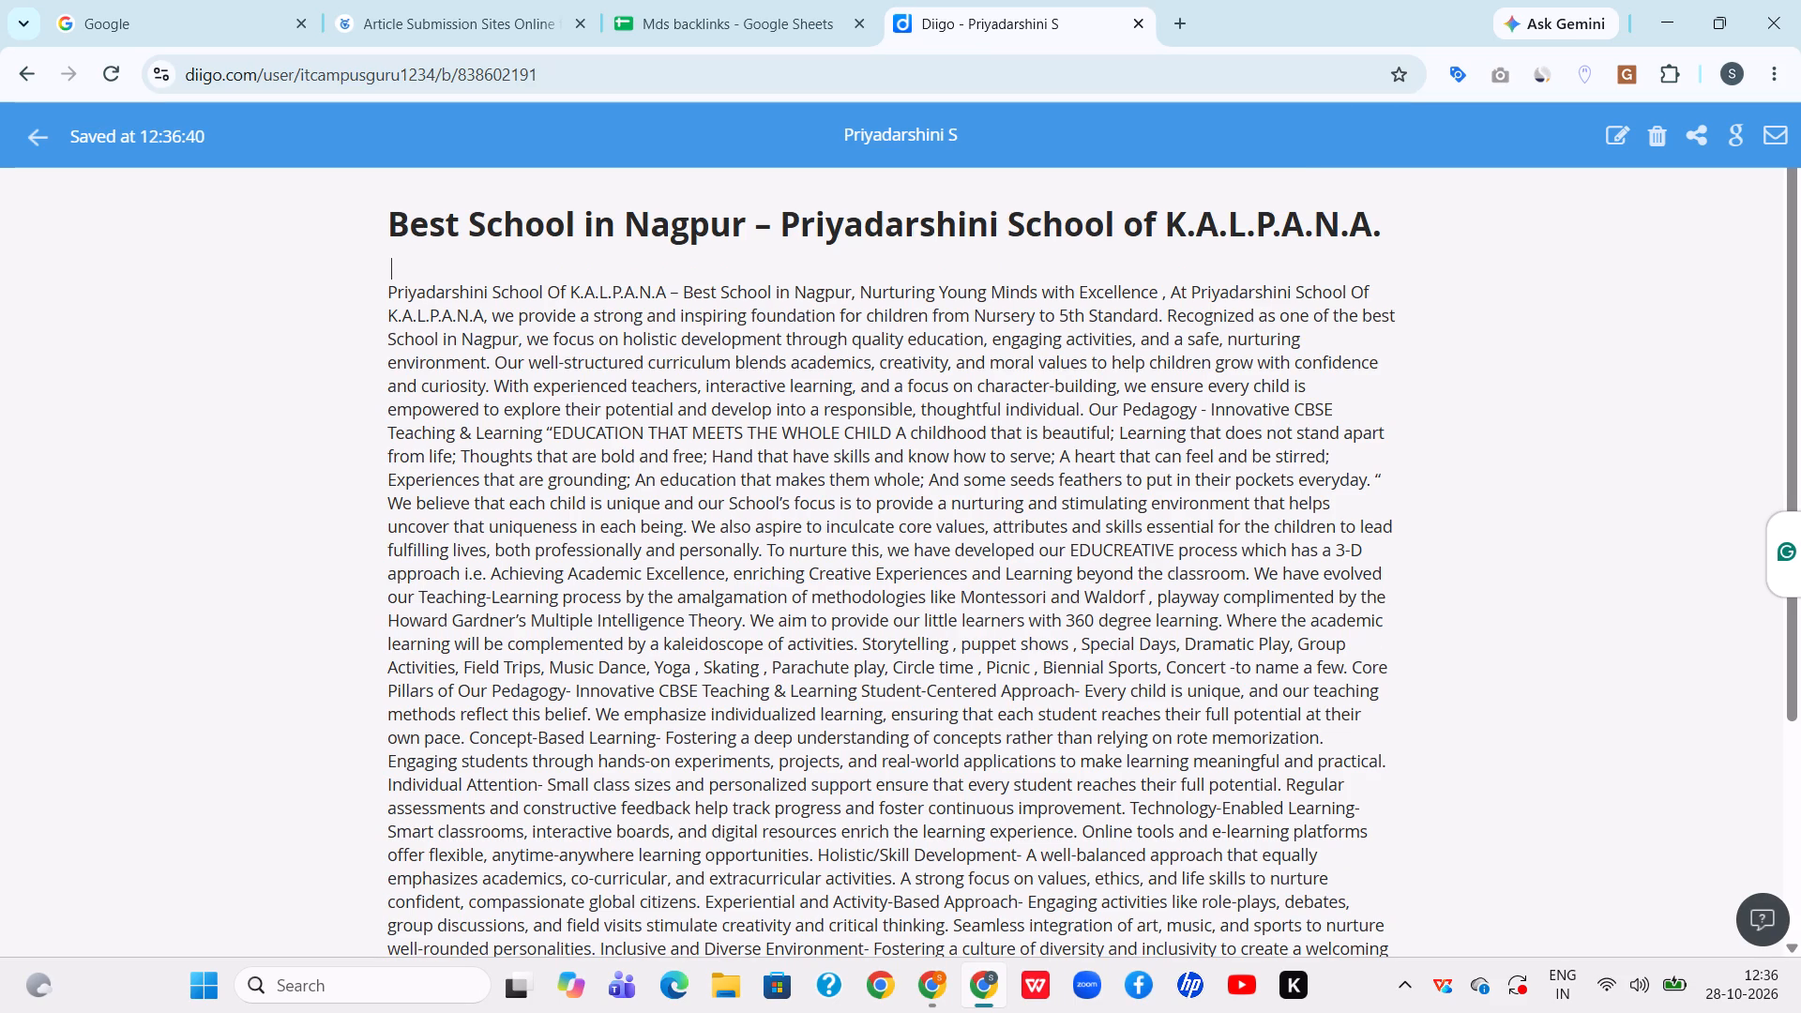
Break the note's text into new paragraphs starting at "Our well-structured curriculum" and at "Our Pedagogy - Innovative CBSE Teaching & Learning".
left_click(496, 369)
key("Return")
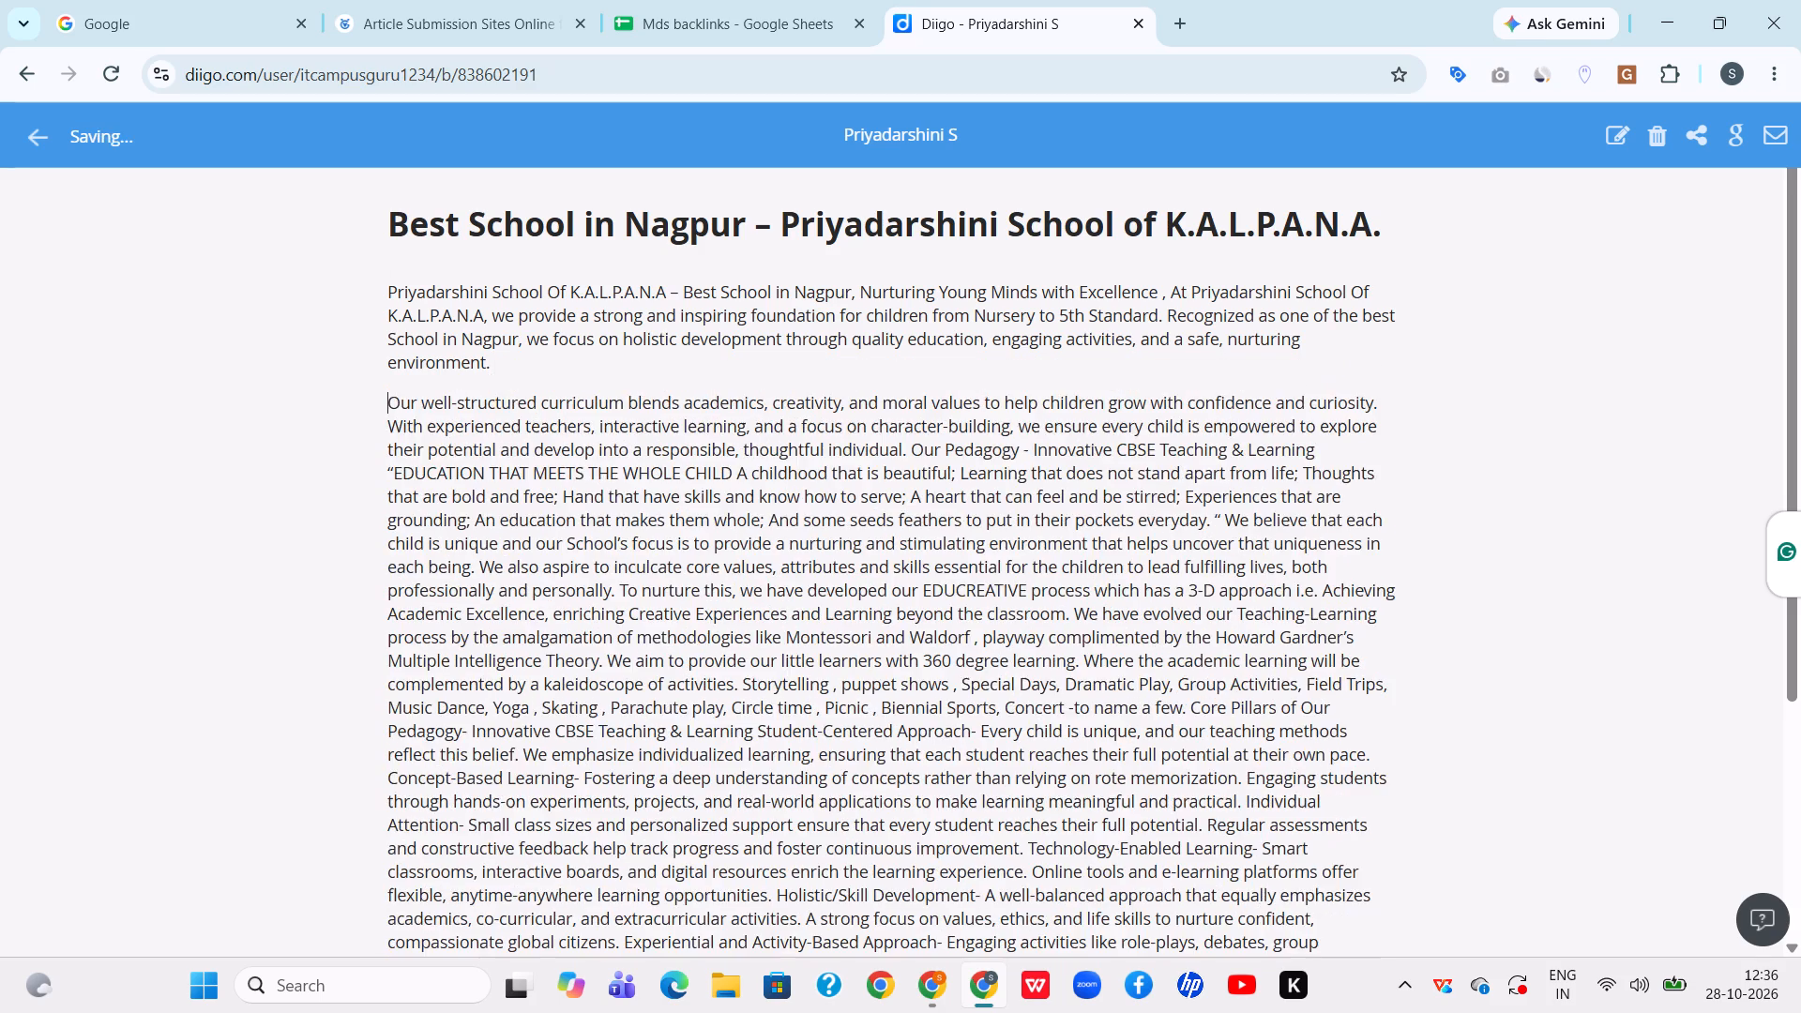
key("Return")
key("BackSpace")
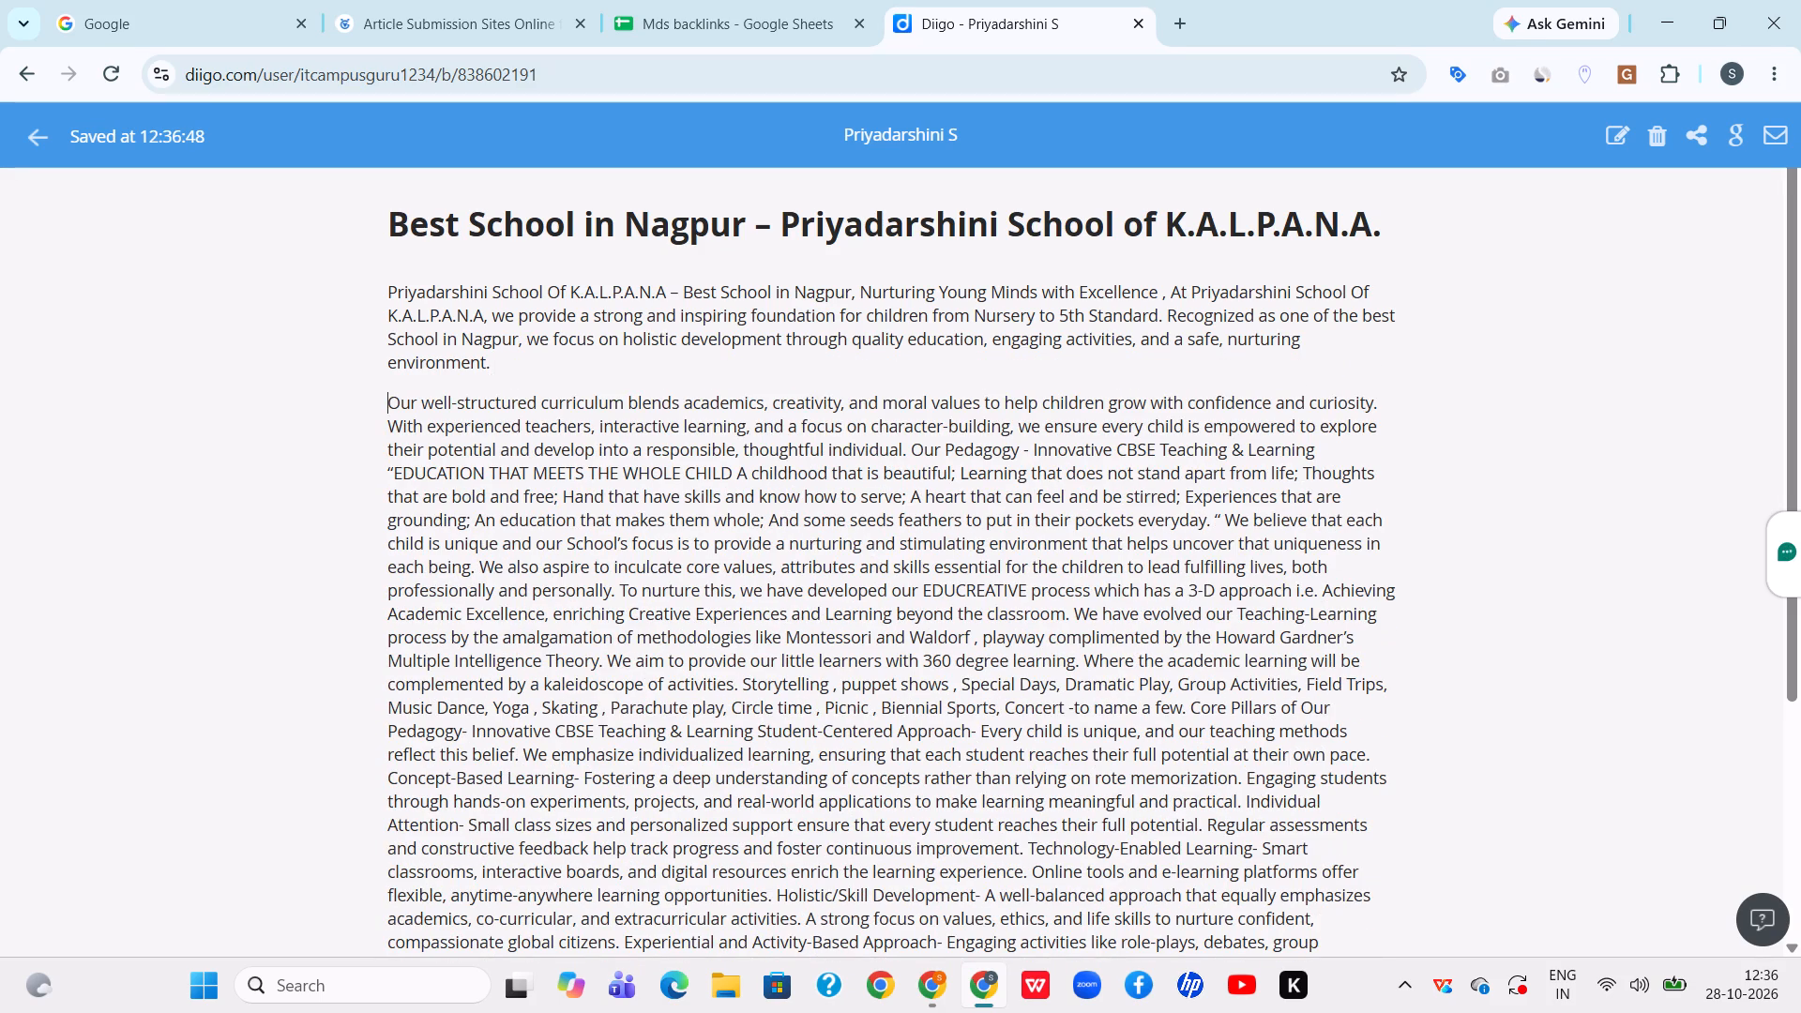
left_click(909, 444)
key("Return")
key("Return")
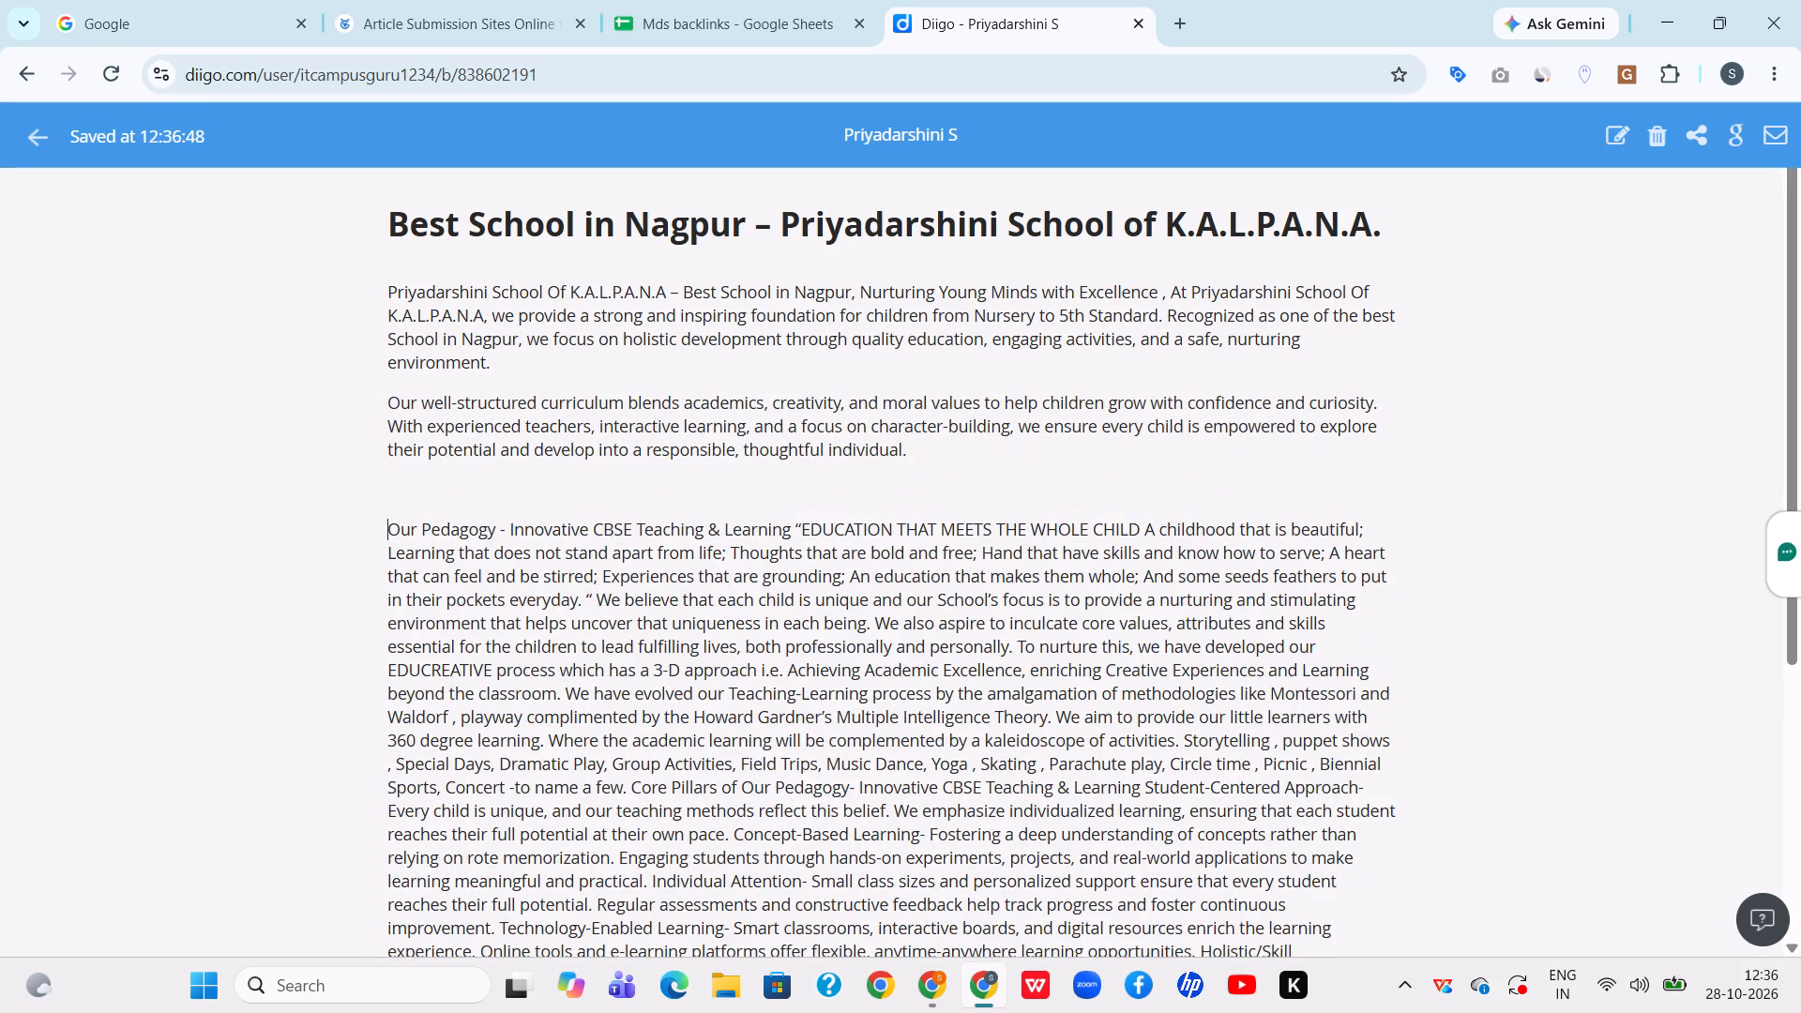
key("BackSpace")
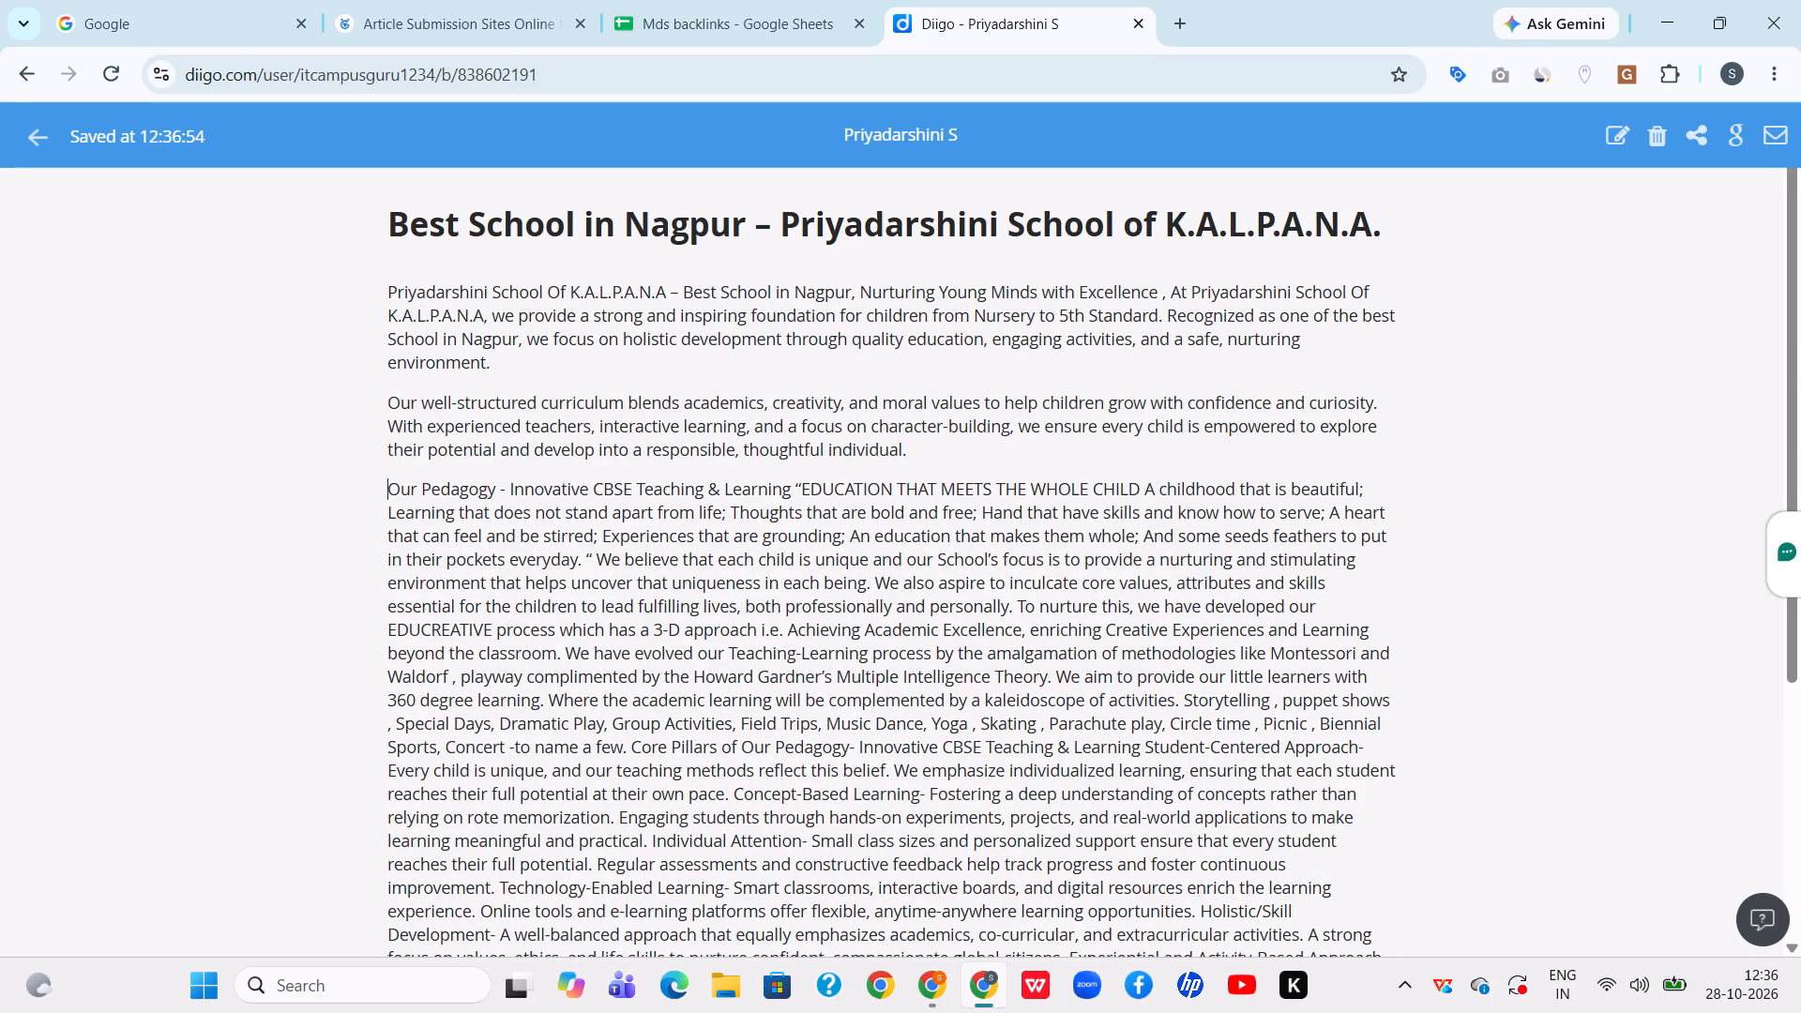
Consult the school website's Our Pedagogy page for its layout and start a new note paragraph at "We believe that each child is unique".
scroll(909, 444, "down", 1)
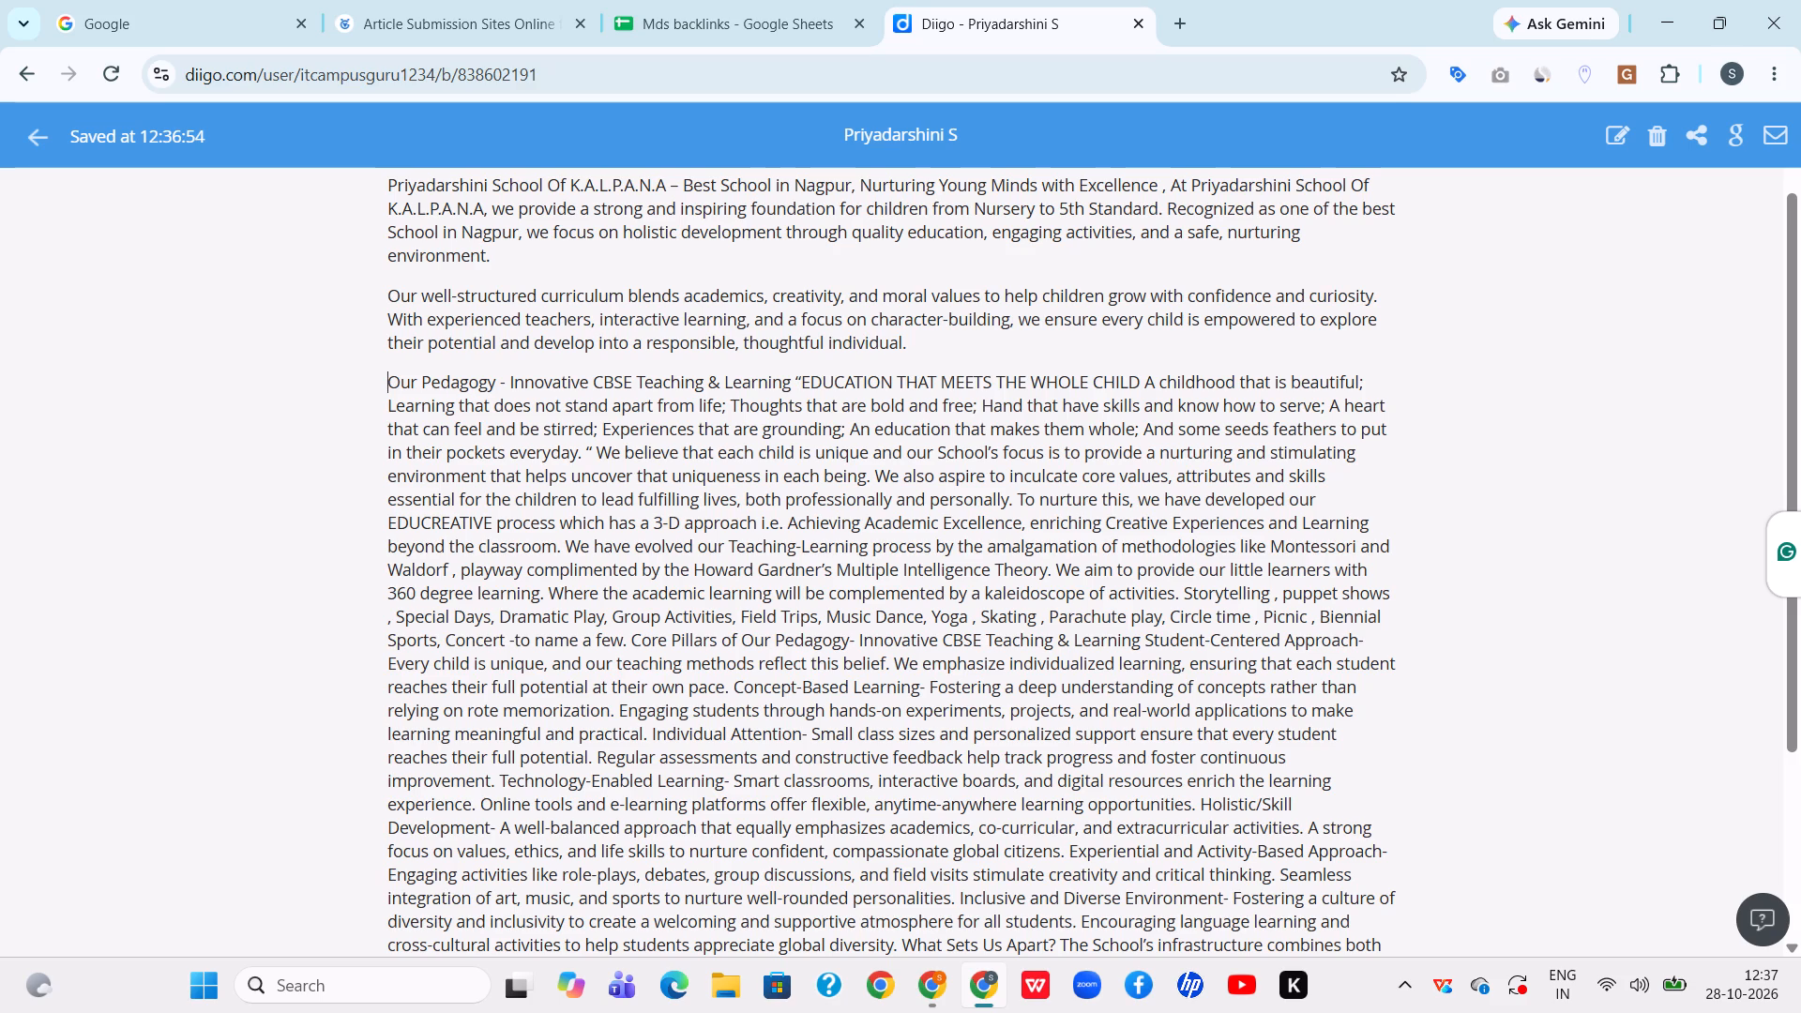
scroll(1024, 534, "down", 1)
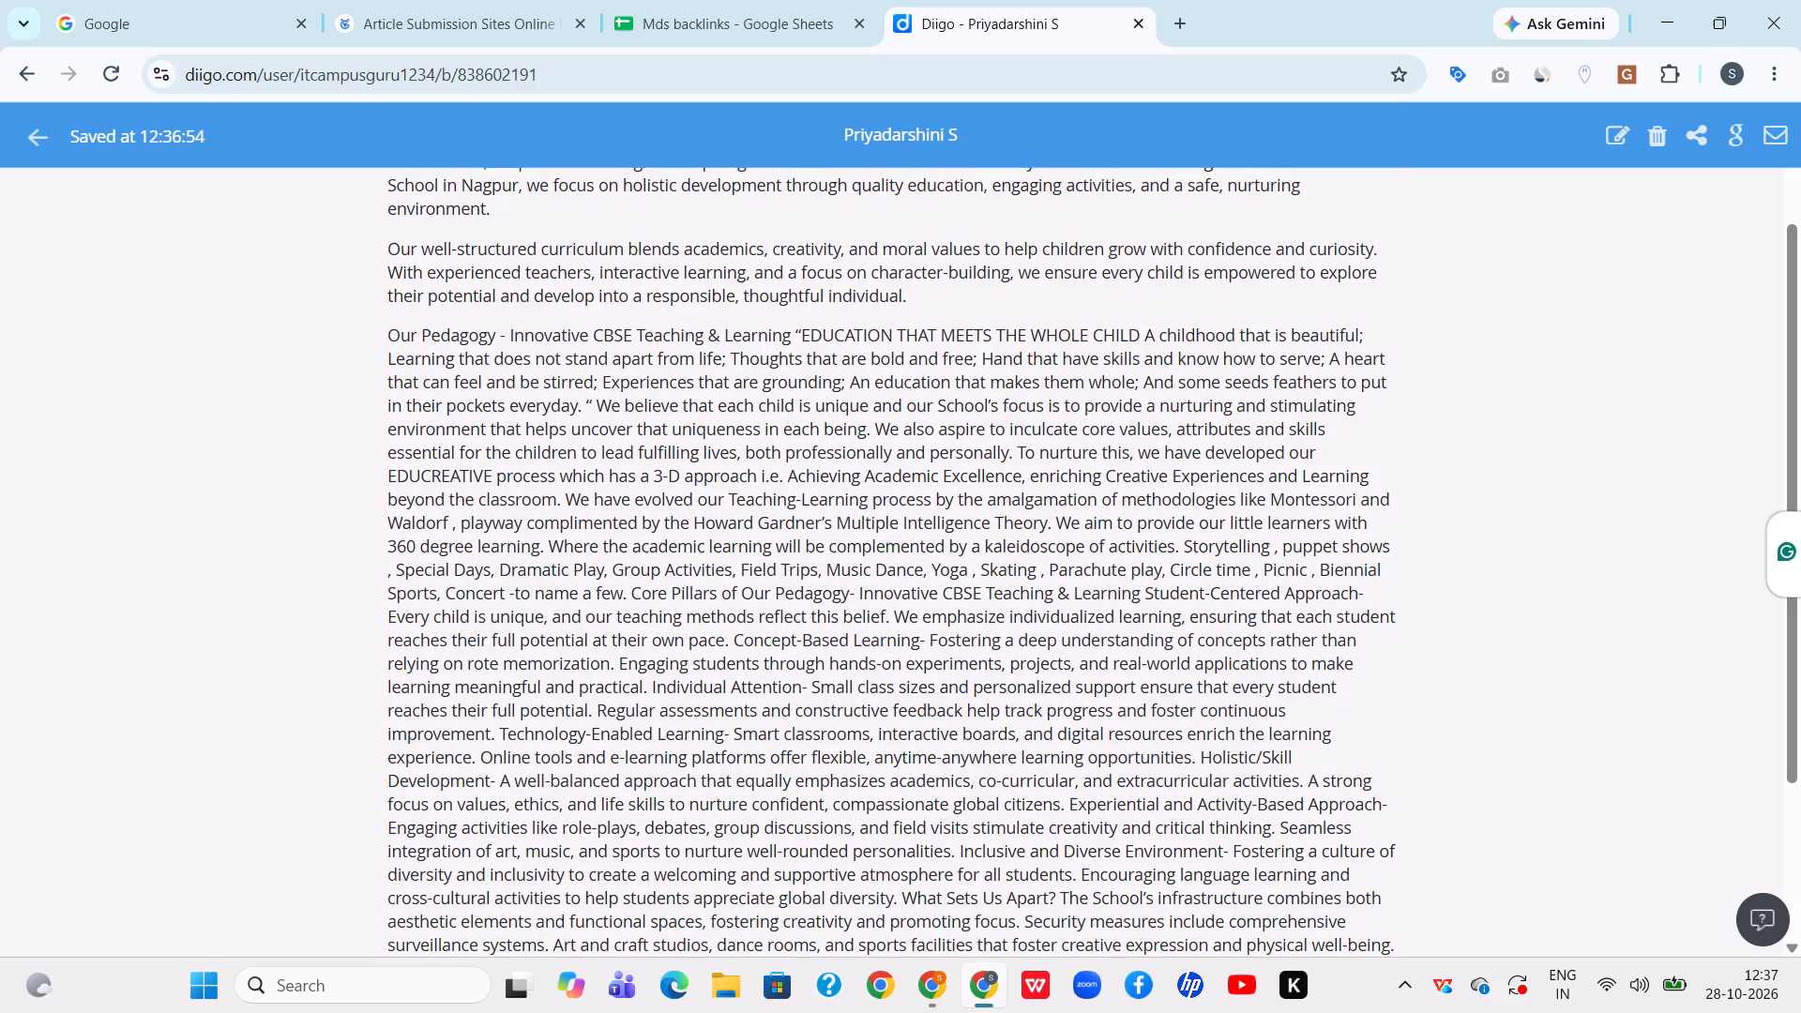
scroll(1024, 534, "down", 1)
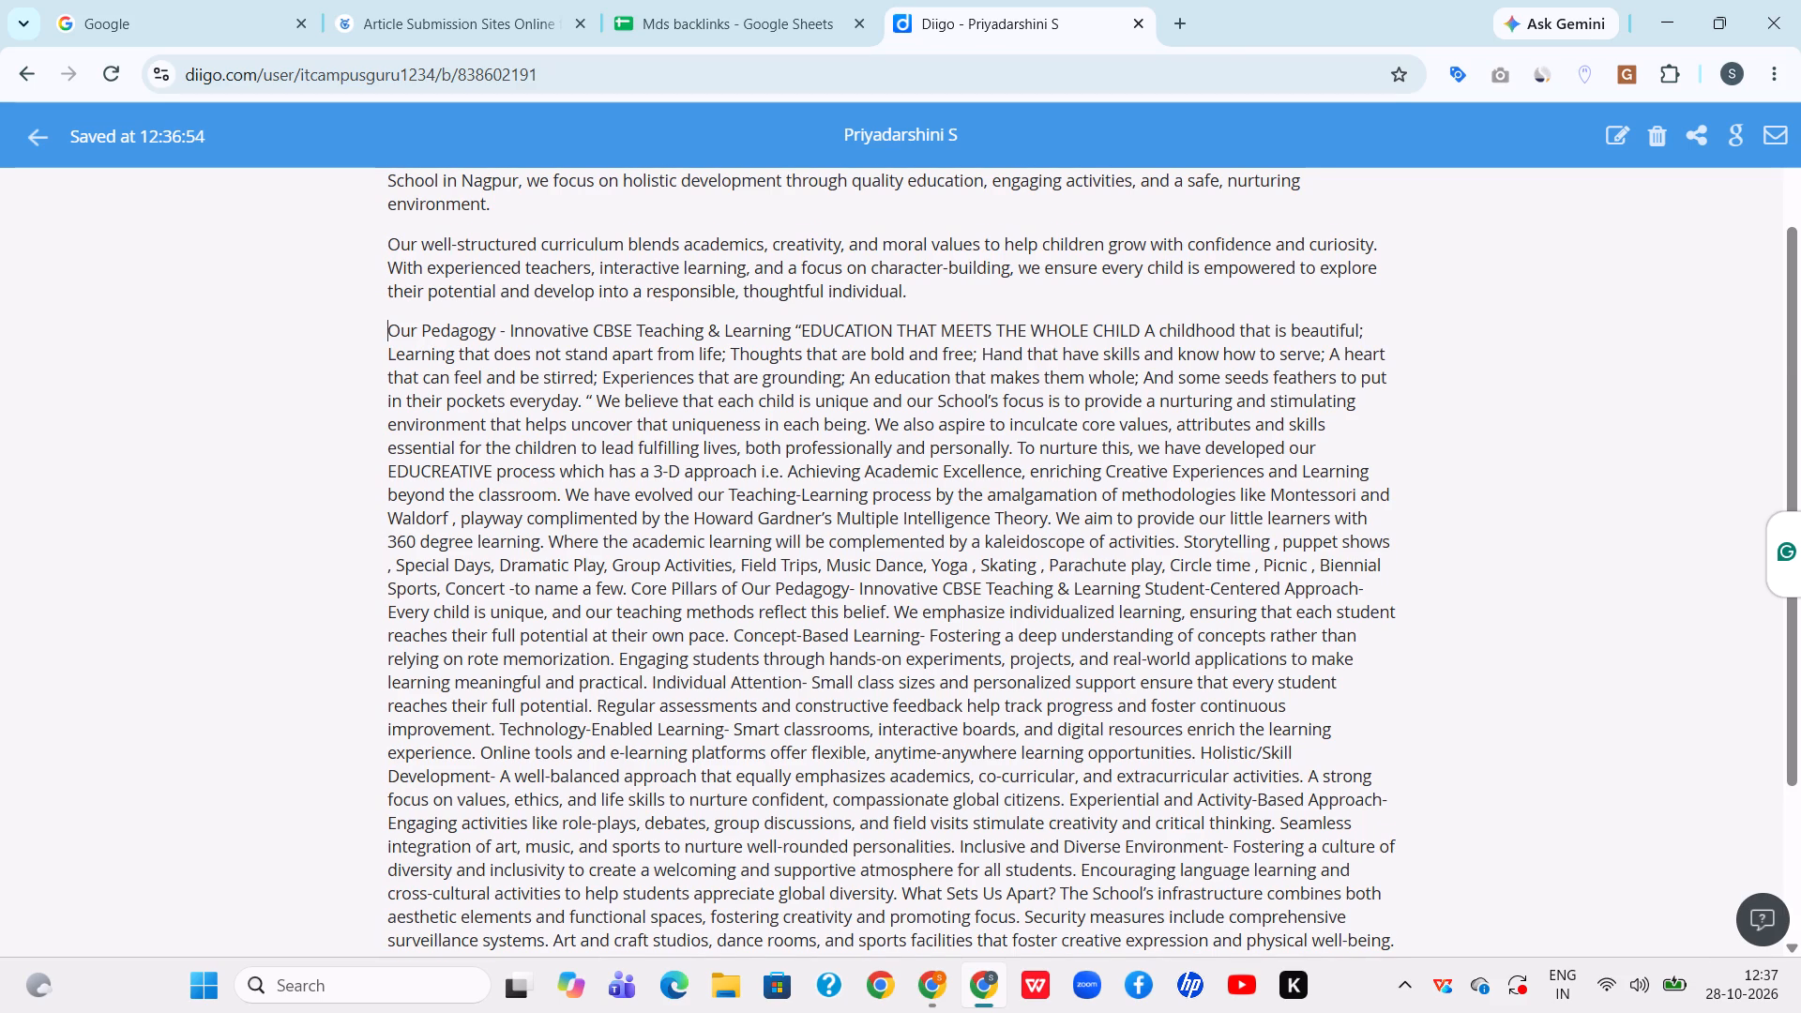
scroll(1033, 523, "right", 1)
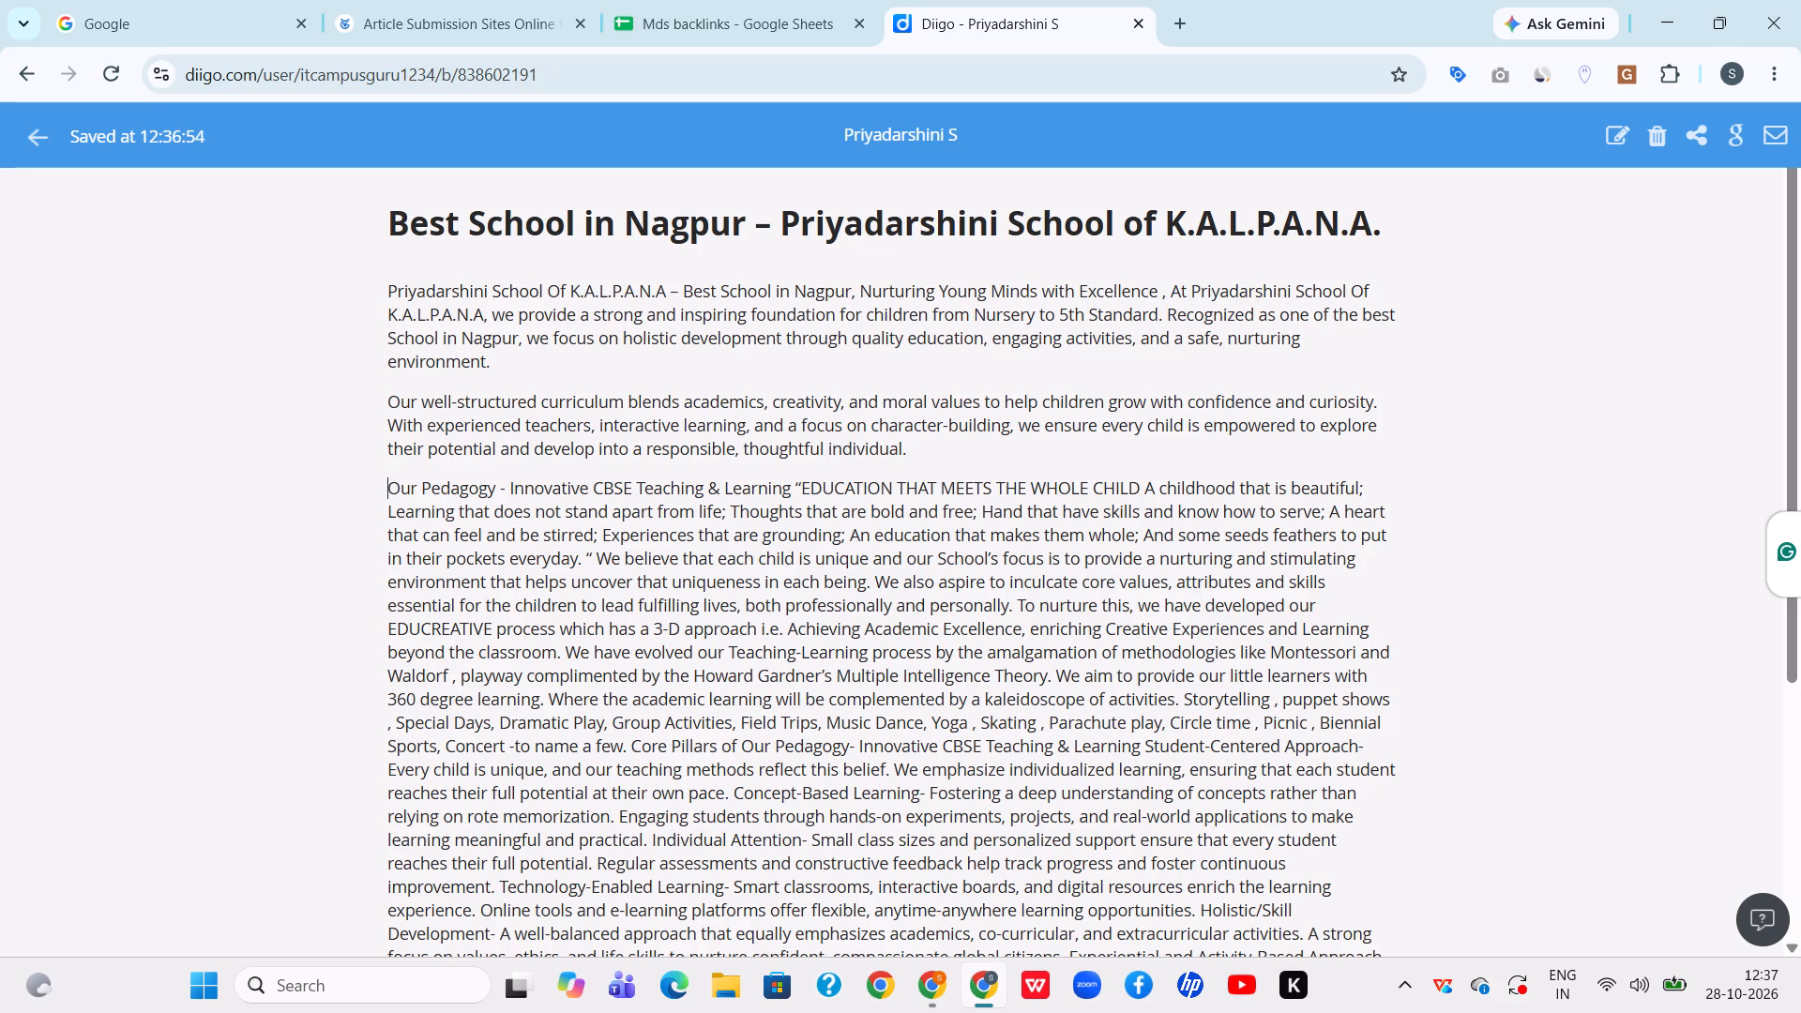
left_click(929, 995)
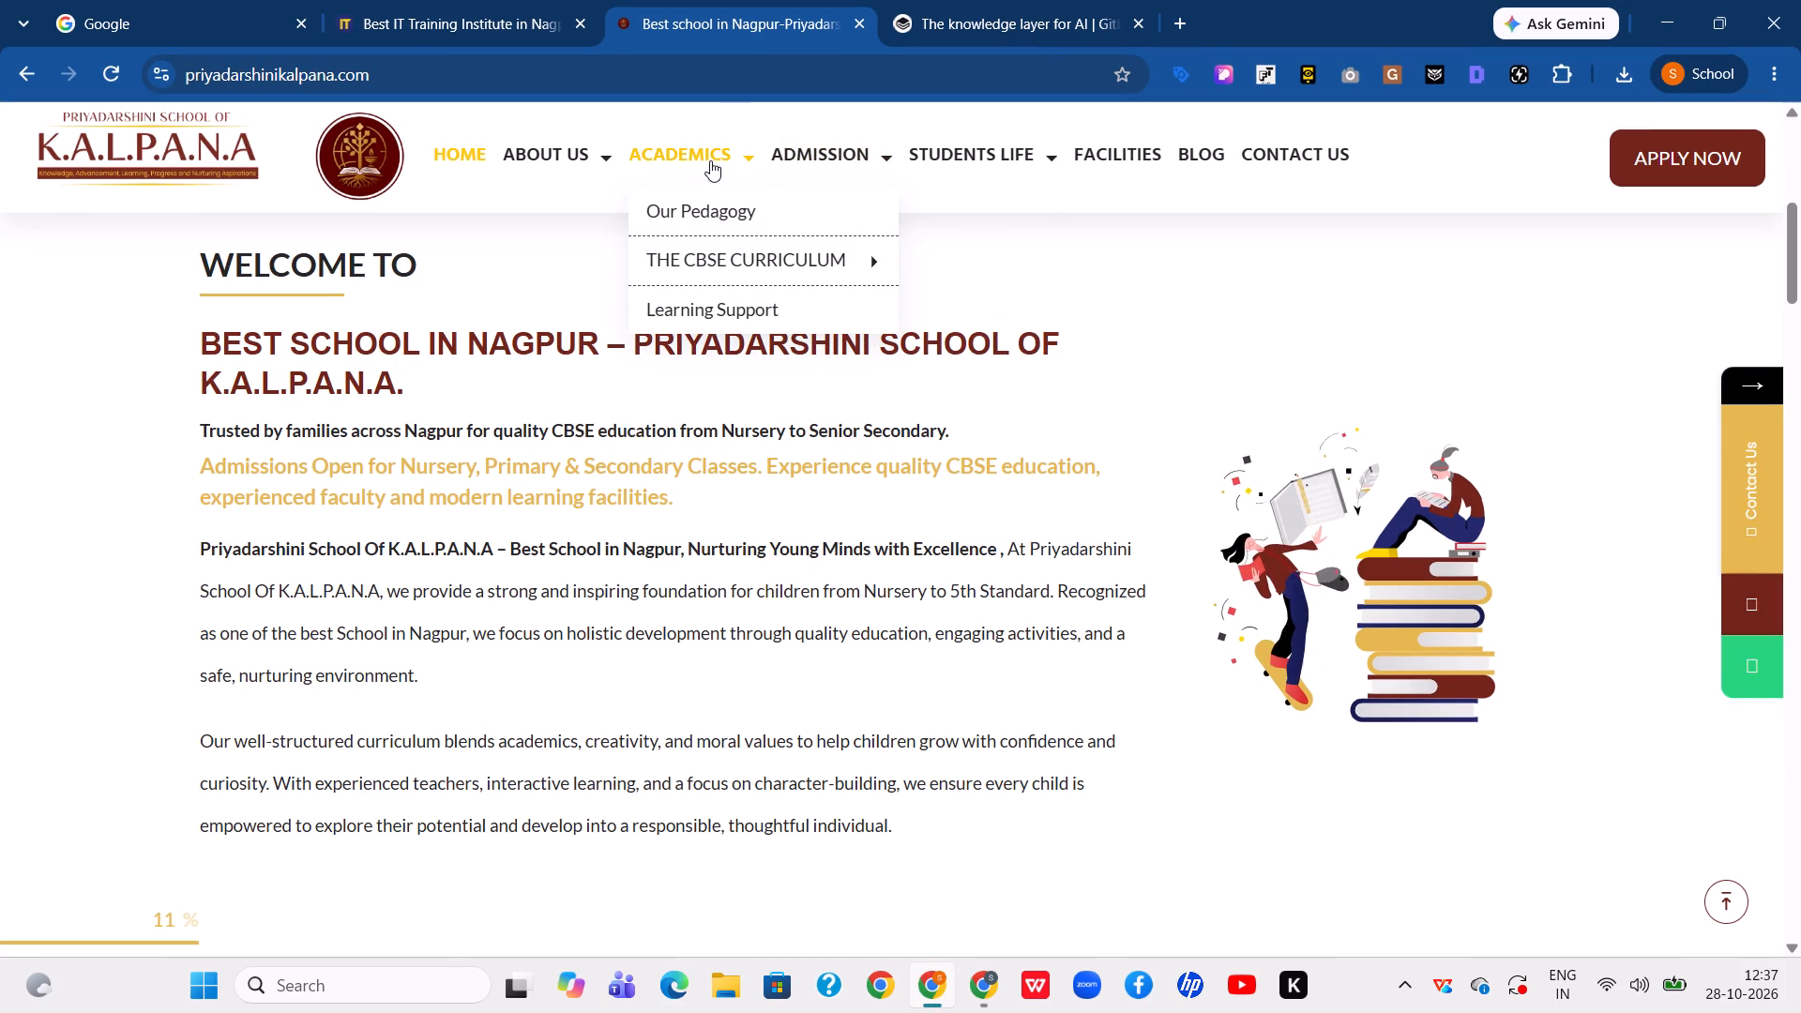
left_click(709, 218)
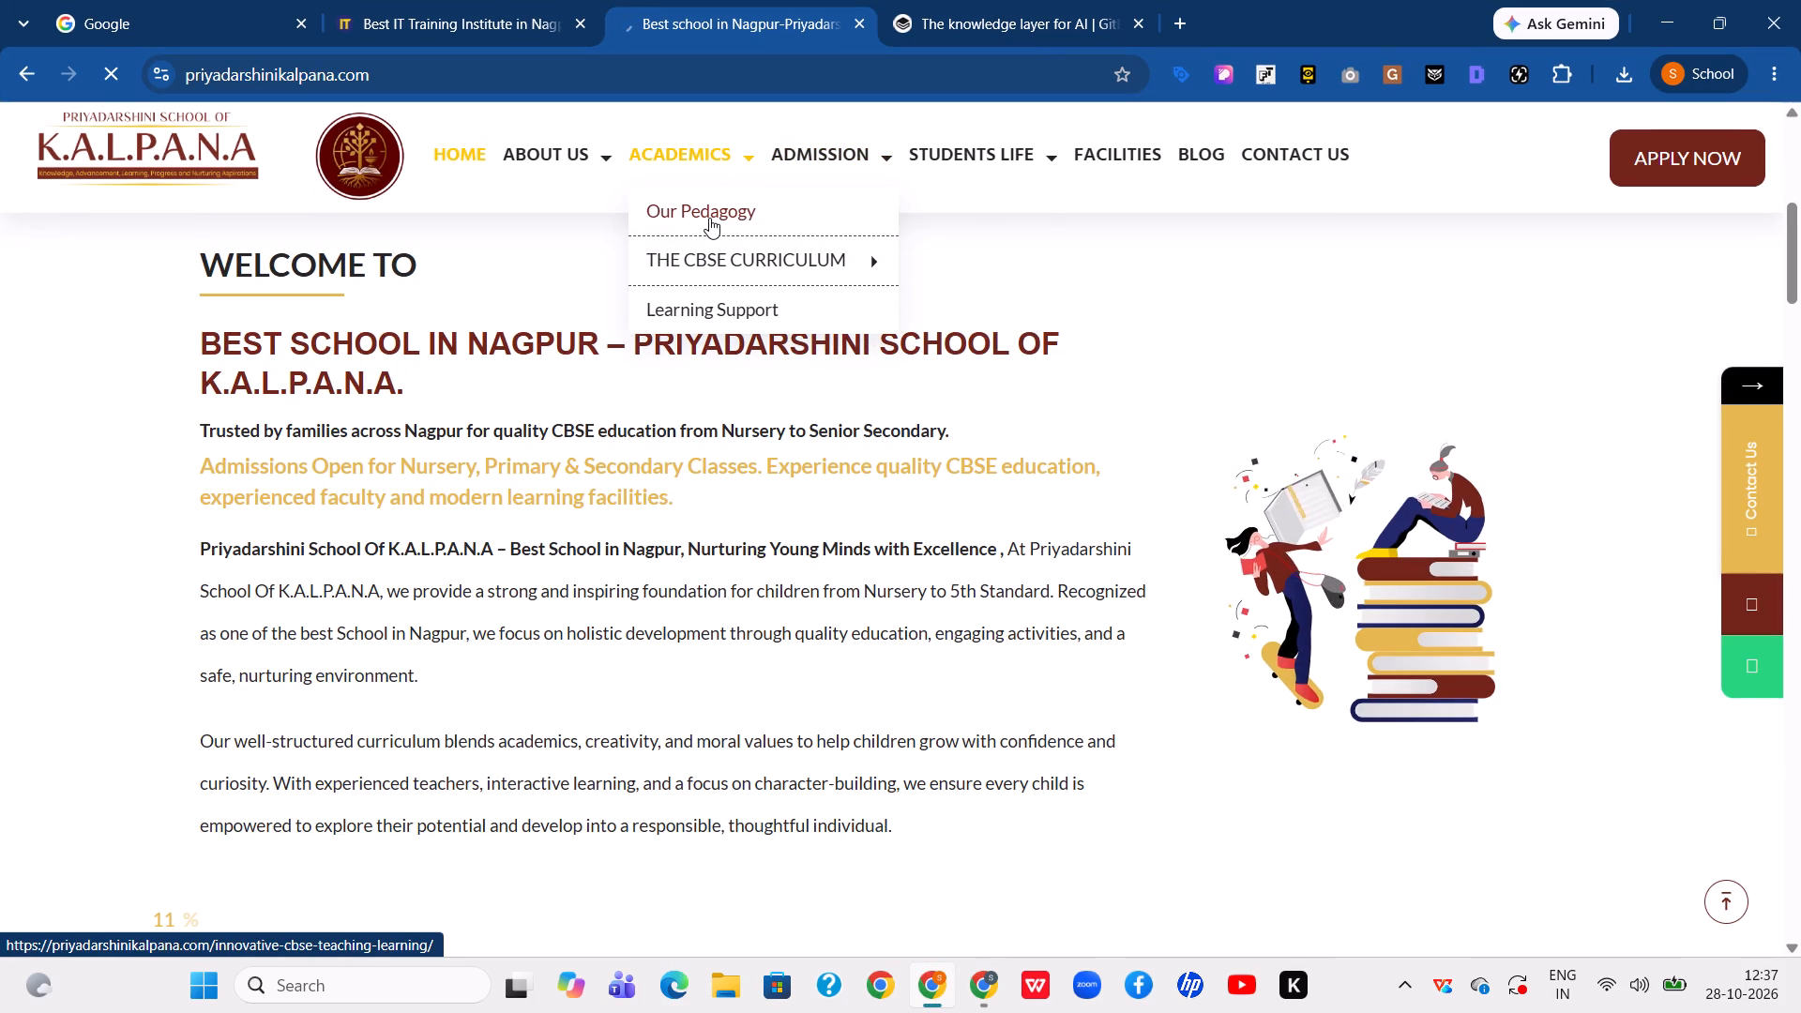
scroll(709, 218, "down", 2)
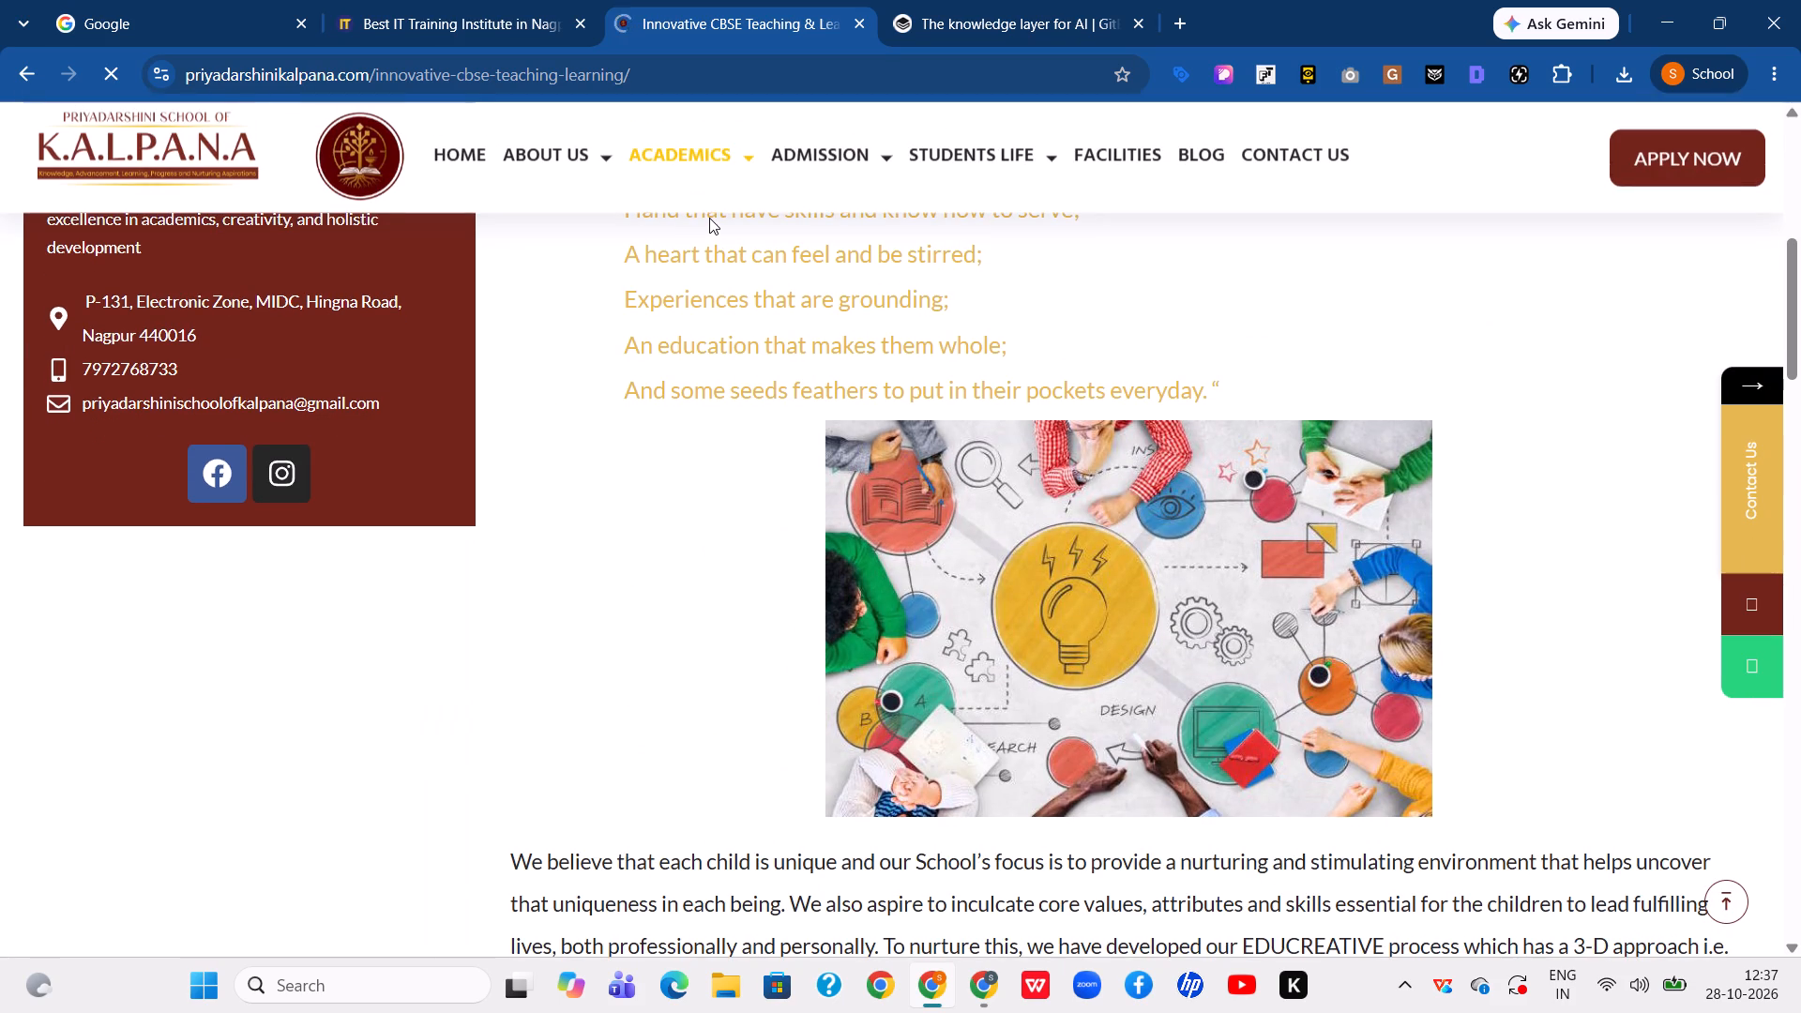
scroll(709, 218, "down", 1)
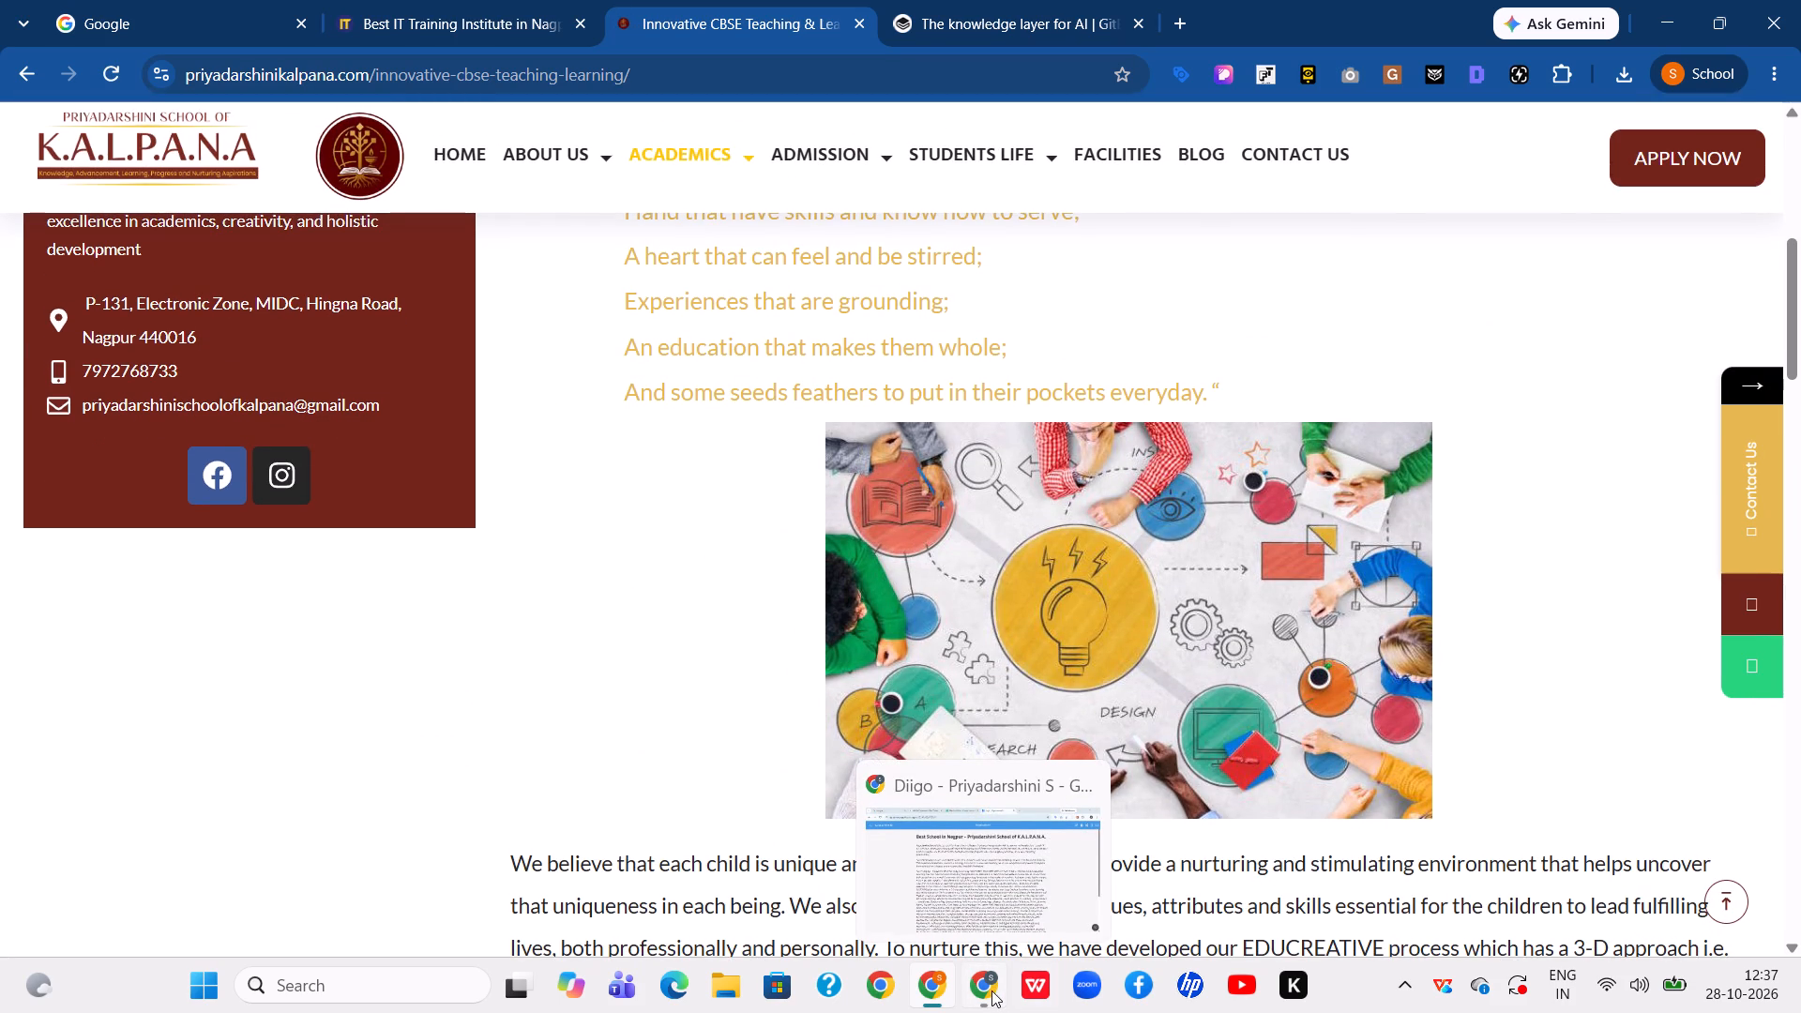
left_click(991, 990)
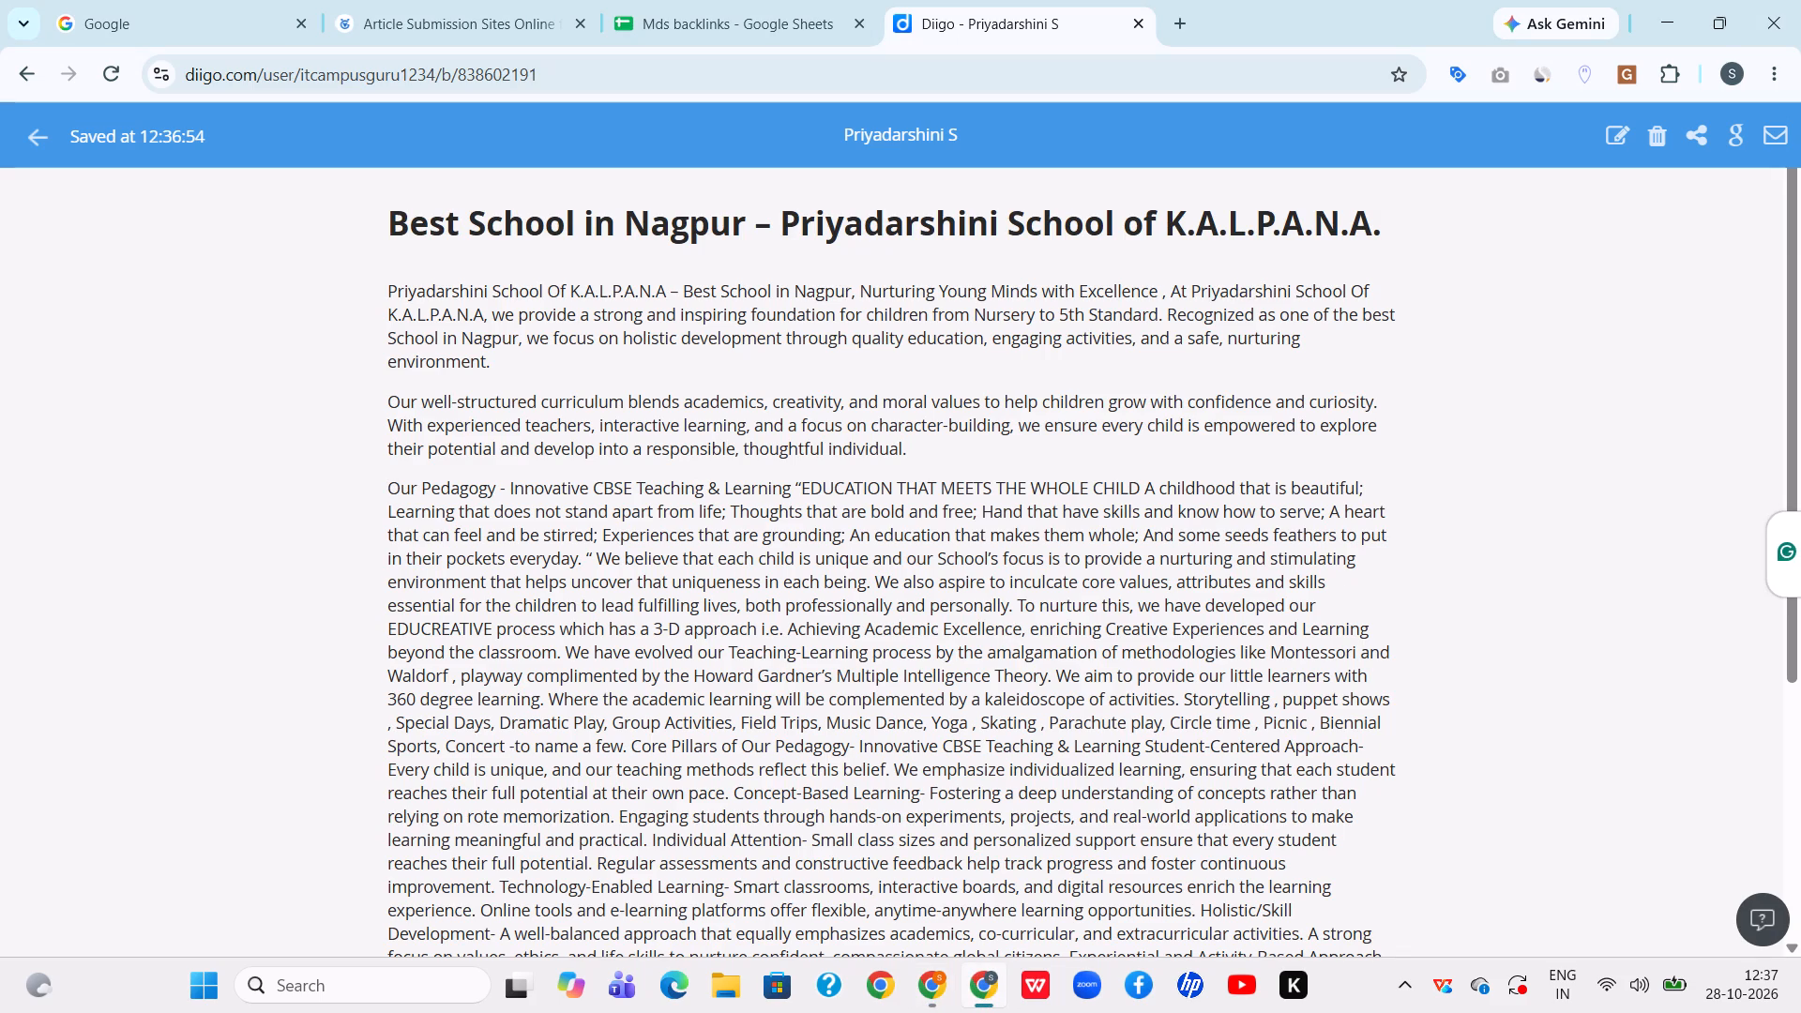
left_click(598, 552)
key("Return")
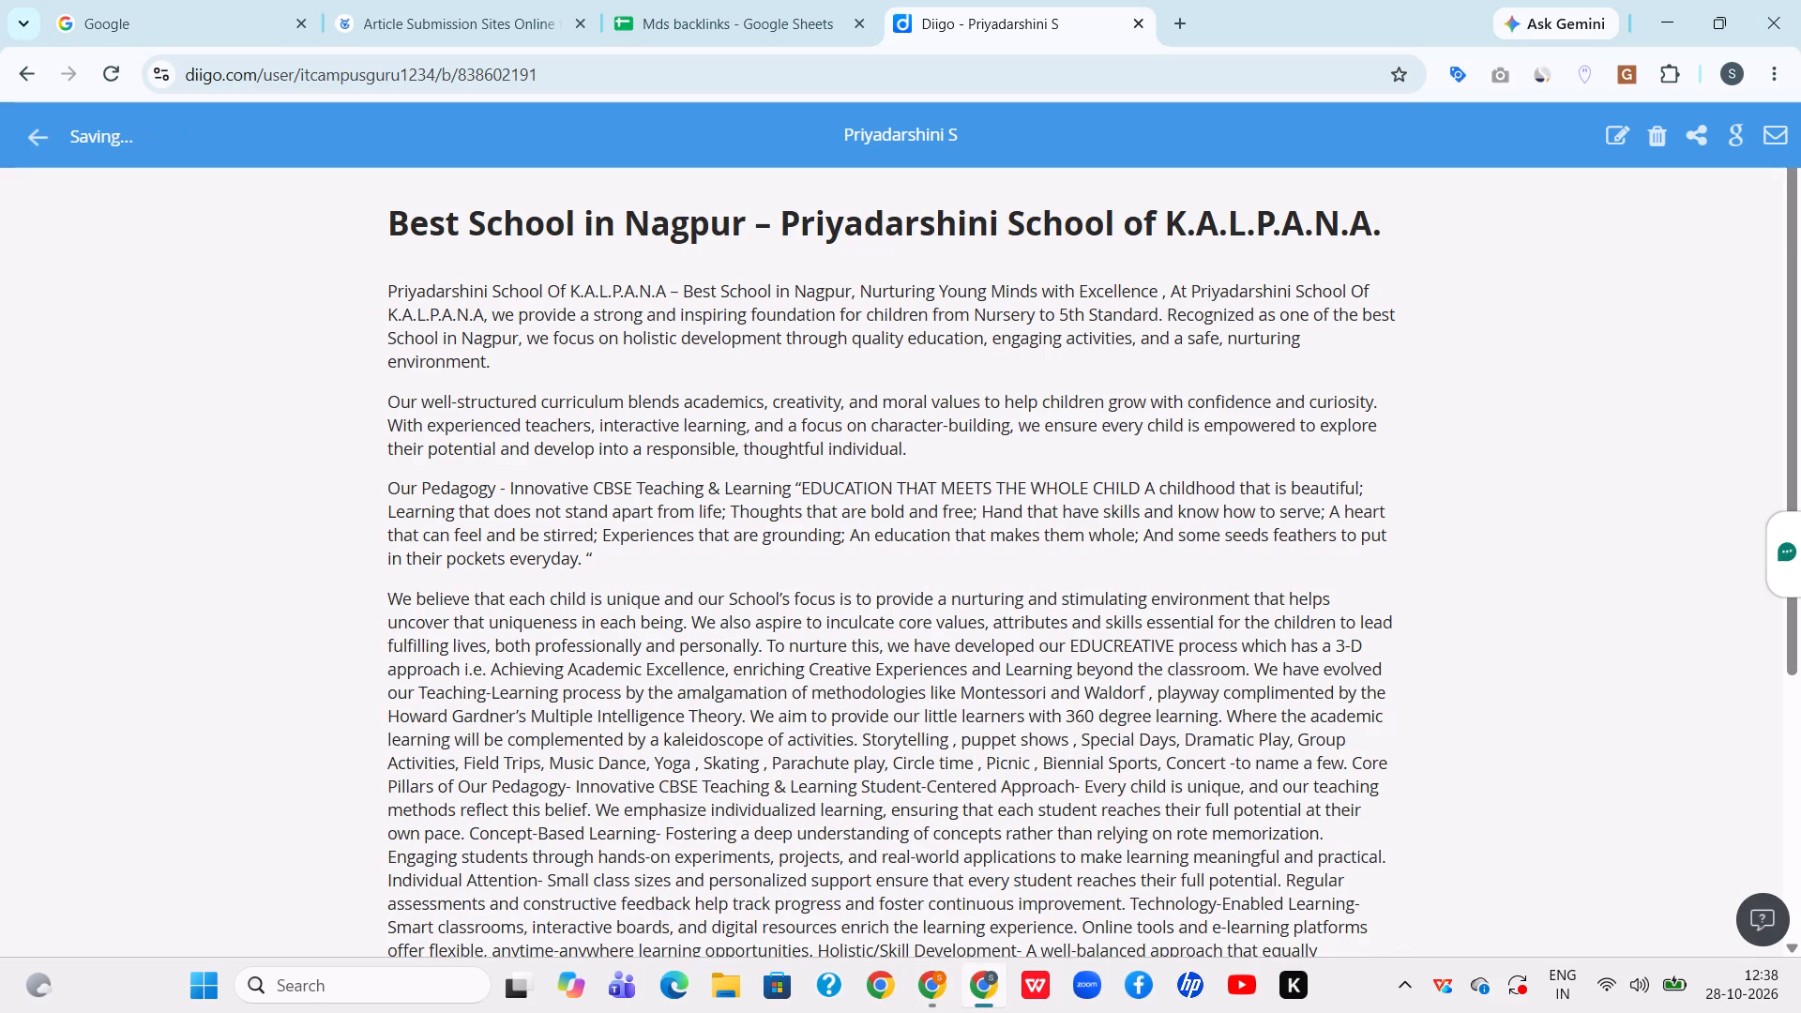
Start a new paragraph in the note at "Core Pillars of Our Pedagogy", with no extra blank line.
scroll(598, 552, "down", 1)
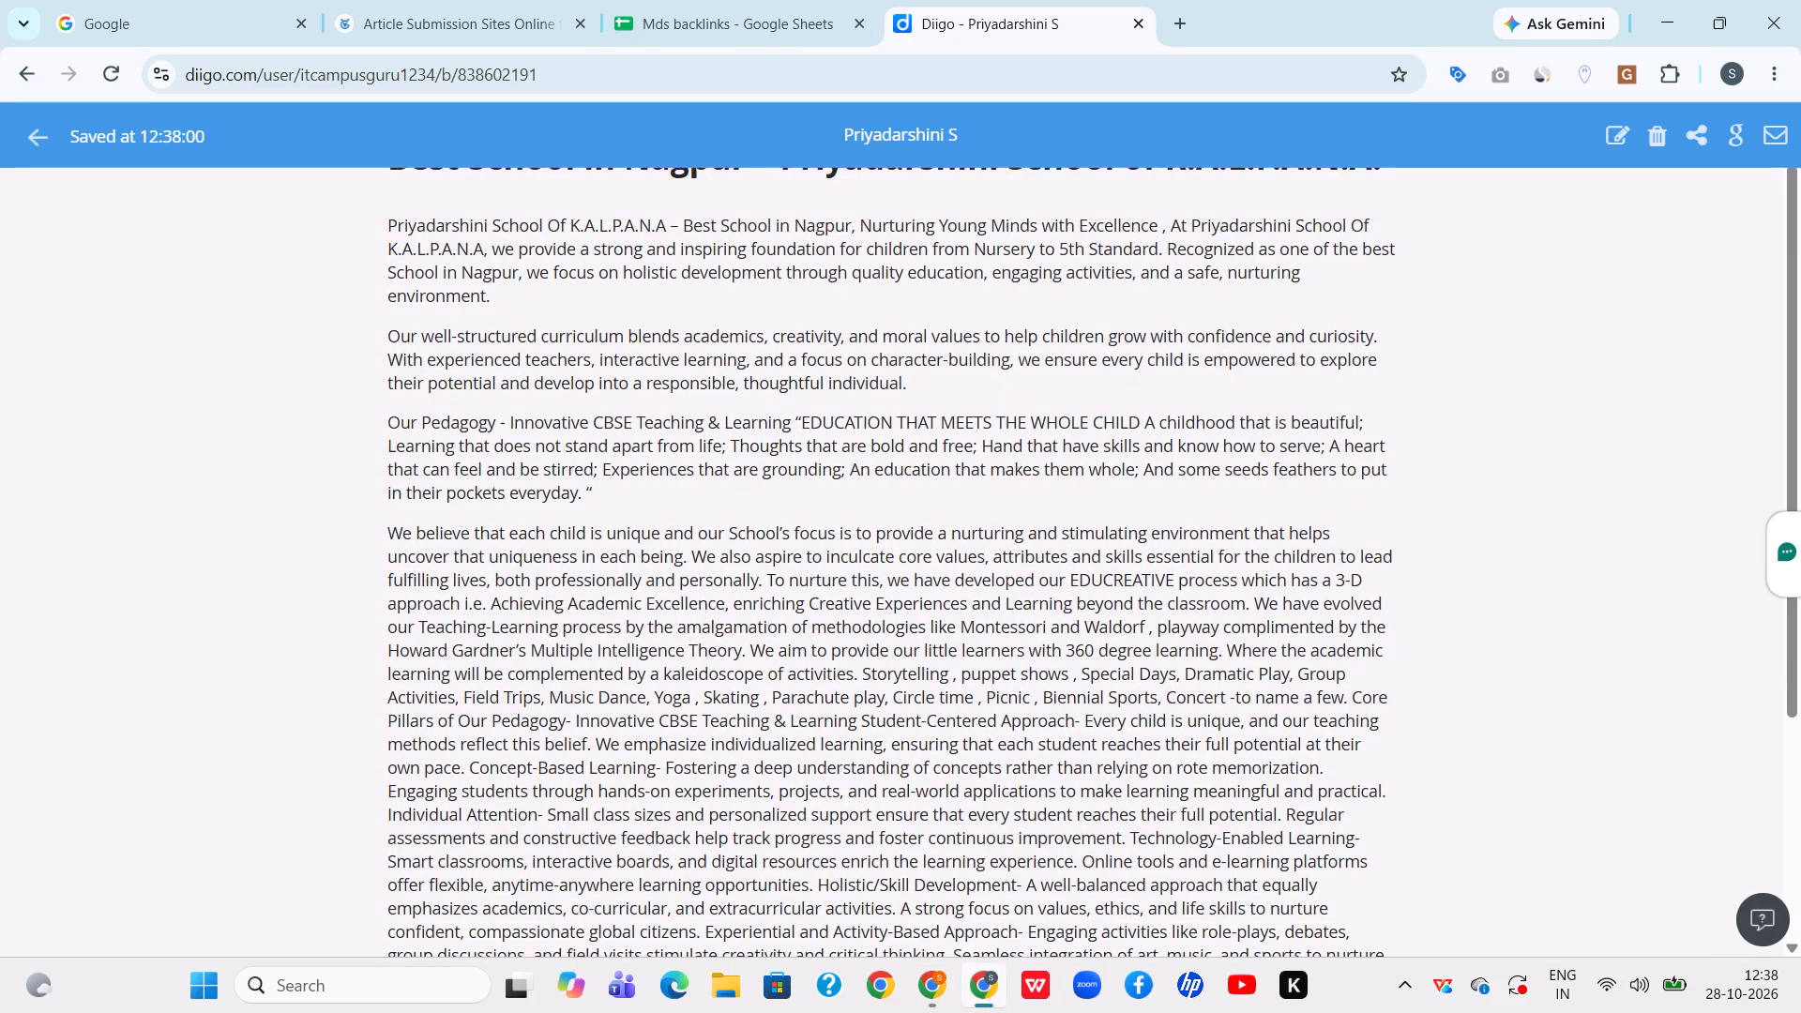
left_click(1357, 700)
key("Left")
key("Return")
key("Return")
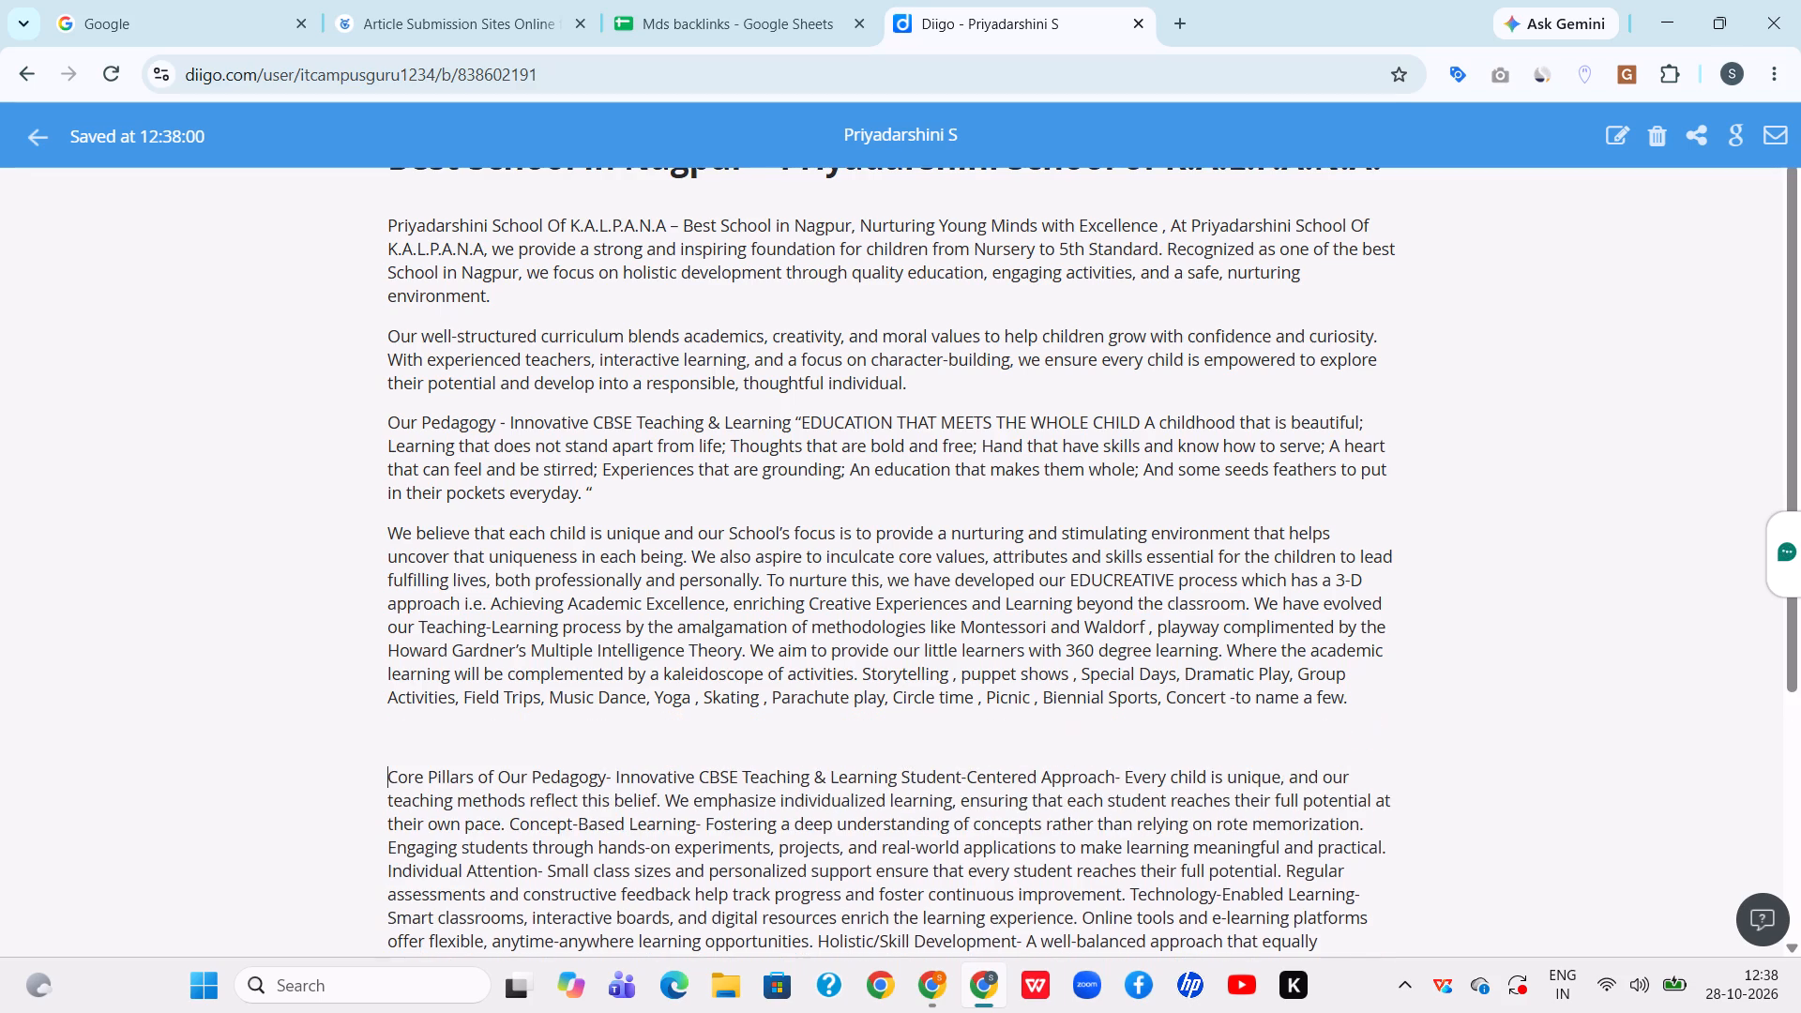
key("BackSpace")
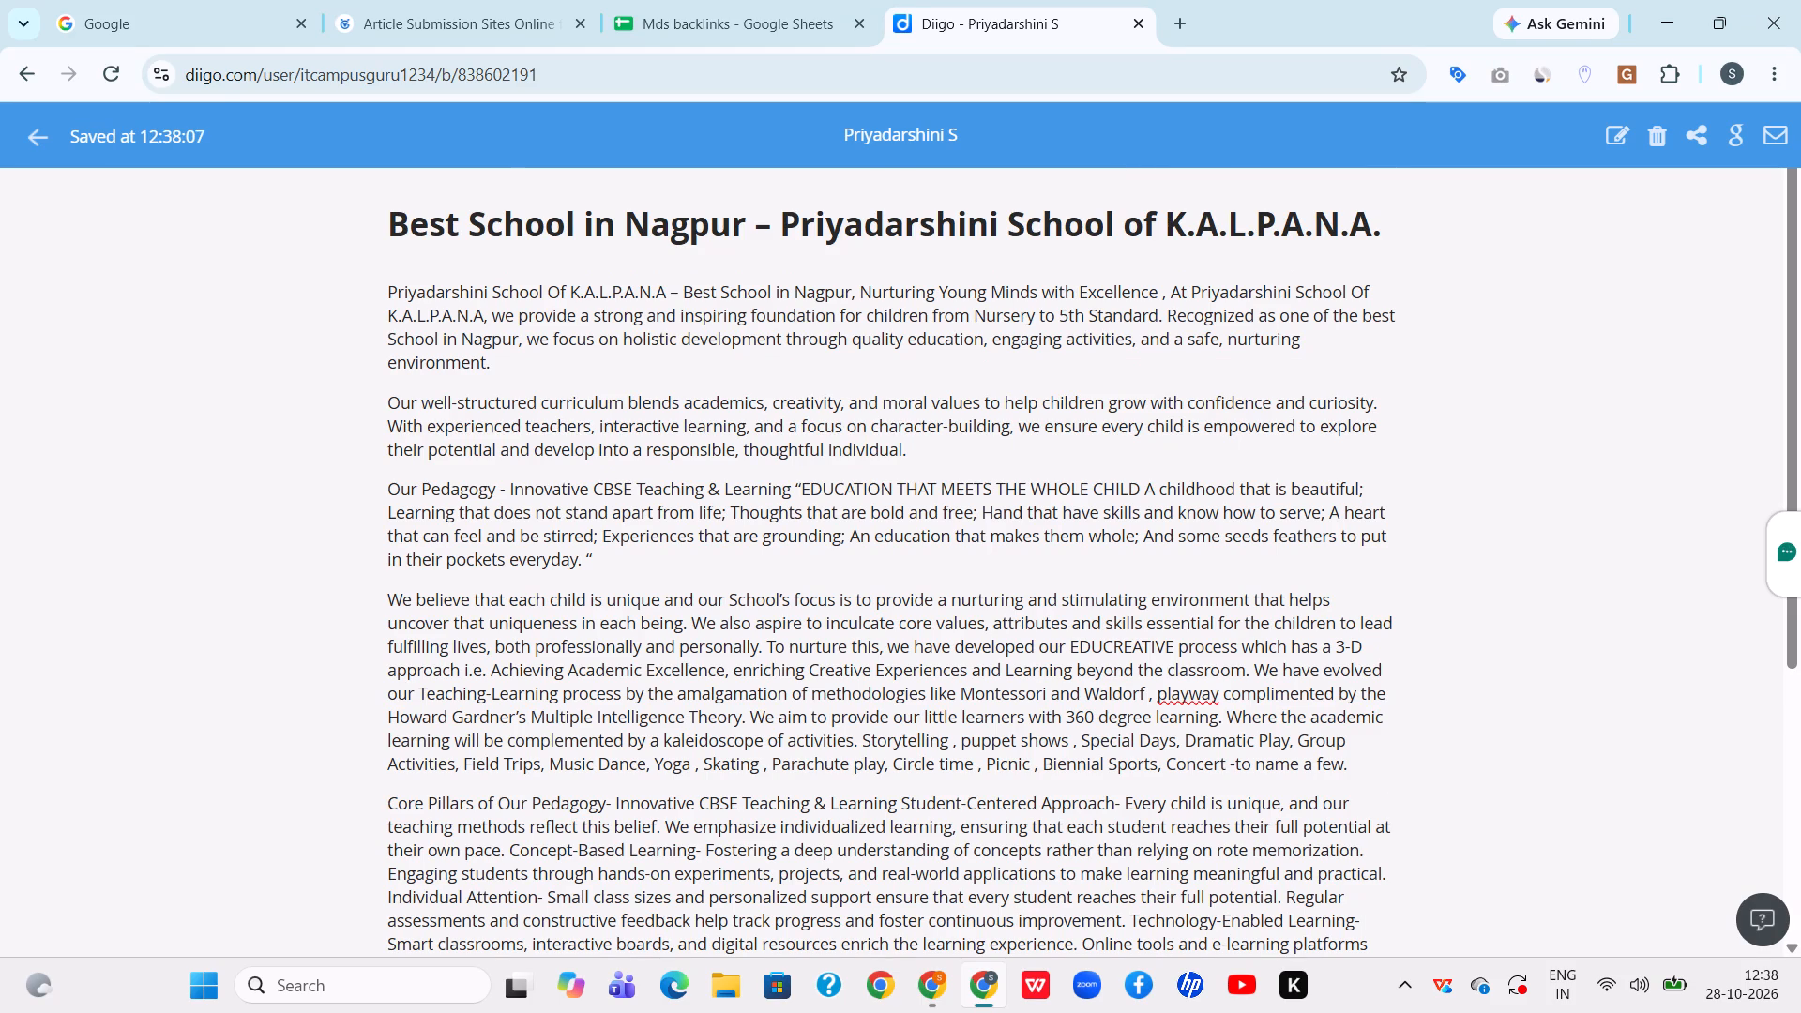
Go back to the school website's home page to view its welcome section and select its web address, then return to the Diigo note.
scroll(1357, 700, "down", 2)
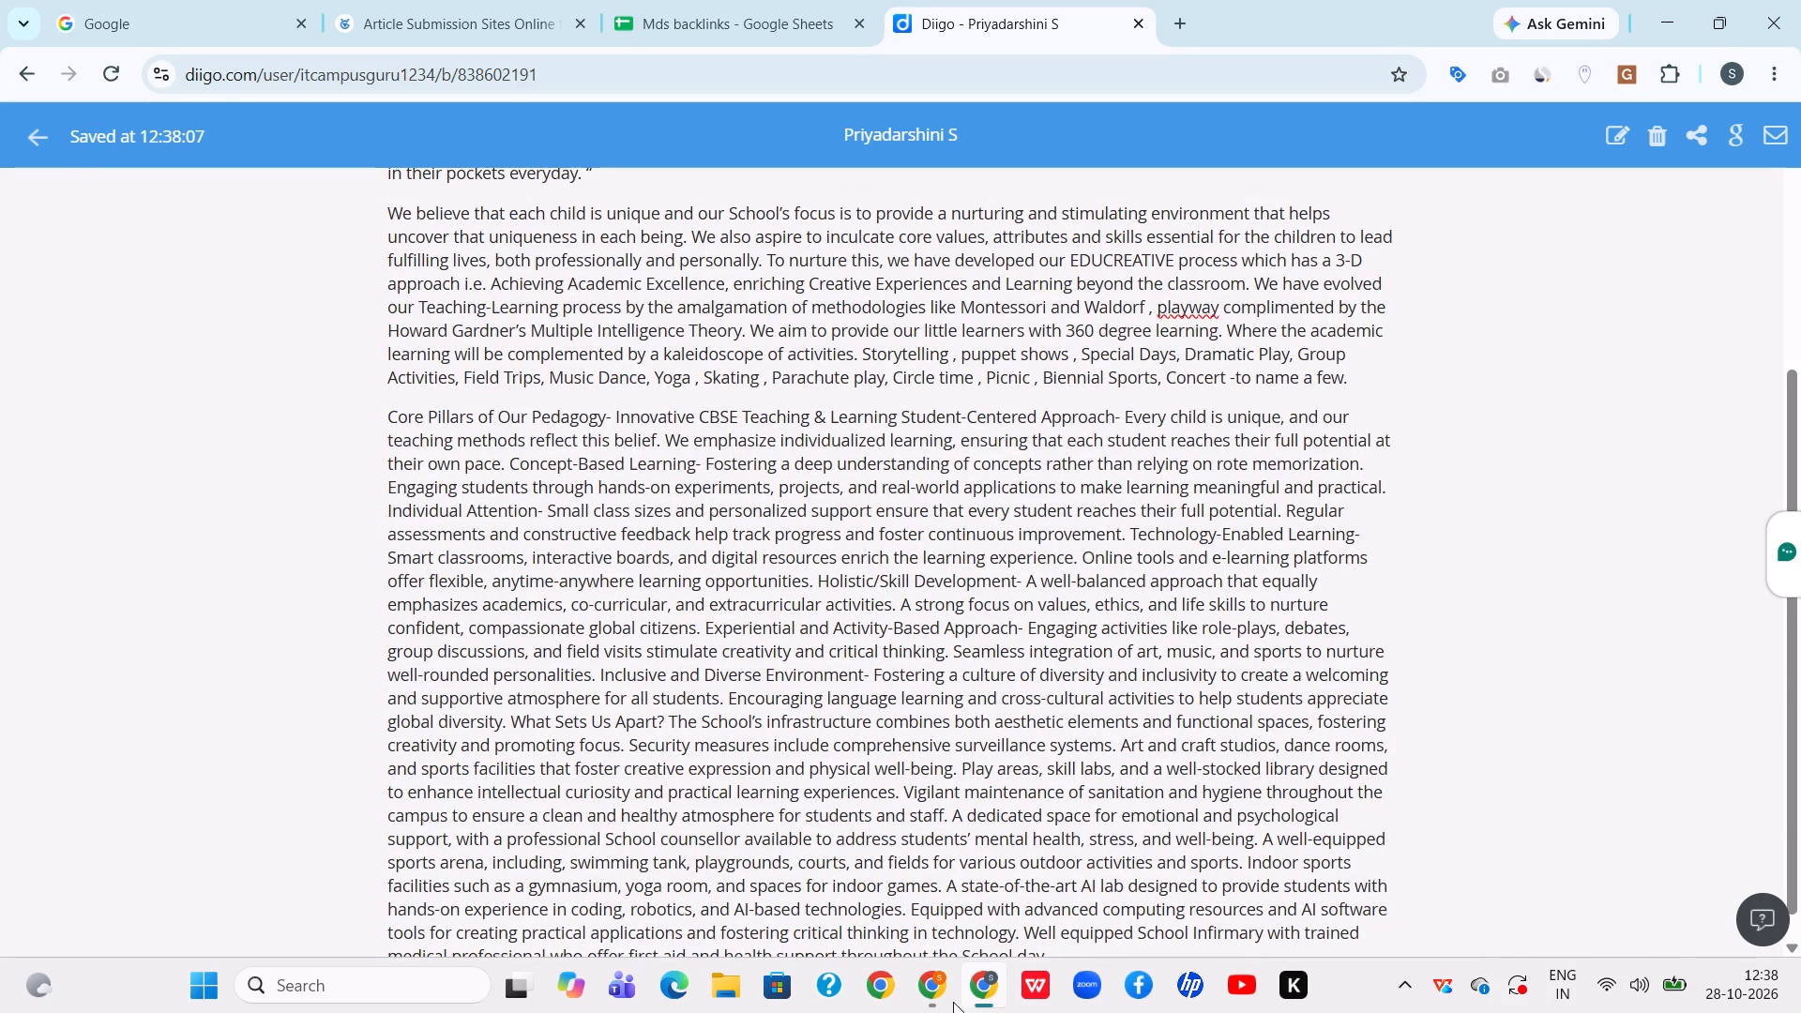
left_click(943, 996)
left_click(514, 421)
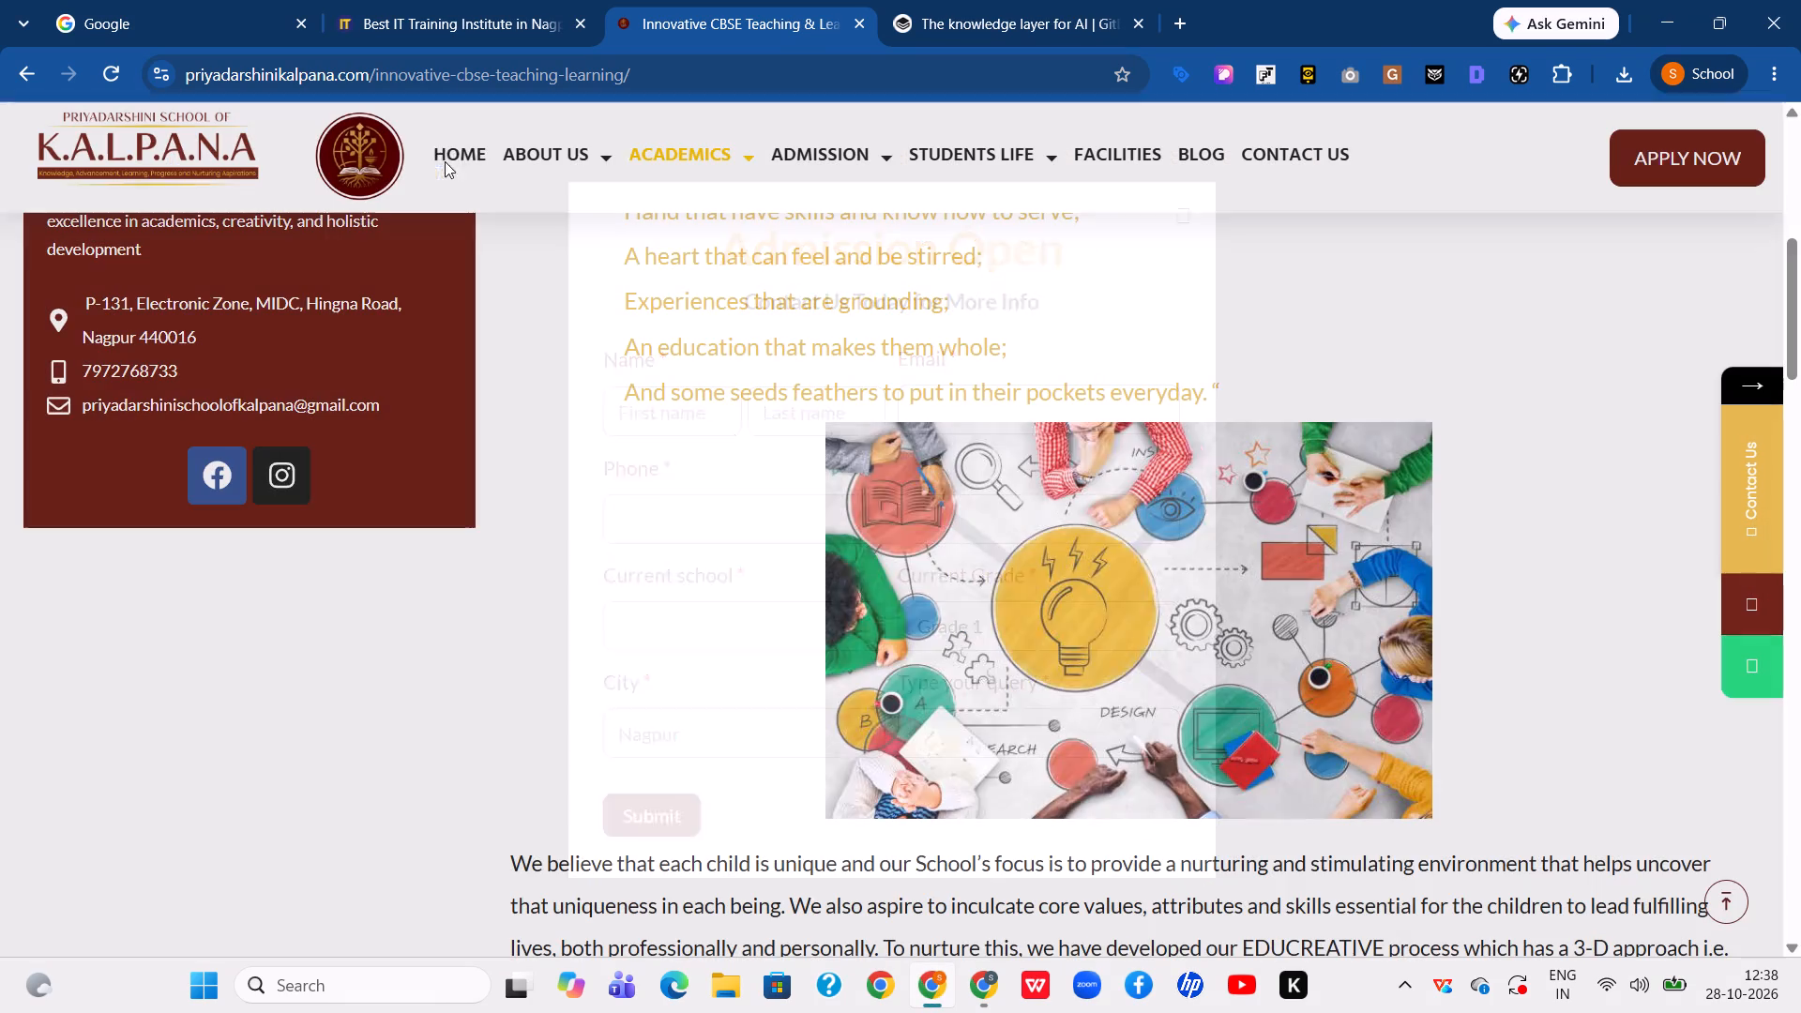
left_click(449, 162)
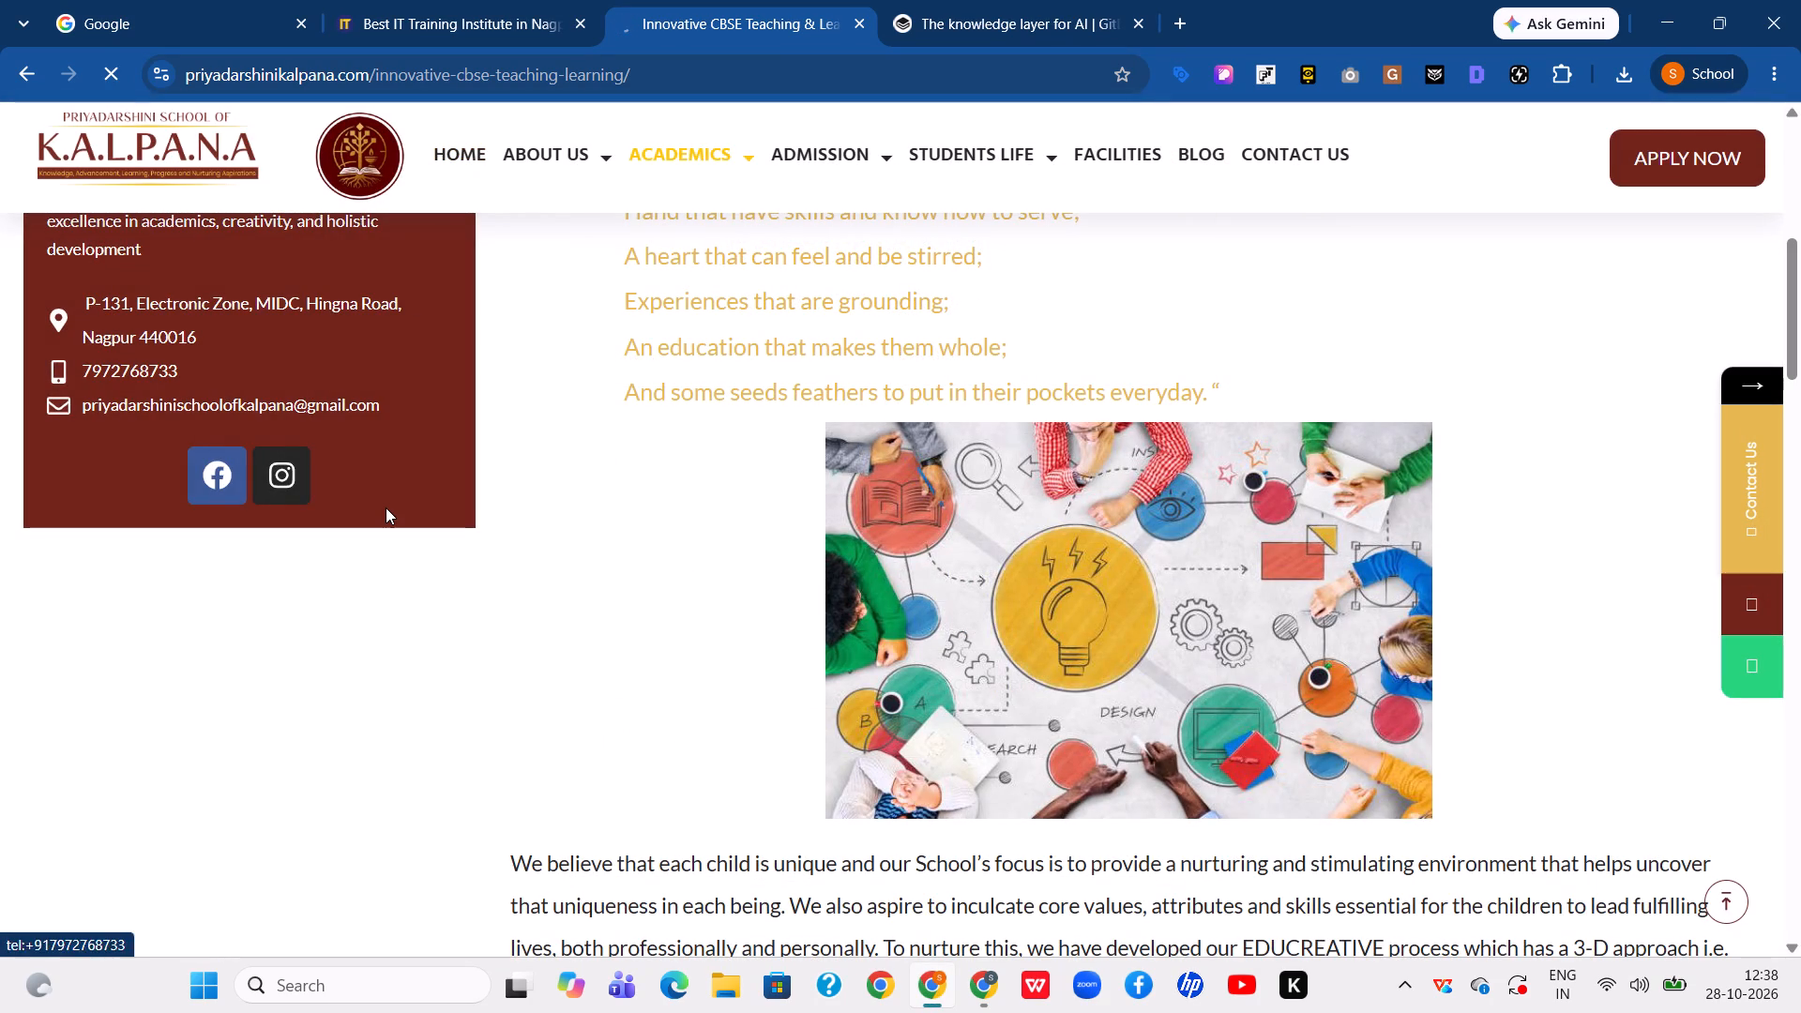
key("Page_Down")
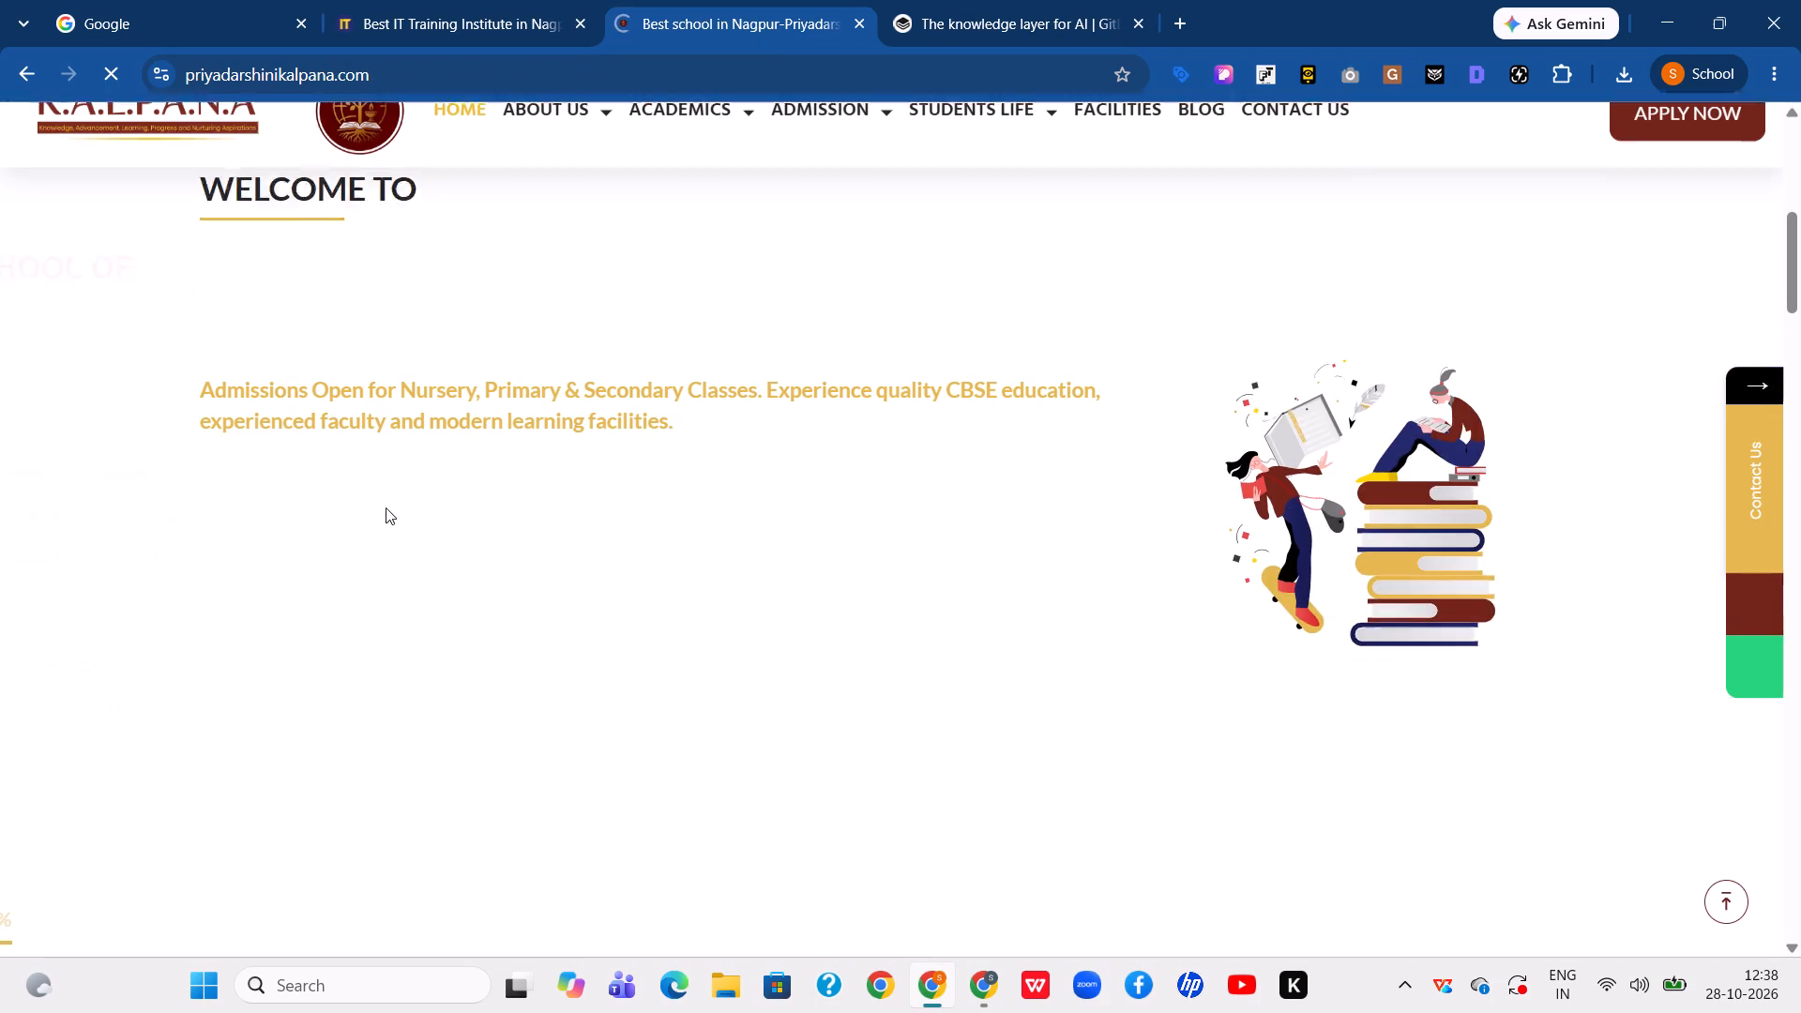
scroll(386, 507, "up", 1)
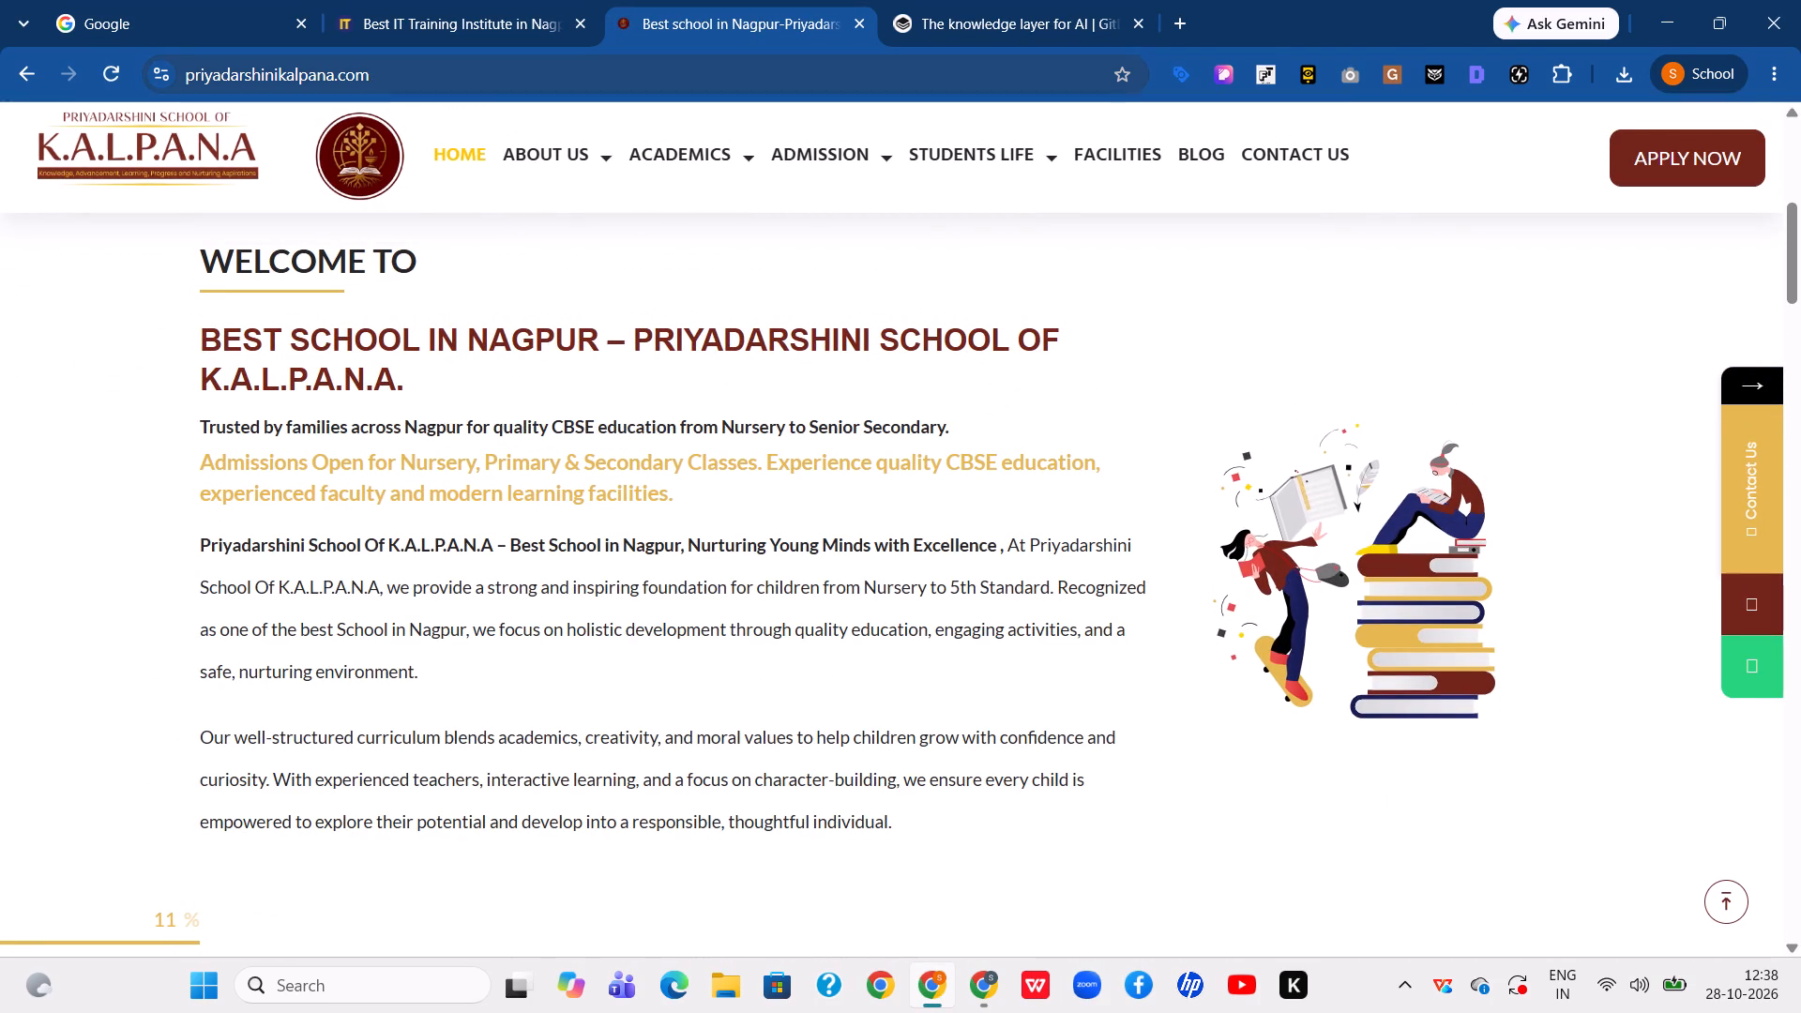
left_click(392, 75)
left_click(982, 994)
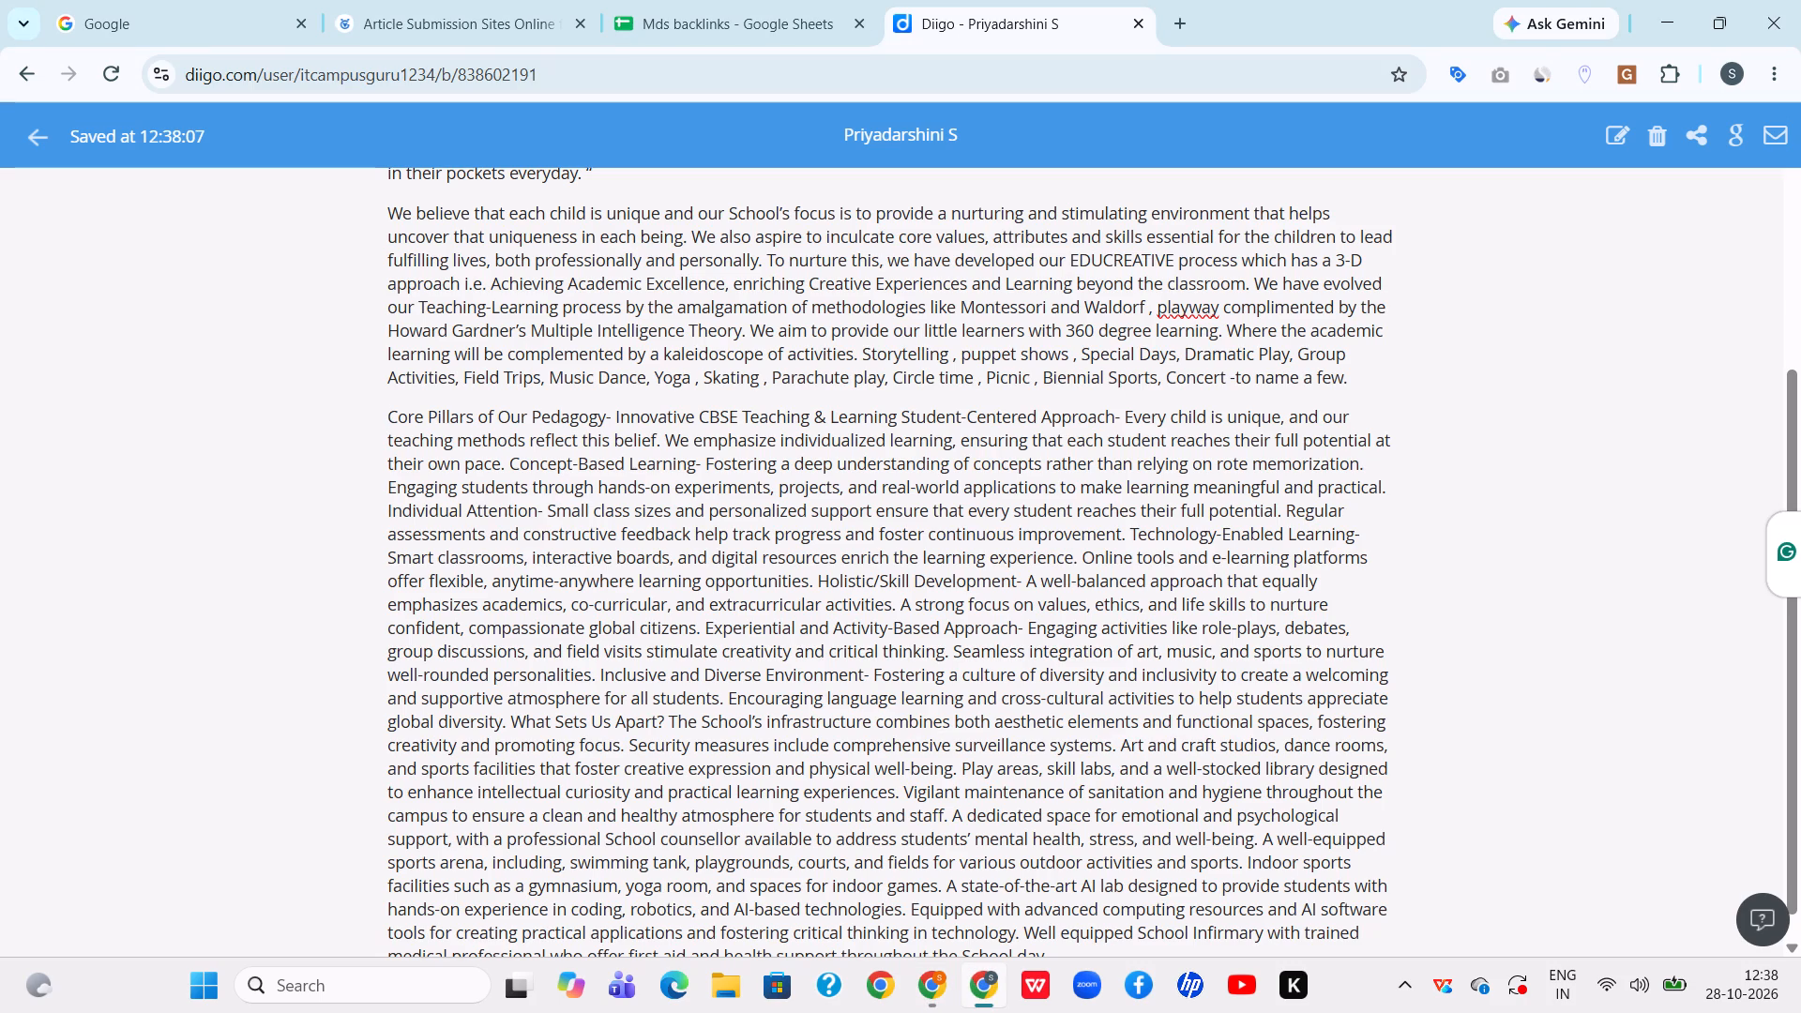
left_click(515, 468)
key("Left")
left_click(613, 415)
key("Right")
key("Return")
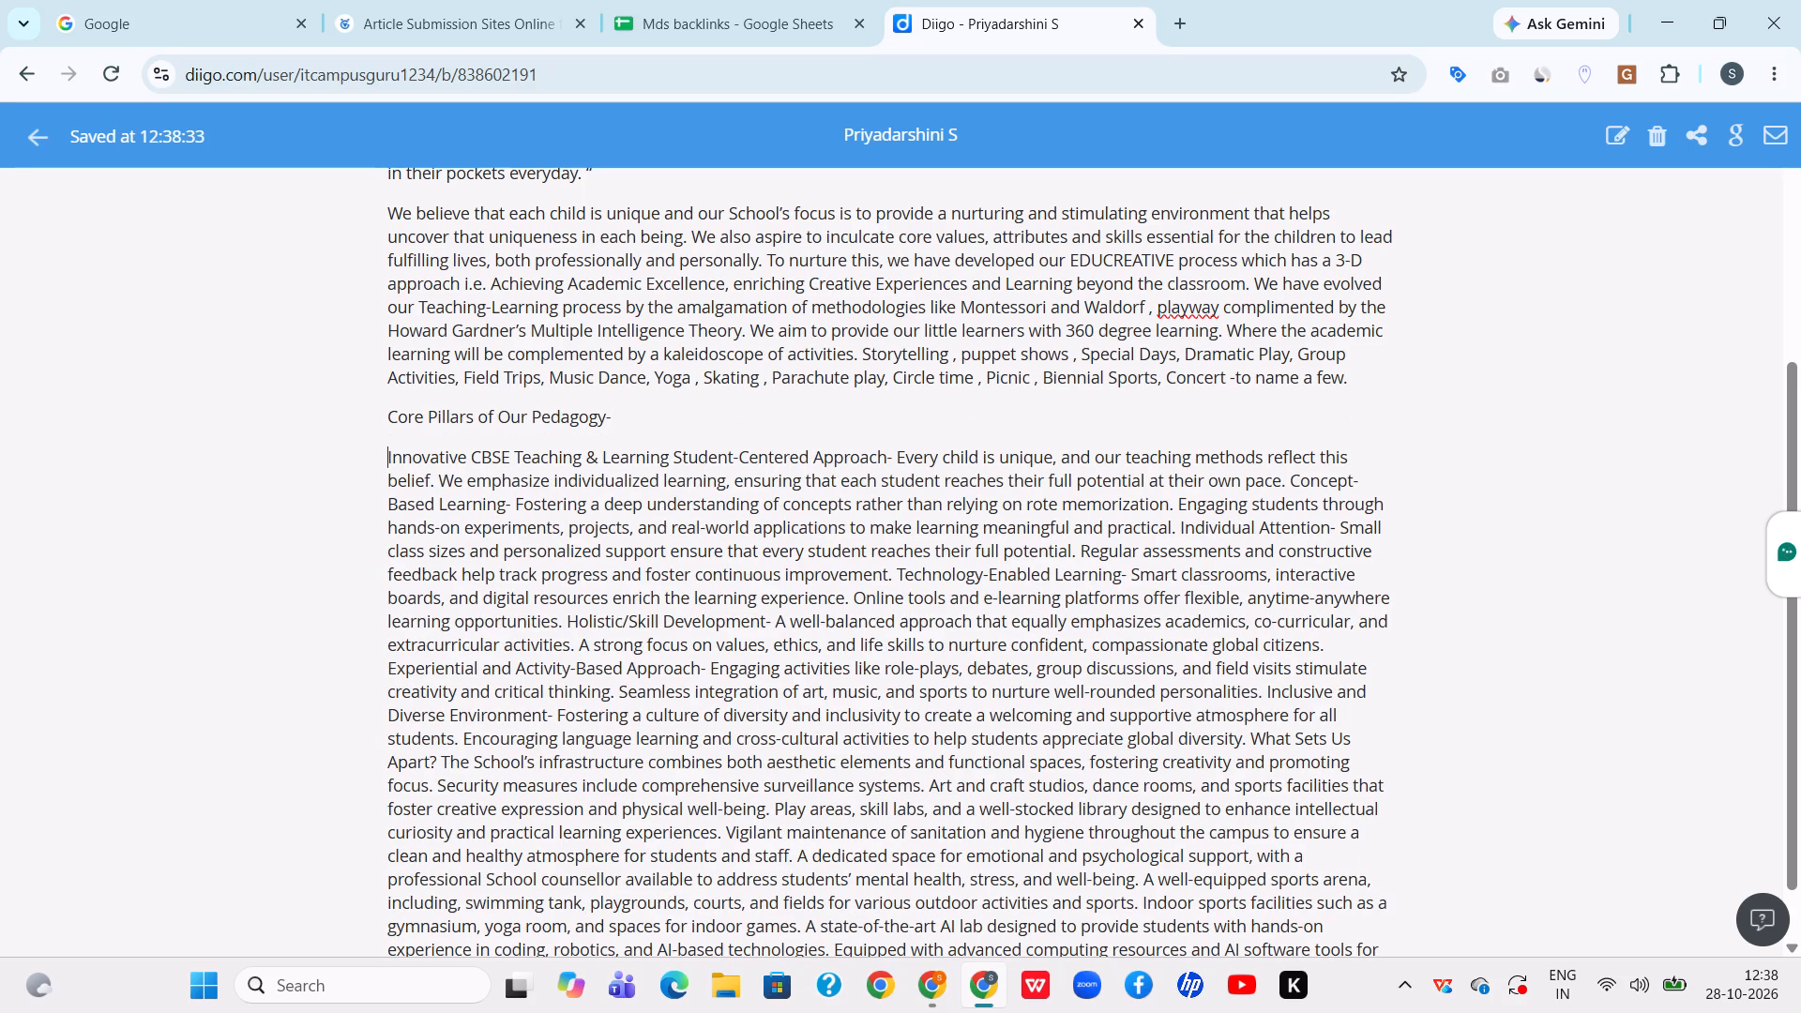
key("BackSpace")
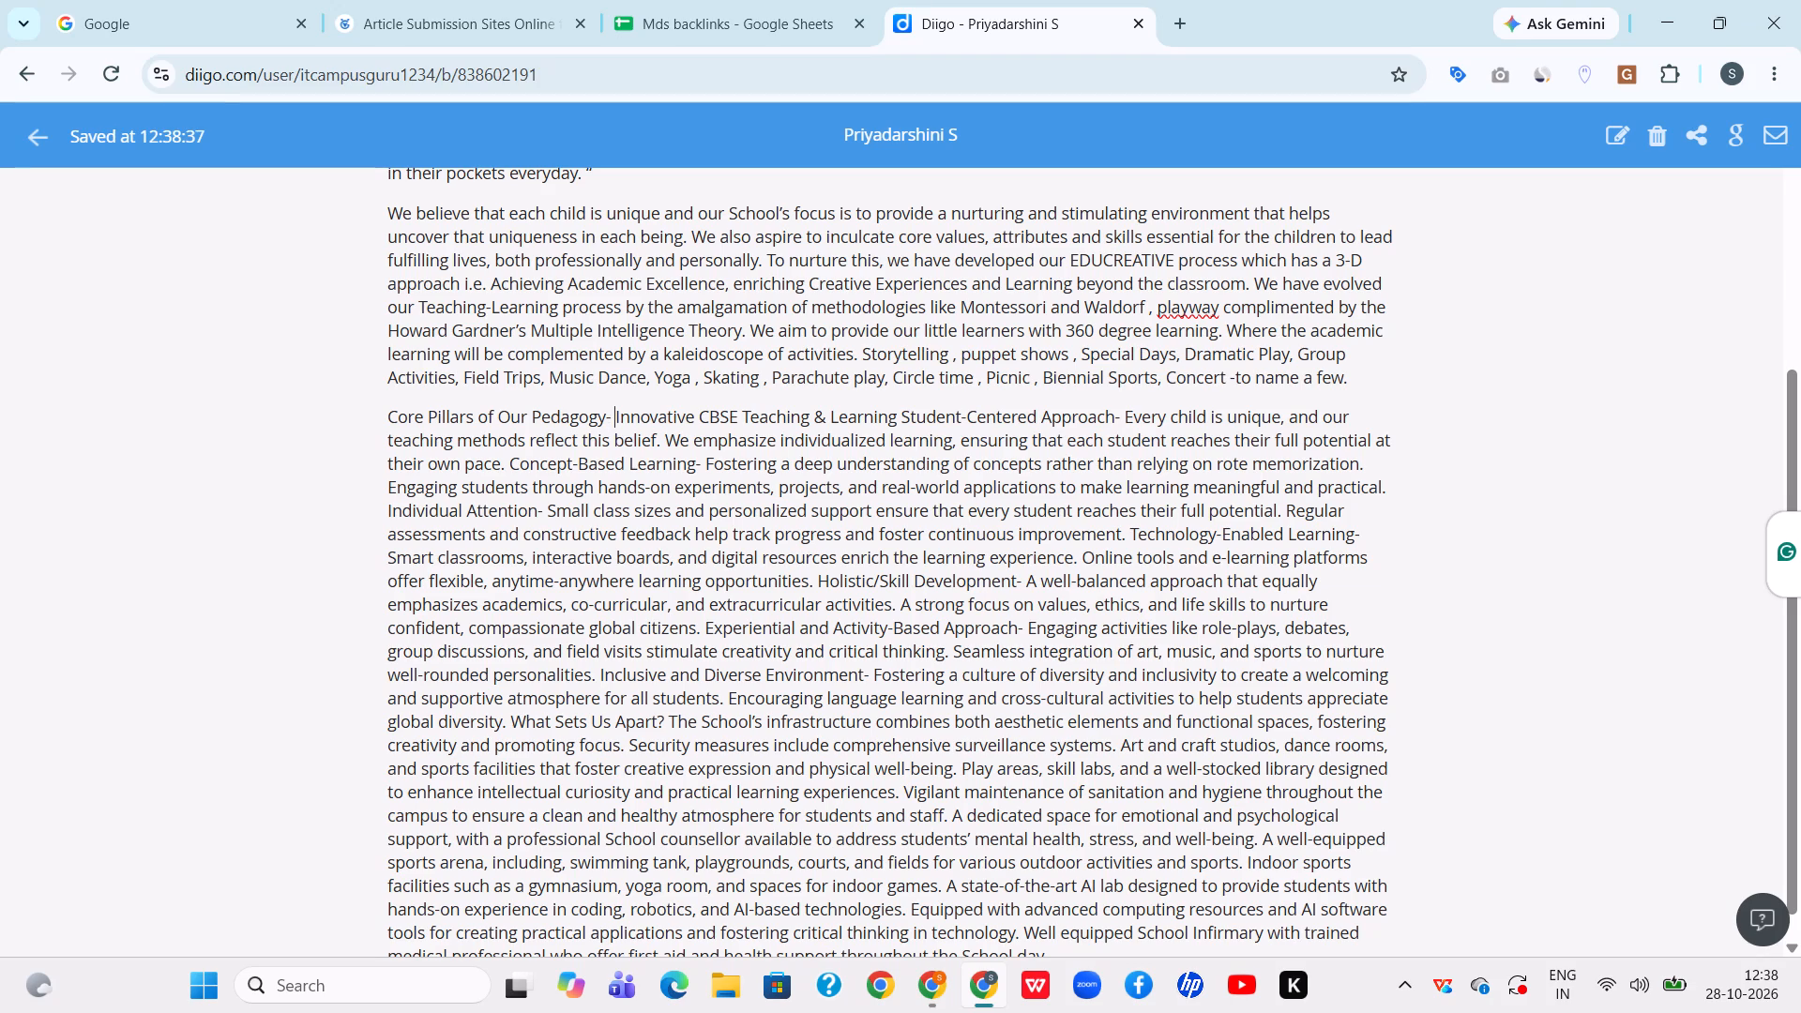
Start a new paragraph in the note at "Student-Centered Approach", leaving no extra blank line above it.
left_click(906, 415)
key("Left")
key("Return")
key("Return")
key("BackSpace")
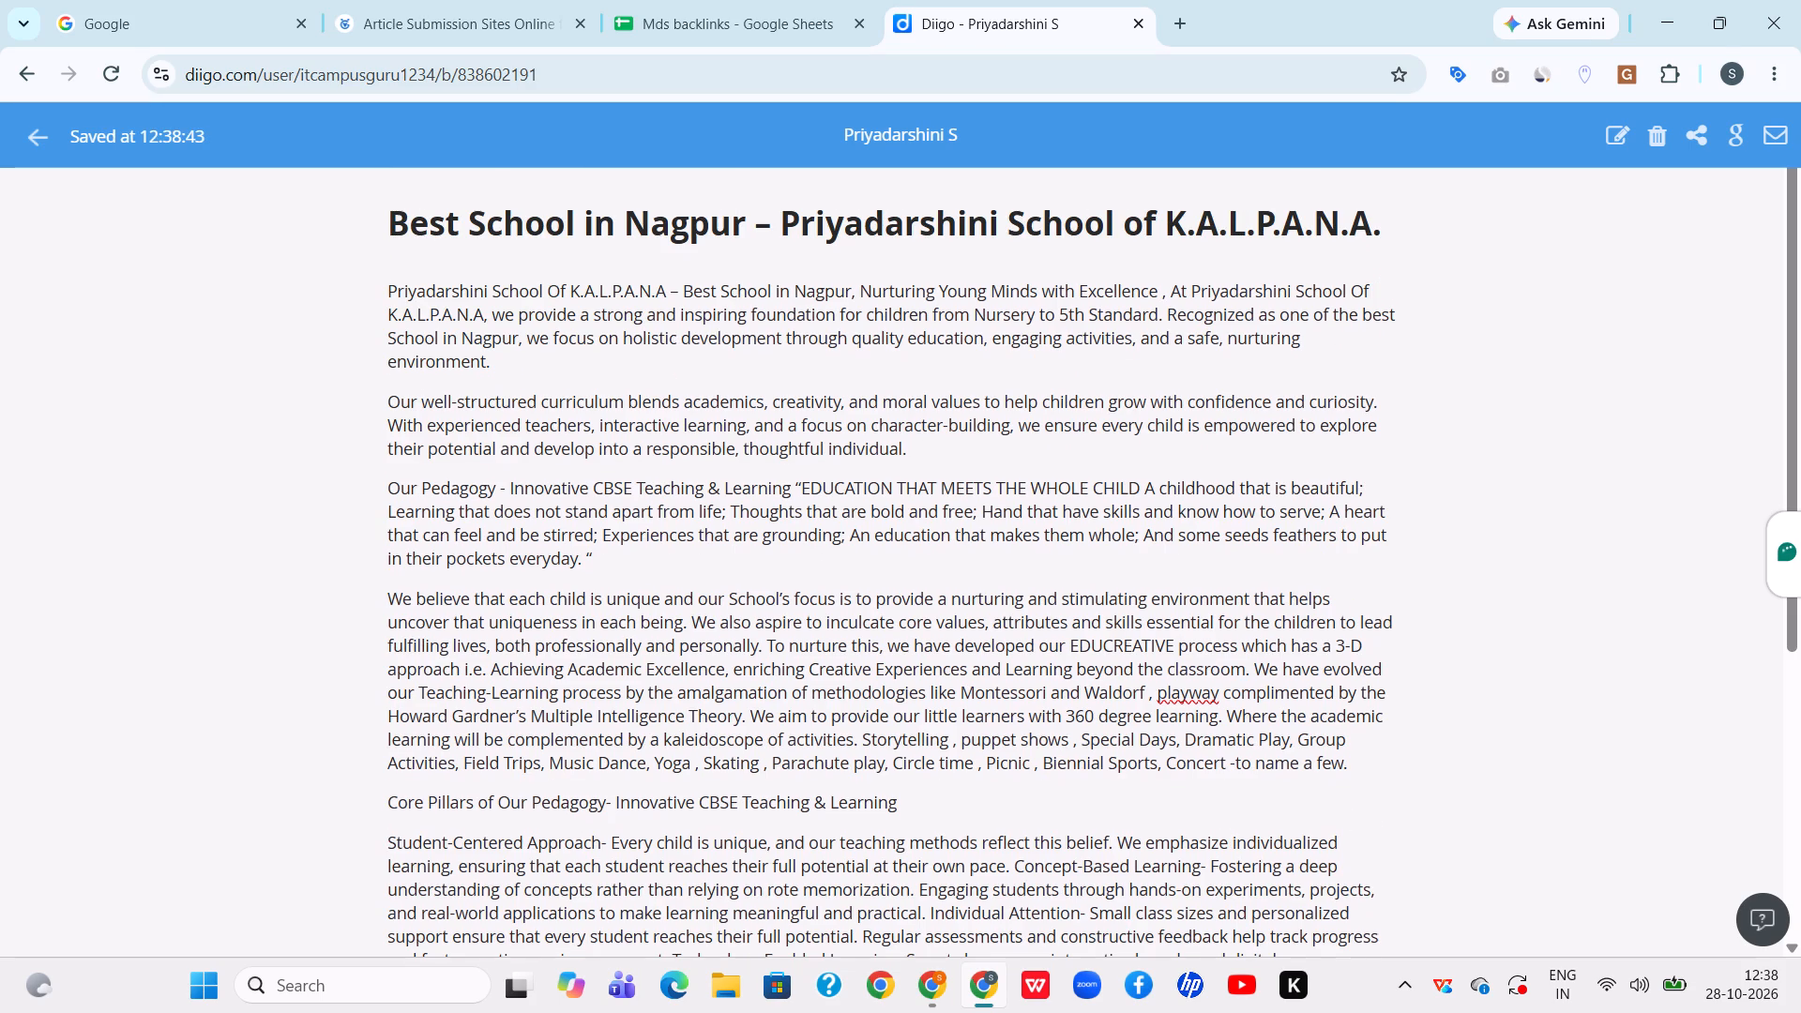
Break the note's pedagogy text into new paragraphs starting at "Concept-Based Learning", "Individual Attention" and "Technology-Enabled Learning".
scroll(658, 583, "down", 3)
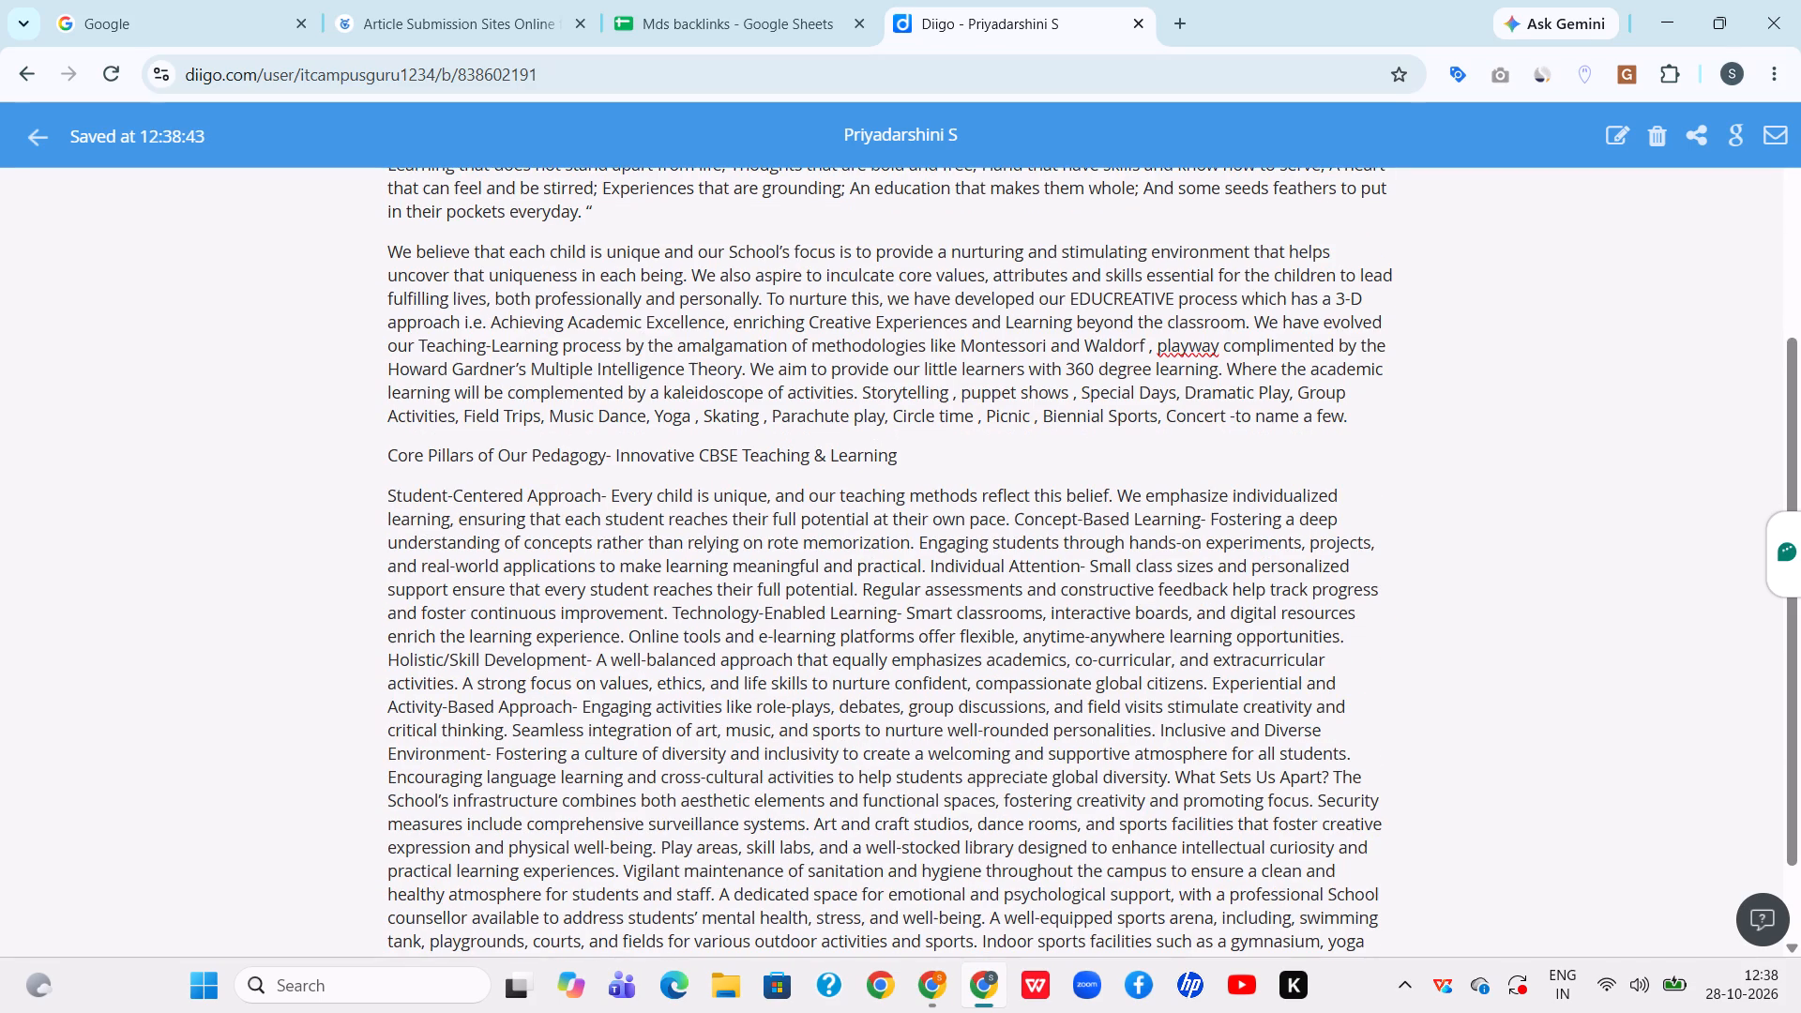
left_click(1015, 517)
key("Return")
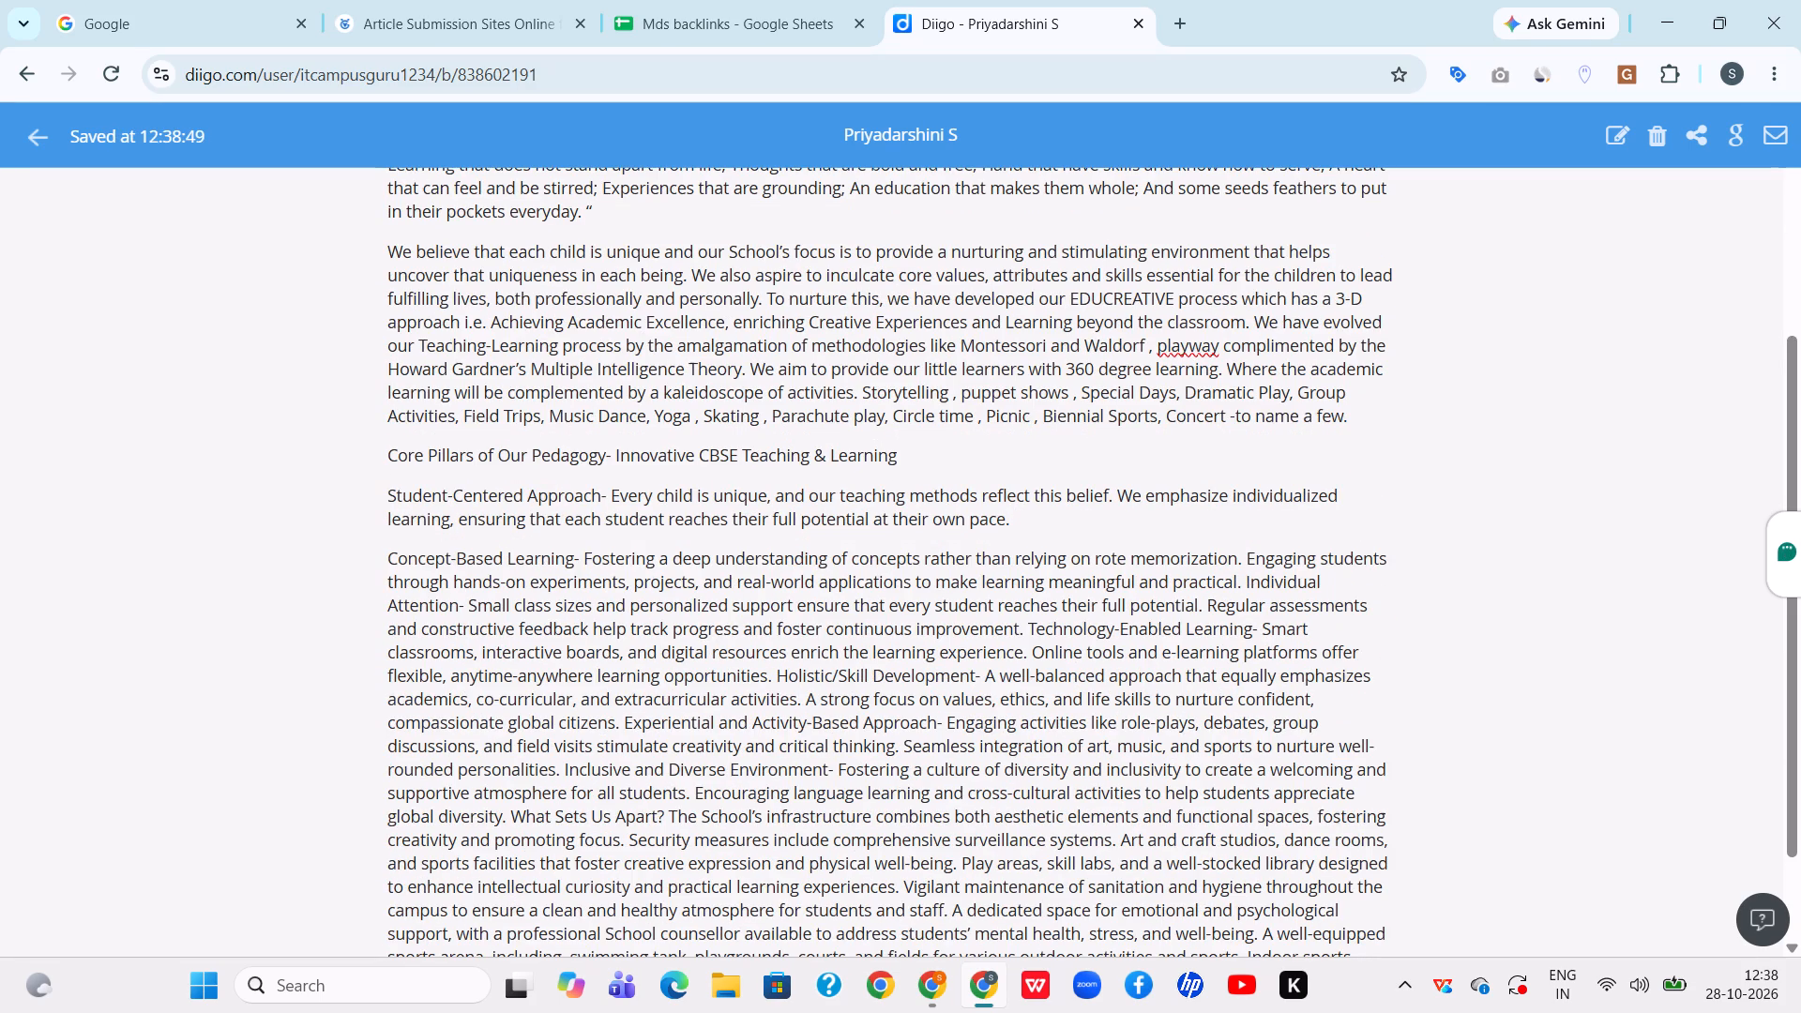
left_click(1247, 582)
key("Return")
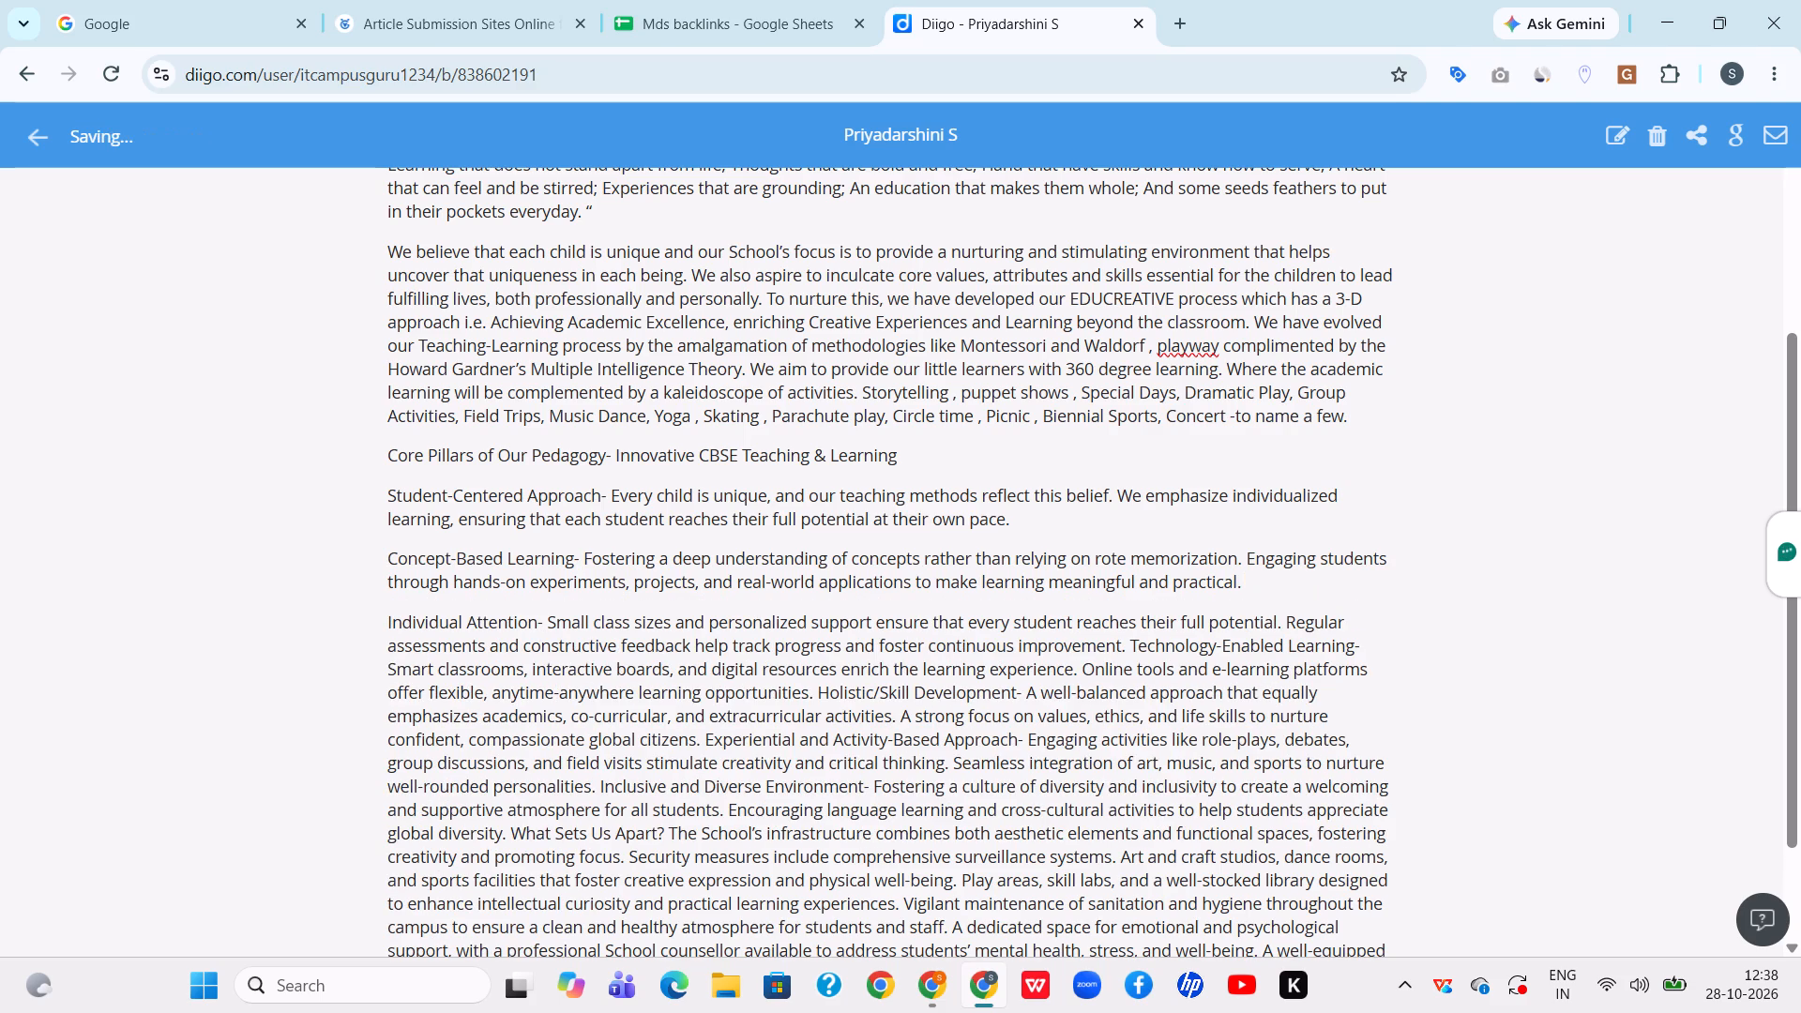
left_click(1127, 646)
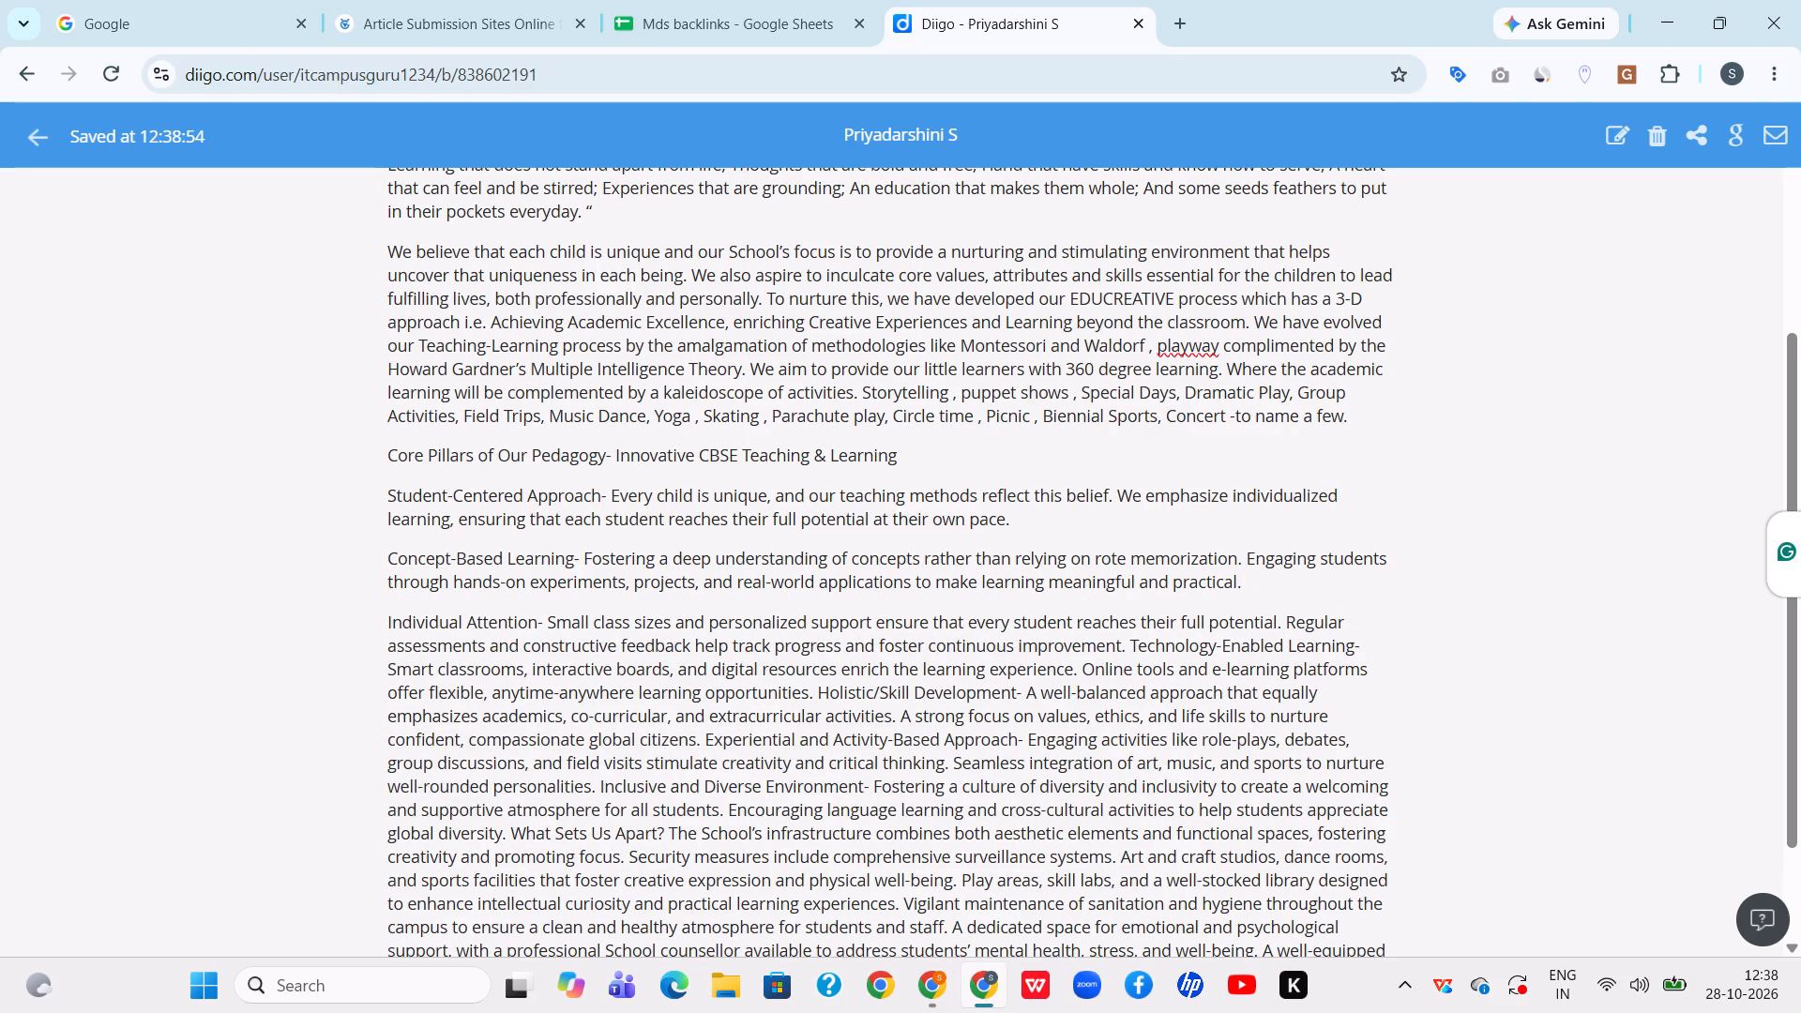
key("Right")
key("Return")
Break the pedagogy text into new paragraphs starting at "Holistic/Skill Development", "Experiential and Activity-Based Approach" and "Inclusive and Diverse Environment".
scroll(1127, 646, "down", 1)
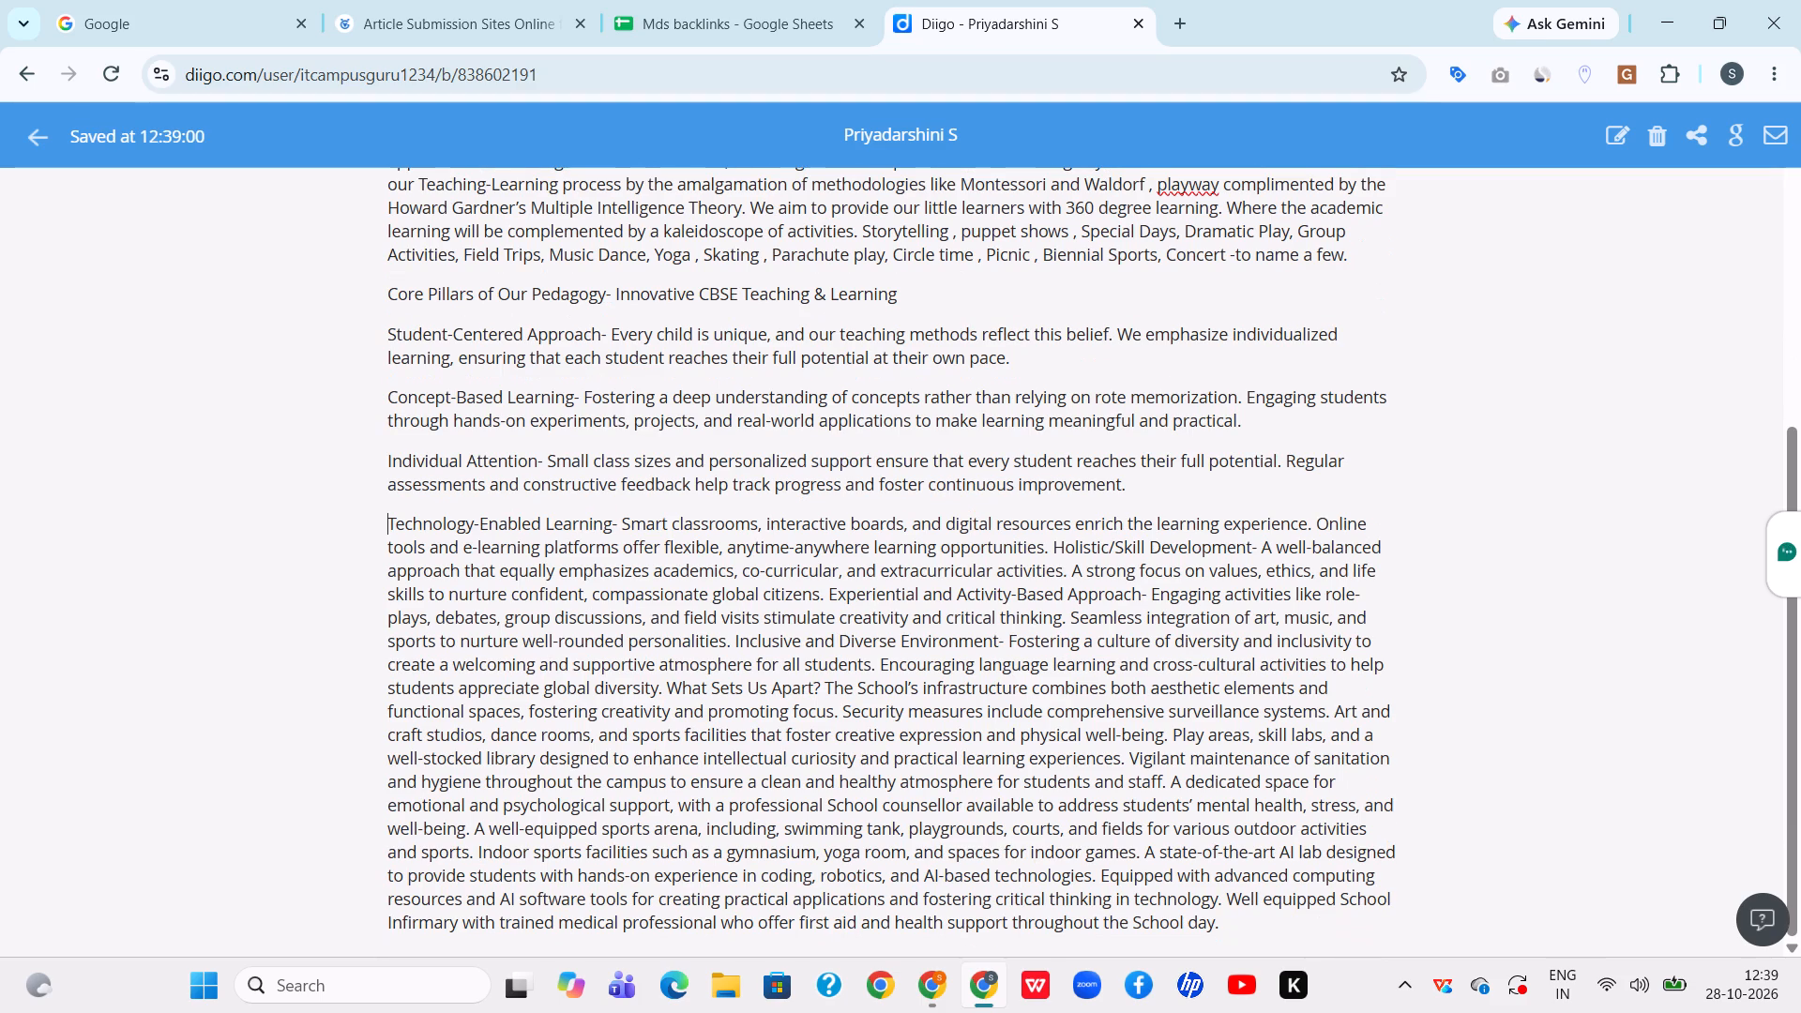
left_click(1062, 554)
key("Left")
key("Return")
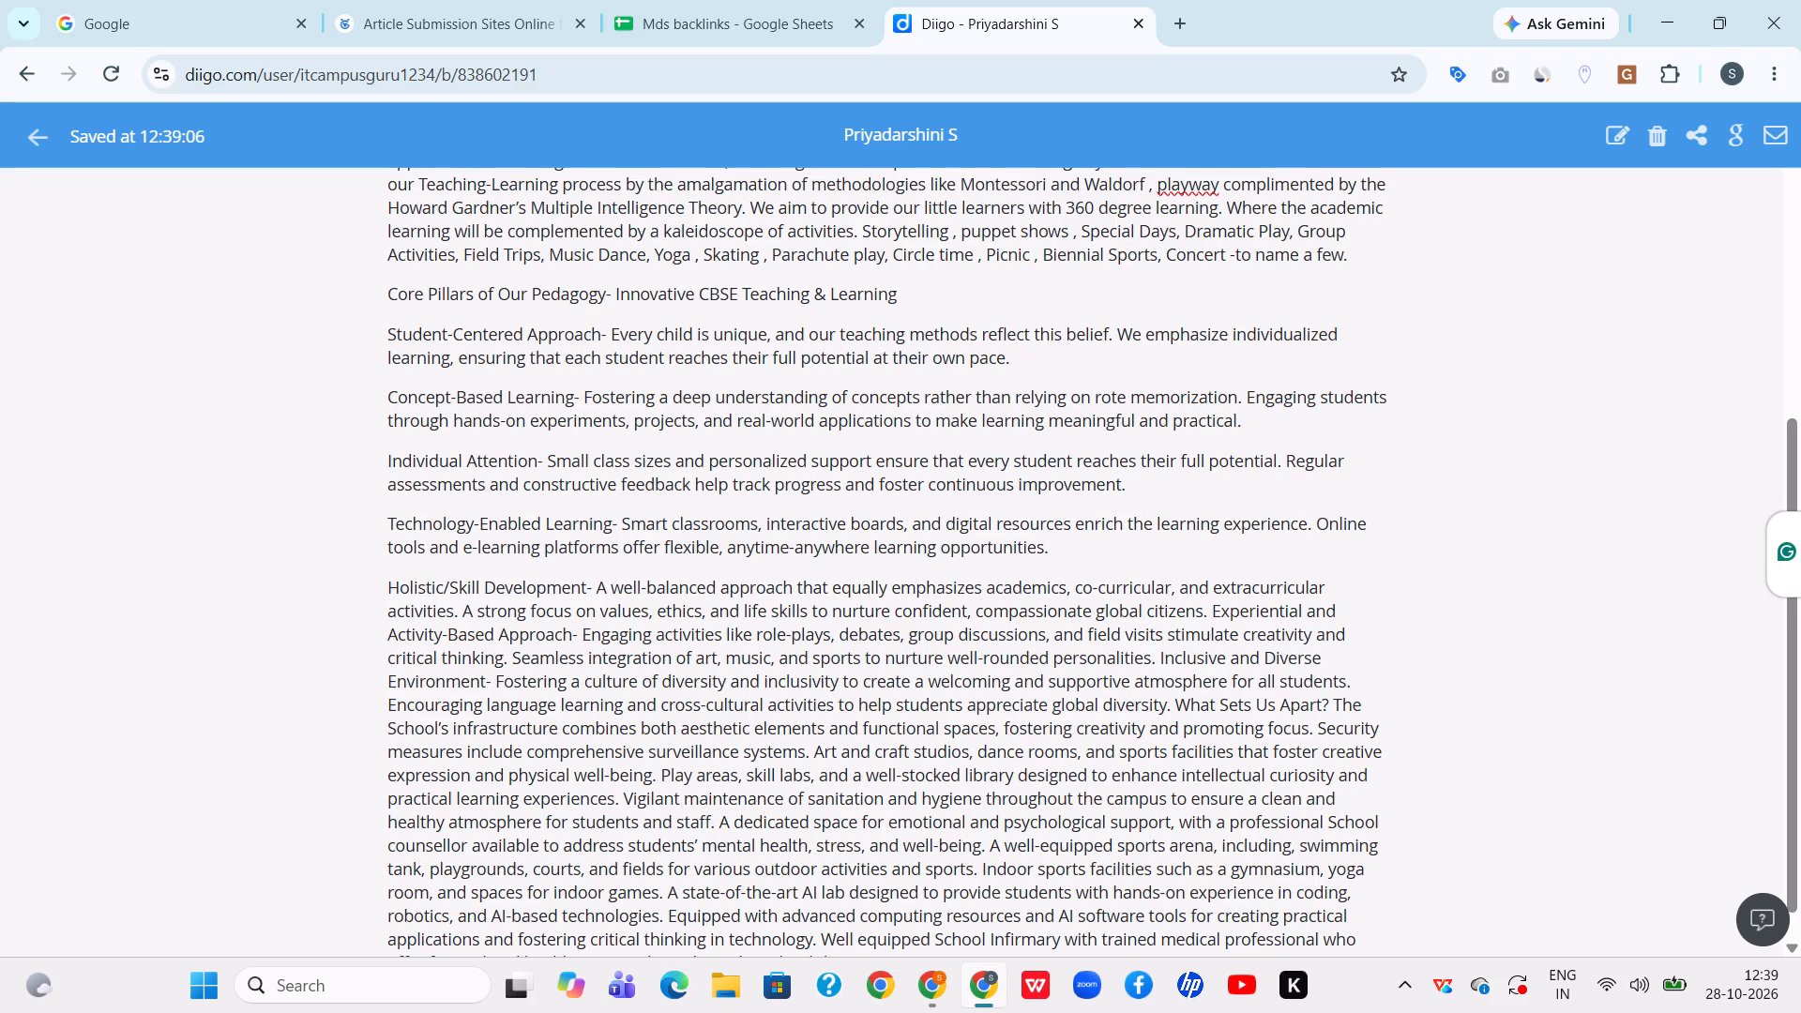
left_click(1215, 612)
key("Return")
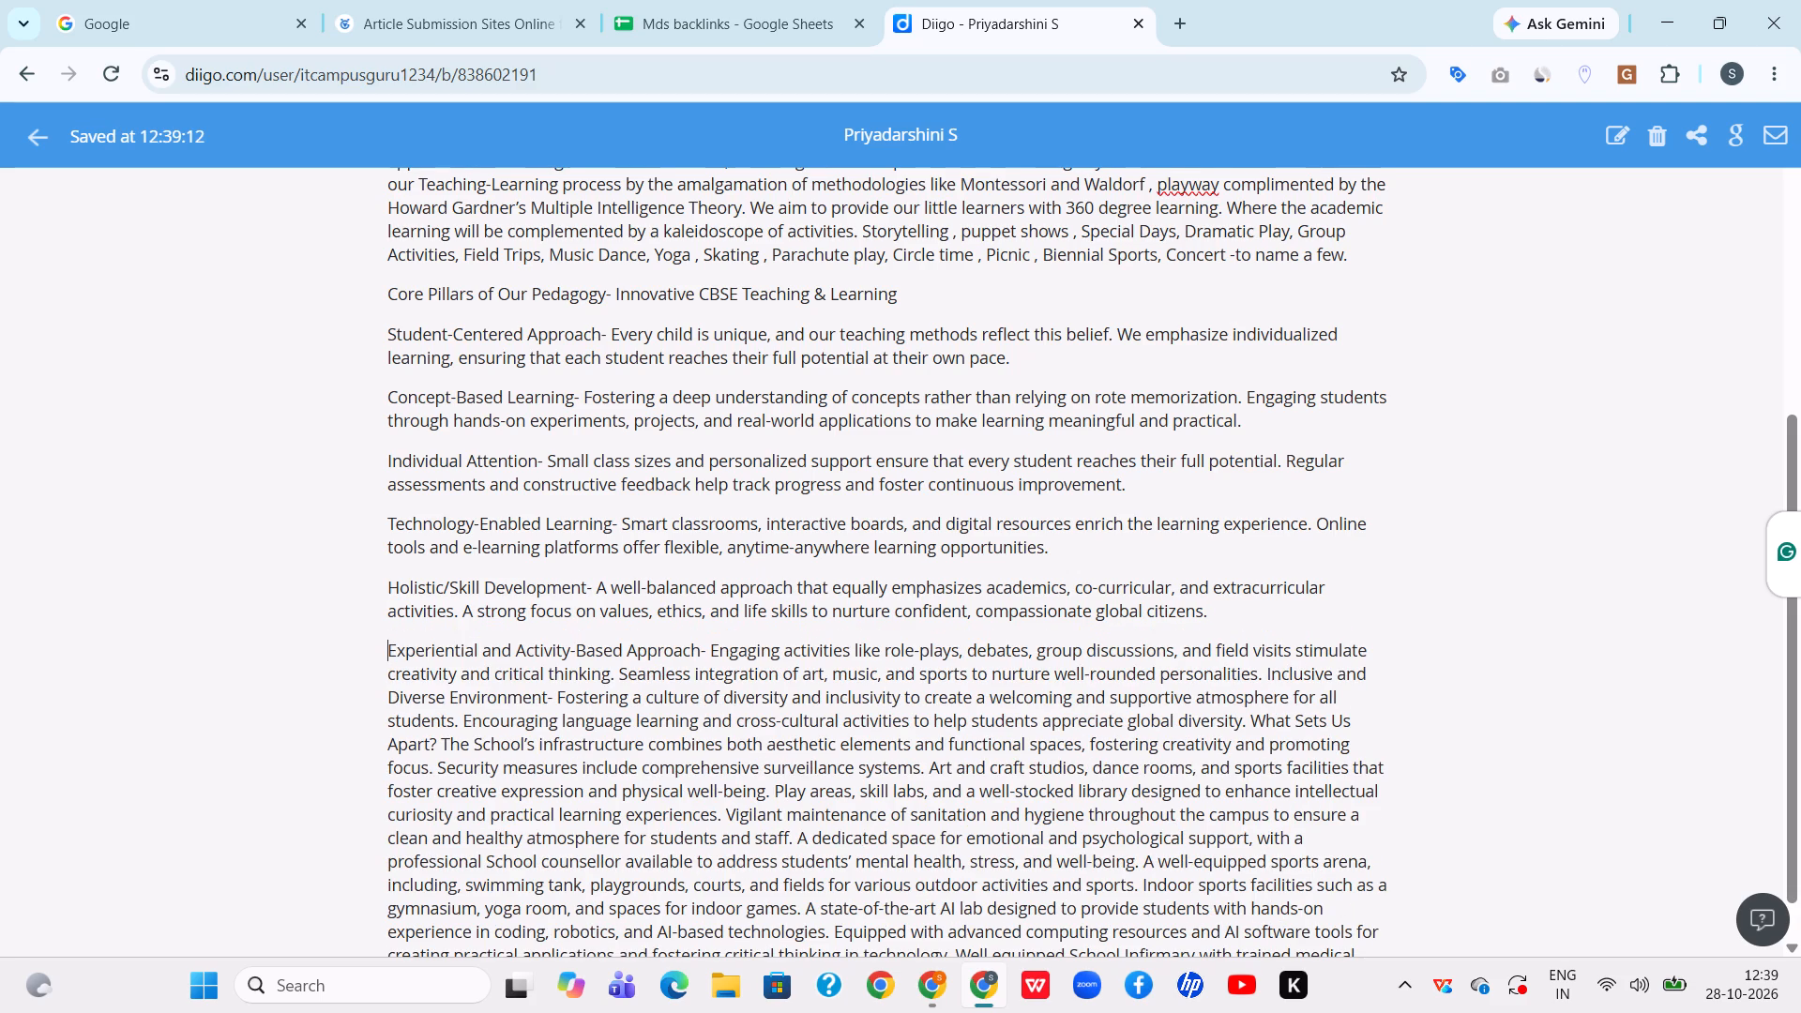
left_click(1266, 675)
key("Return")
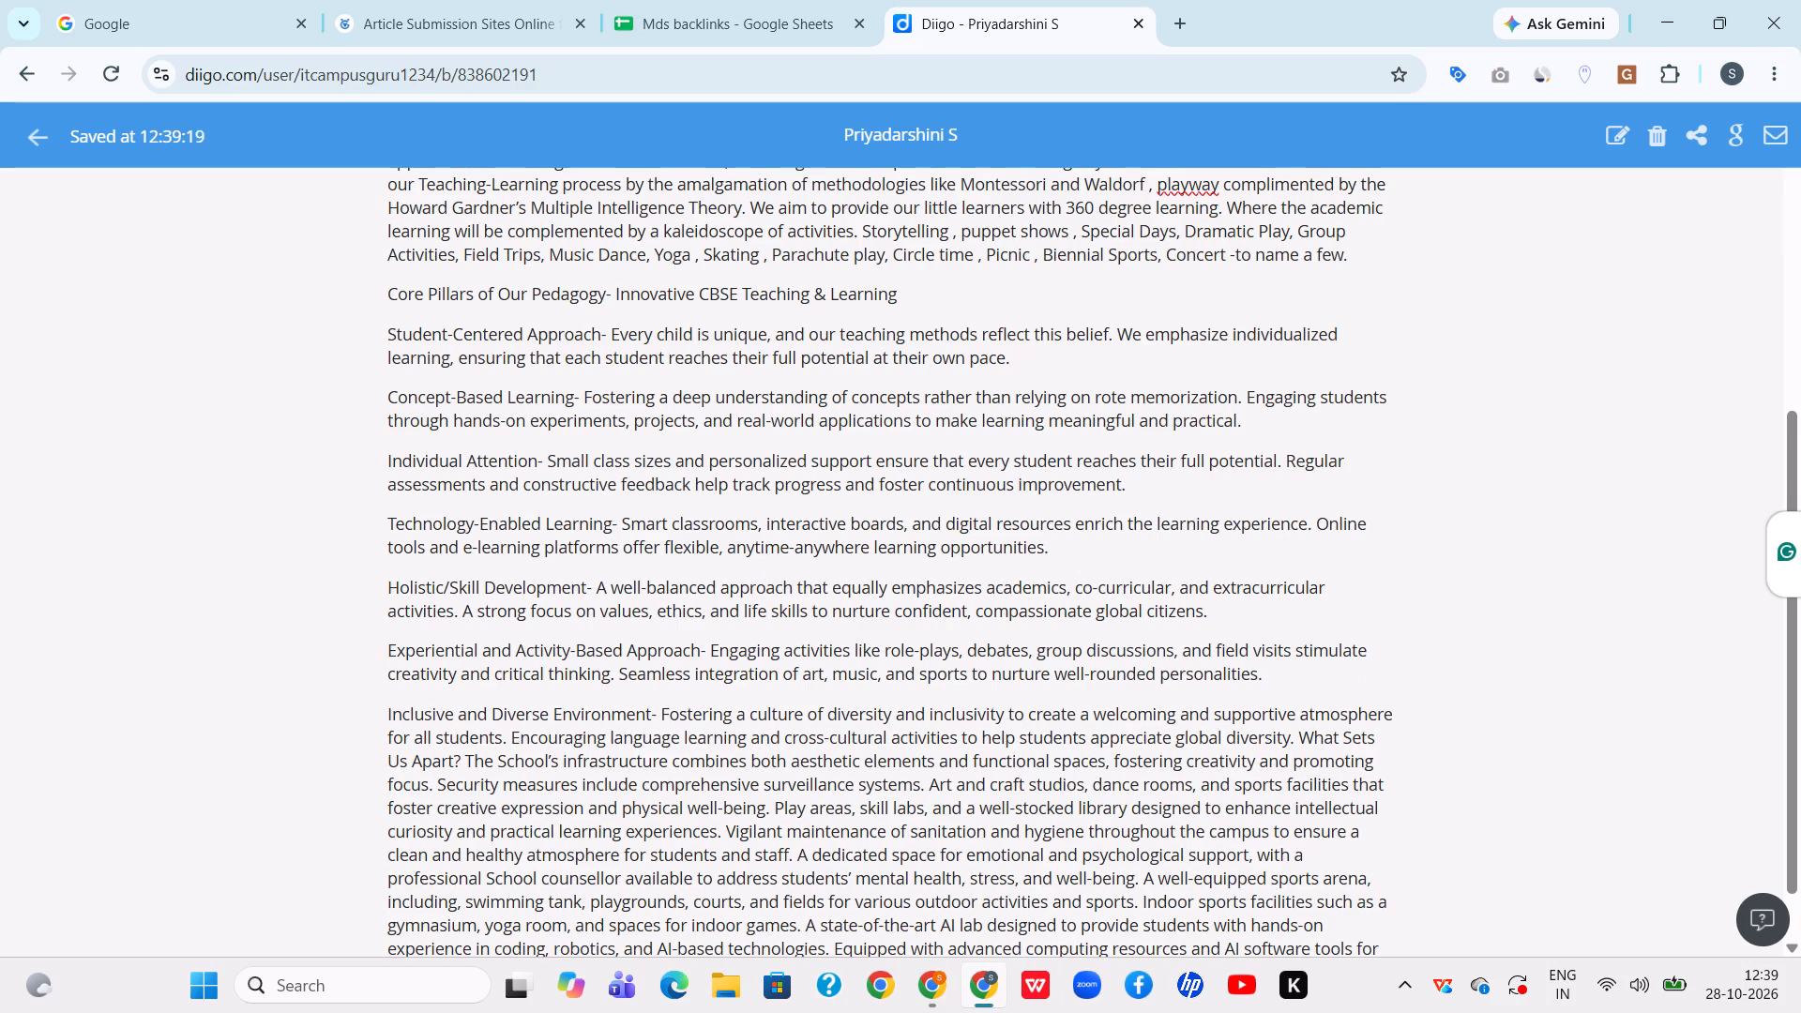
Set "What Sets Us Apart?" on its own line, separated from the paragraph before it and from "The School's infrastructure".
left_click(1299, 737)
key("Return")
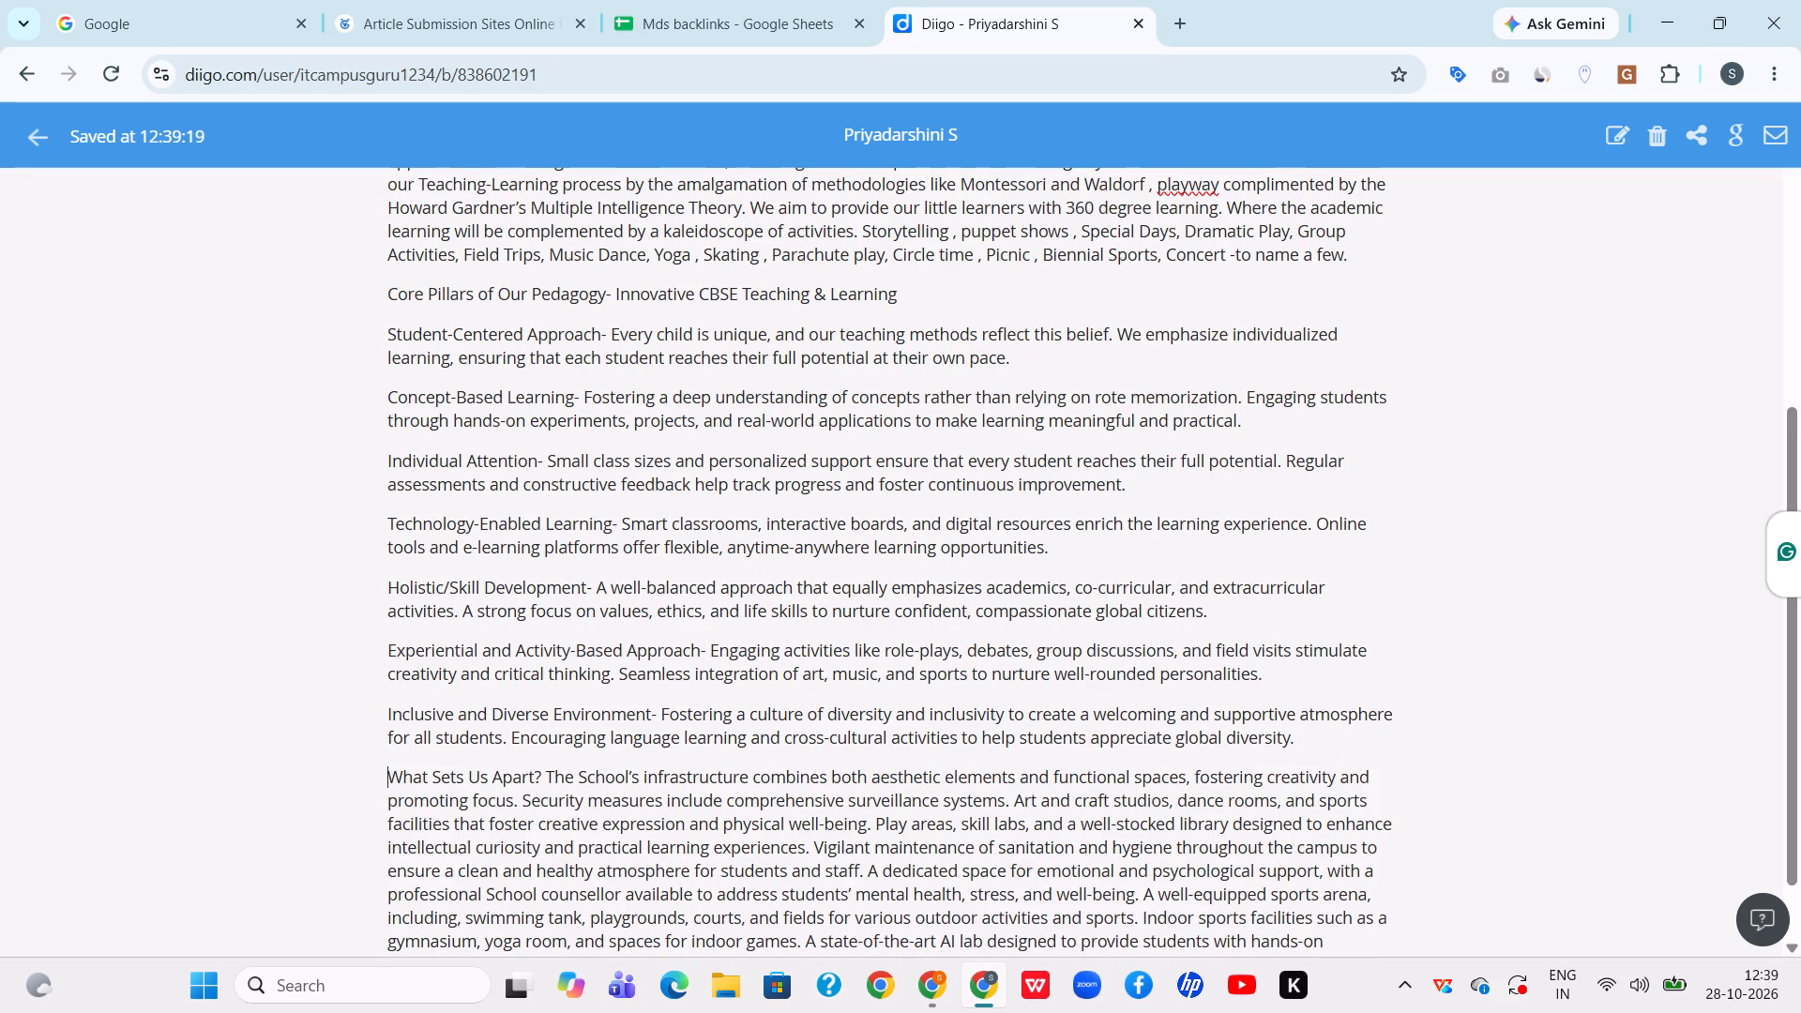
scroll(1299, 737, "down", 1)
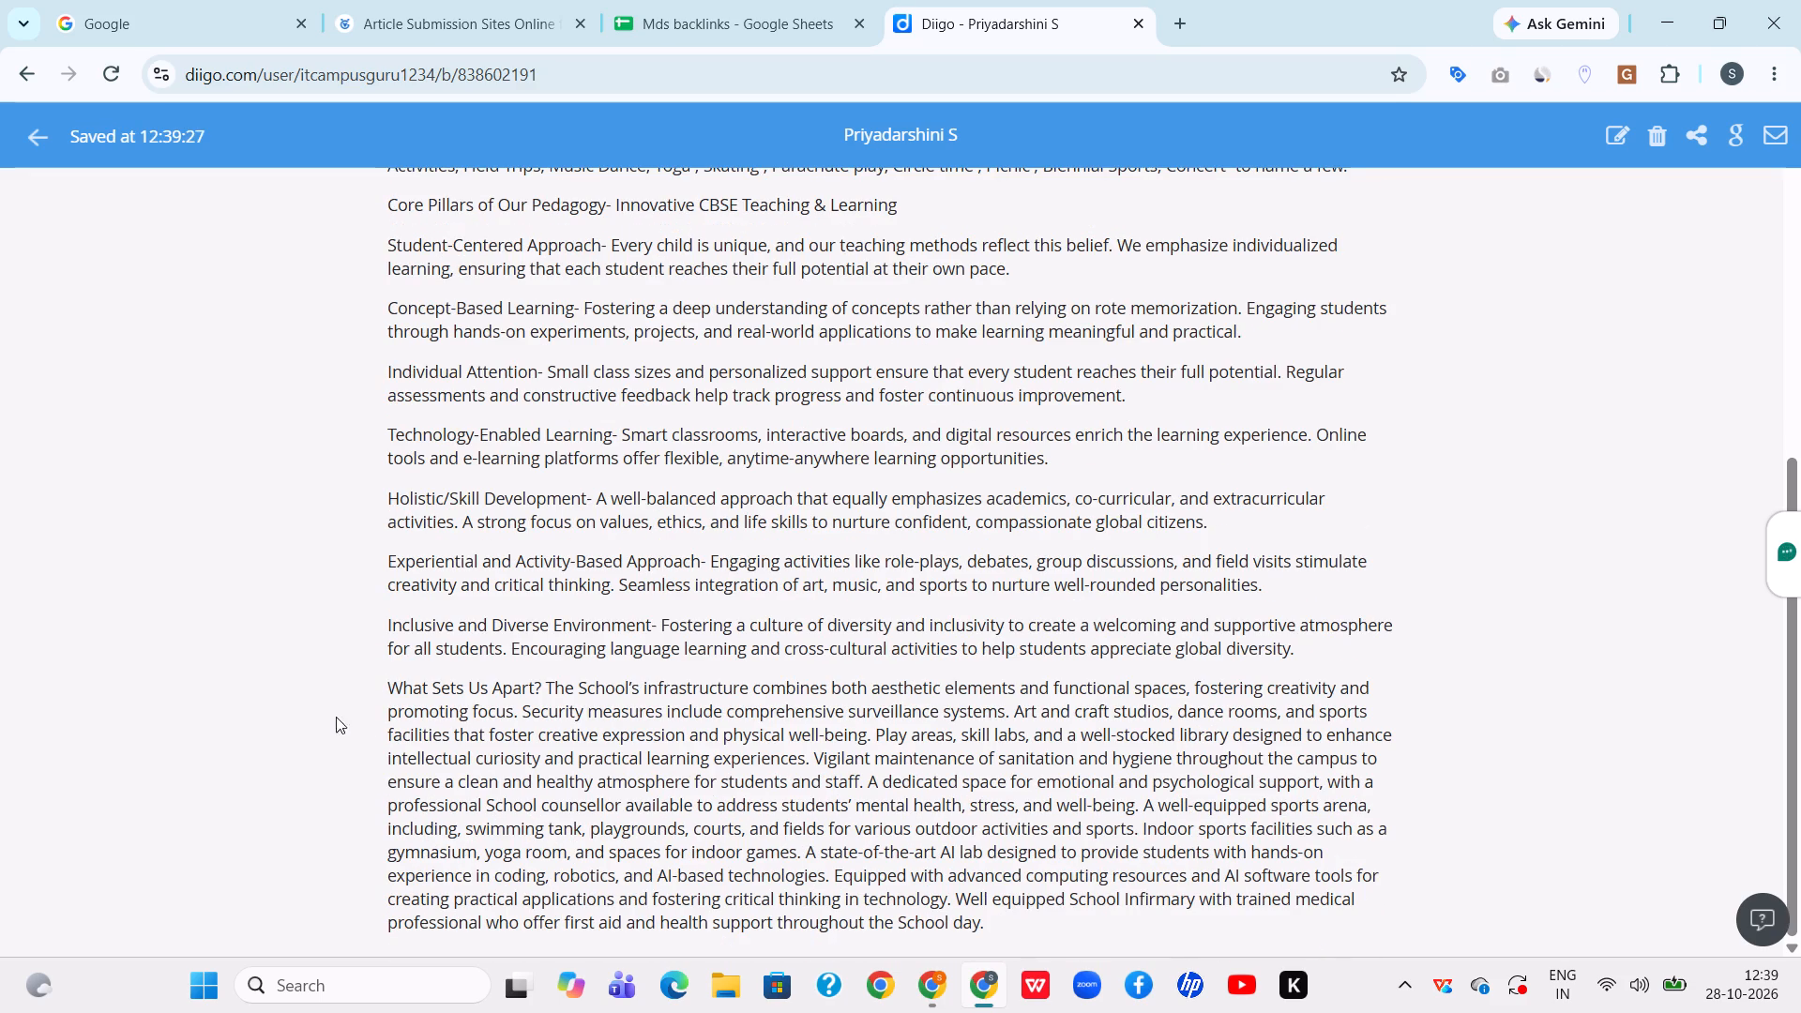
left_click(547, 691)
key("Return")
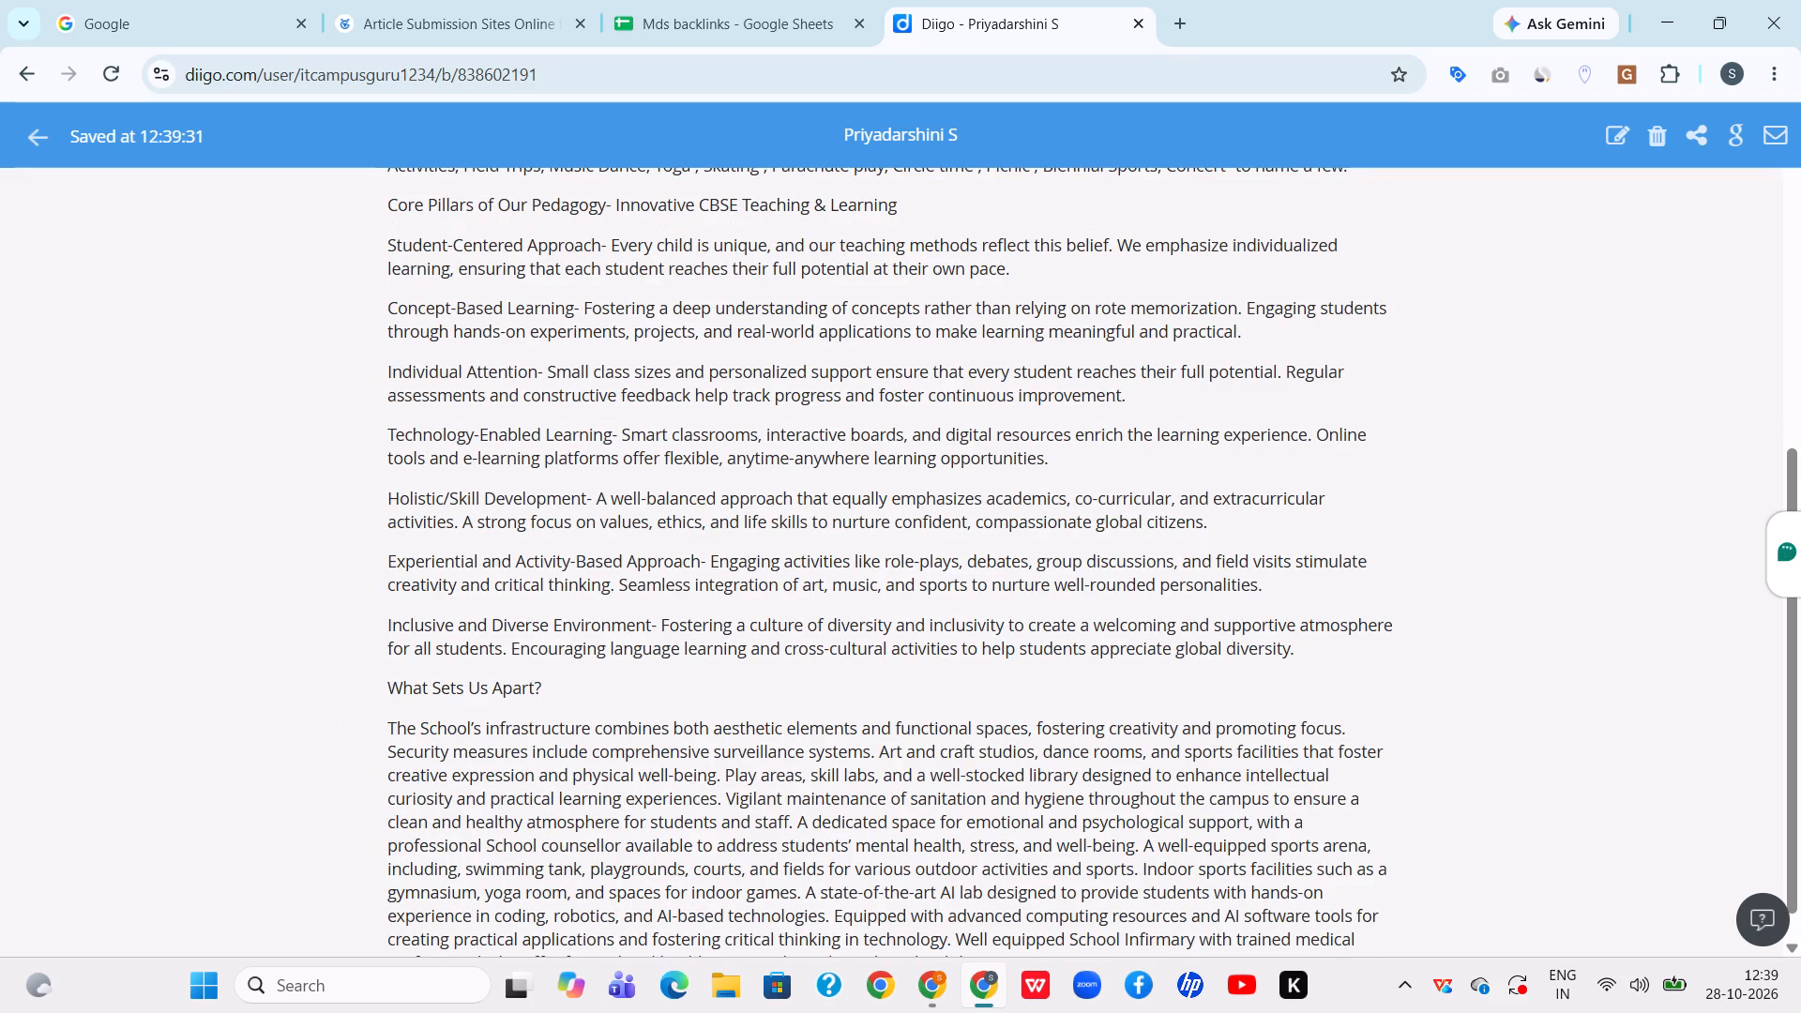
Split the infrastructure text into new paragraphs starting at "Security measures include", "Play areas, skill labs" and "Vigilant maintenance of sanitation".
left_click(1355, 737)
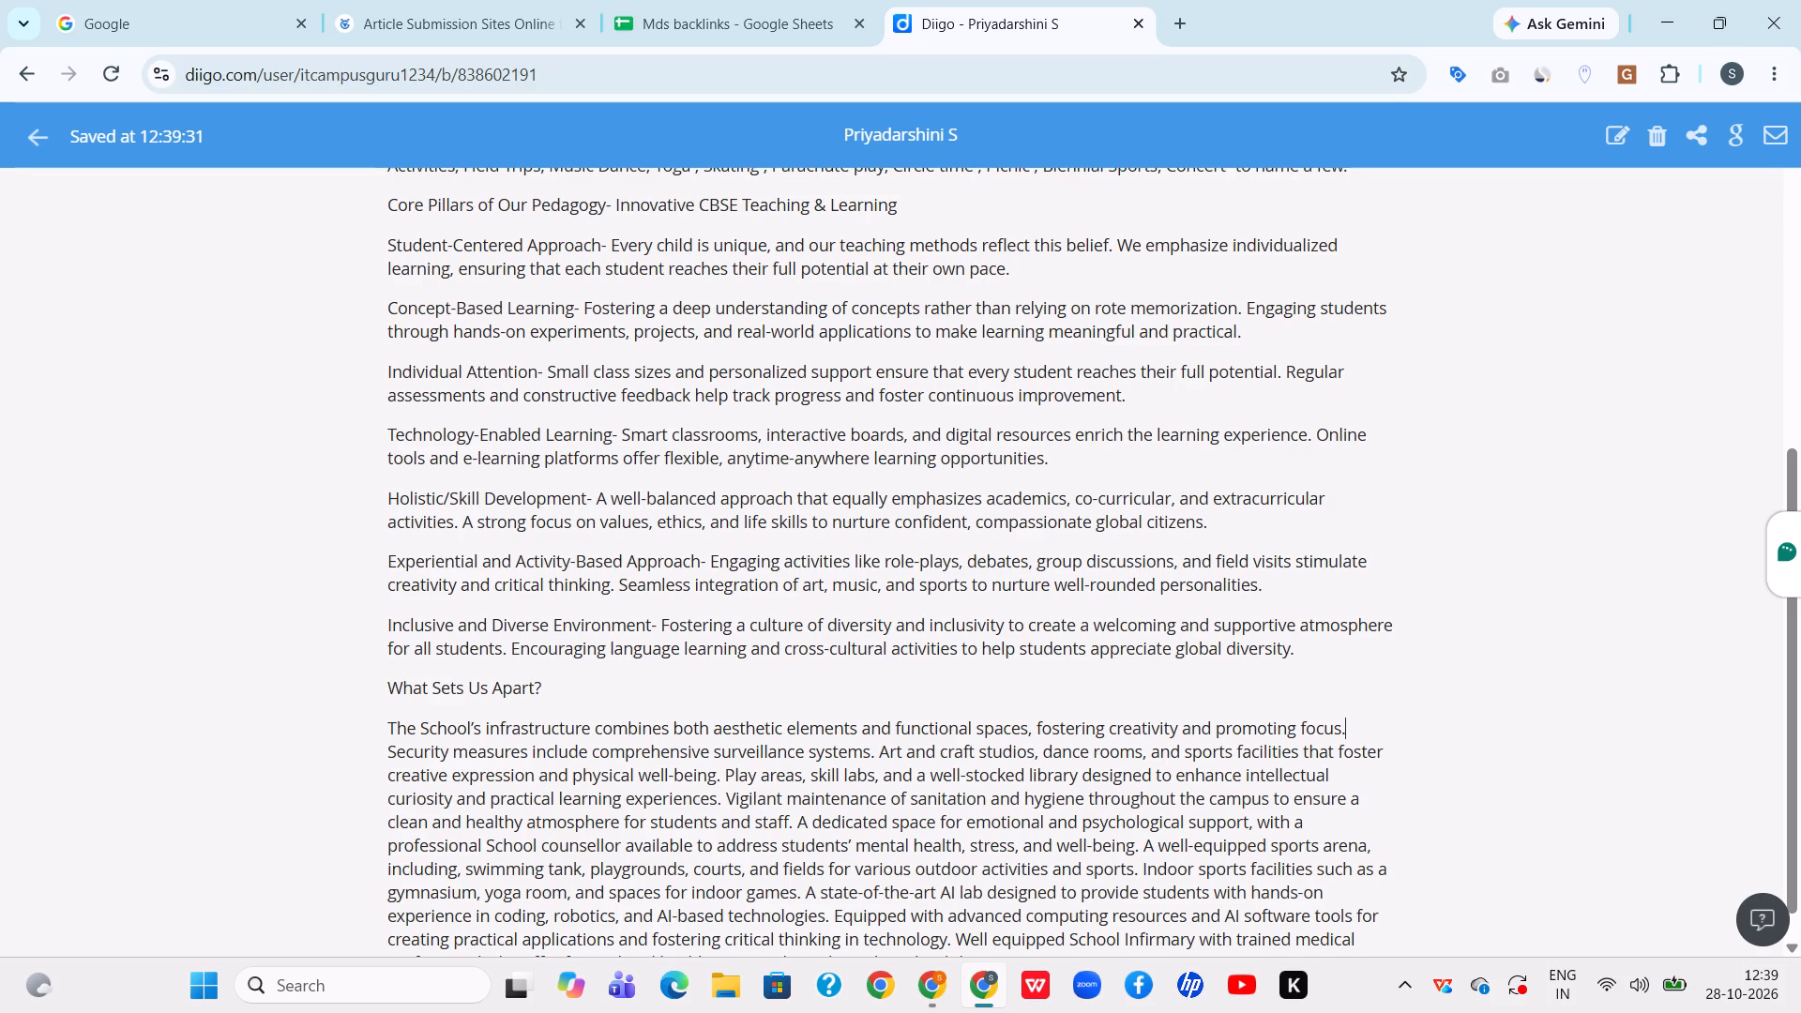
key("Return")
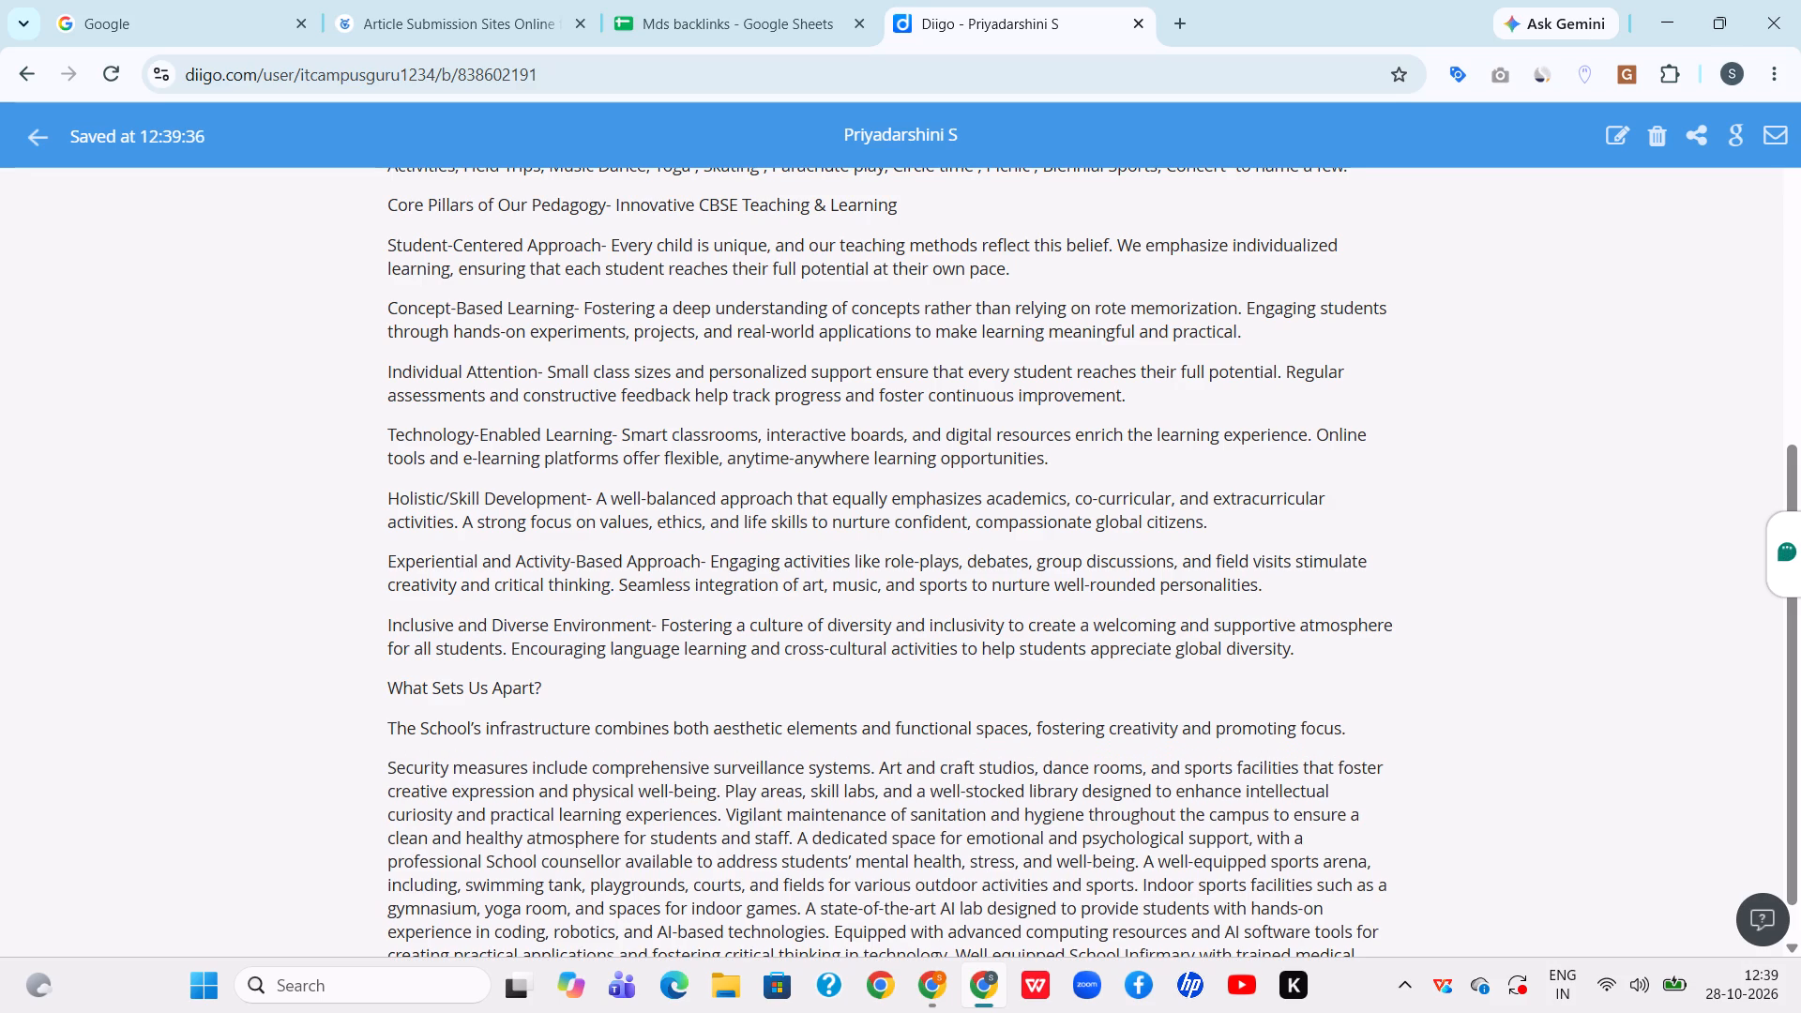
left_click(730, 793)
key("Left")
key("Return")
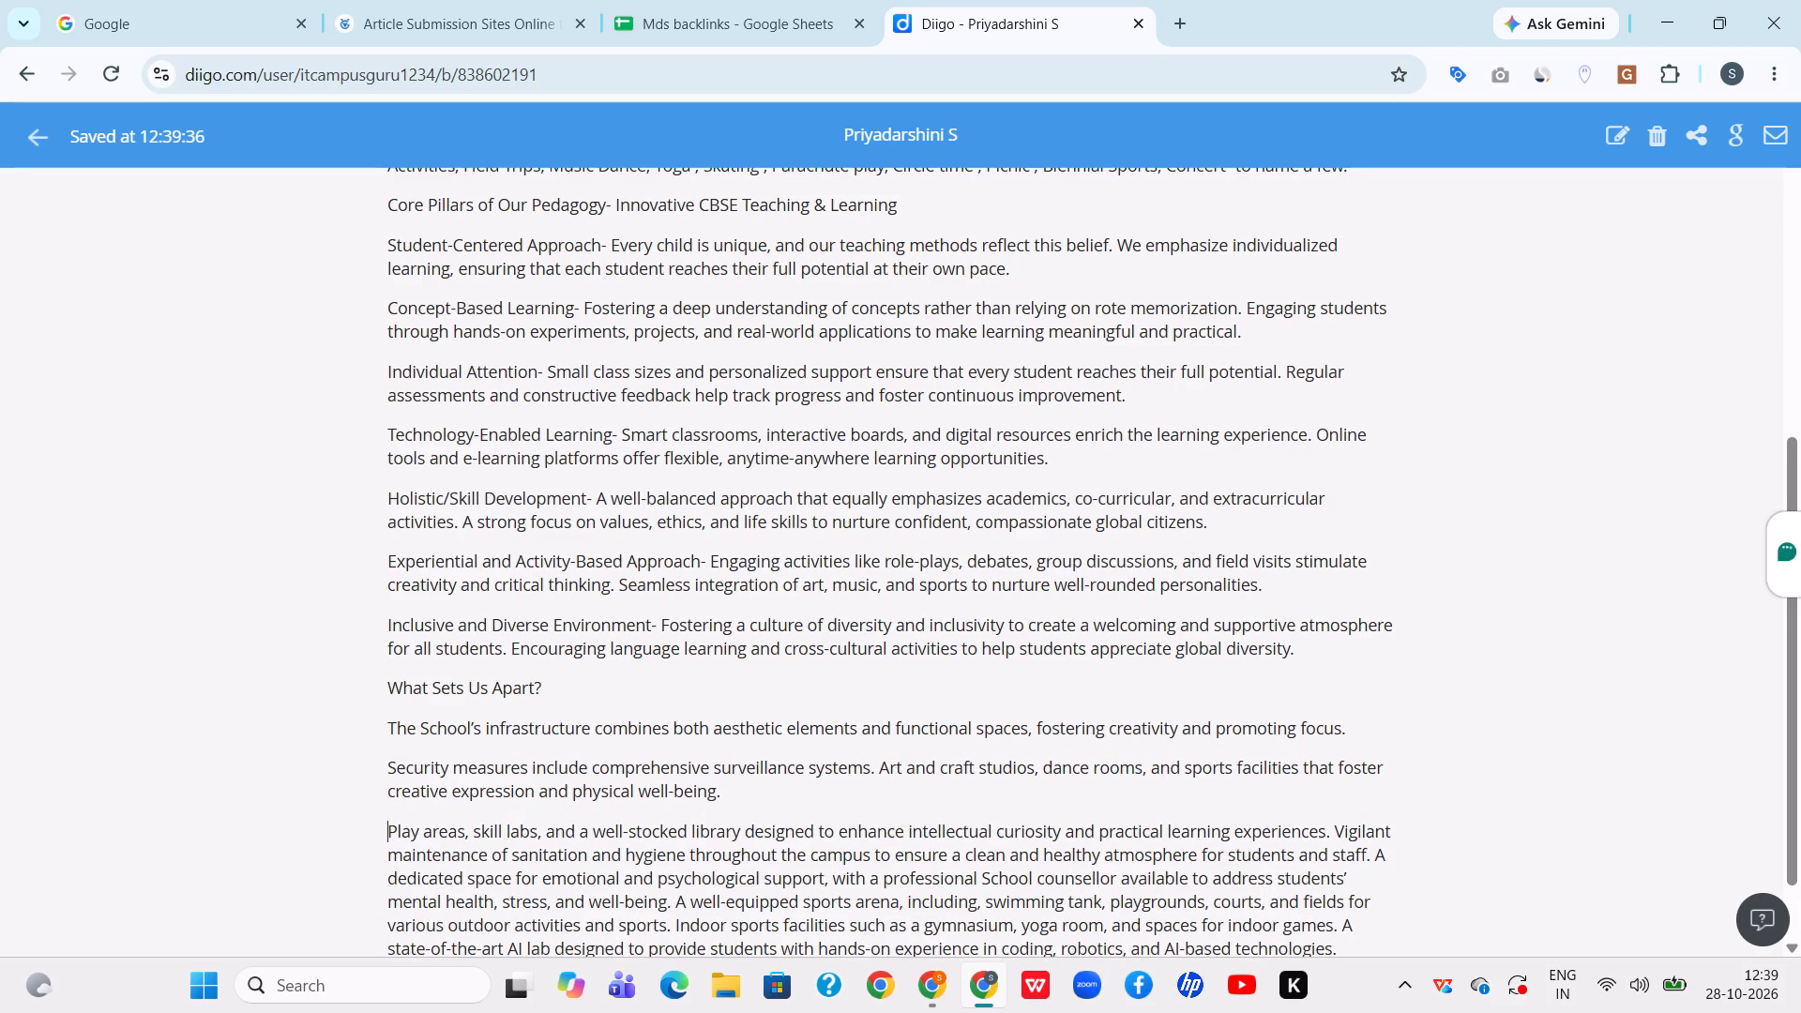
scroll(730, 793, "down", 1)
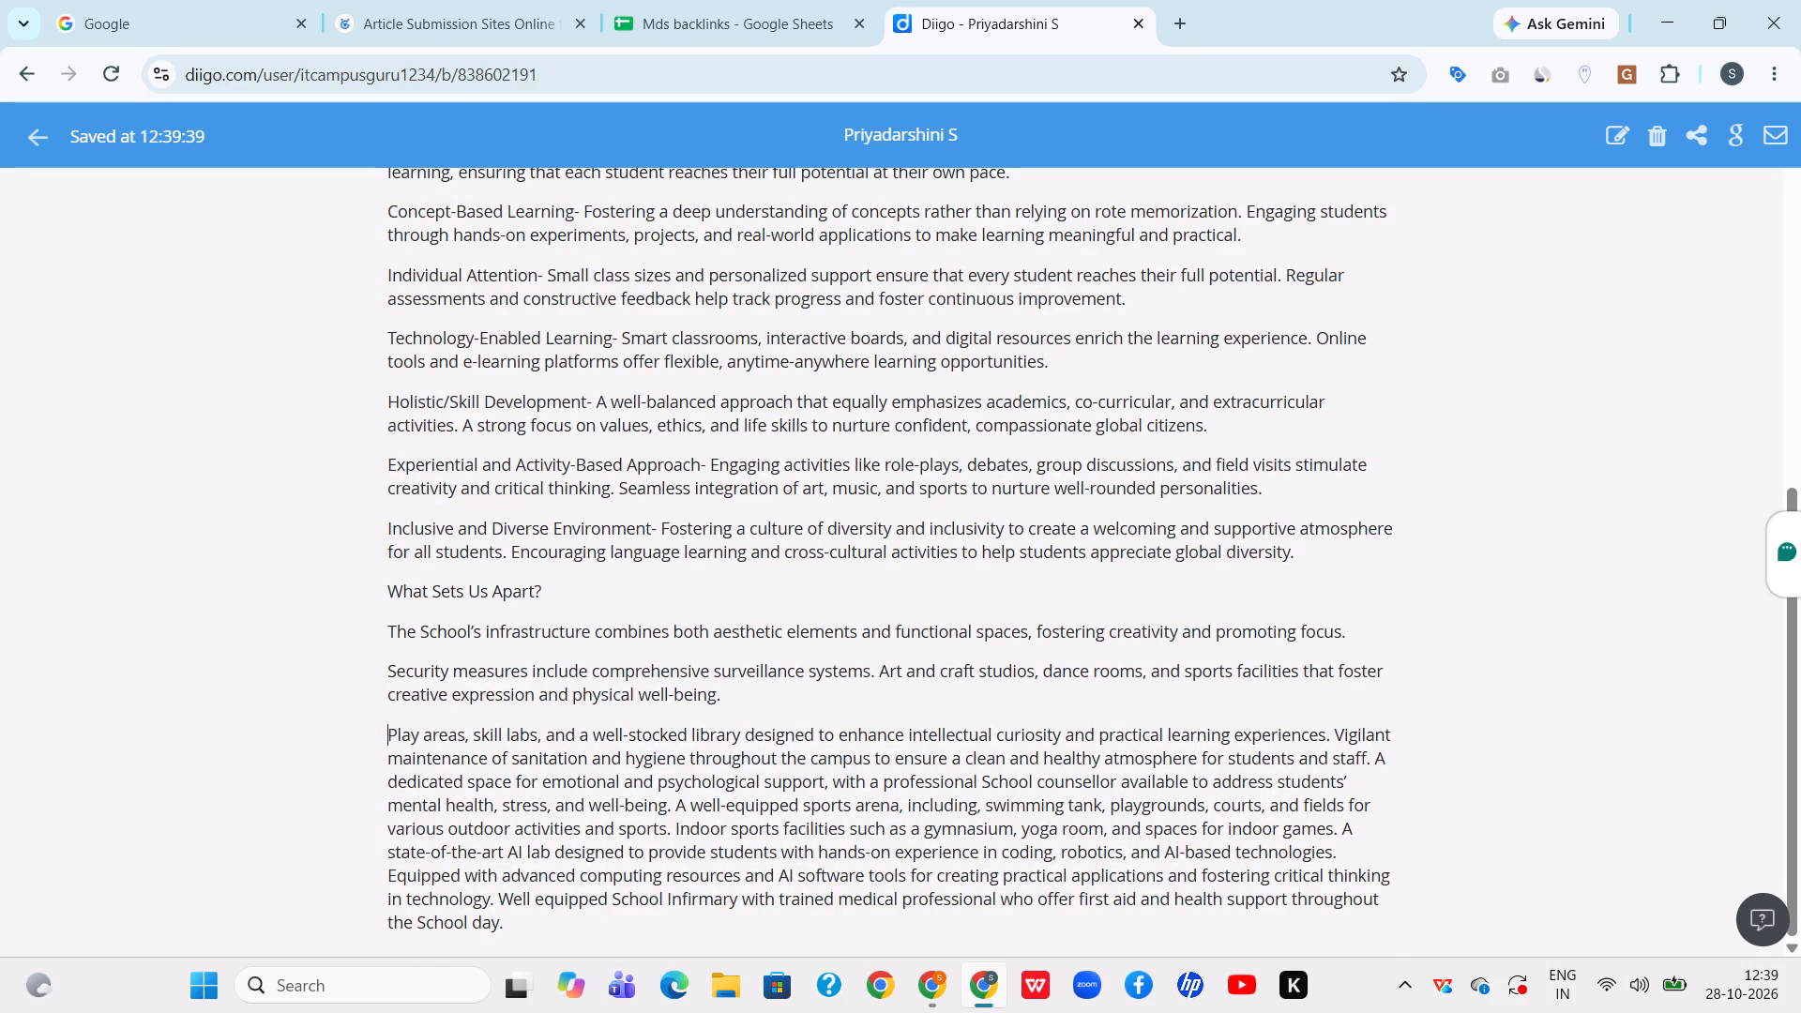
left_click(1339, 732)
key("Return")
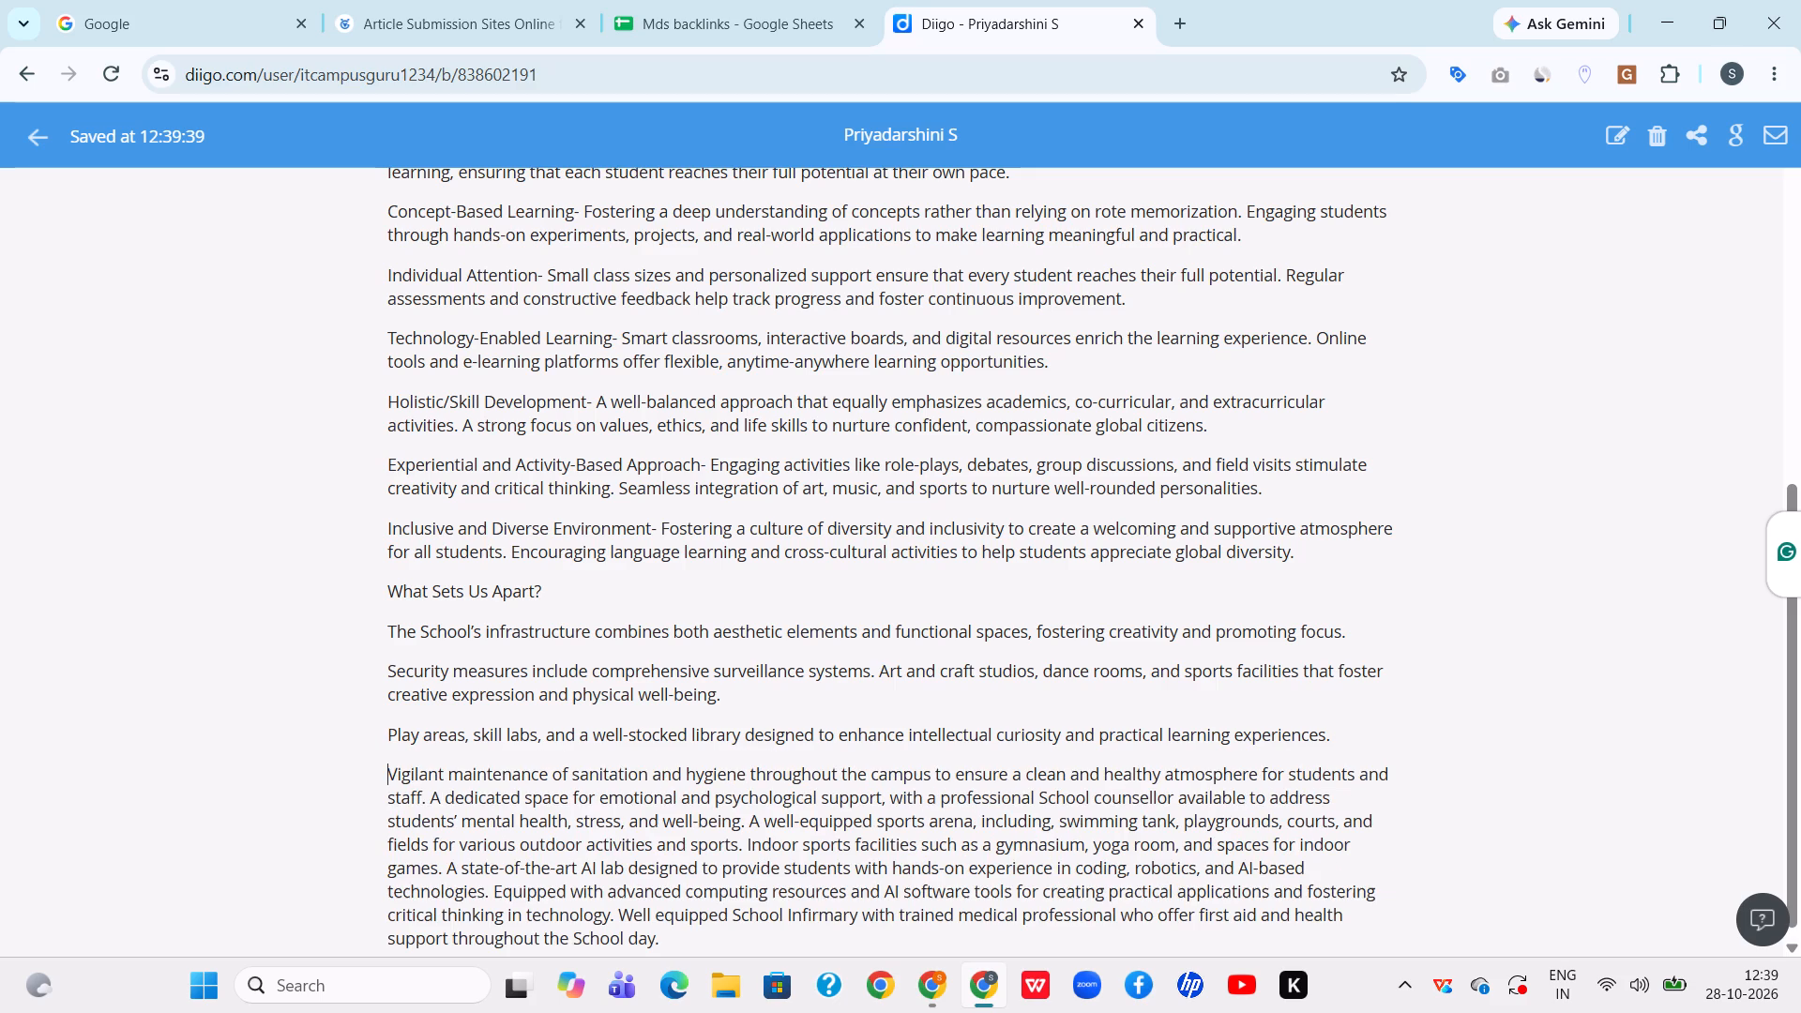
Start new paragraphs in the infrastructure text at "A dedicated space for emotional" and "A well-equipped sports arena".
scroll(872, 773, "down", 1)
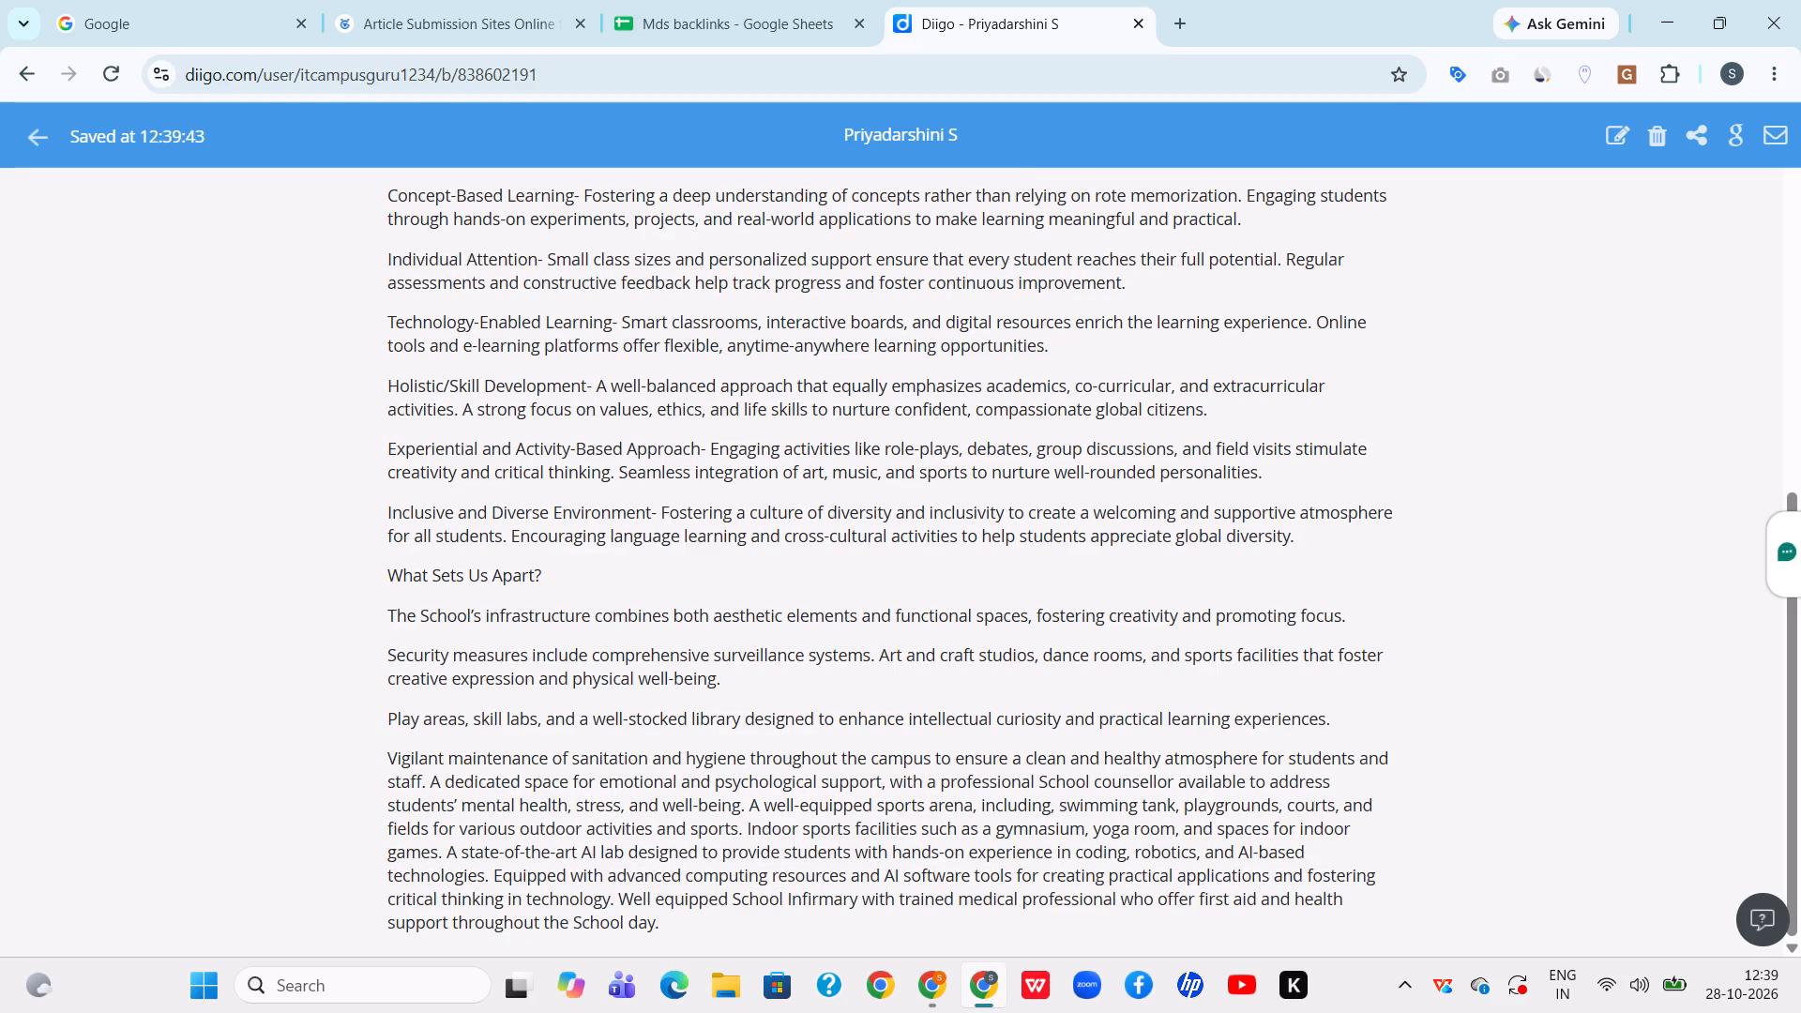
left_click(431, 782)
key("Return")
scroll(761, 833, "down", 3)
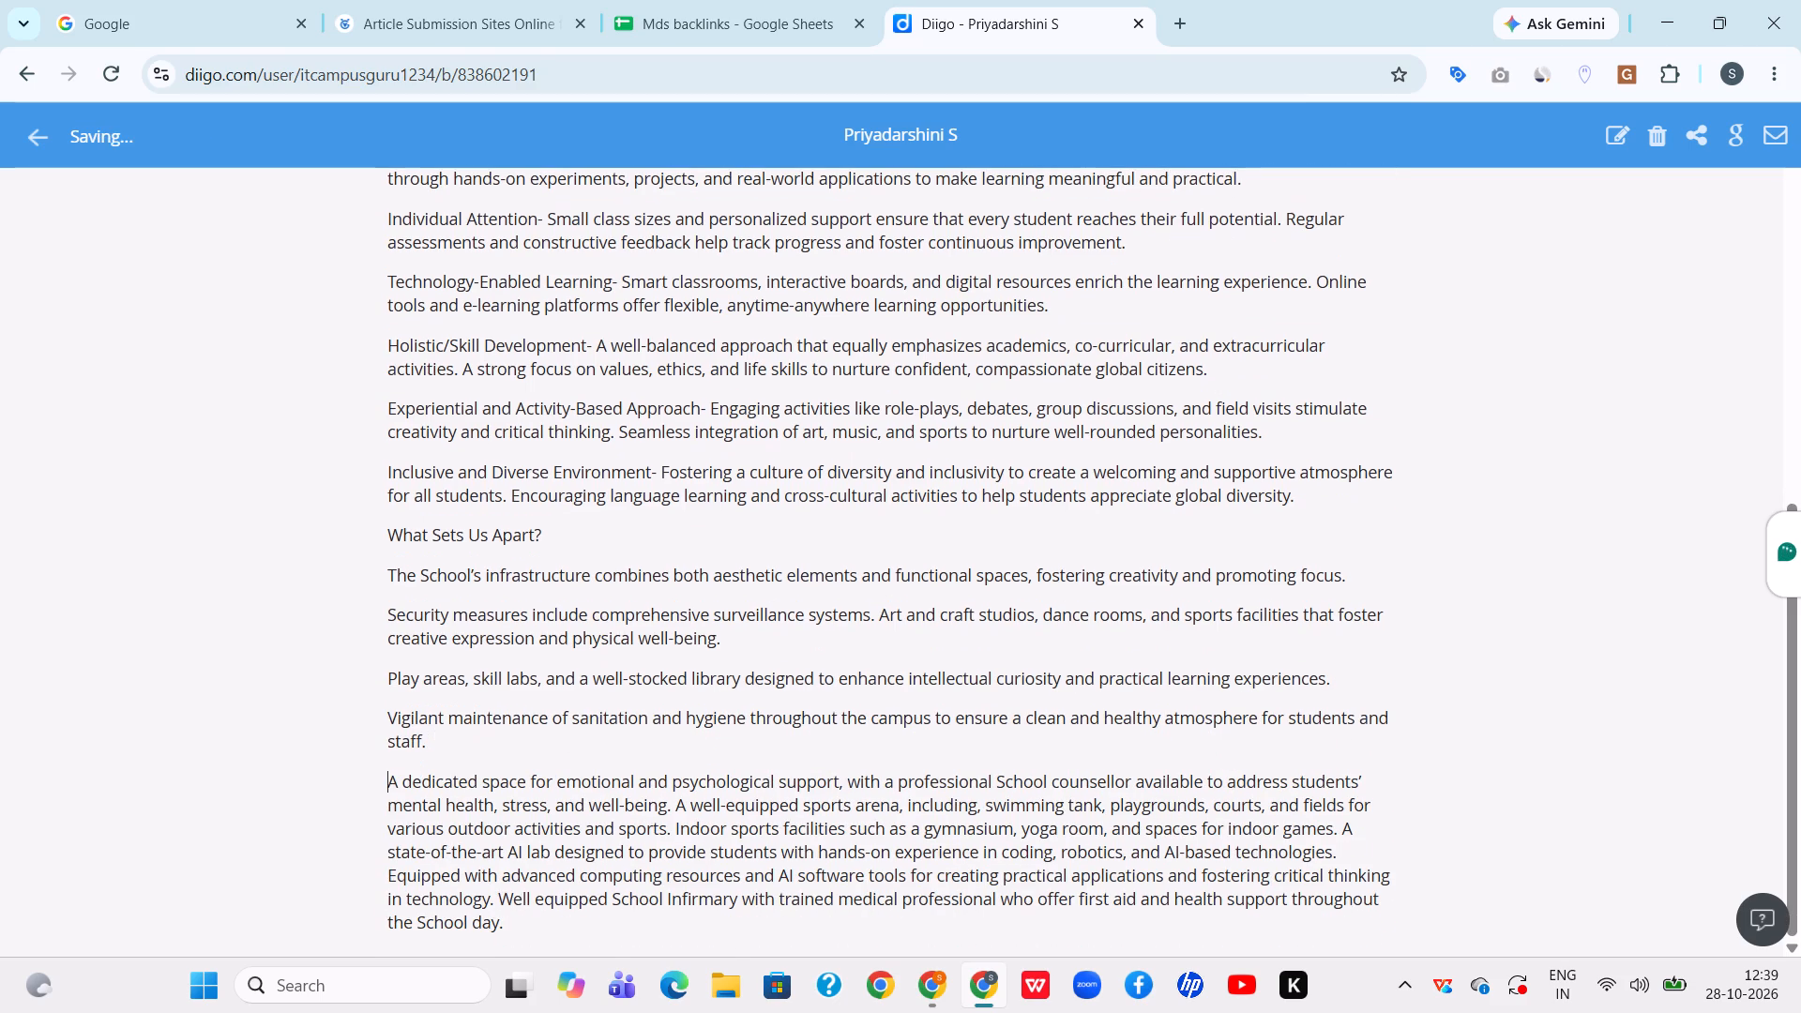
left_click(677, 804)
key("Return")
Split the remaining infrastructure text into new paragraphs starting at "Indoor sports facilities", "A state-of-the-art AI lab" and "Equipped with advanced computing resources".
scroll(677, 804, "down", 2)
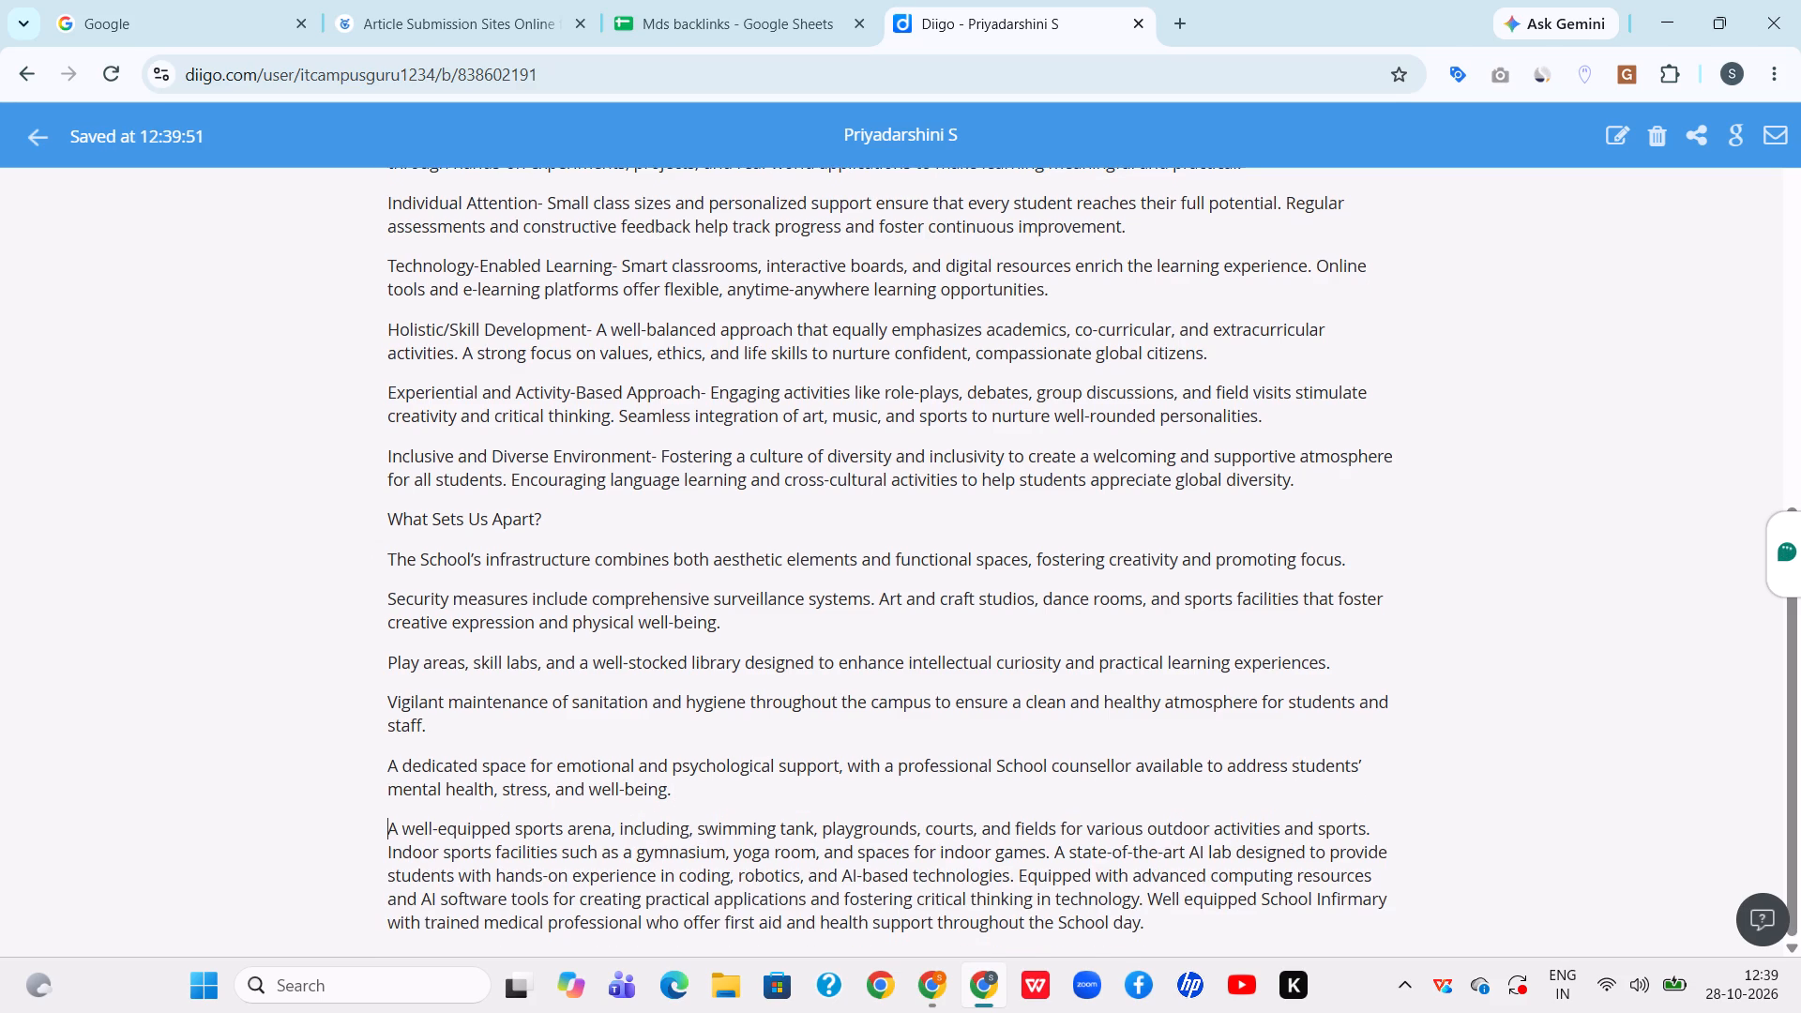
left_click(1420, 822)
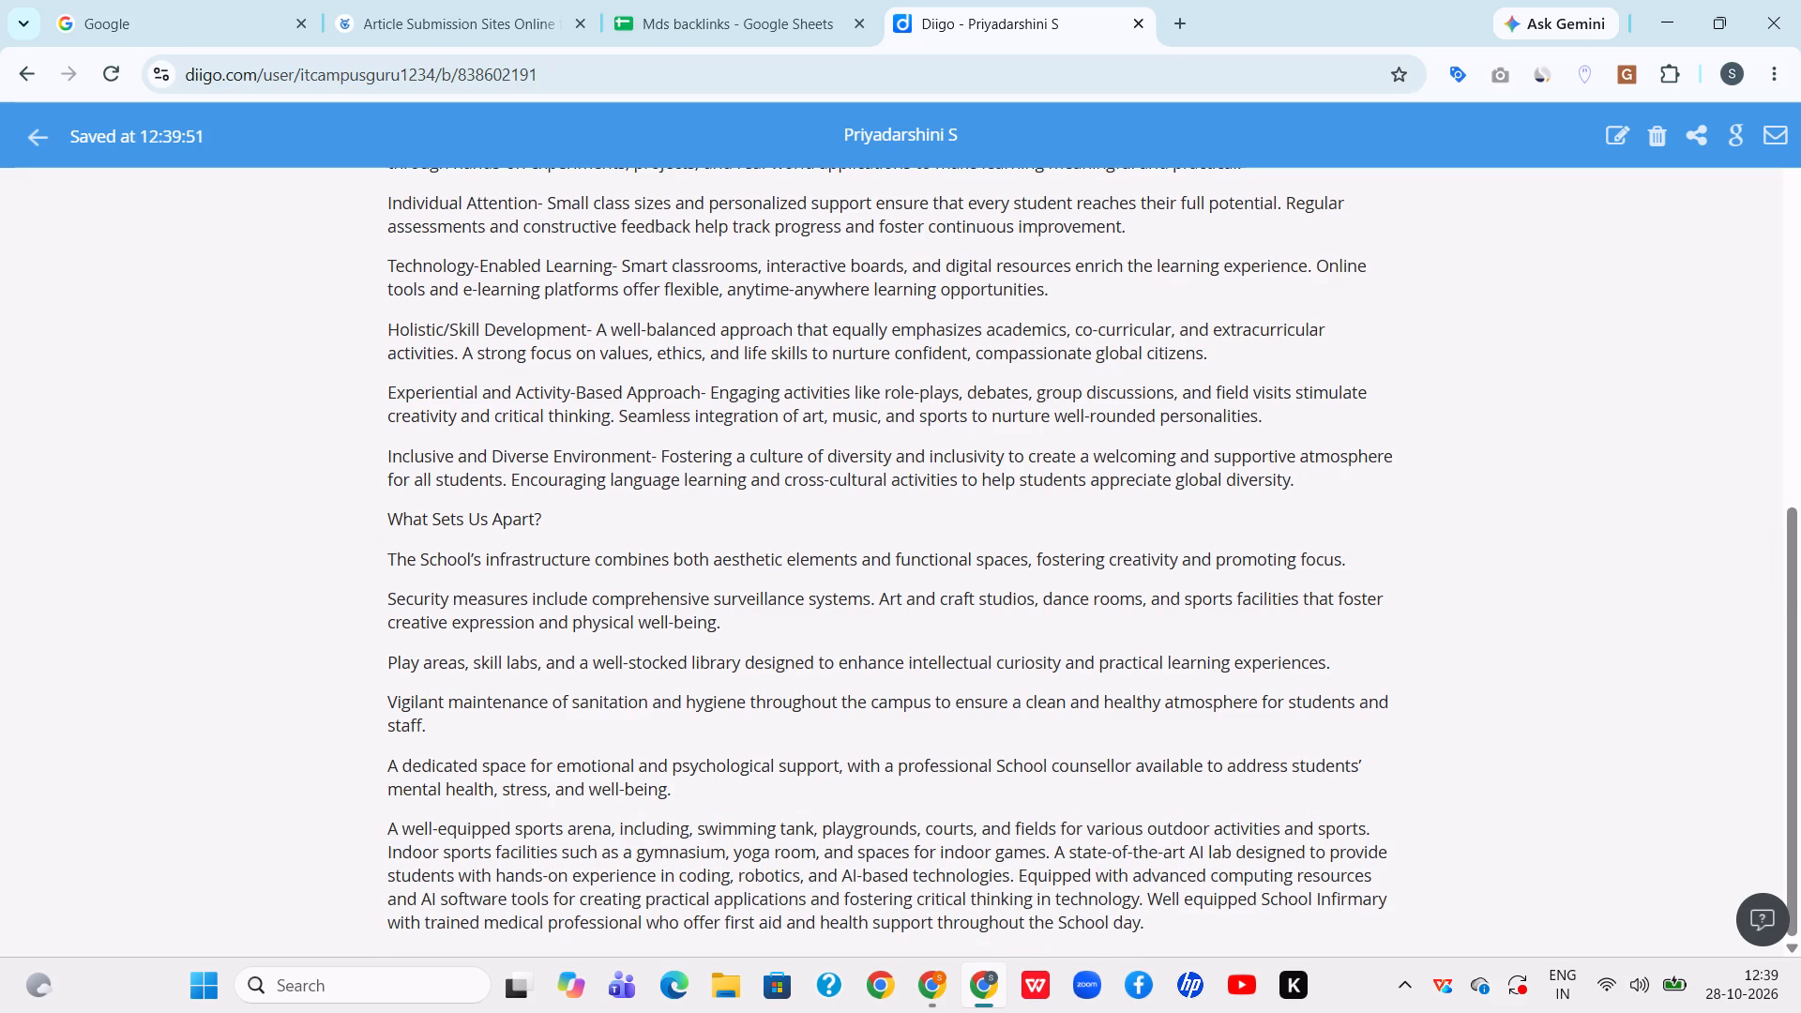
left_click(1375, 835)
key("Return")
scroll(1375, 835, "down", 3)
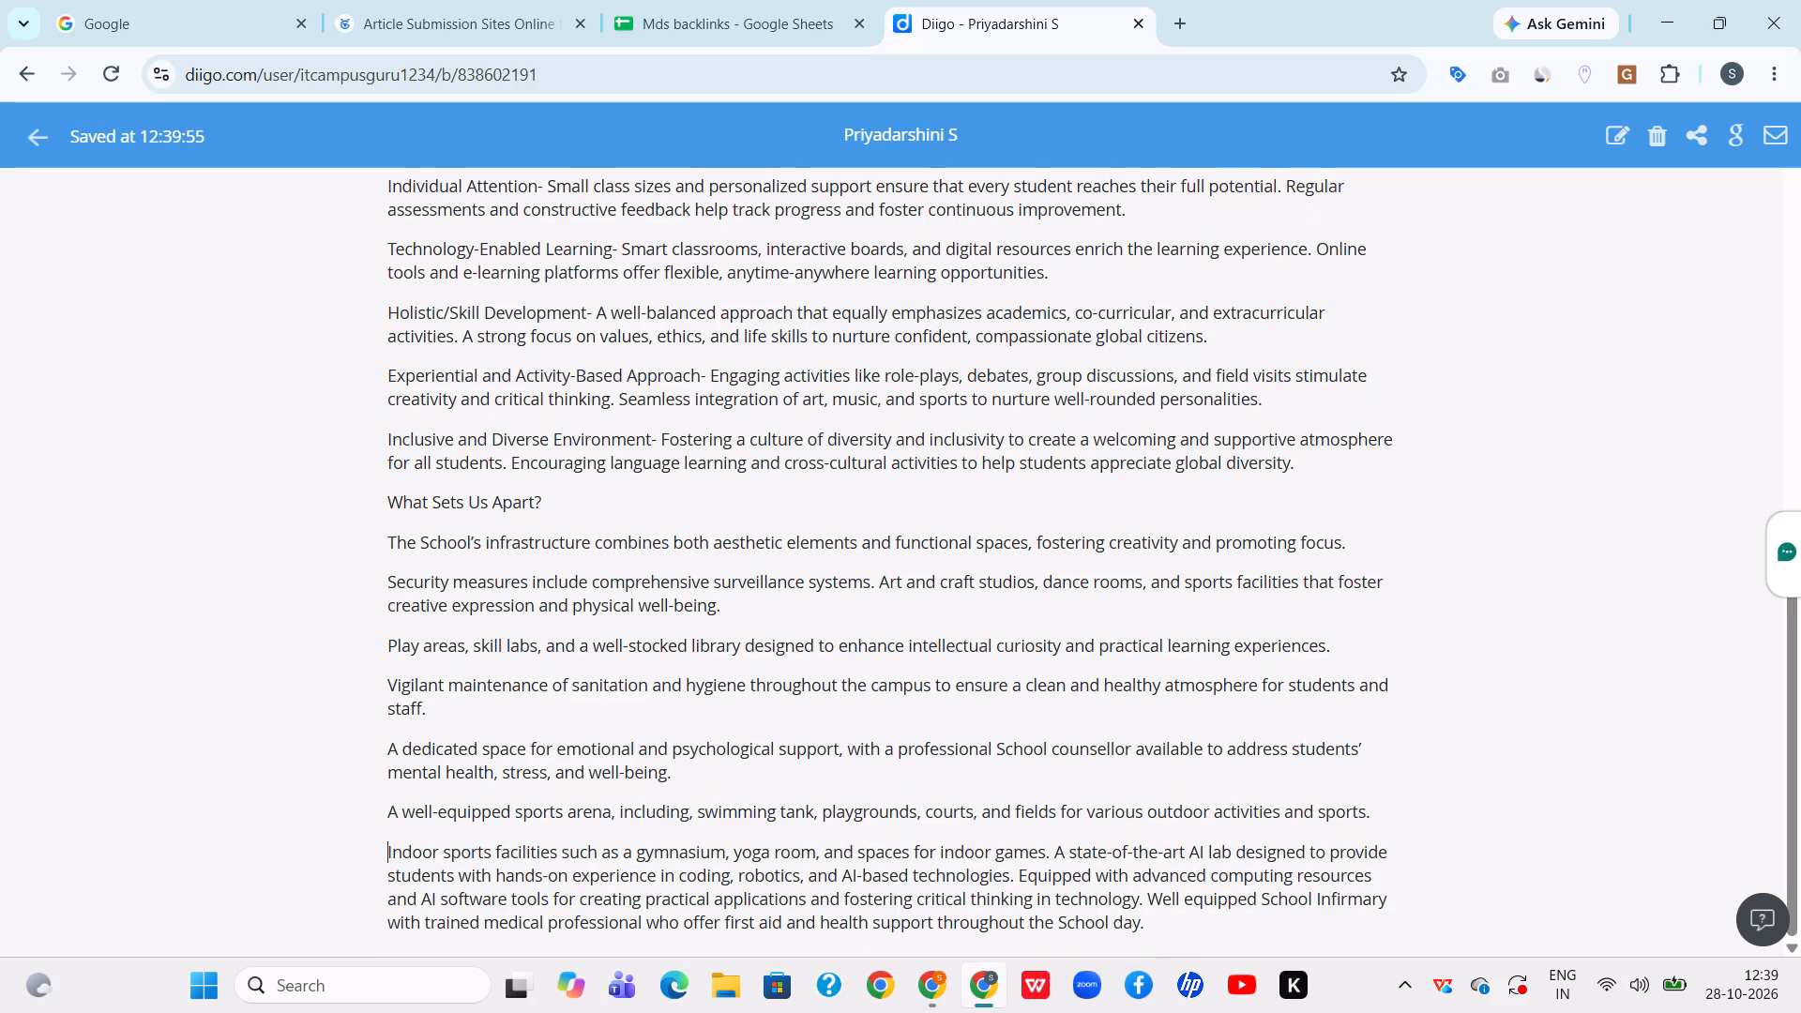
left_click(1054, 848)
key("Return")
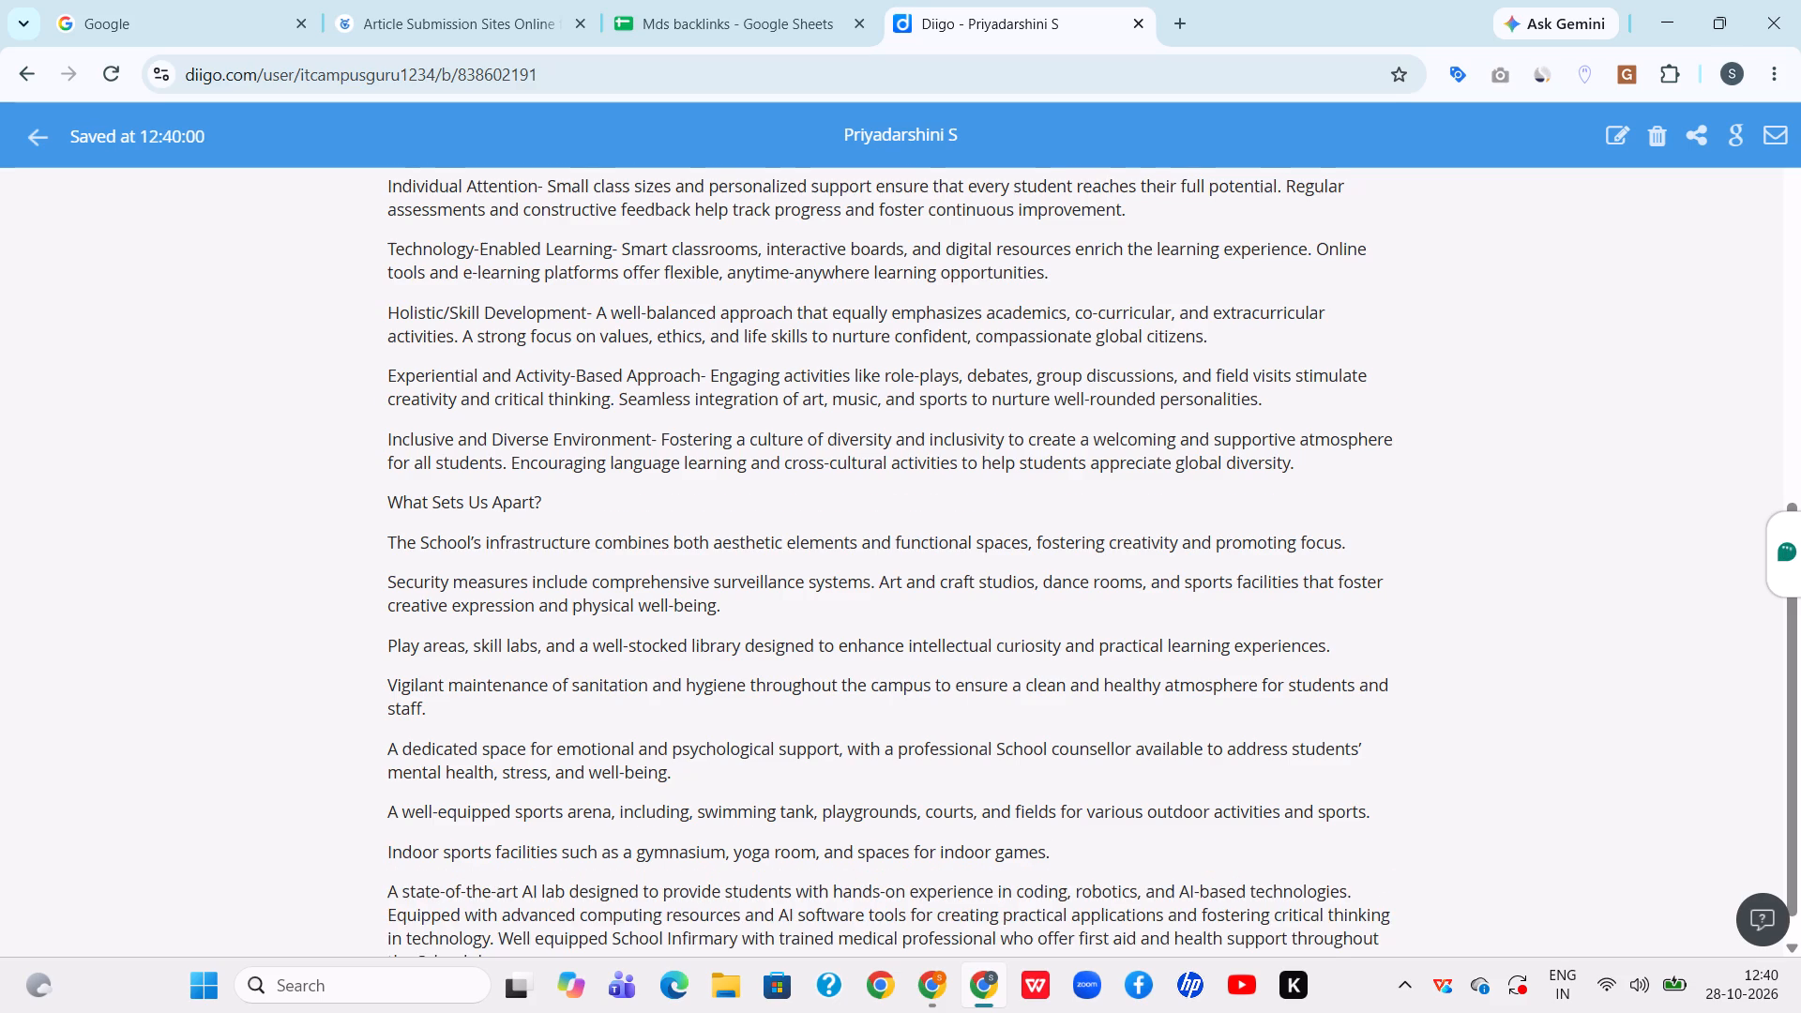
scroll(1054, 848, "down", 3)
left_click(1359, 849)
key("Return")
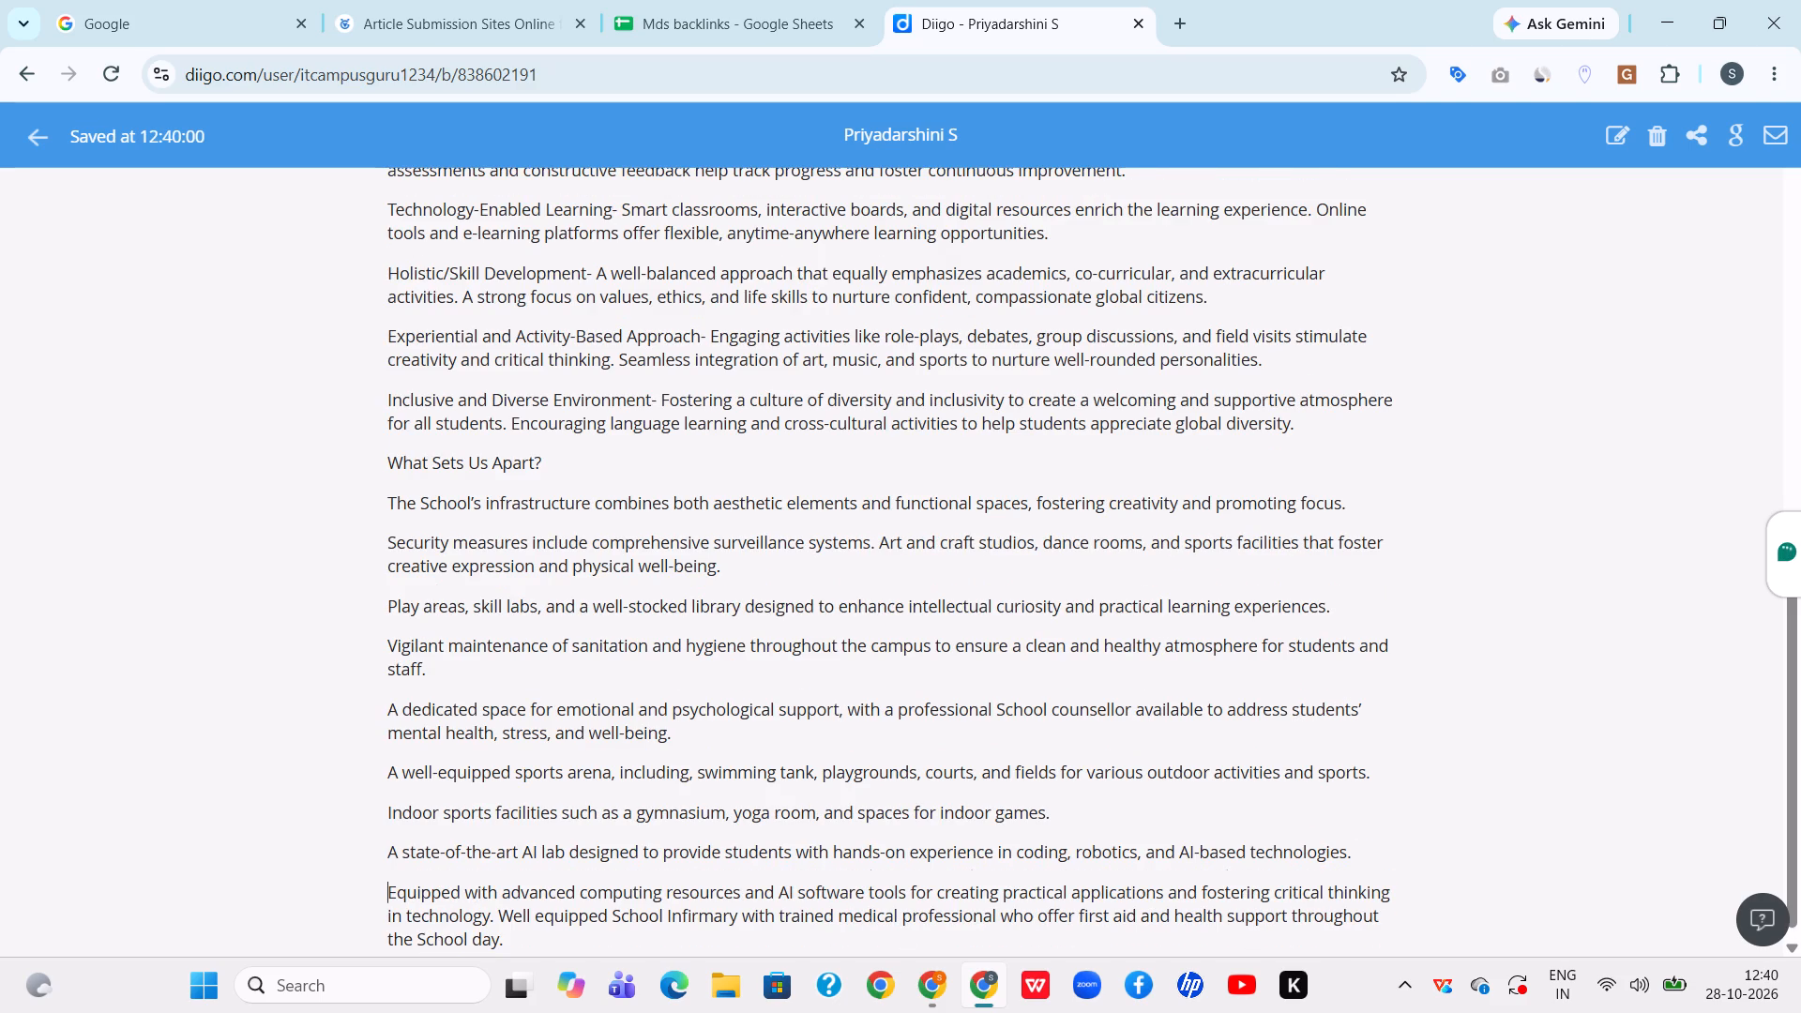
scroll(1359, 849, "down", 1)
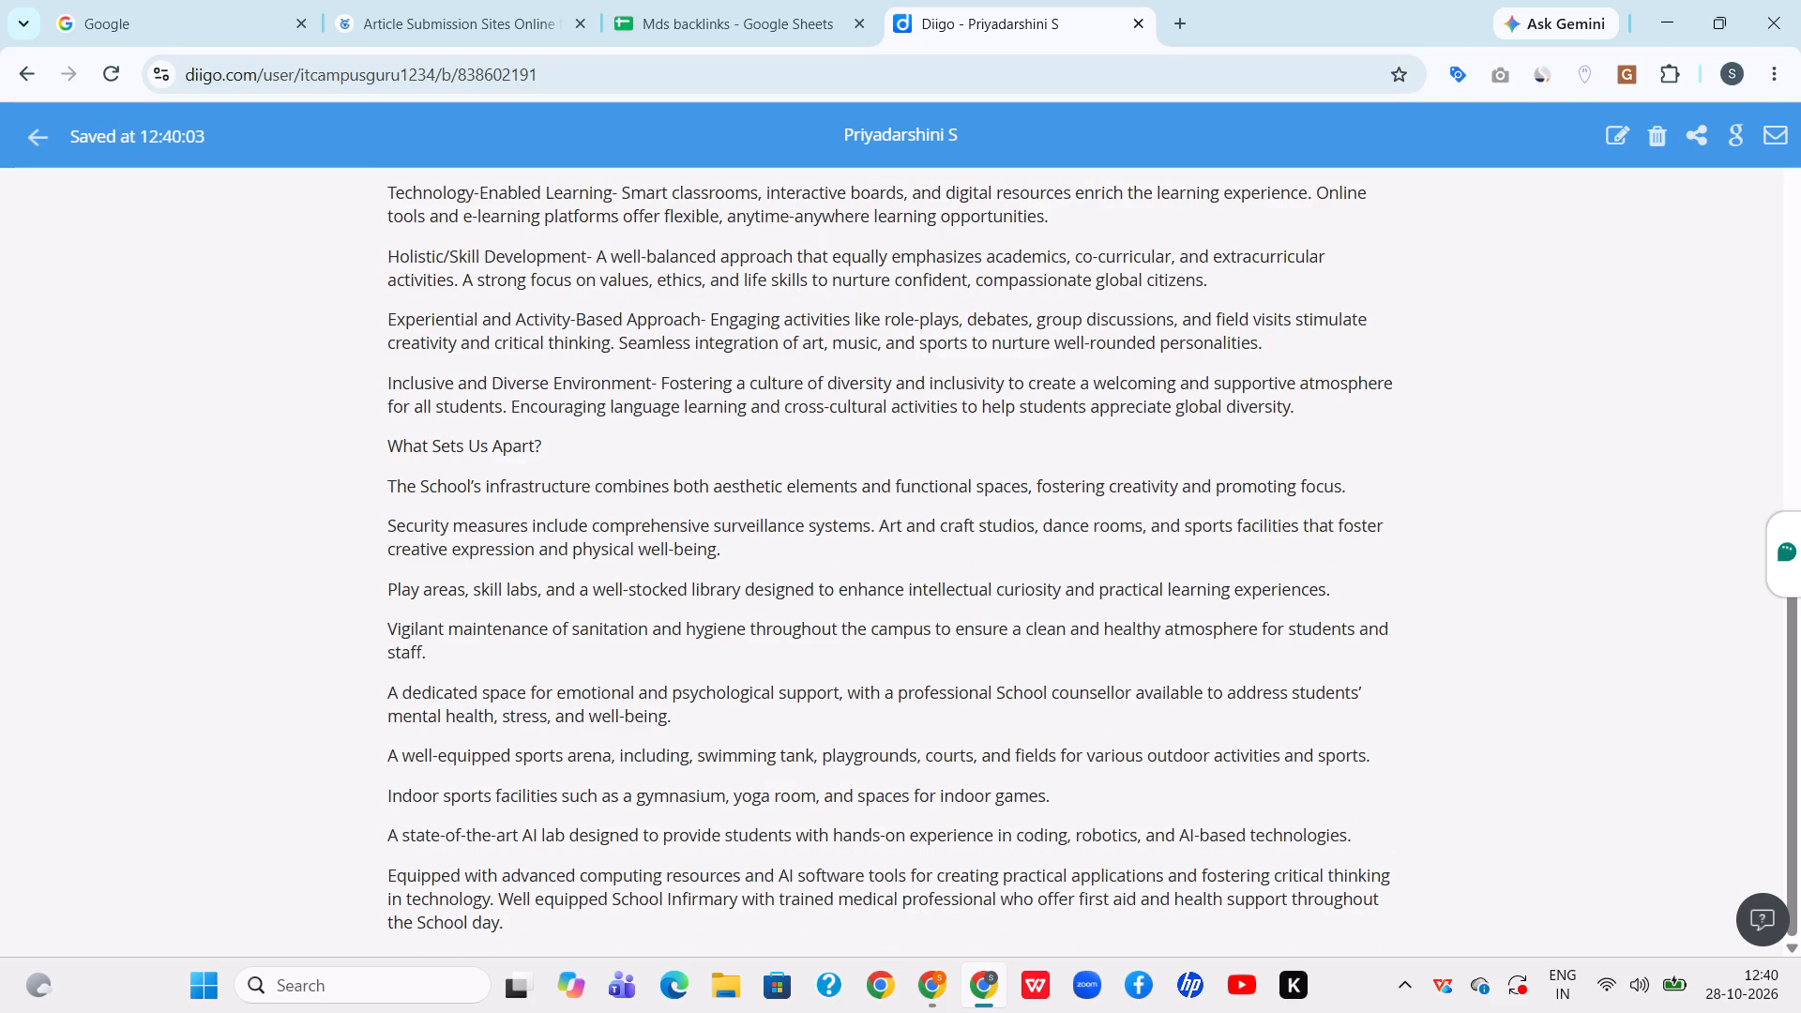
Start a new paragraph in the Diigo note at "Well equipped School Infirmary".
left_click(502, 900)
key("Return")
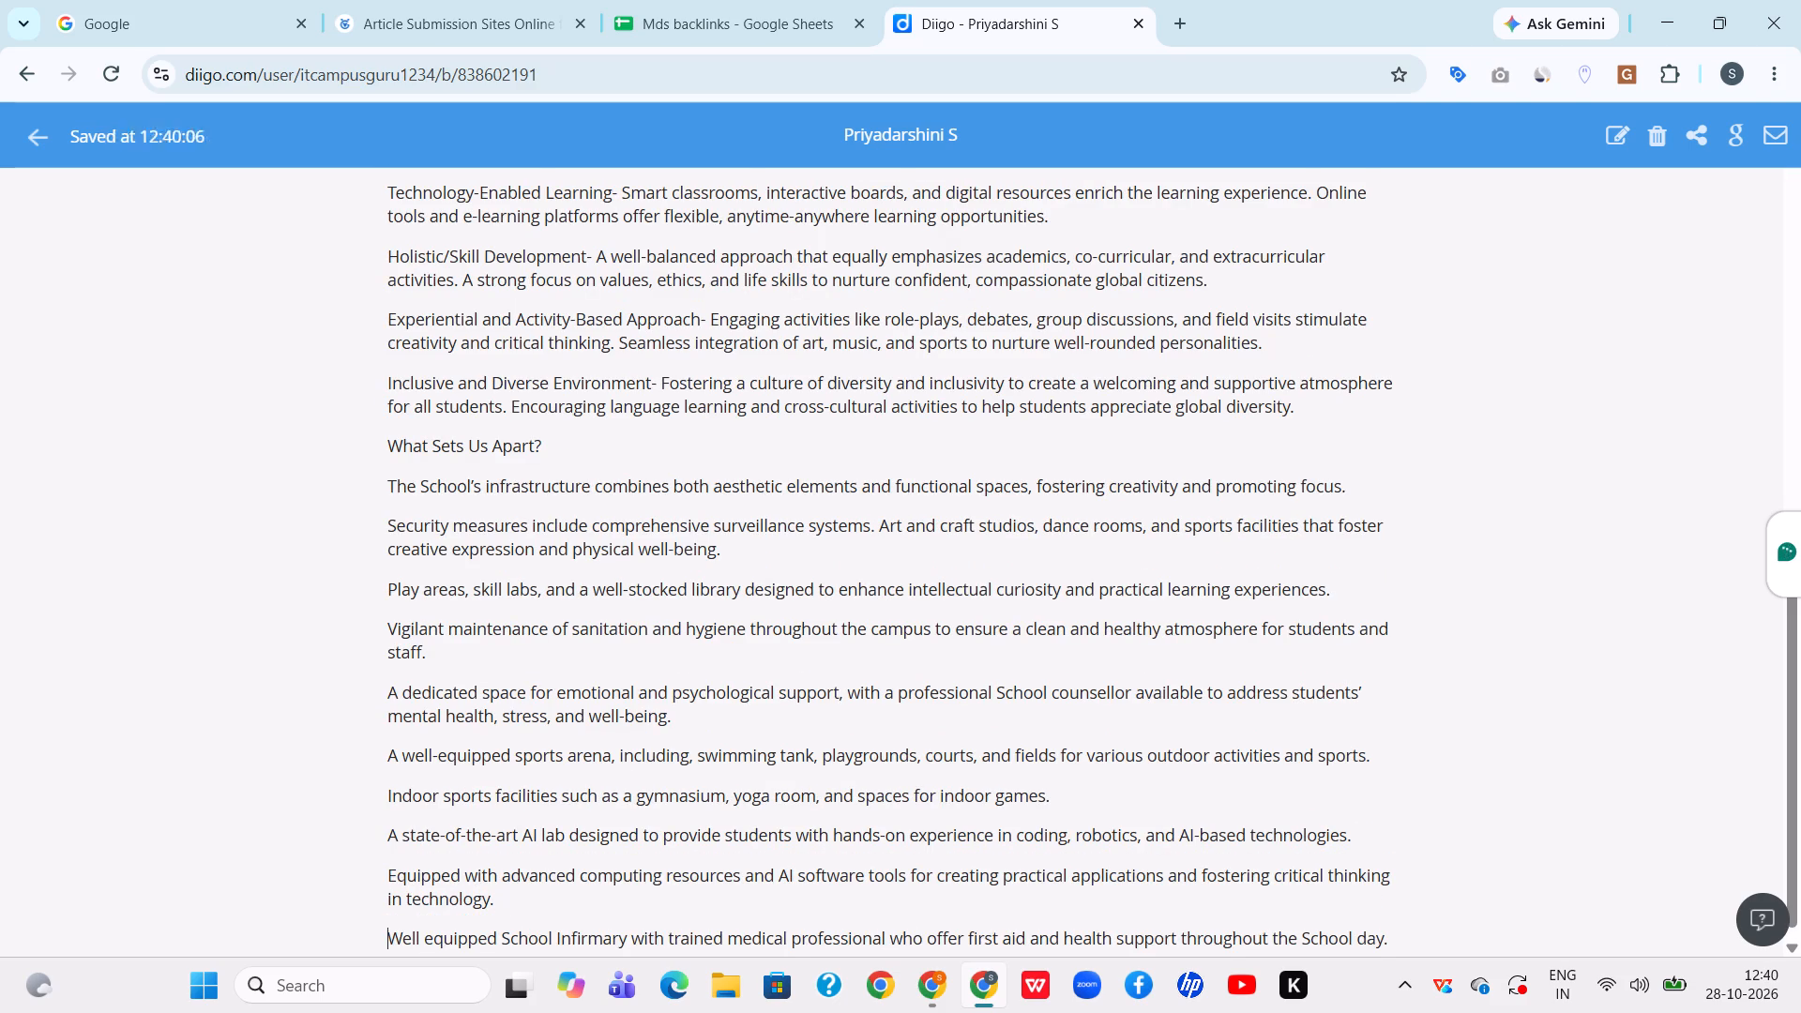
Link "Best School in Nagpur," in the note's opening paragraph to the school website, priyadarshinikalpana.com, using the address copied from the other browser window.
scroll(502, 900, "down", 4)
scroll(502, 900, "up", 6)
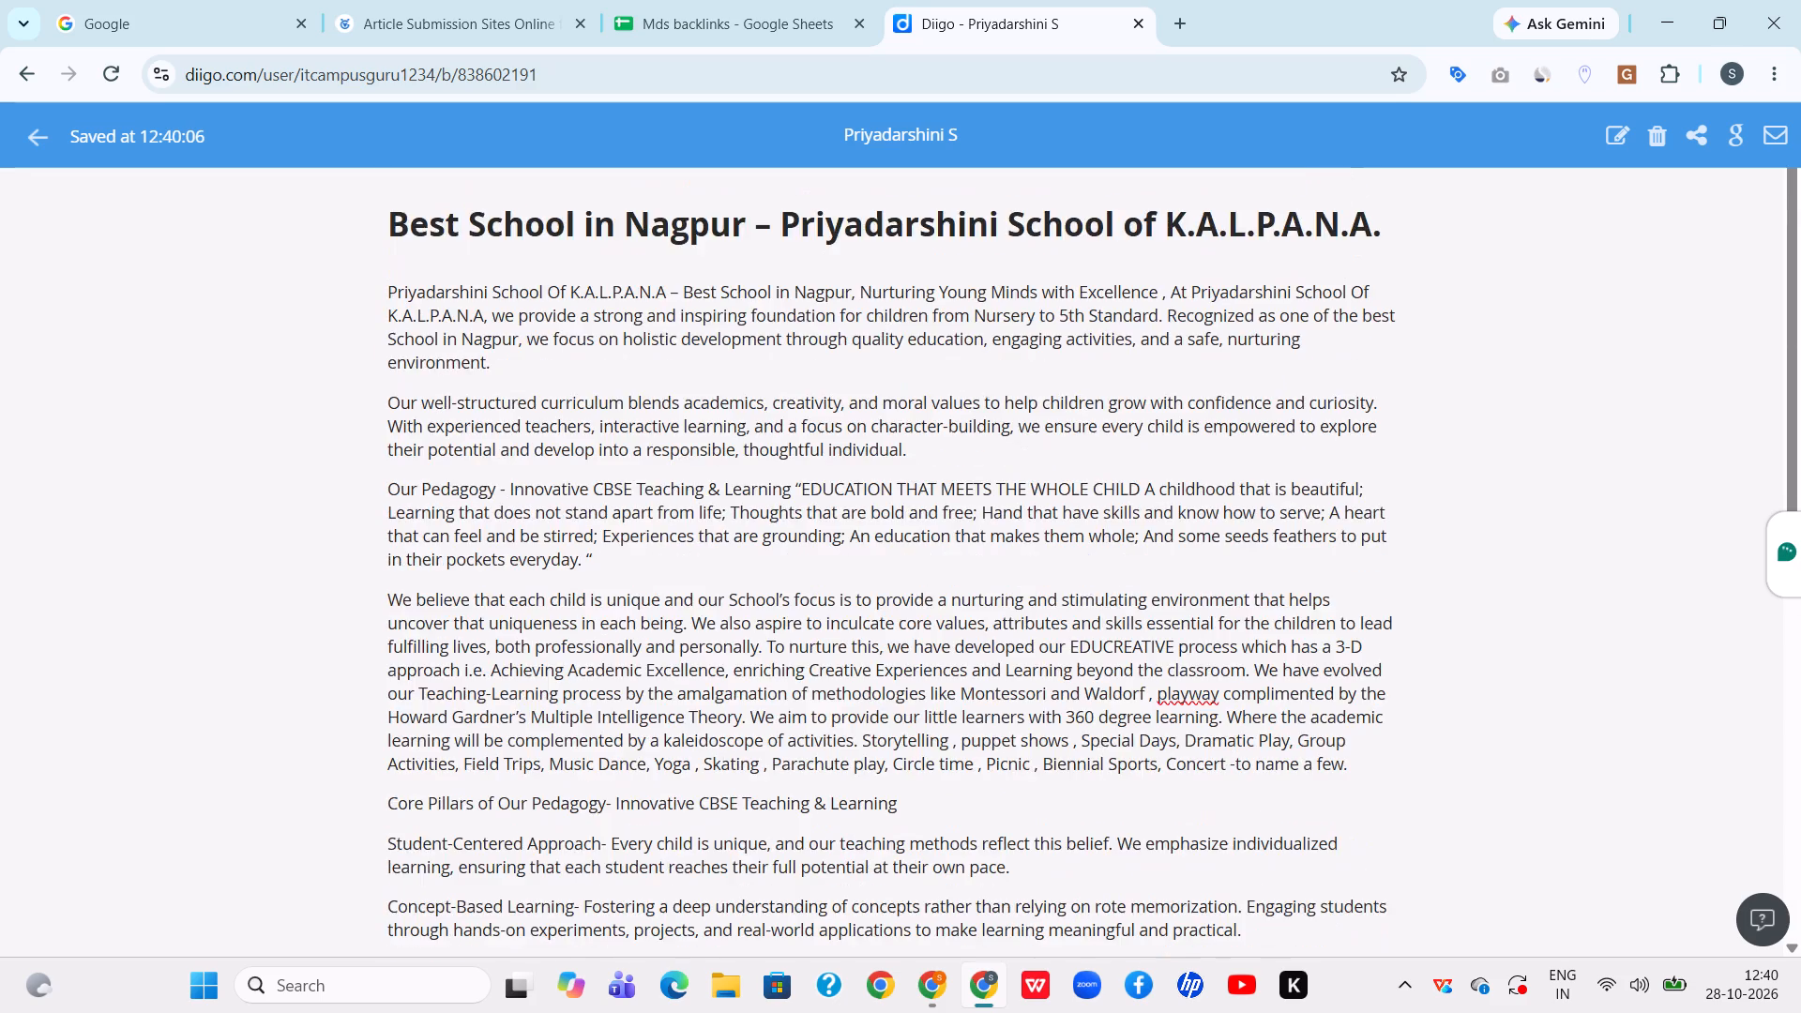
scroll(502, 900, "down", 8)
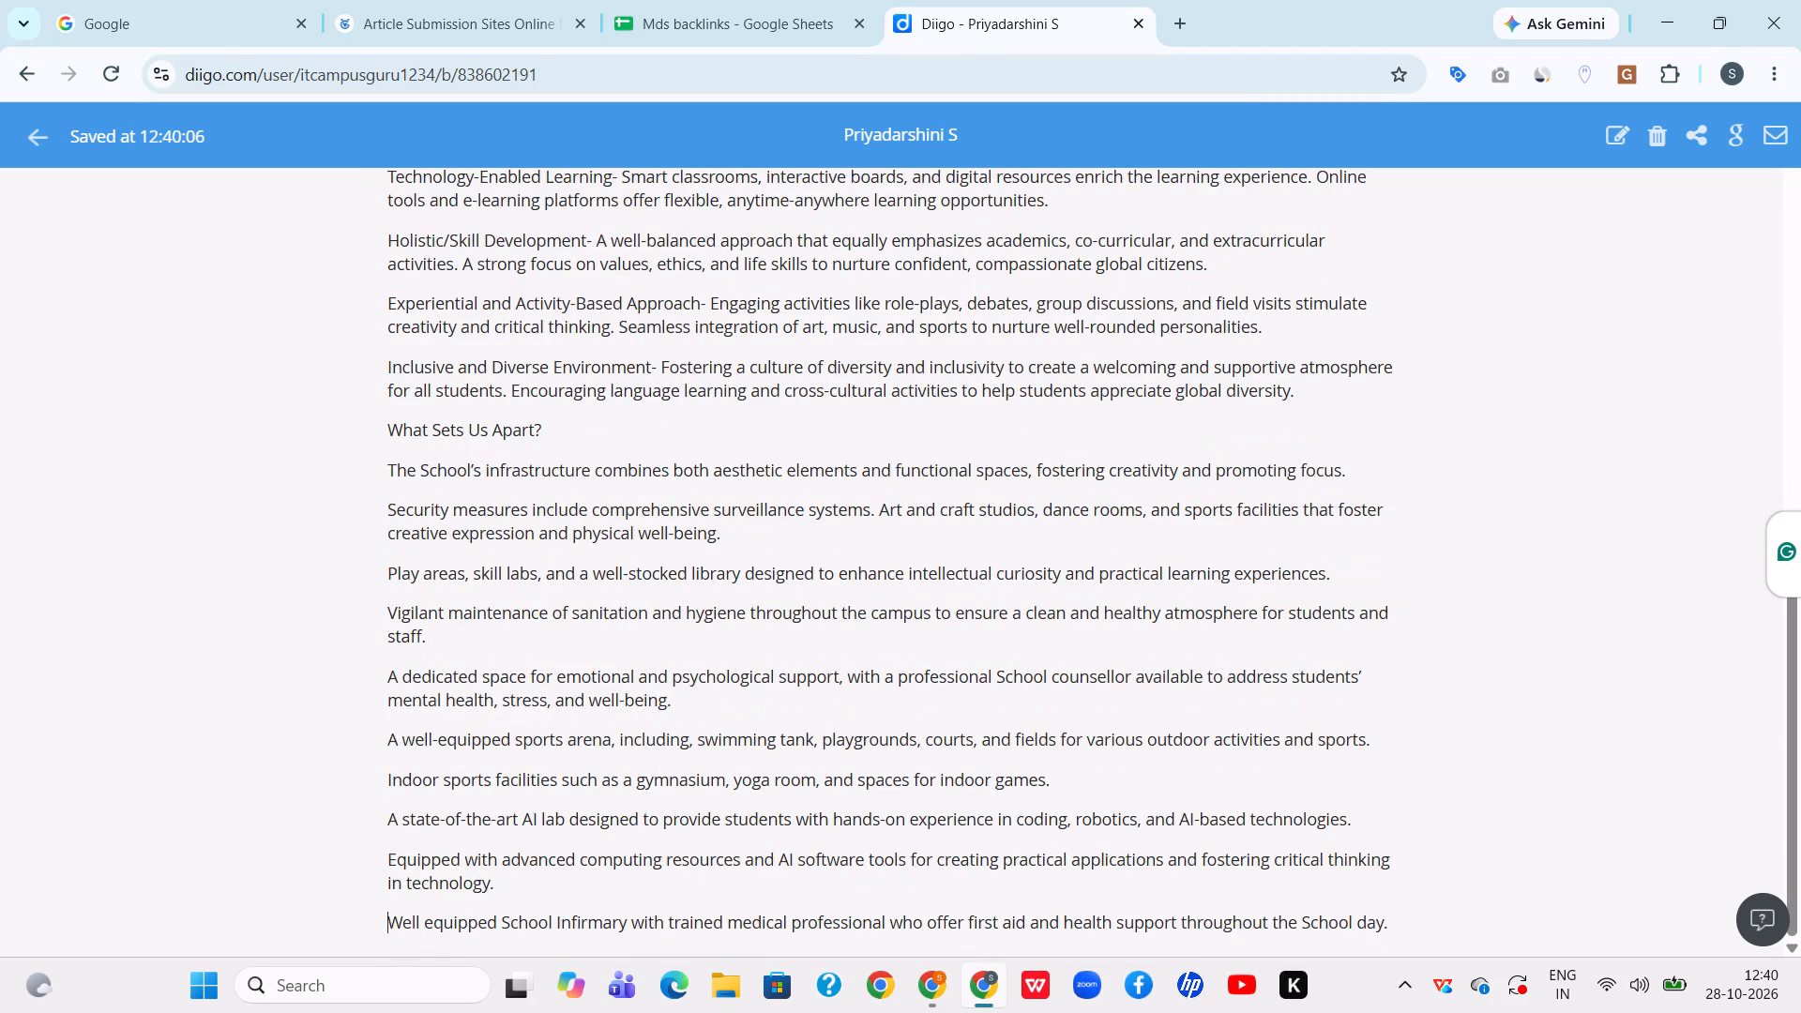
scroll(502, 900, "up", 9)
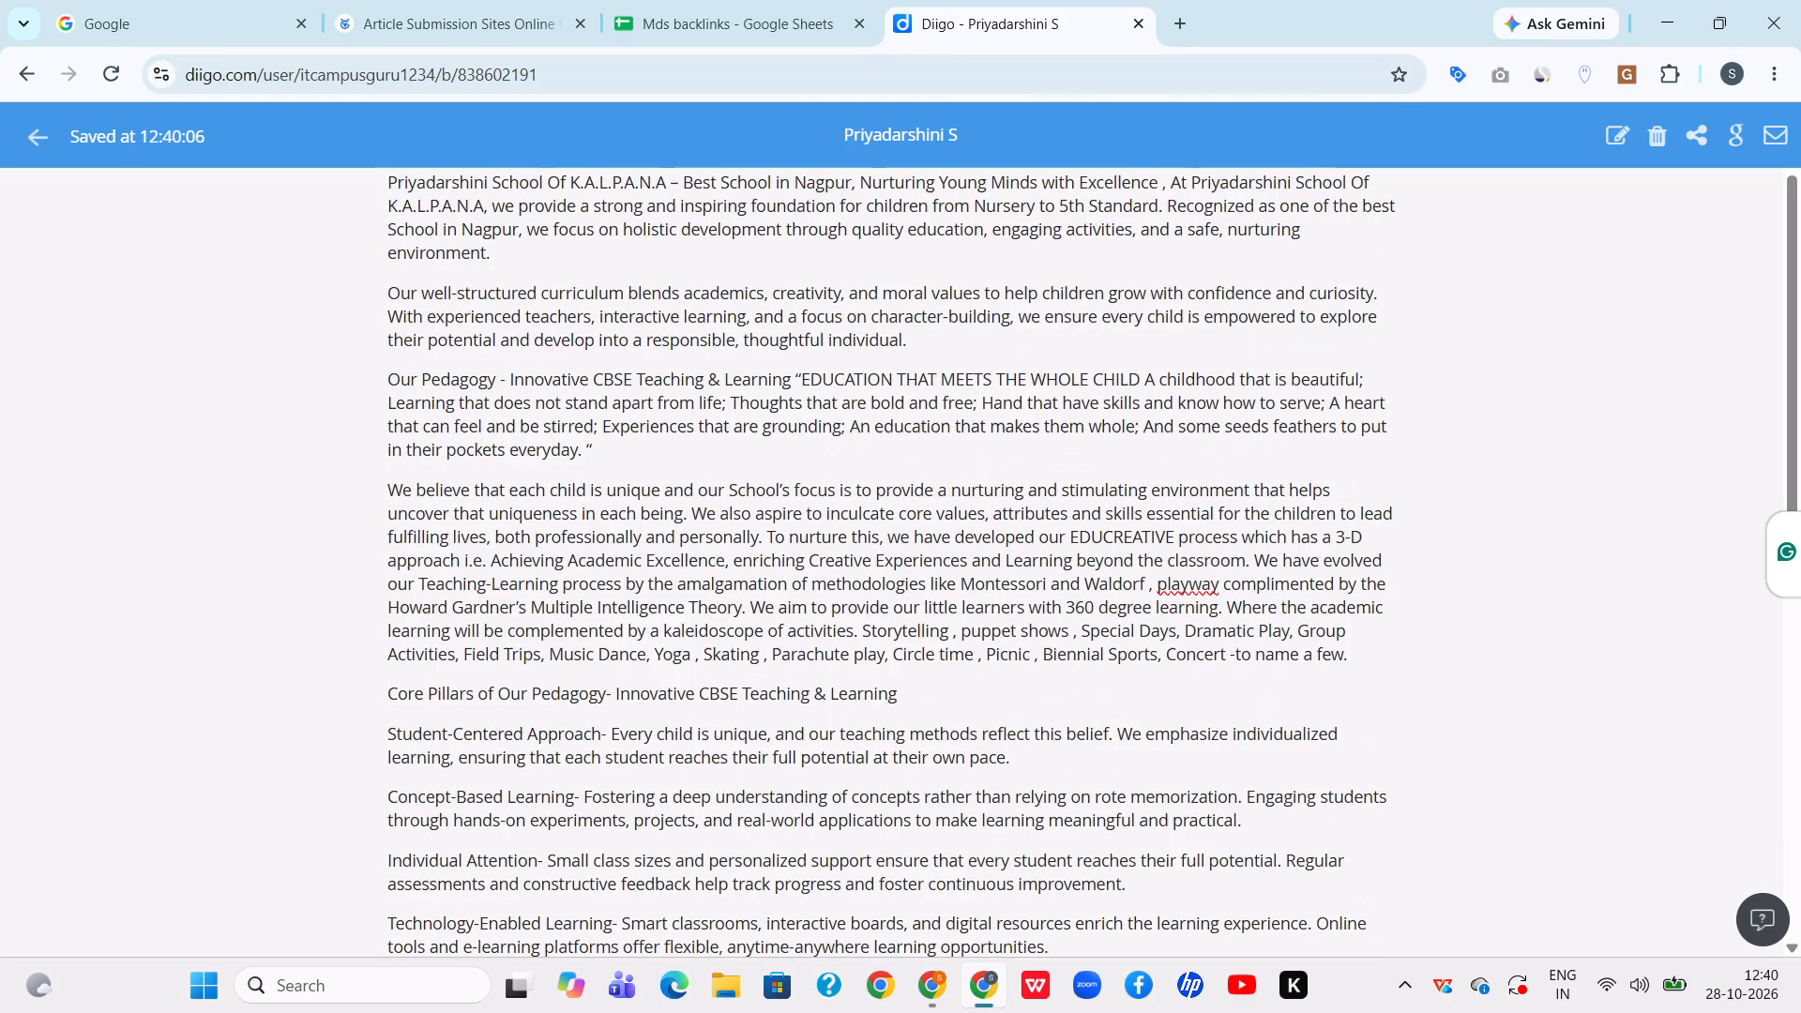
left_click(946, 985)
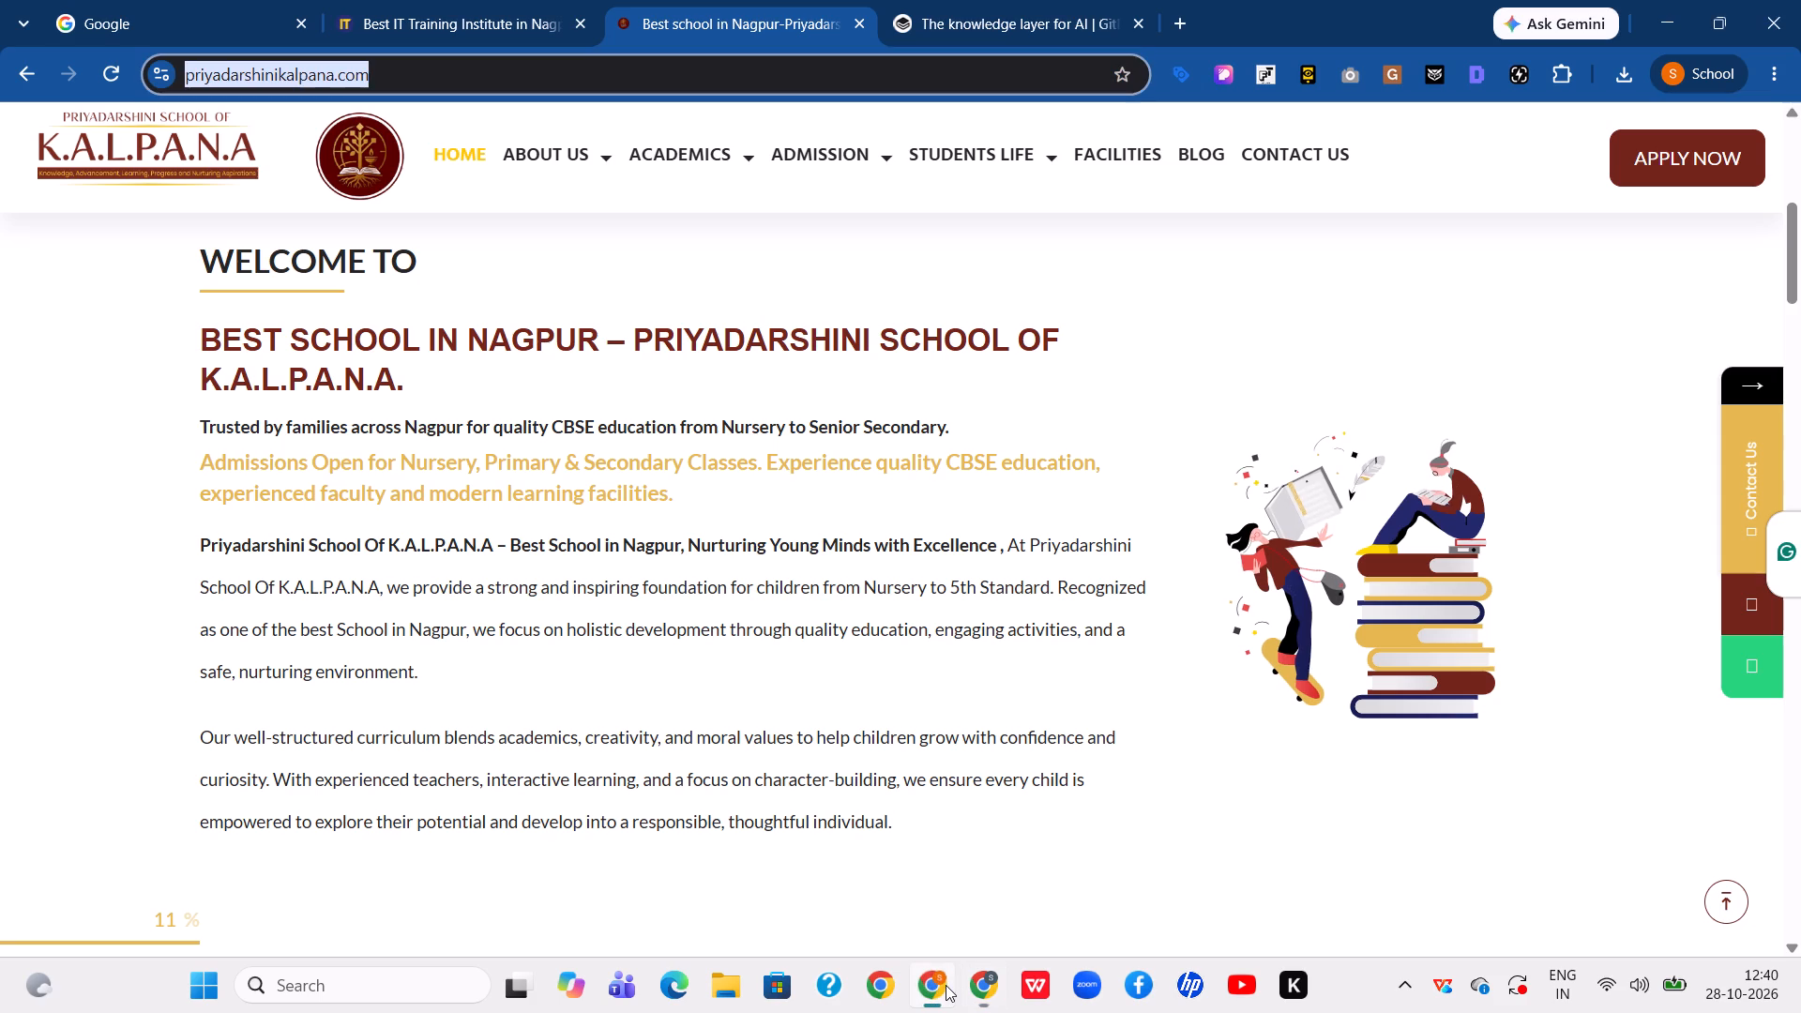
key("ctrl+c")
left_click(614, 571)
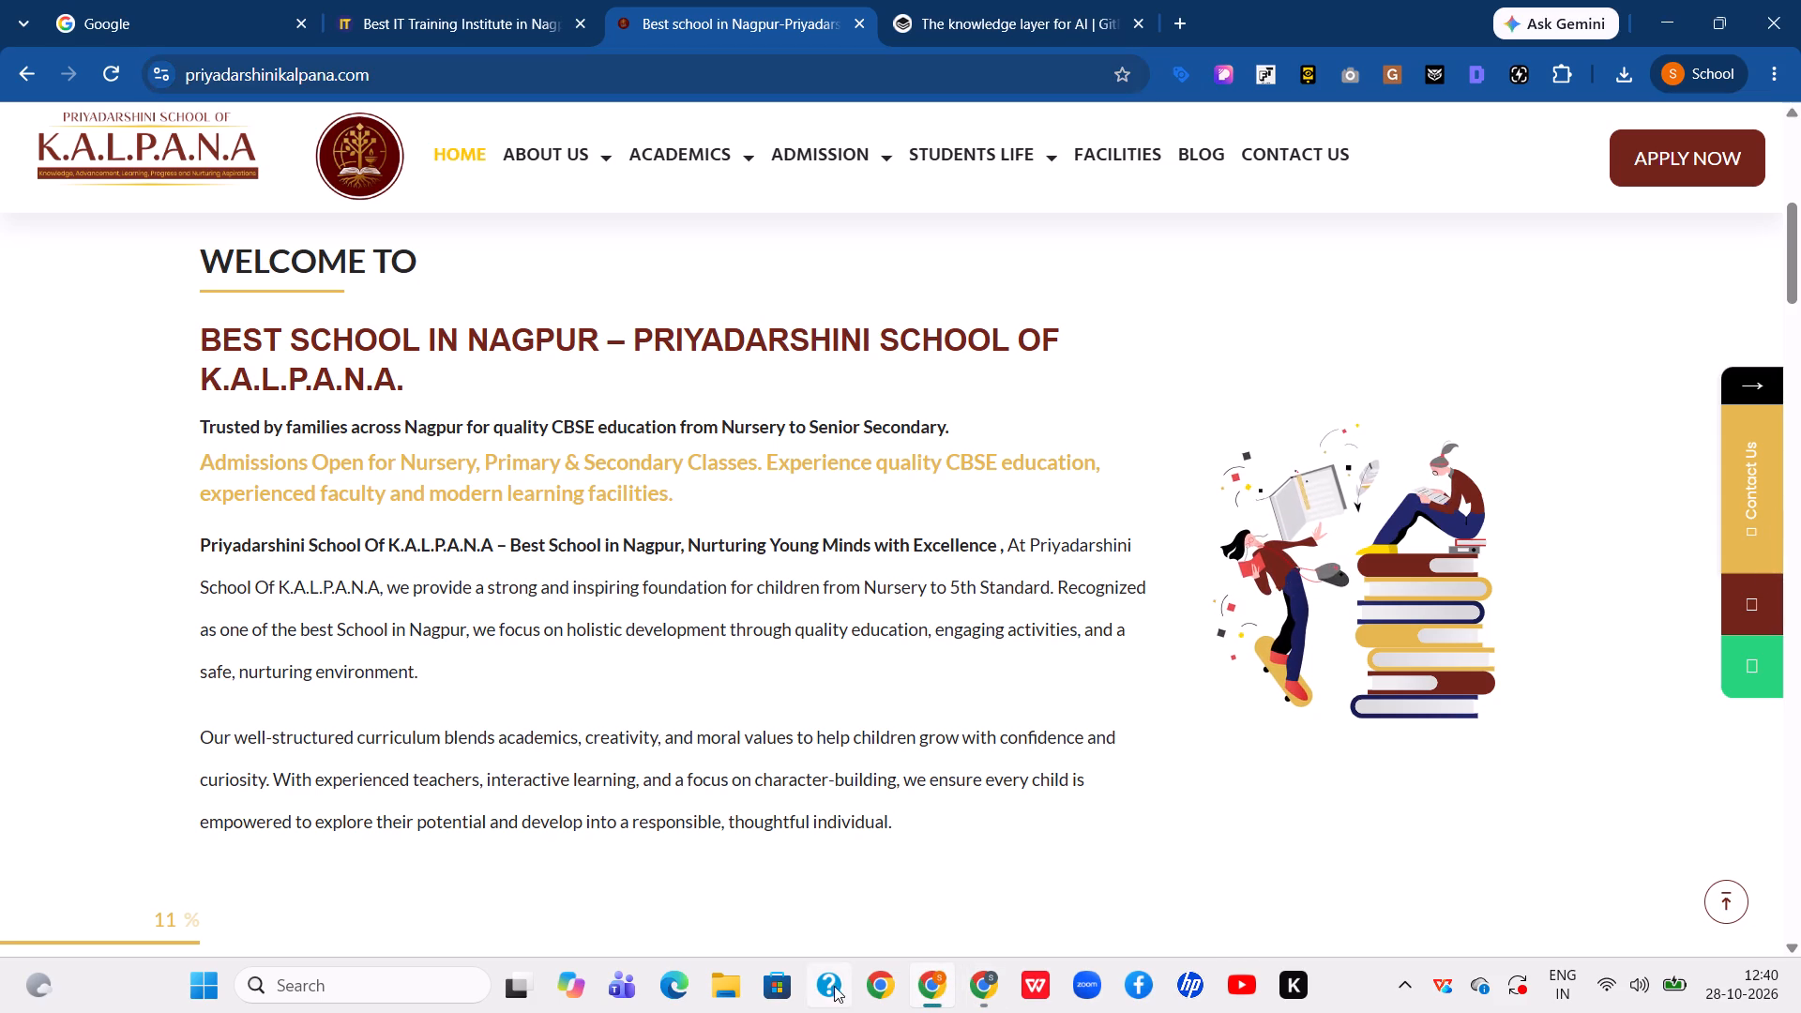
left_click(973, 980)
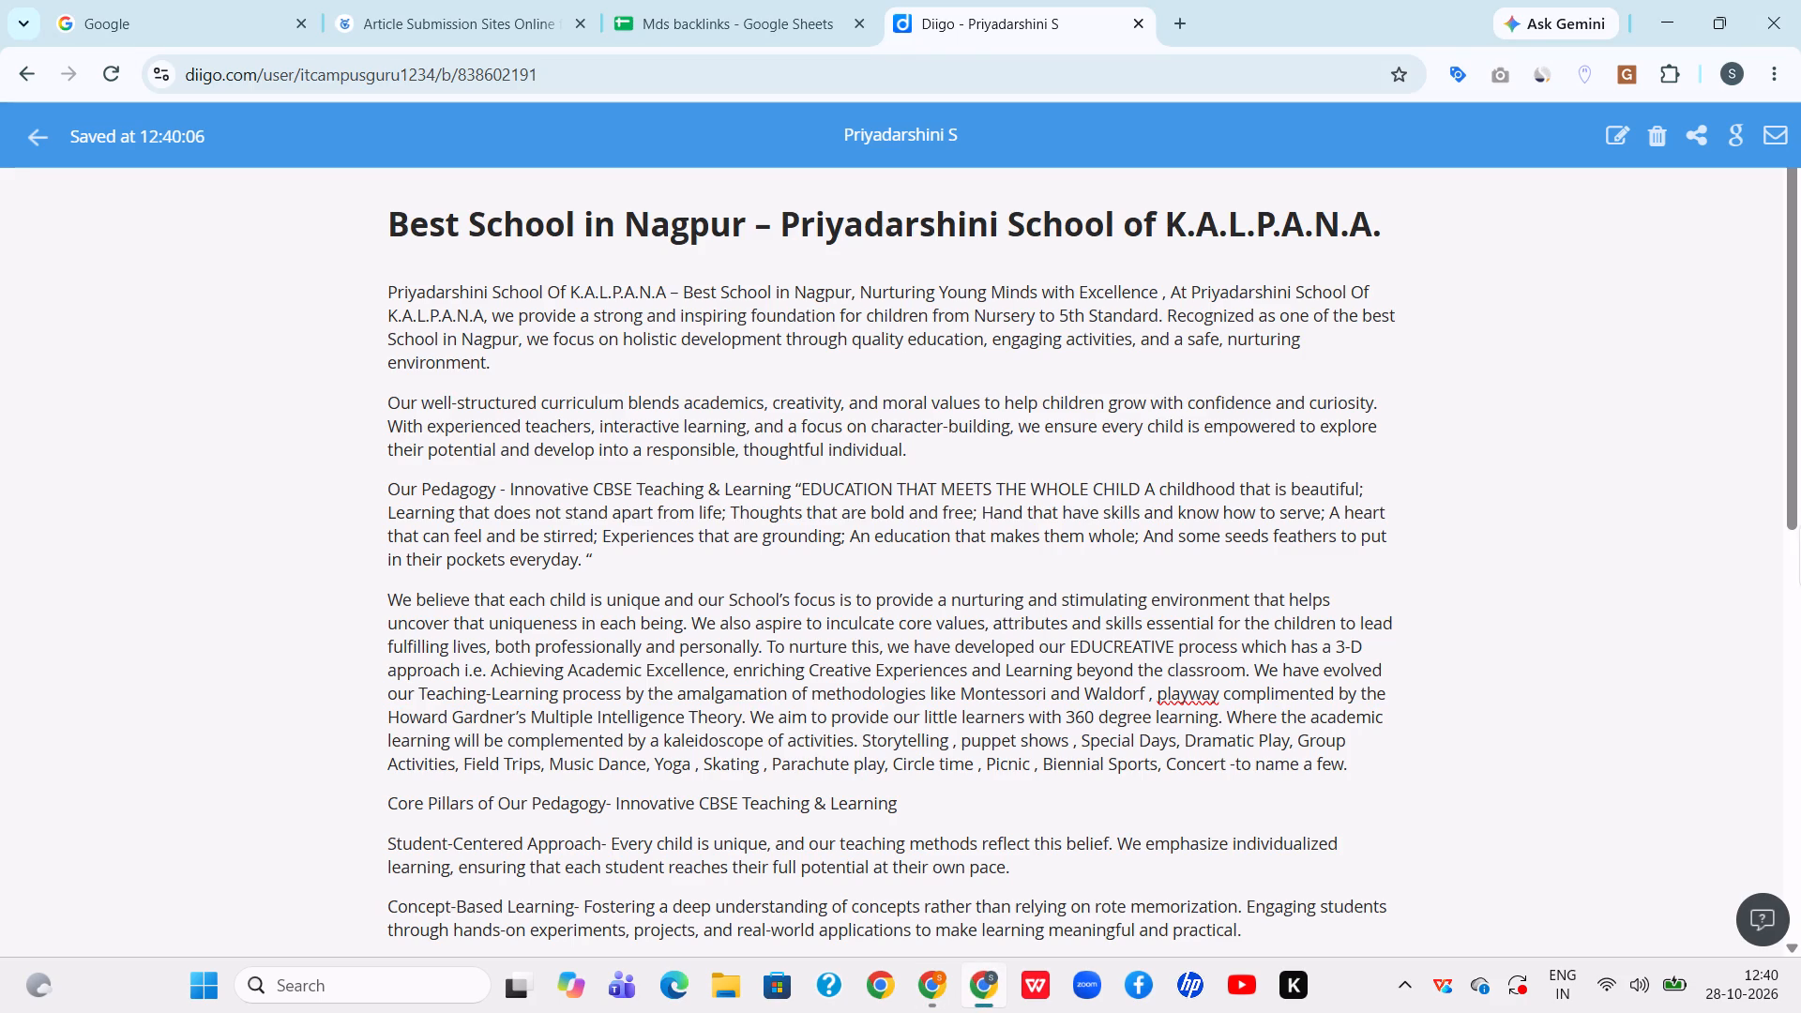
left_click_drag(681, 280, 821, 283)
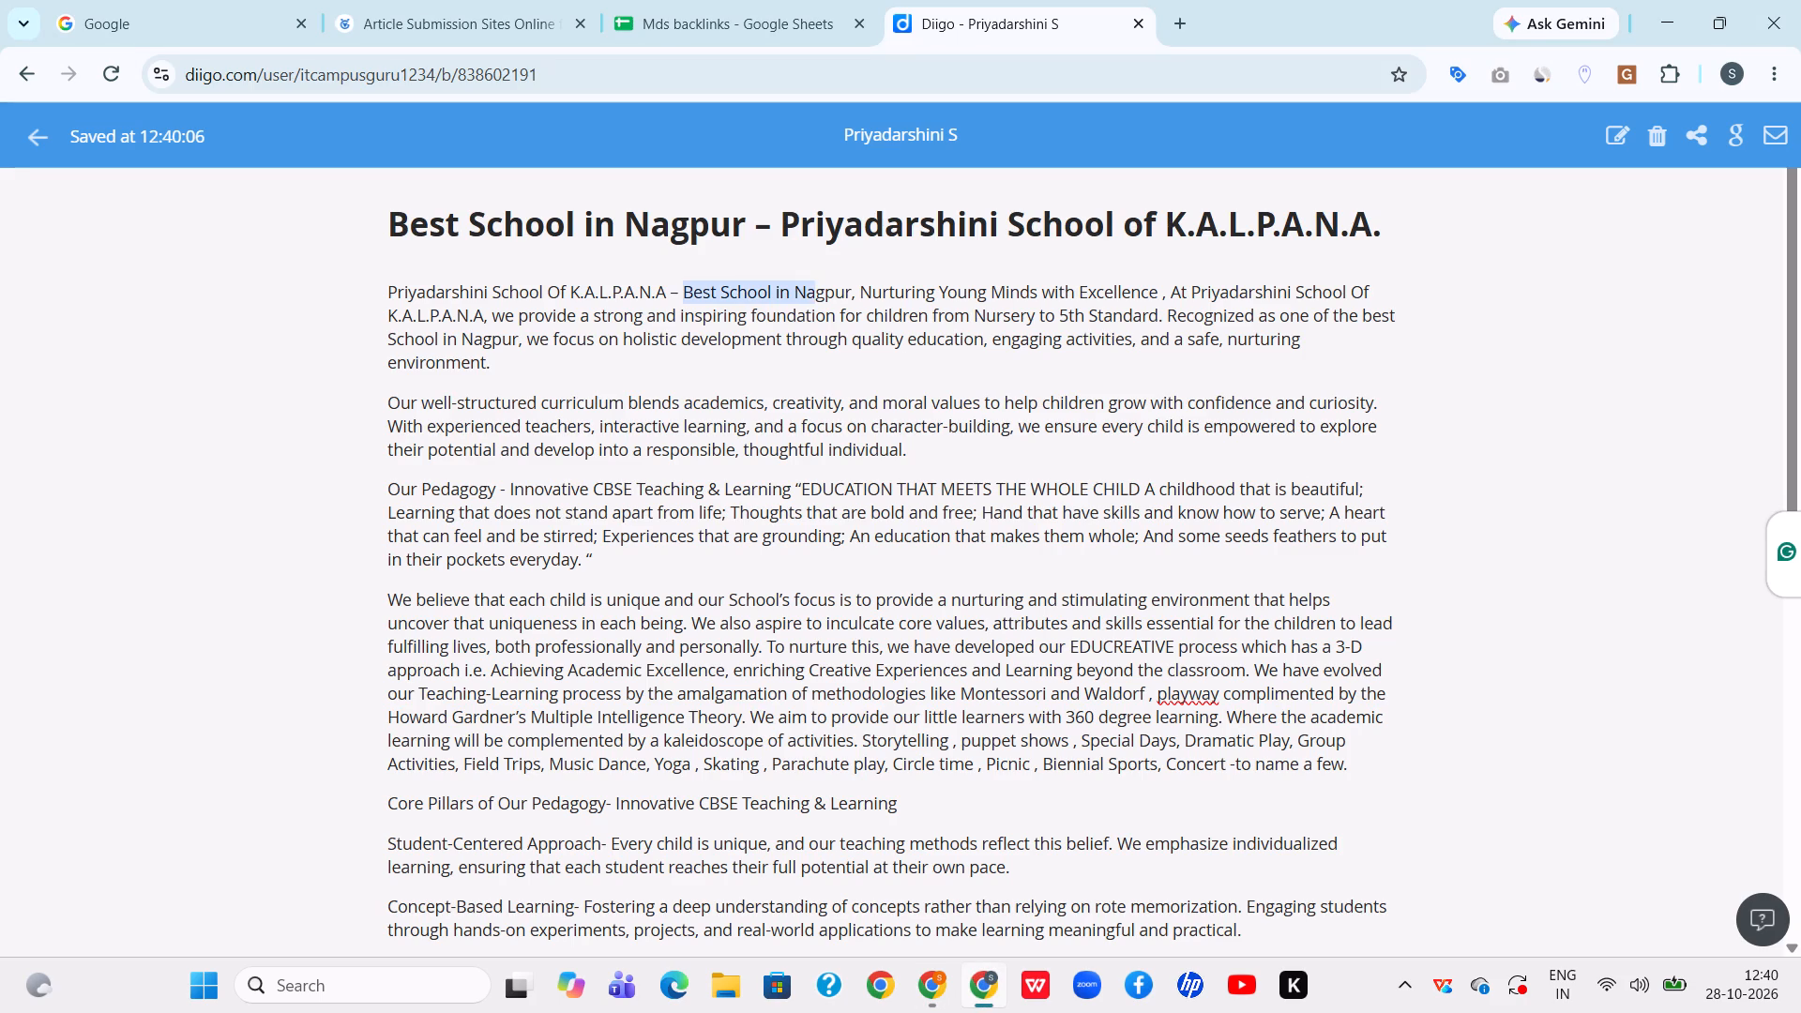
left_click_drag(821, 283, 855, 284)
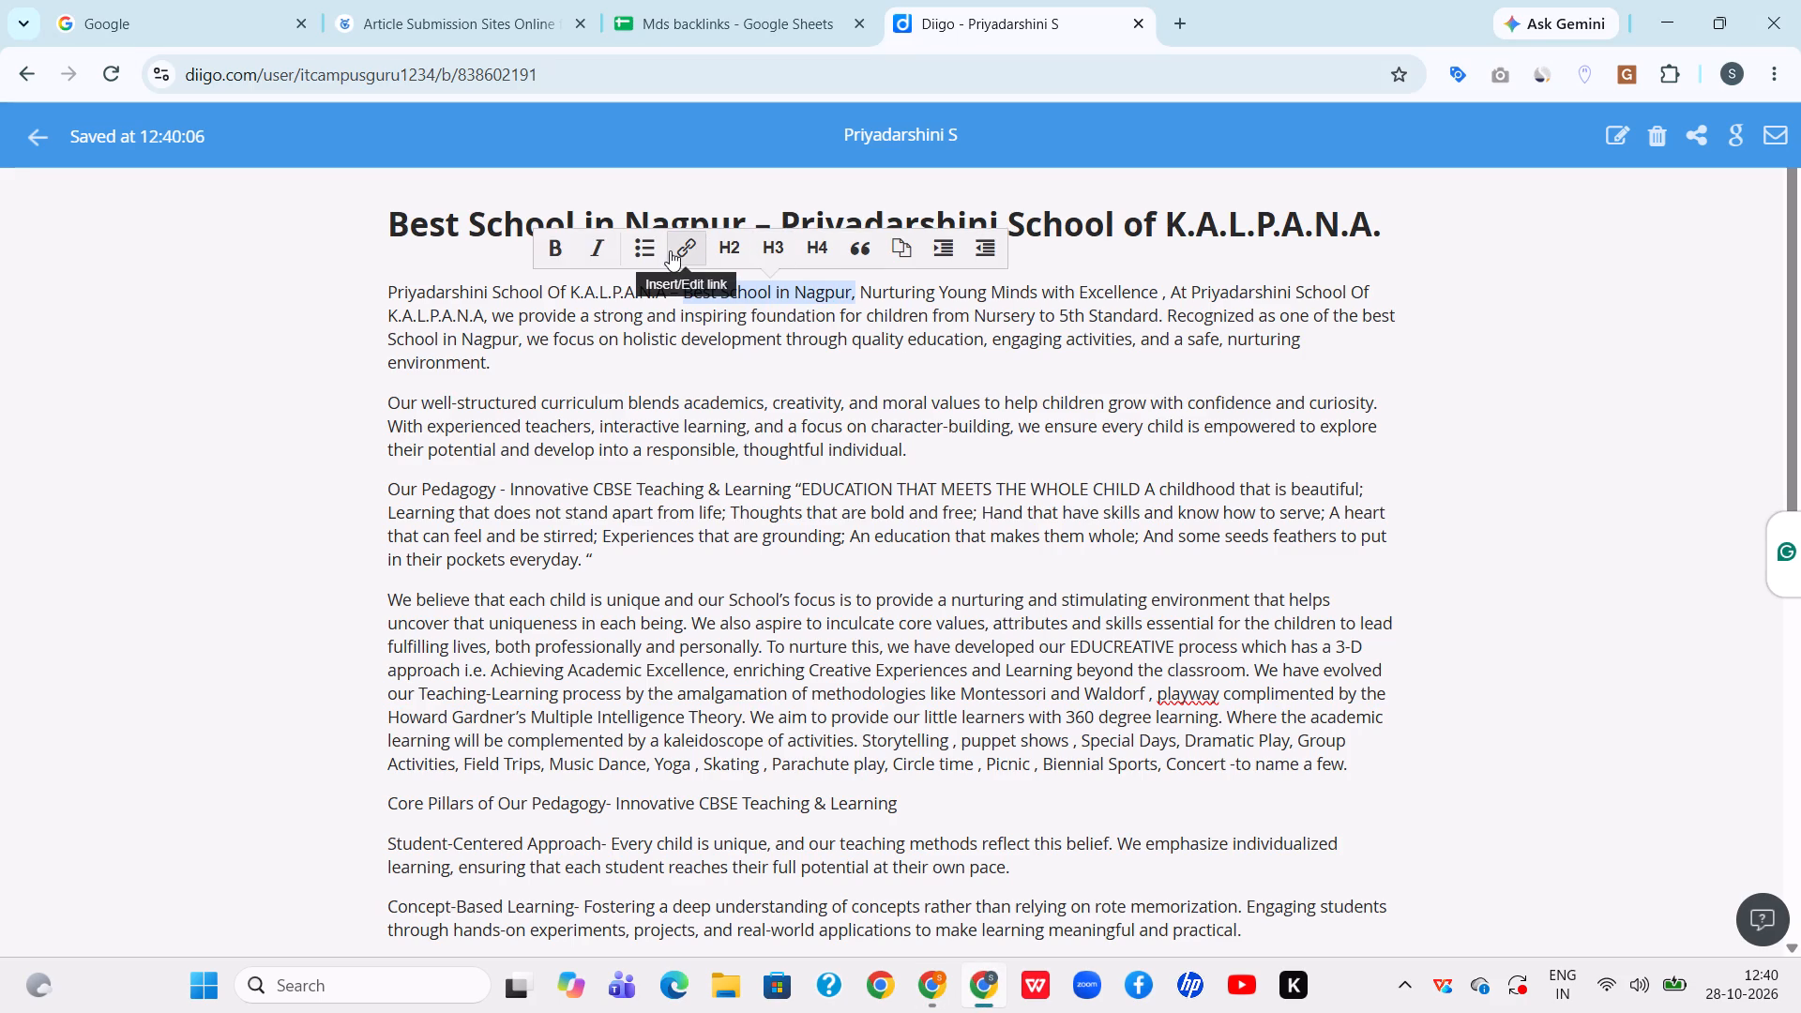
left_click(683, 256)
key("ctrl+v")
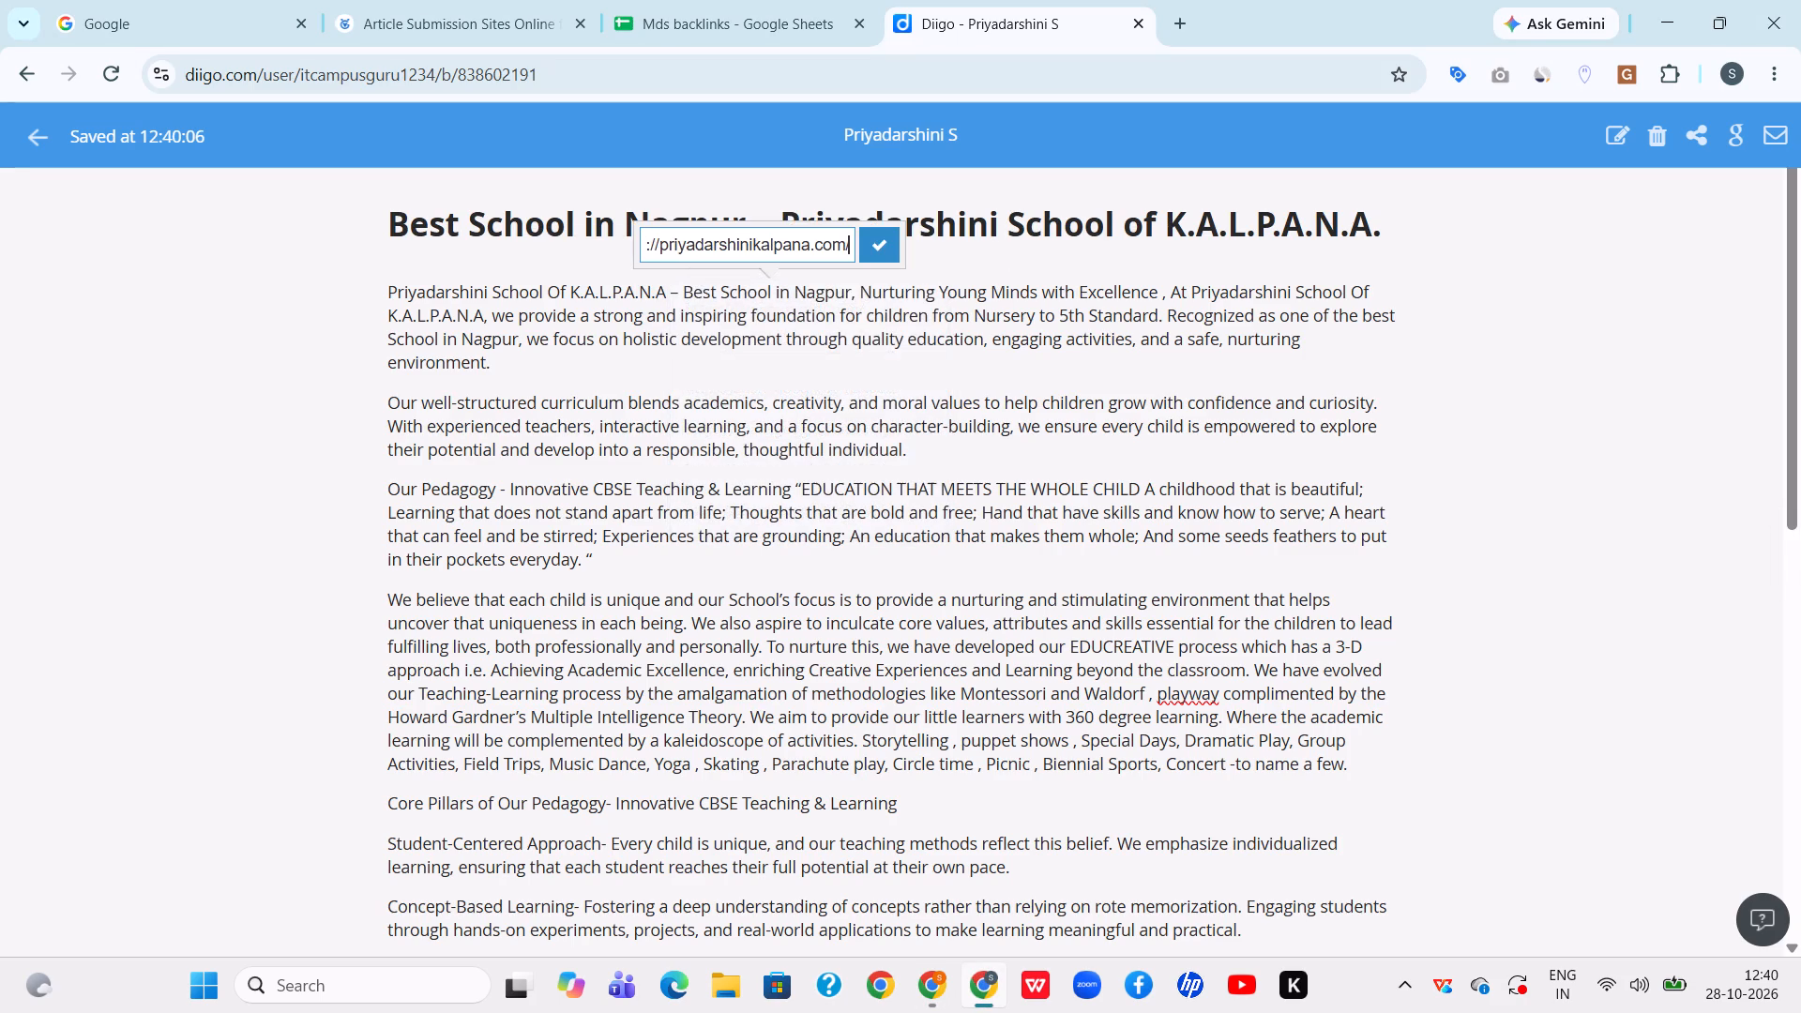
key("Return")
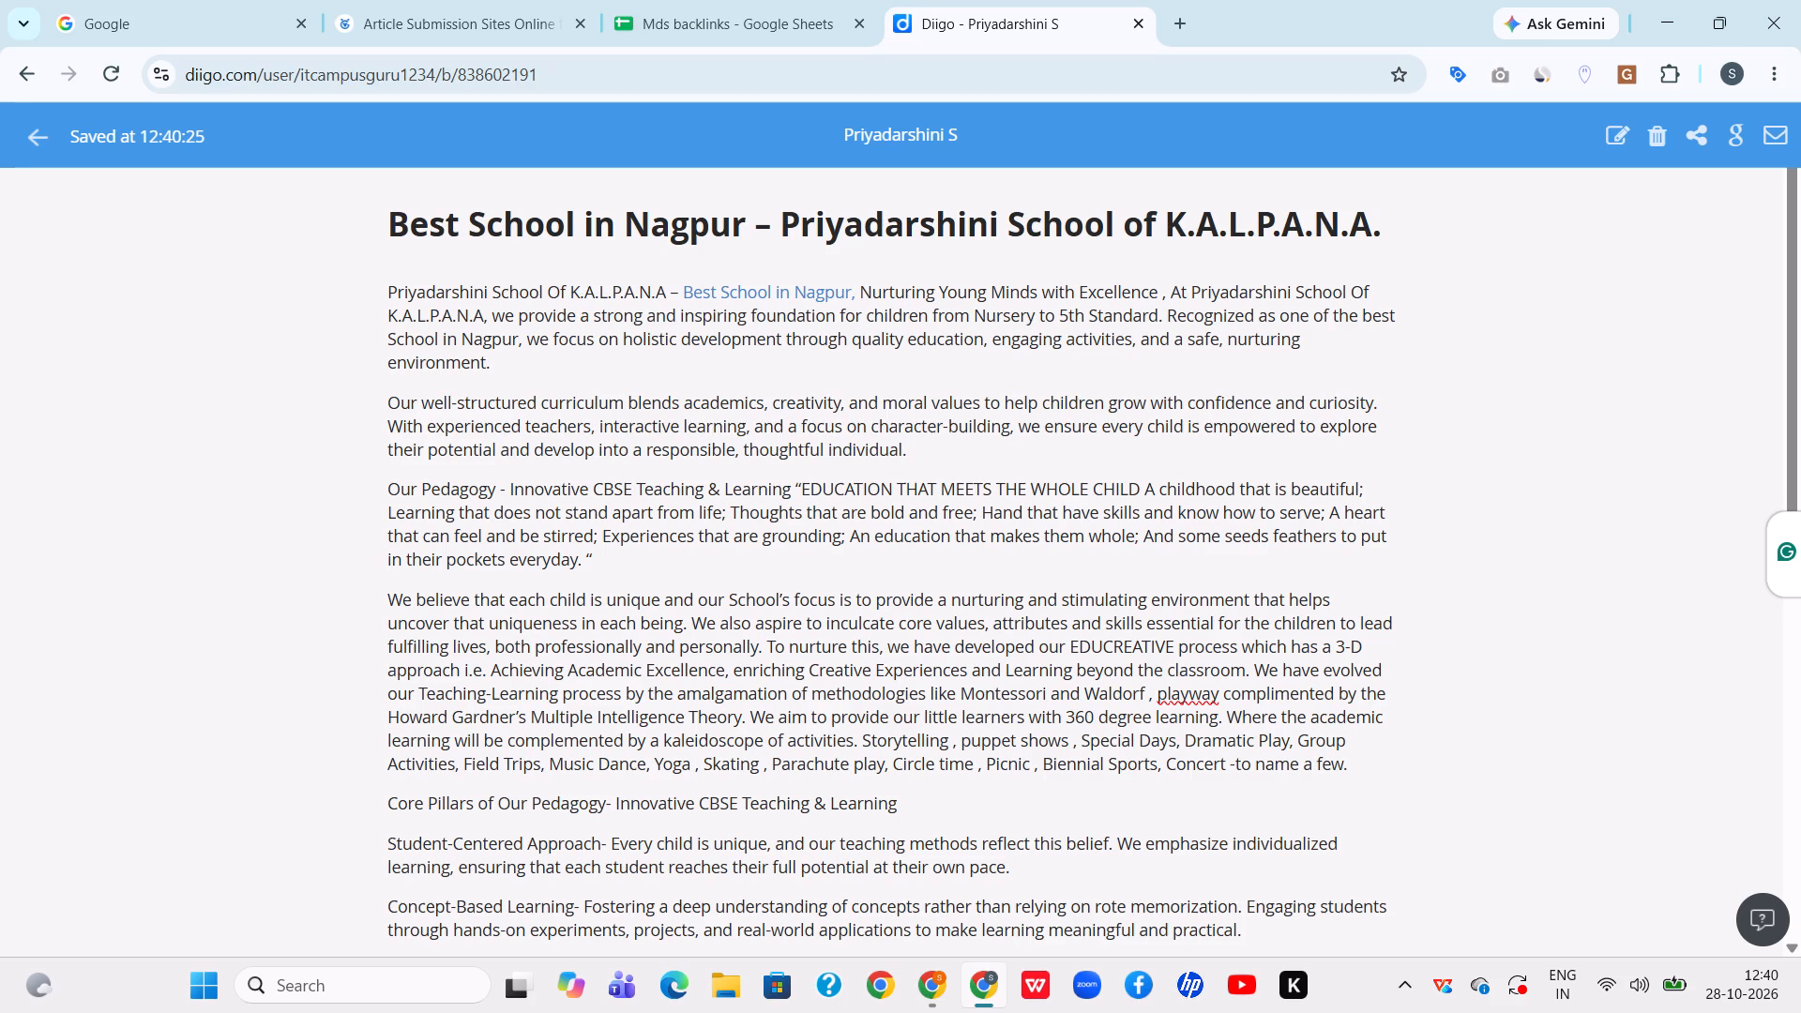
left_click(1050, 362)
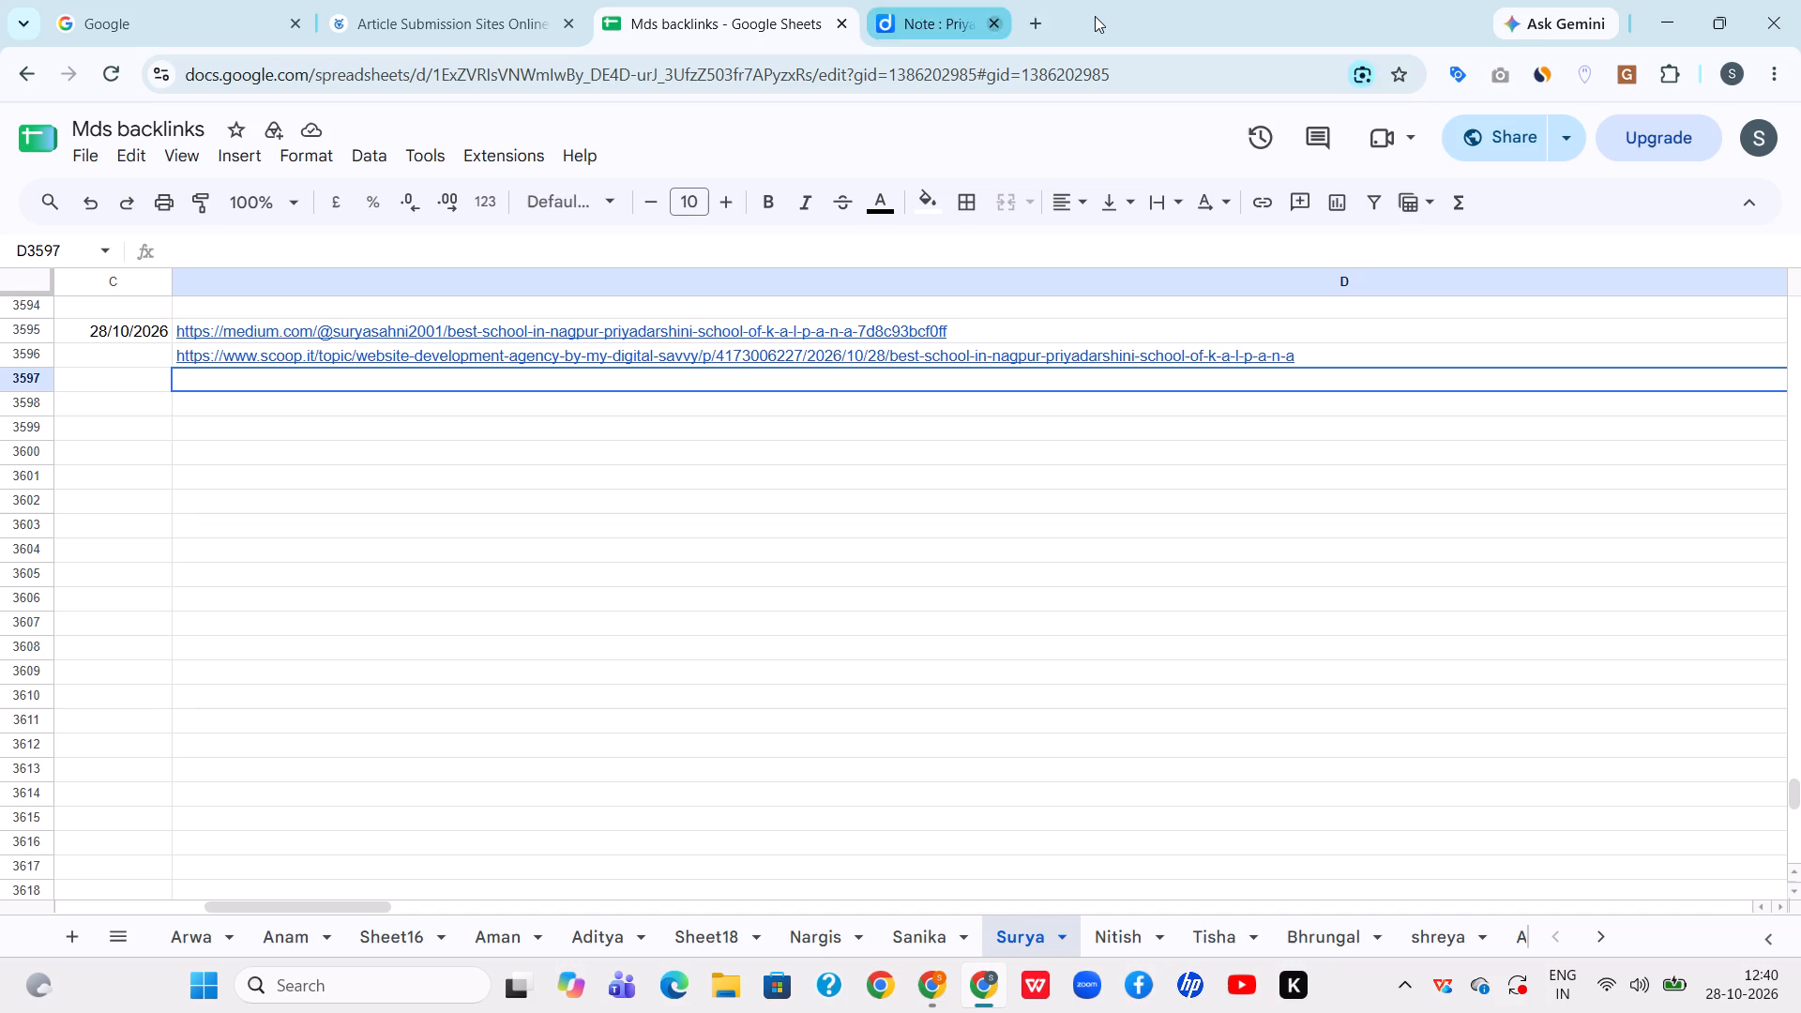
key("ctrl+v")
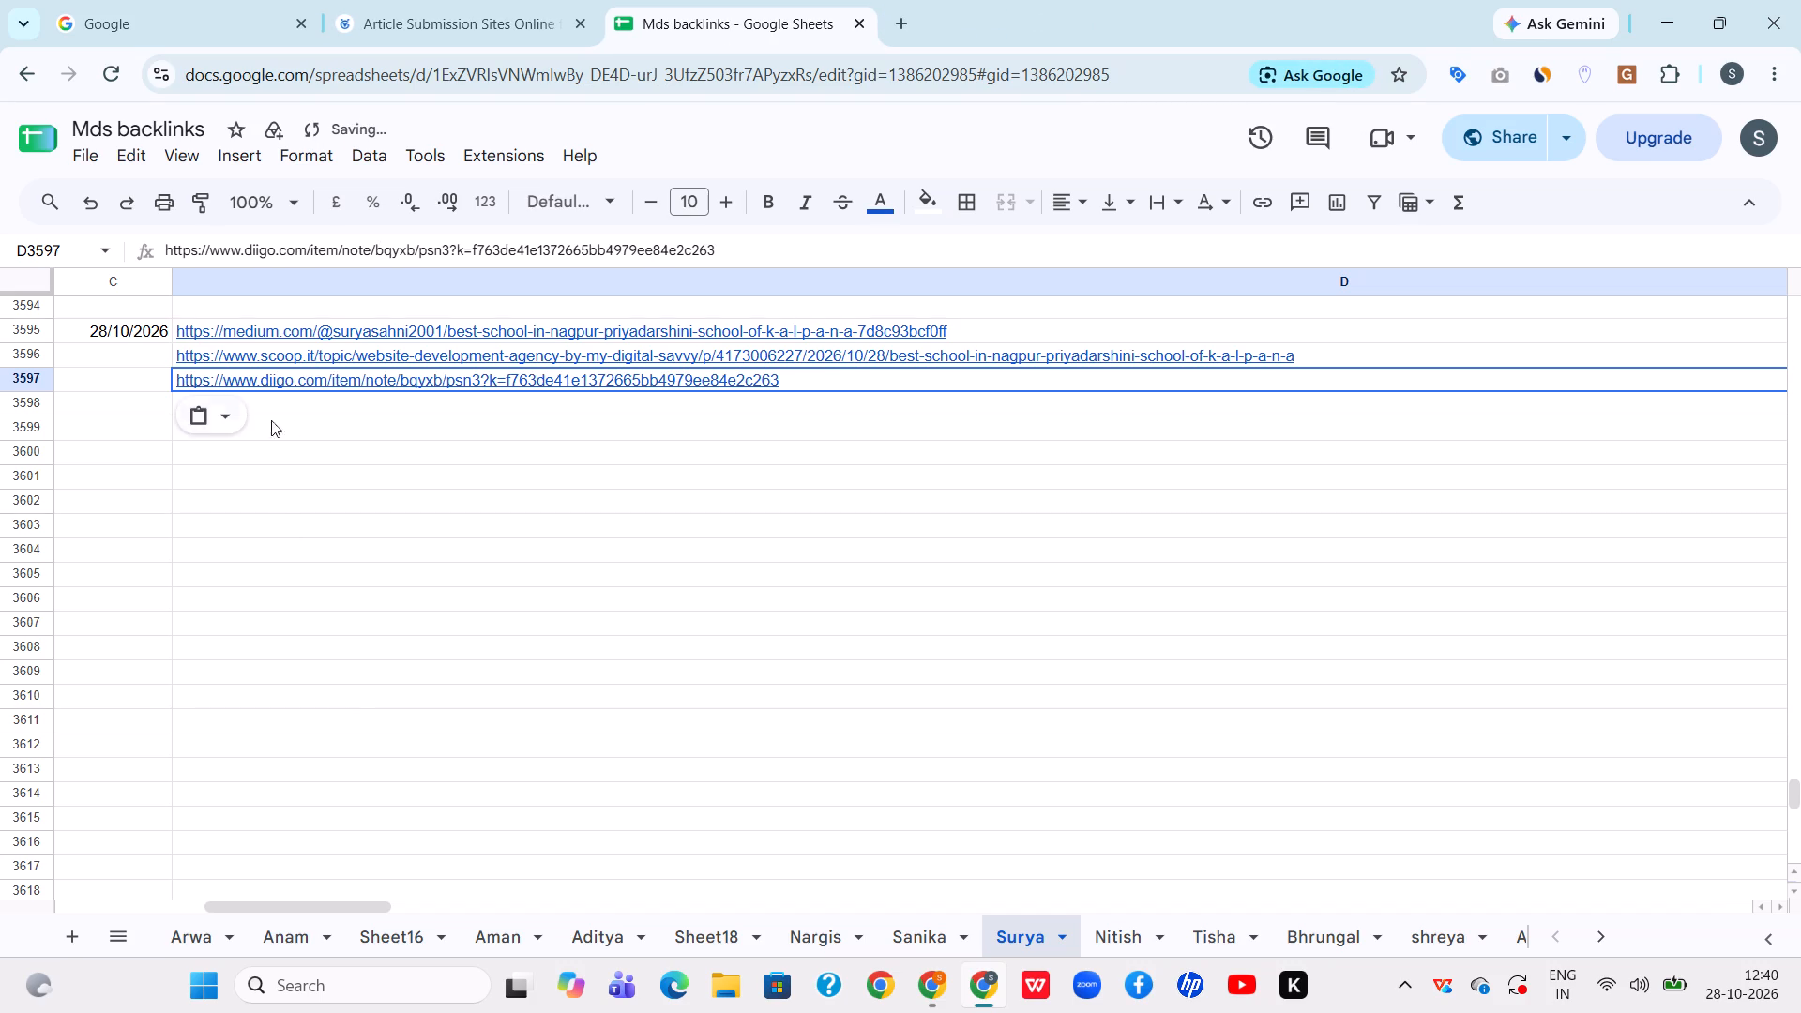
left_click(364, 413)
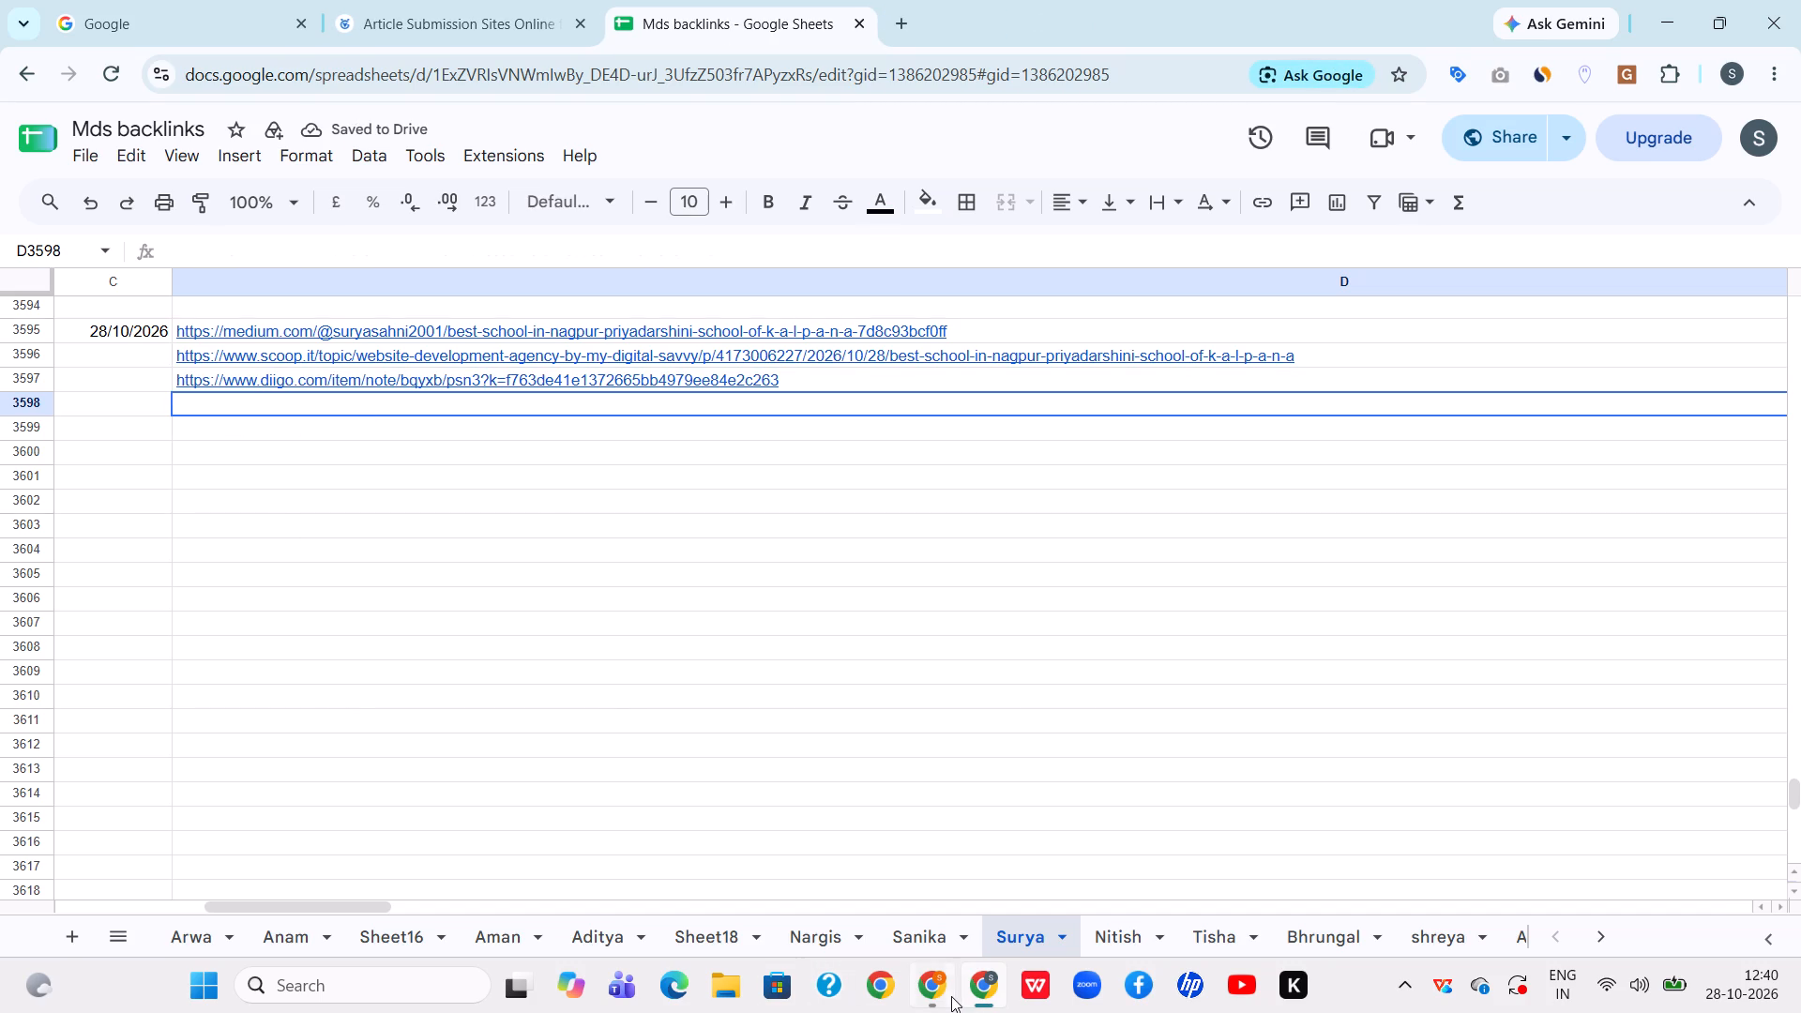
Switch to the GitBook site in the other browser window and start joining with a Google account.
left_click(951, 996)
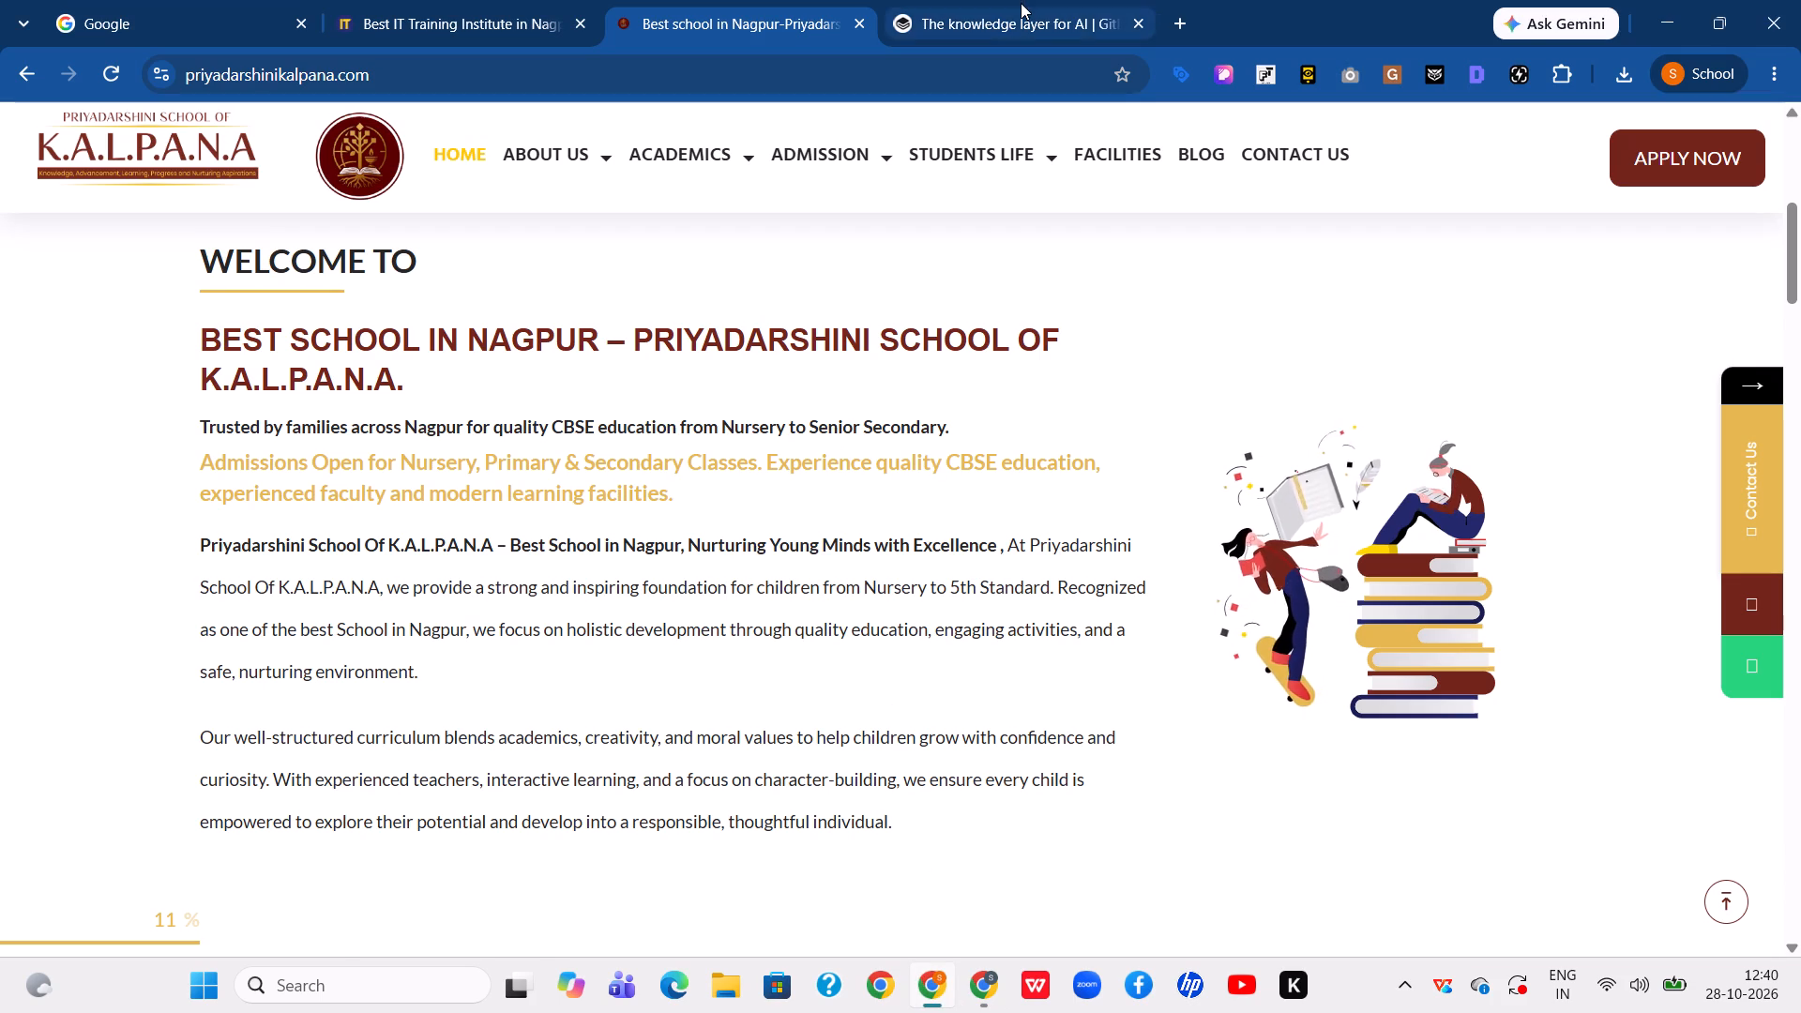
left_click(1021, 3)
left_click(1359, 141)
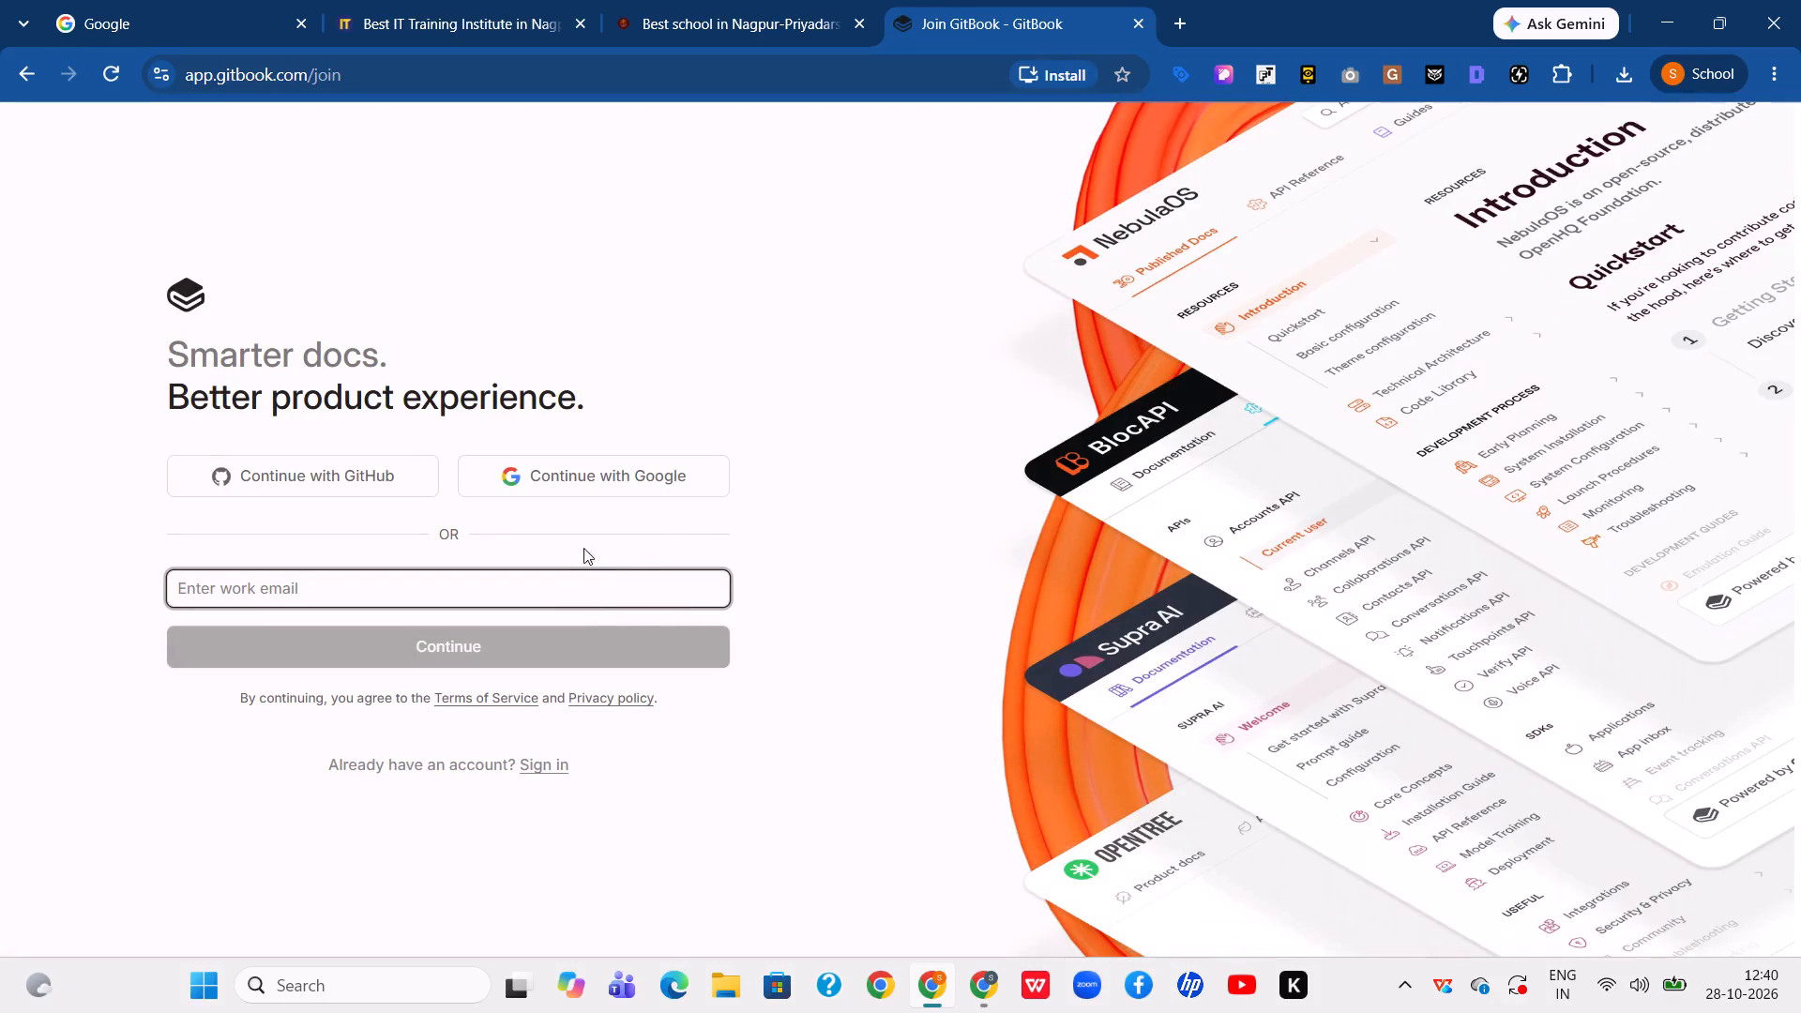
left_click(535, 483)
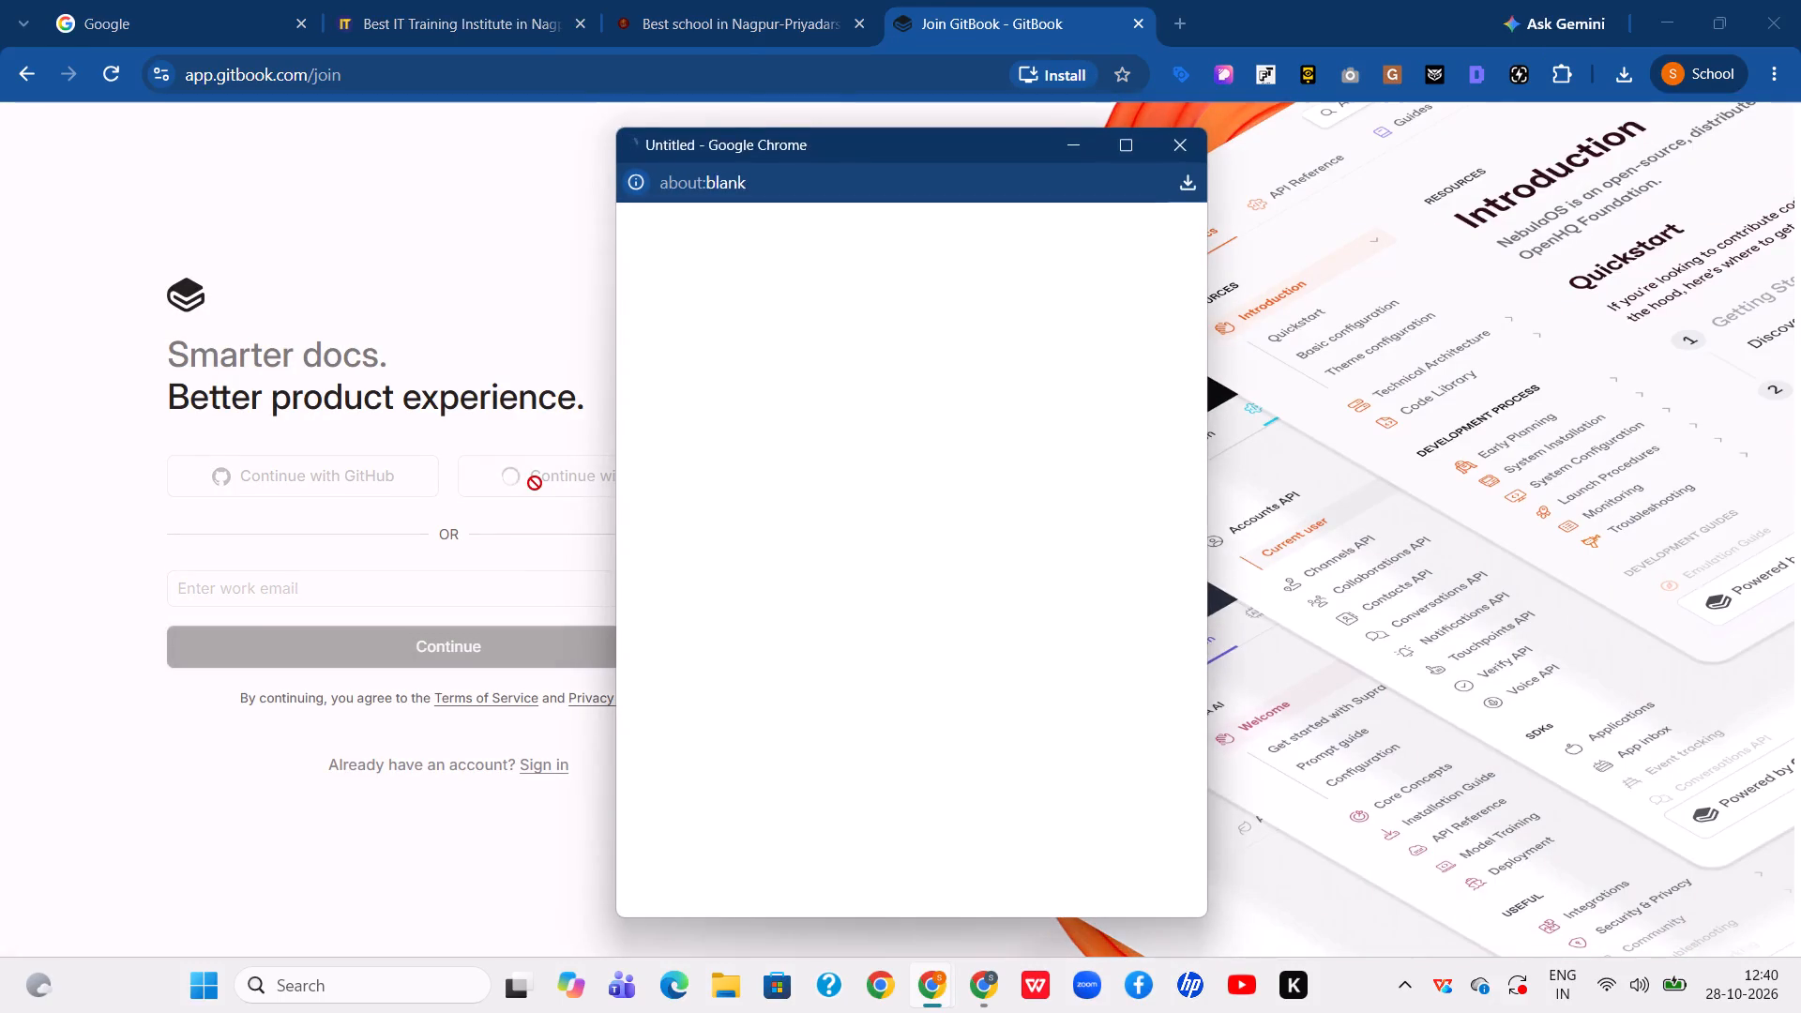